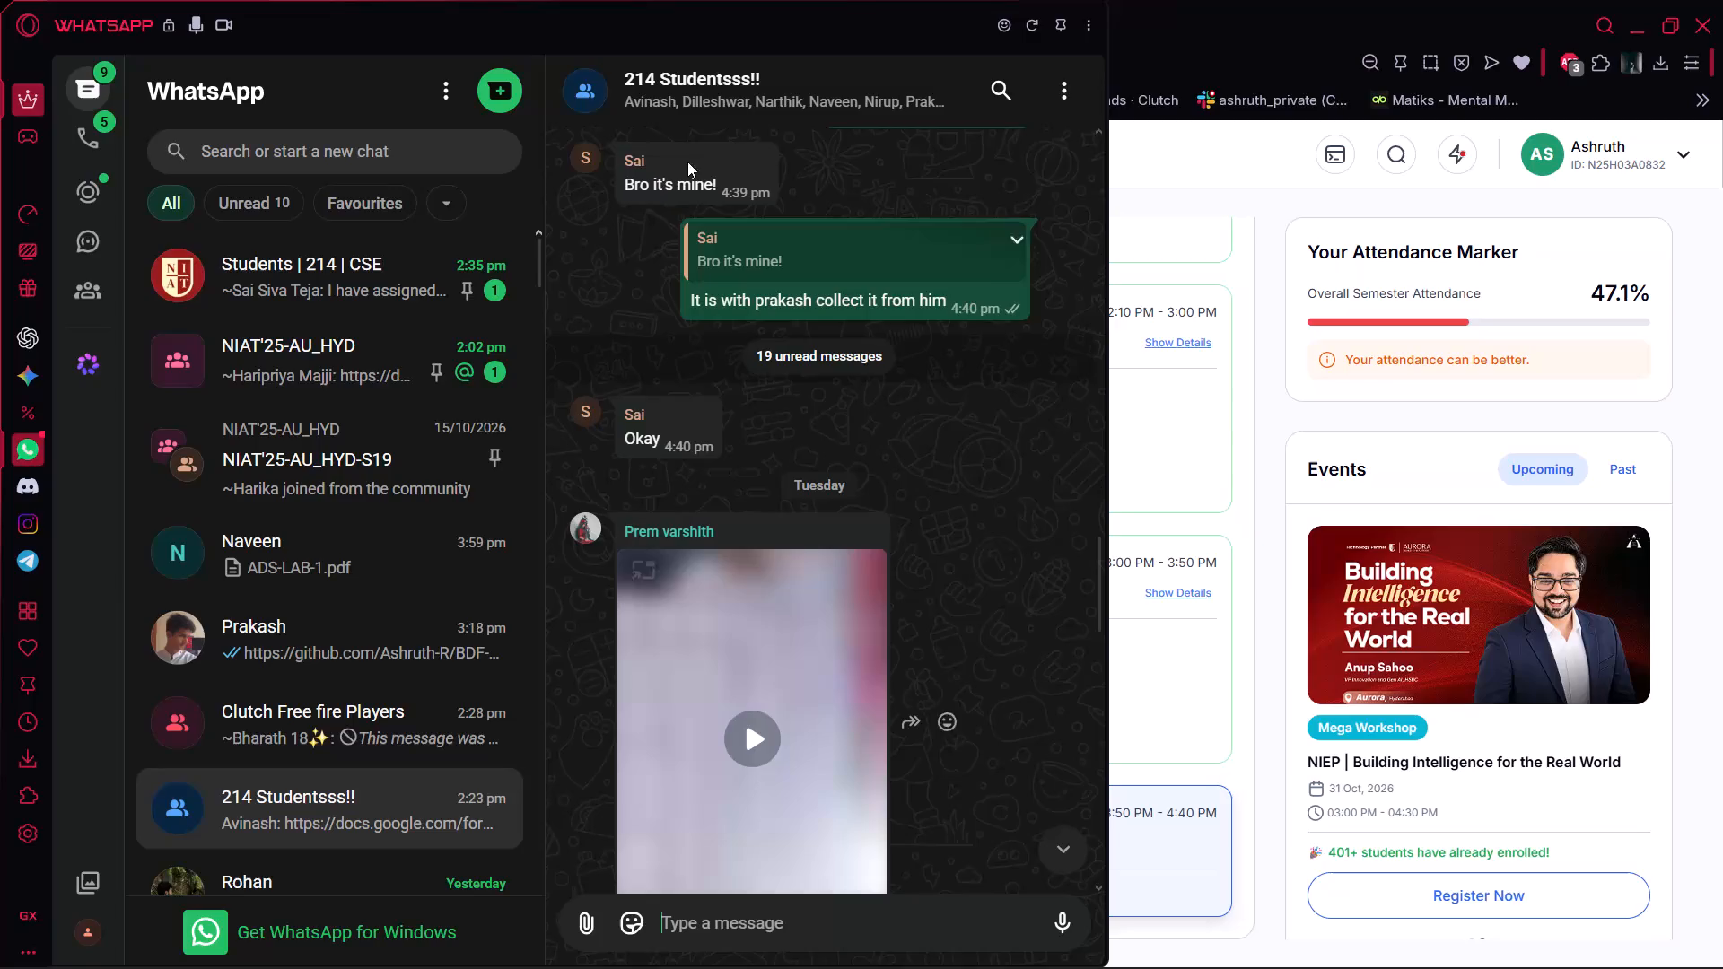
Minimise the browser and Downloads windows and launch PdfCraft from the desktop.
left_click(1151, 29)
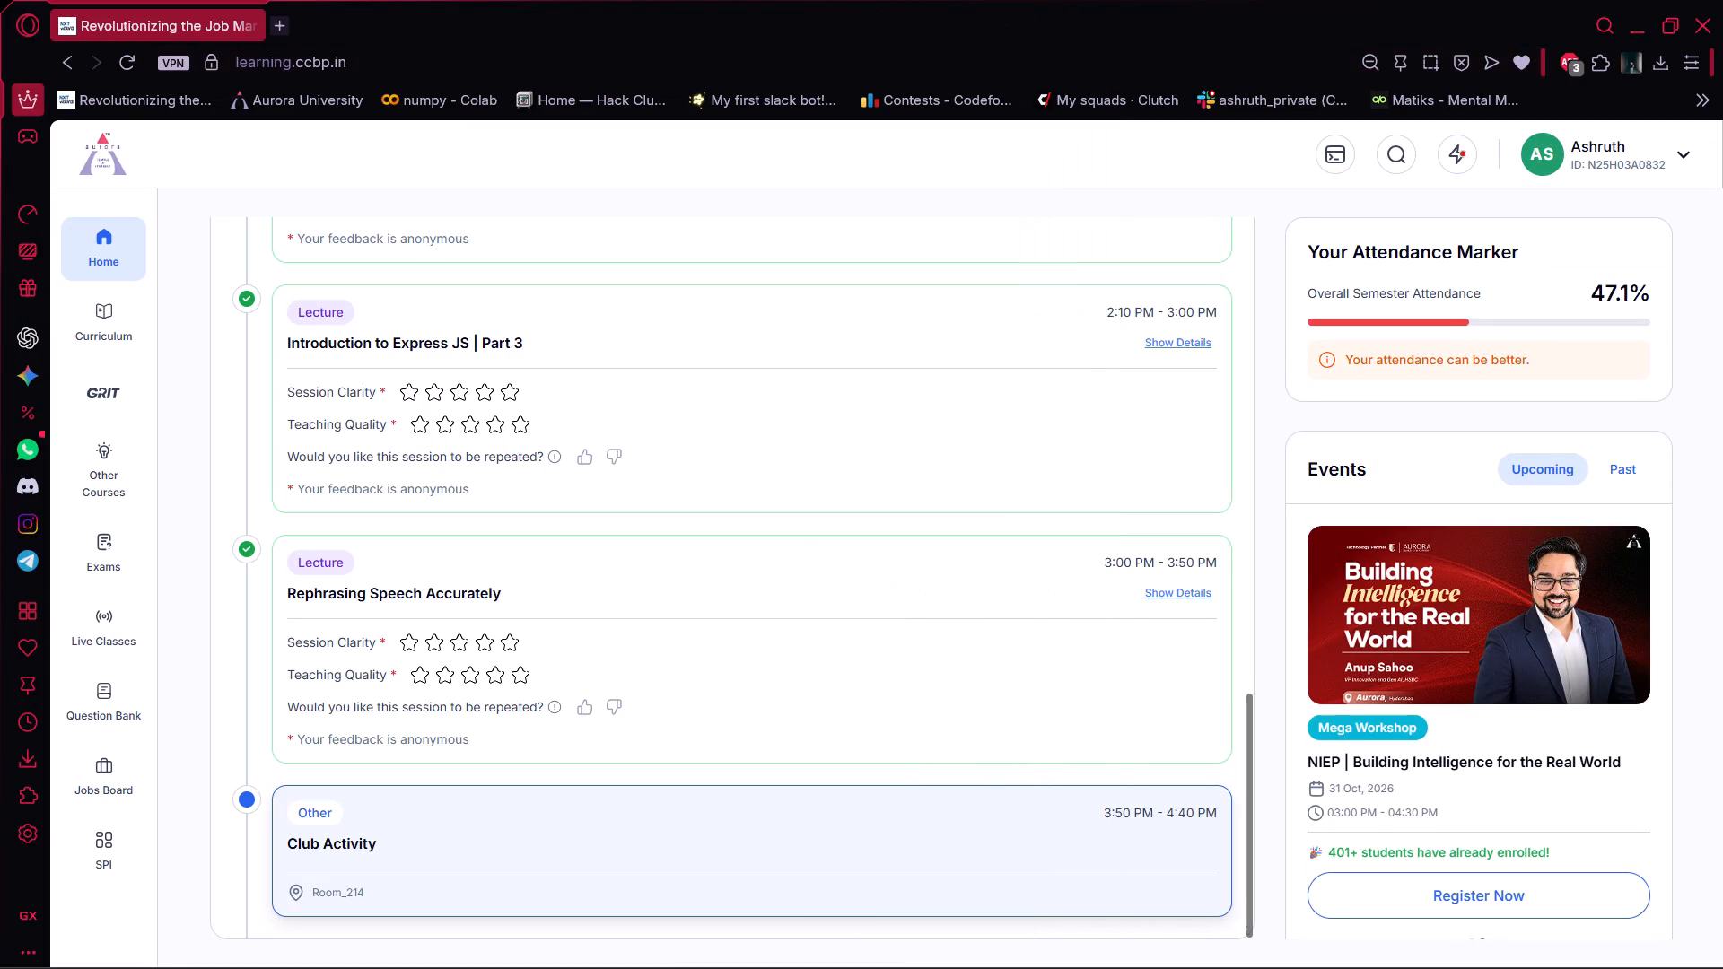
left_click(1620, 0)
left_click(1638, 0)
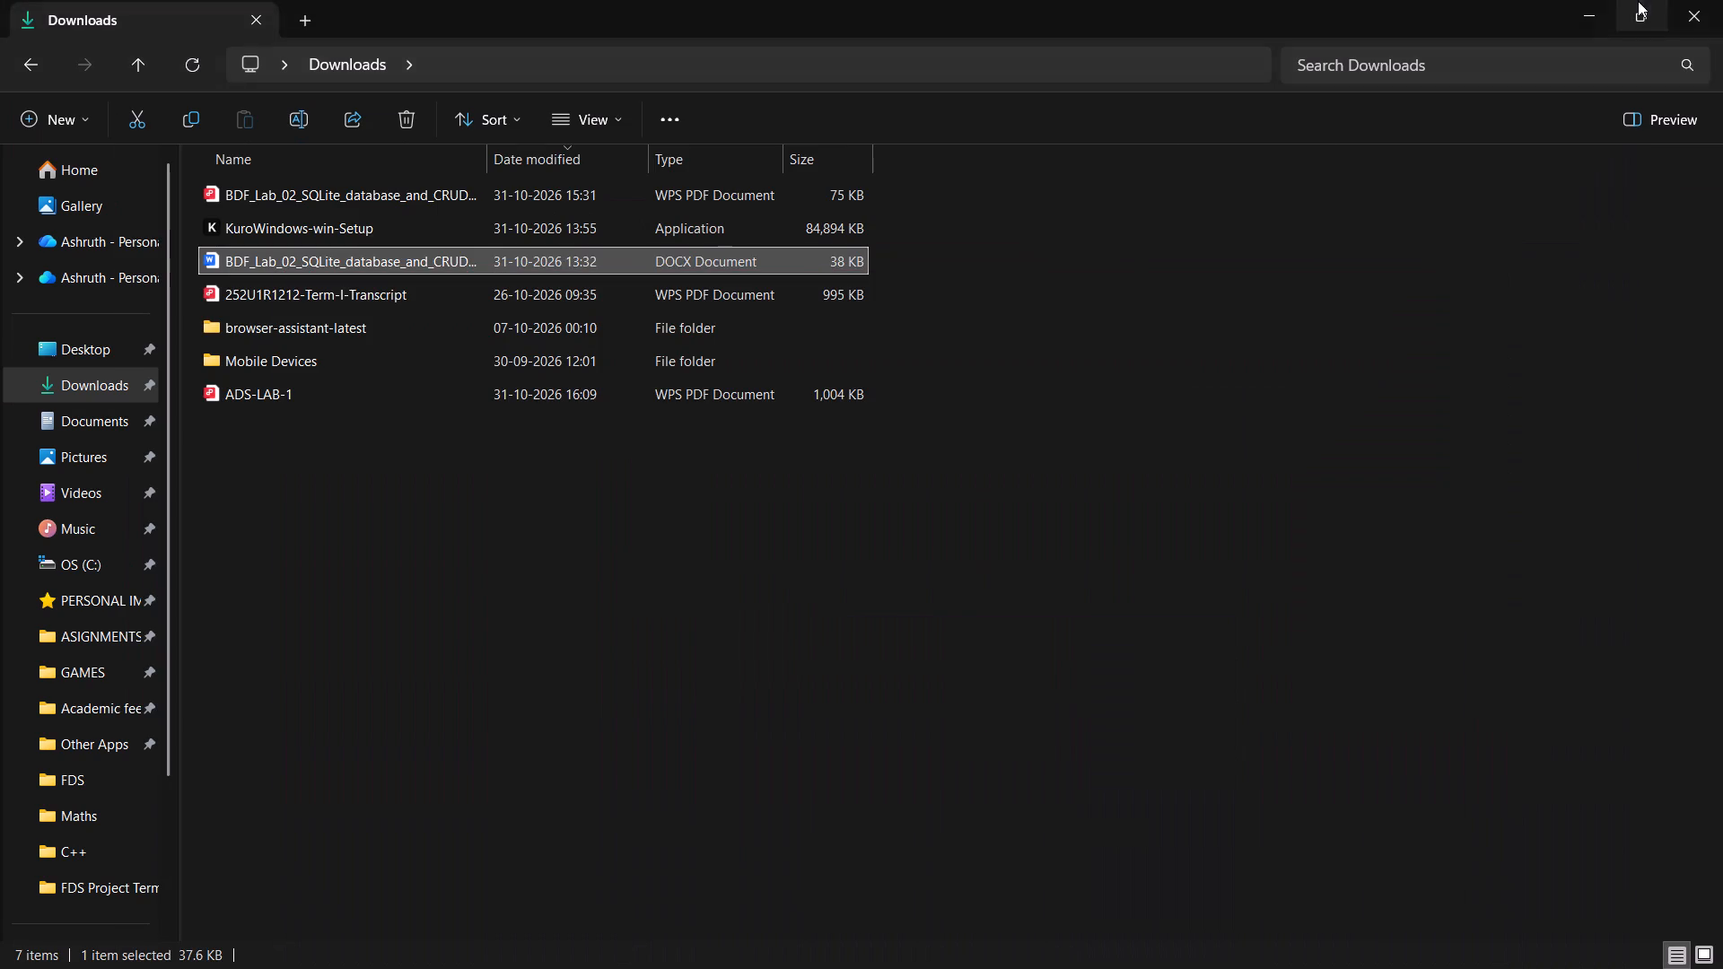
left_click(1597, 6)
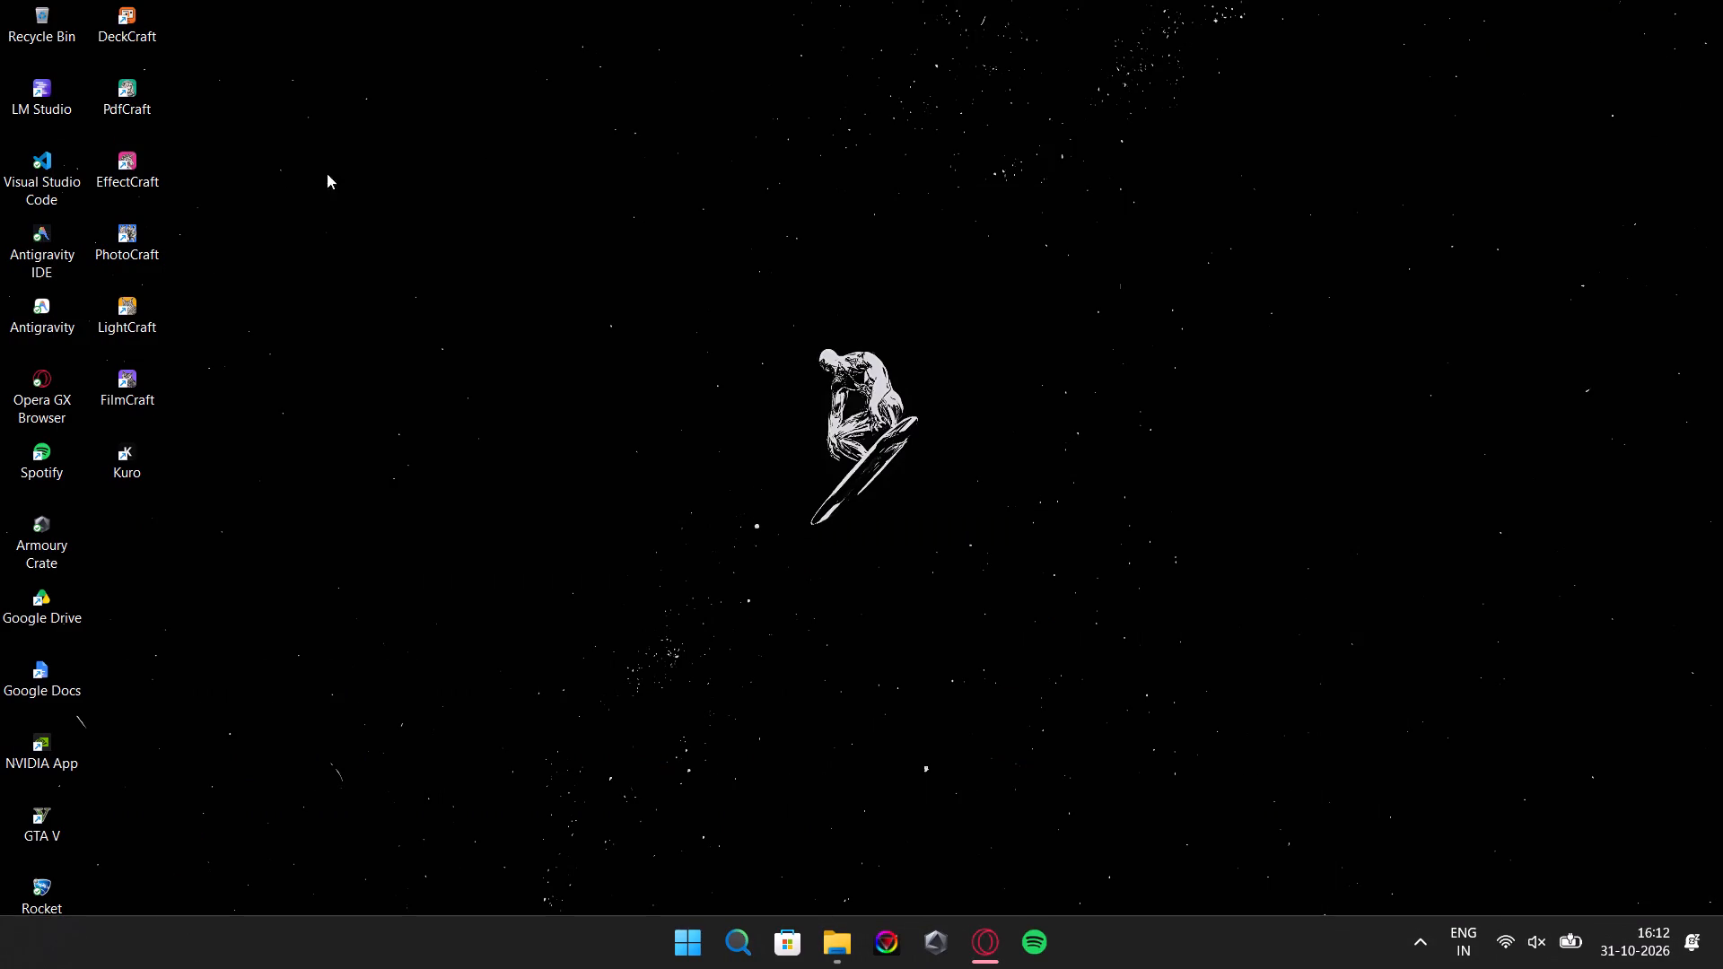
triple_click(132, 108)
left_click(132, 108)
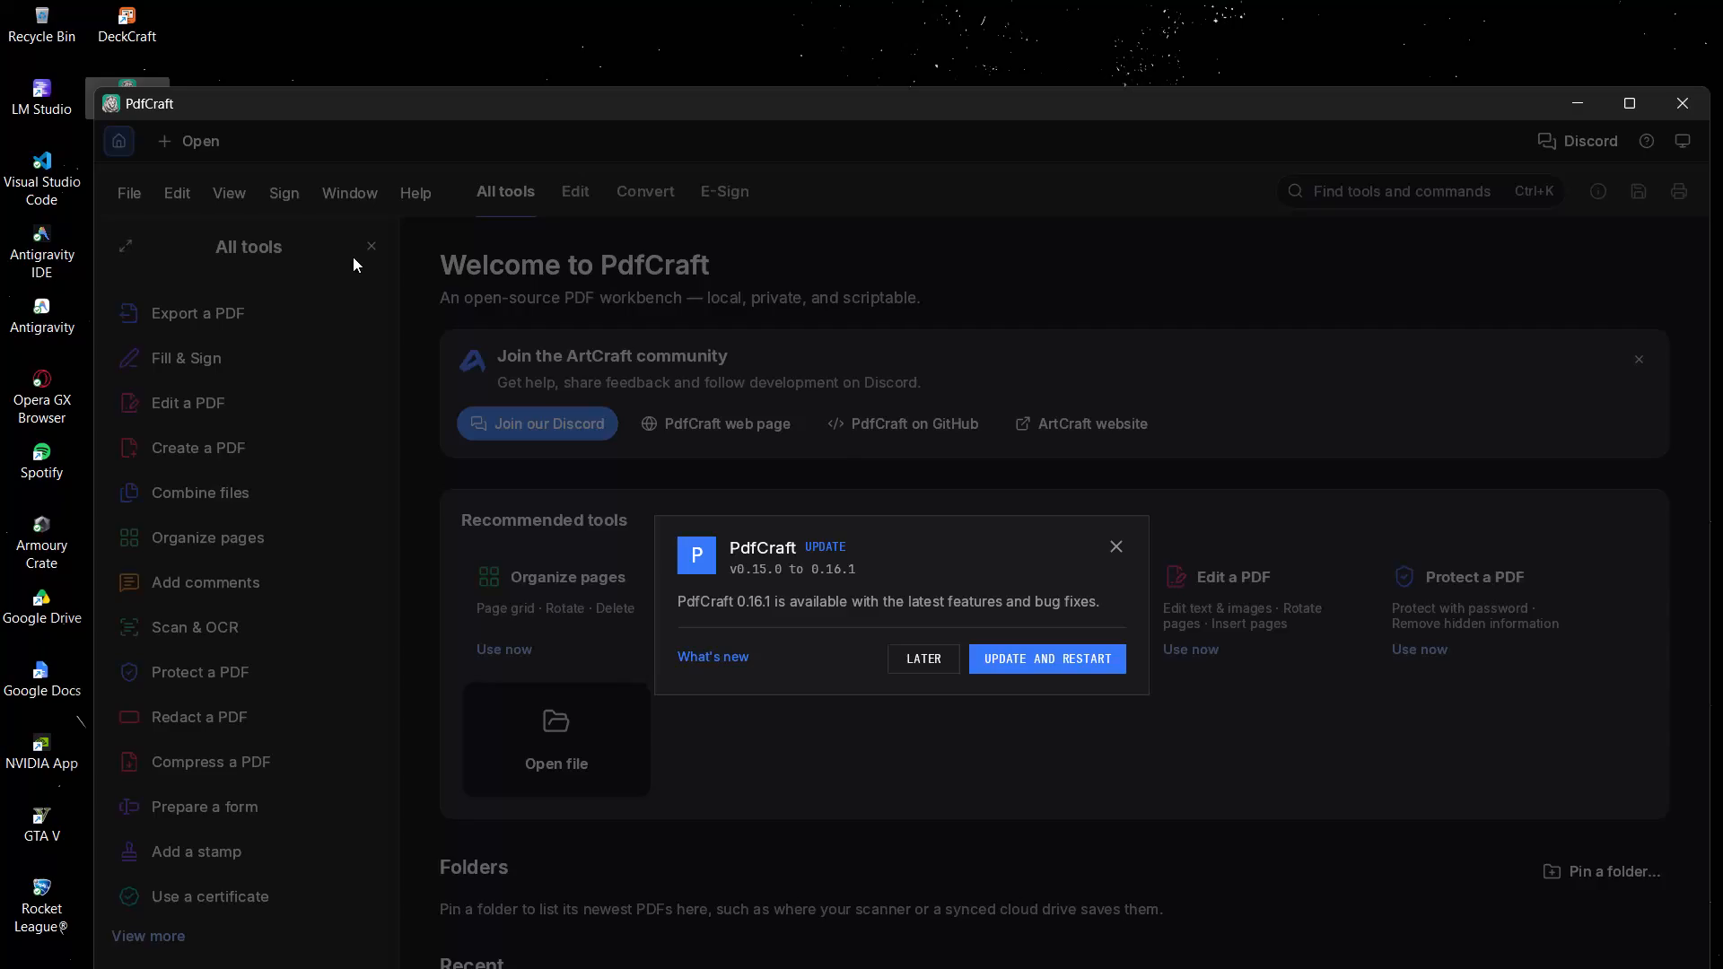
Start the PdfCraft update to version 0.16.1 and dismiss the update dialog.
left_click(1071, 643)
left_click(1079, 649)
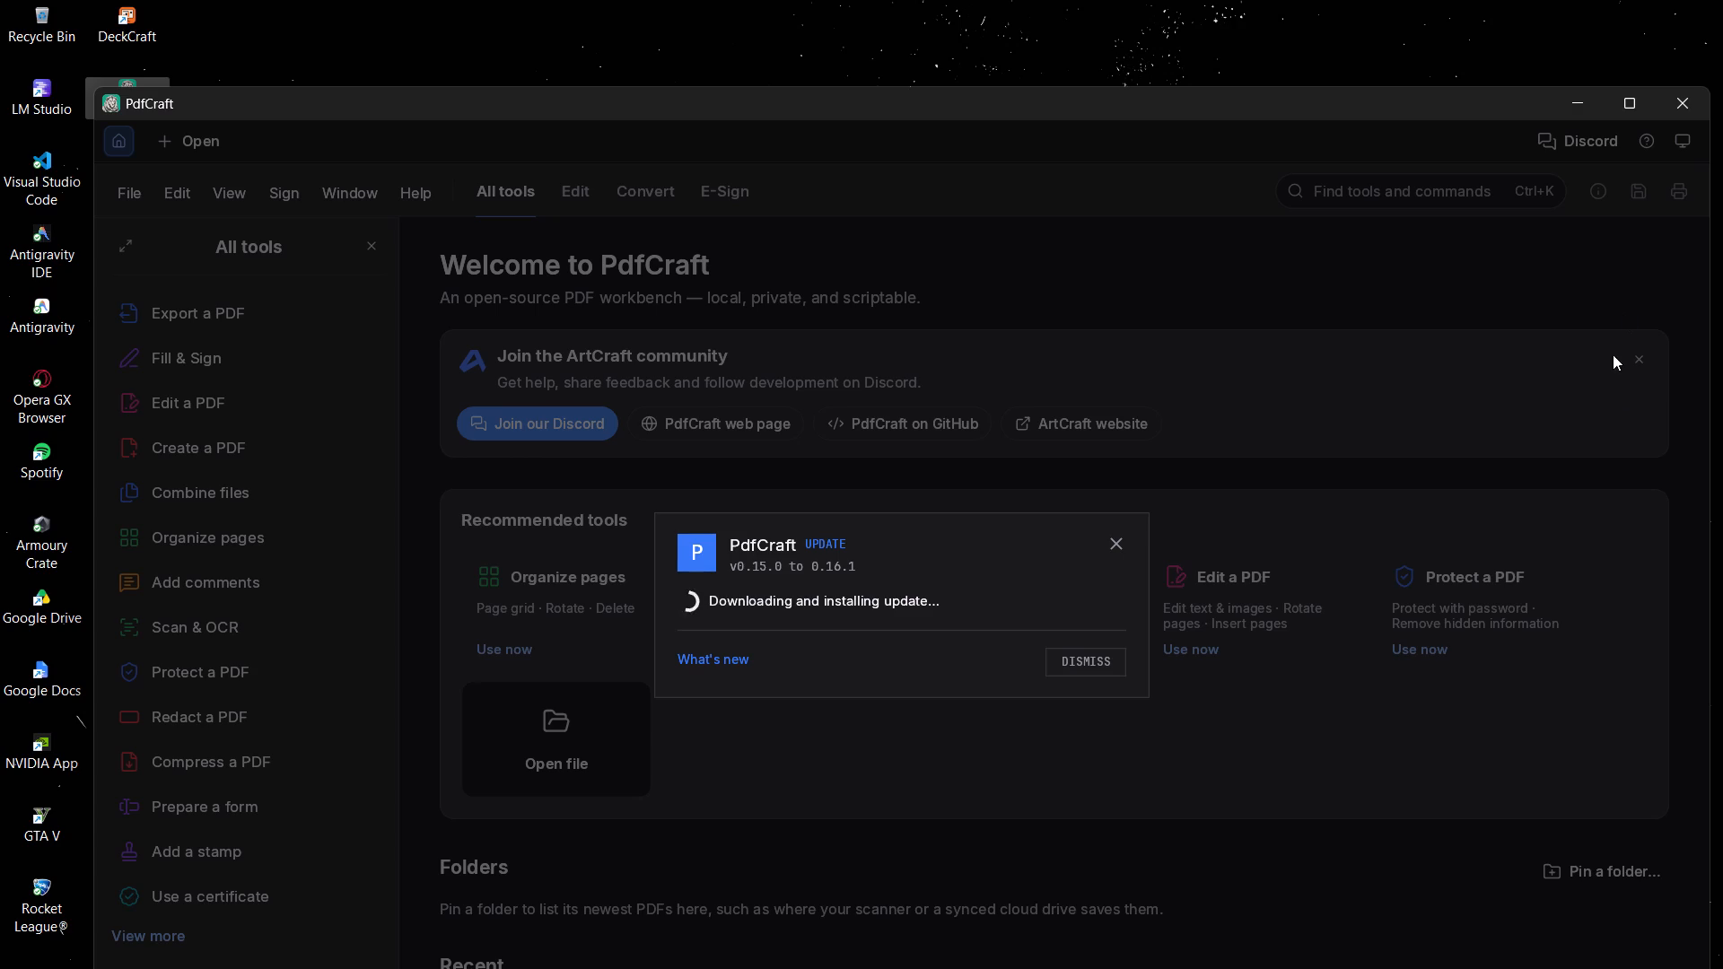
left_click(1113, 546)
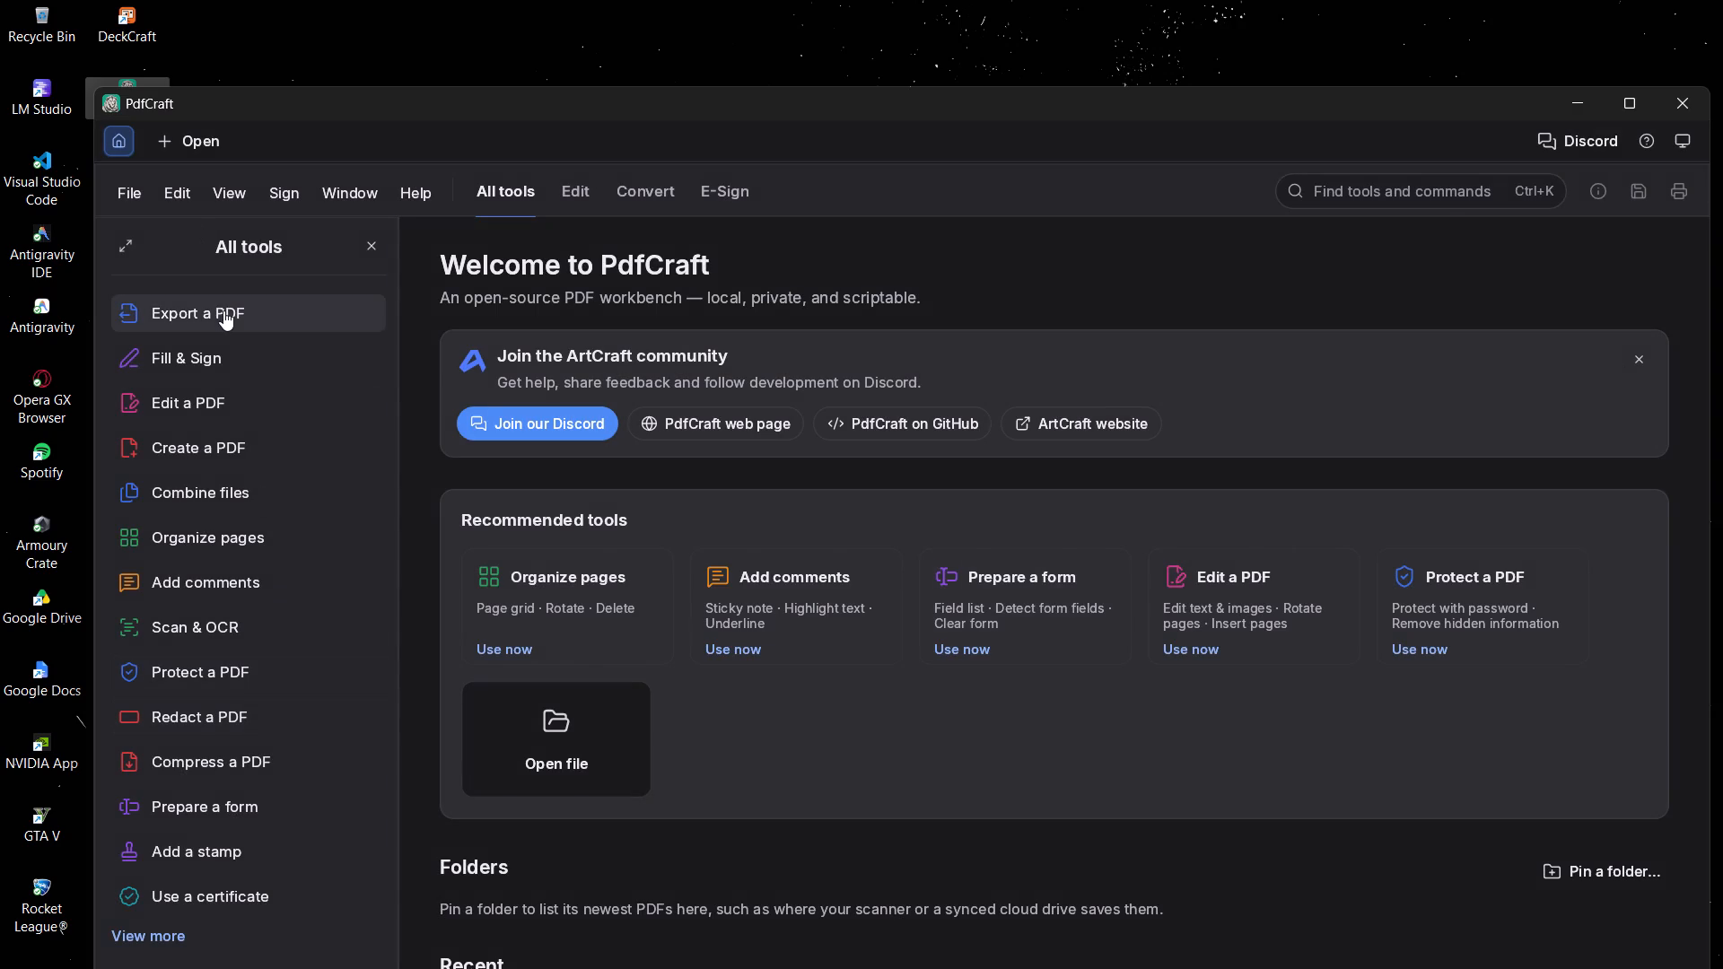
Choose the Edit a PDF tool and open ADS-LAB-1 from the Downloads folder.
left_click(247, 401)
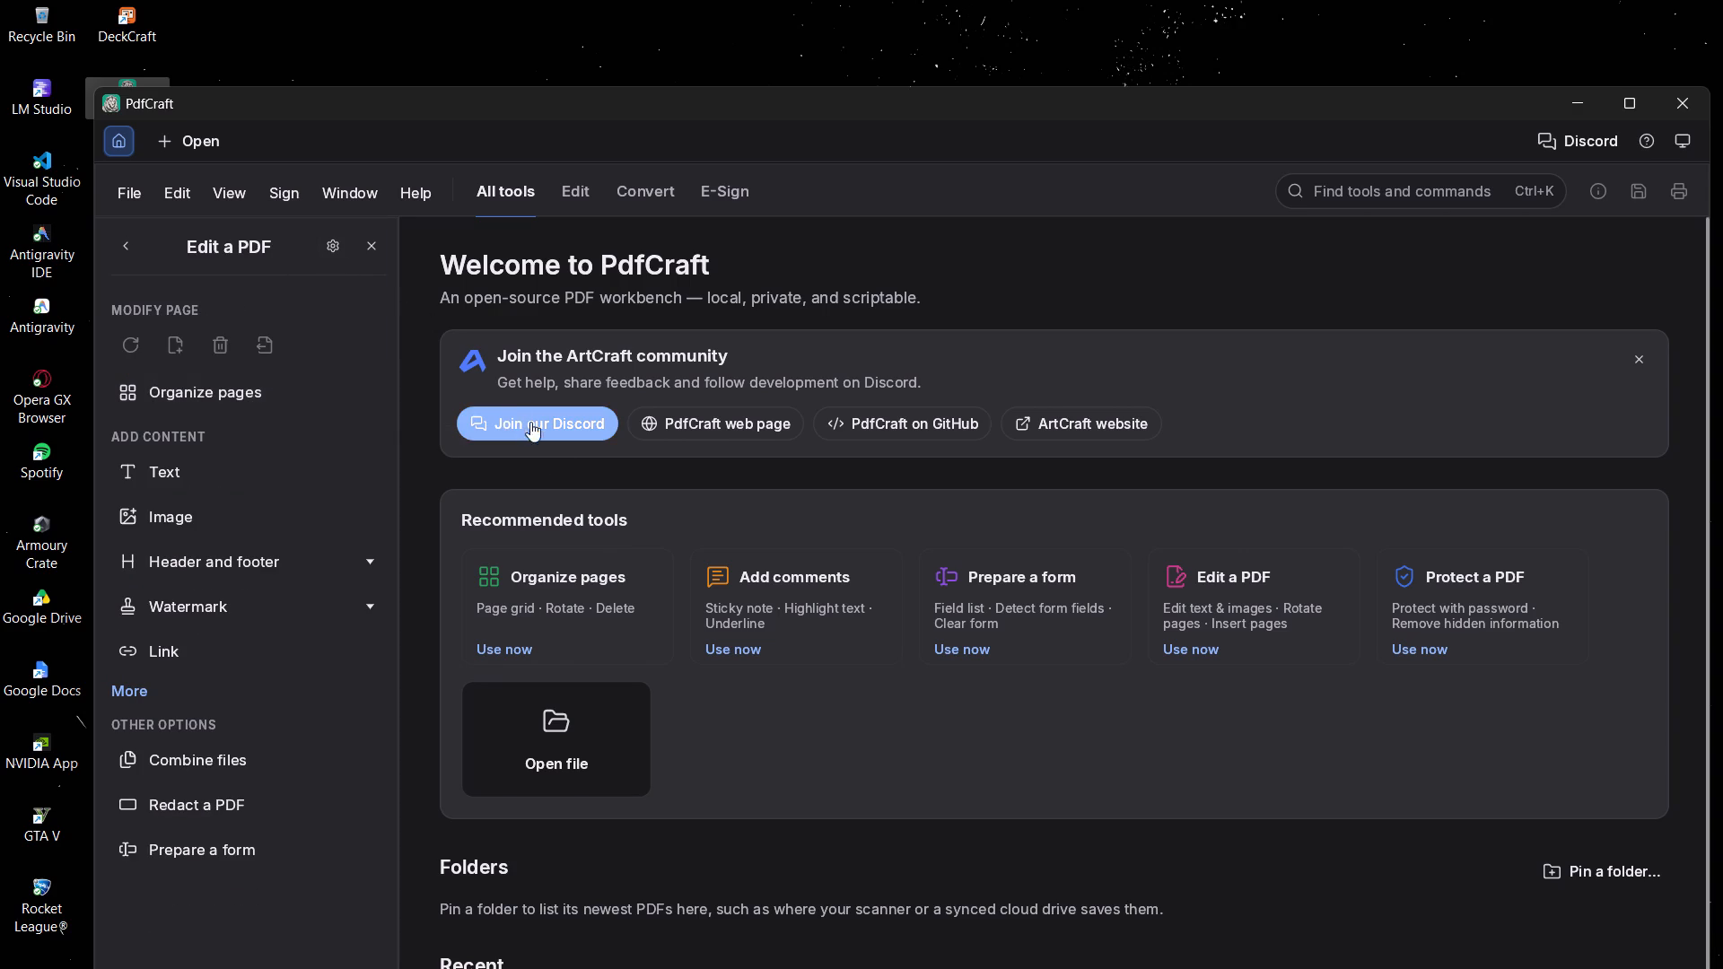
scroll(564, 464, "up", 4)
scroll(564, 476, "down", 3)
left_click(609, 734)
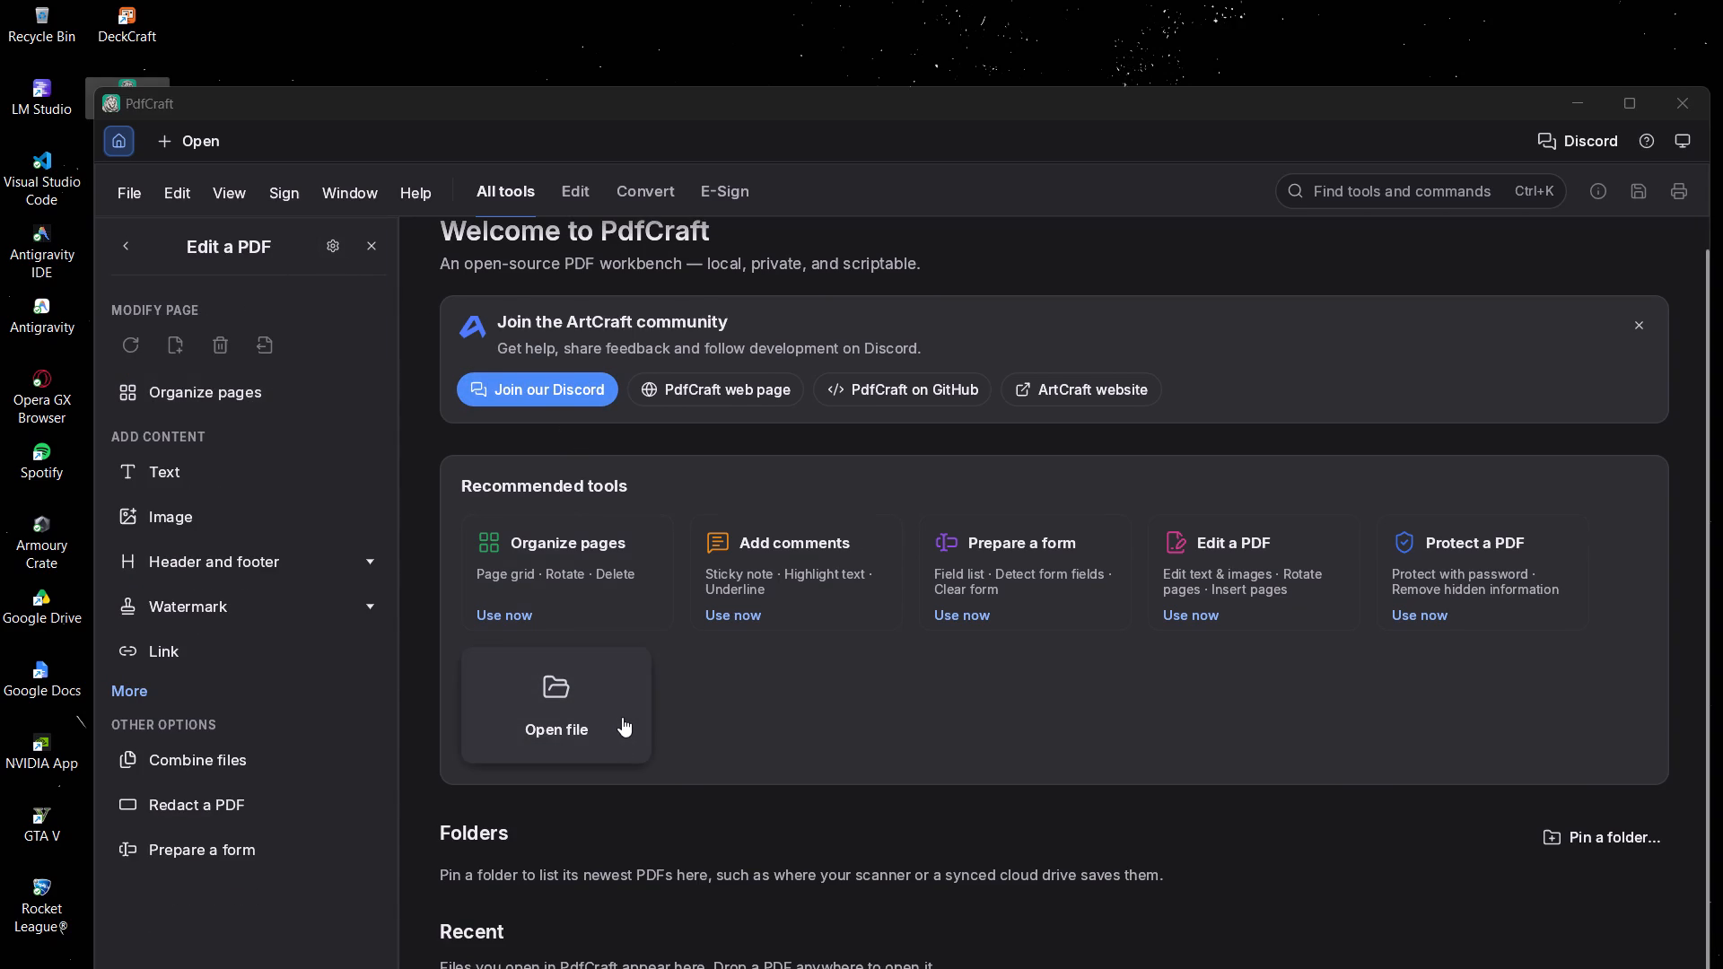
left_click(100, 354)
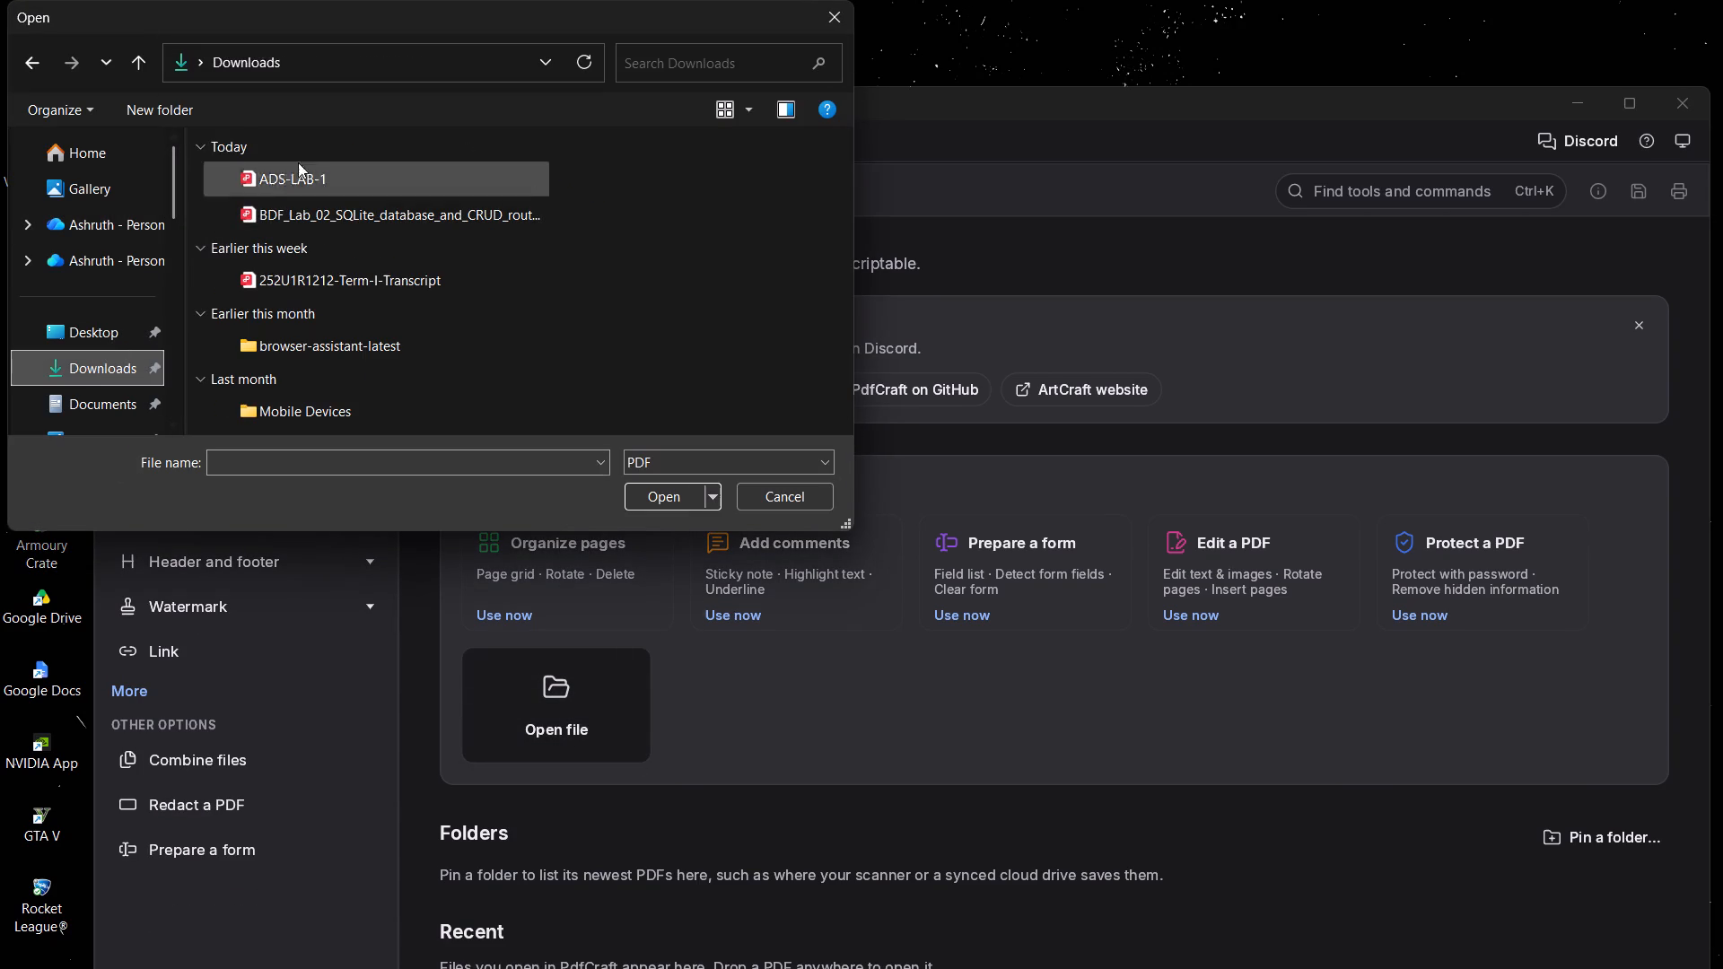
left_click(336, 164)
left_click(679, 491)
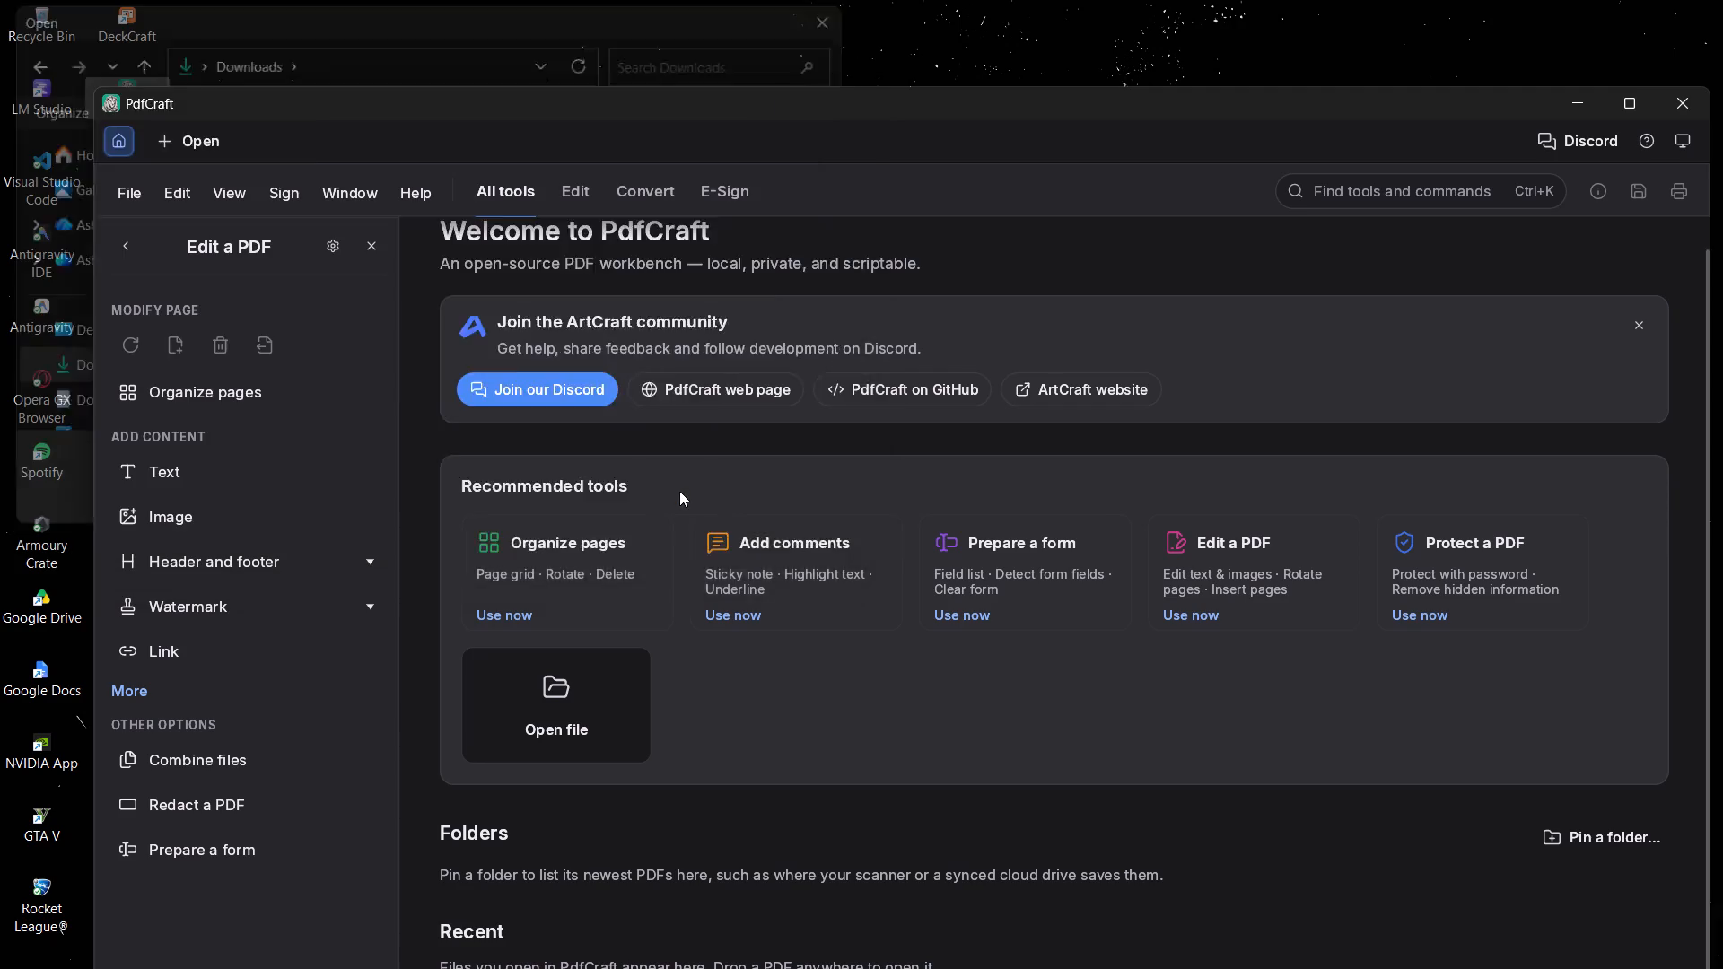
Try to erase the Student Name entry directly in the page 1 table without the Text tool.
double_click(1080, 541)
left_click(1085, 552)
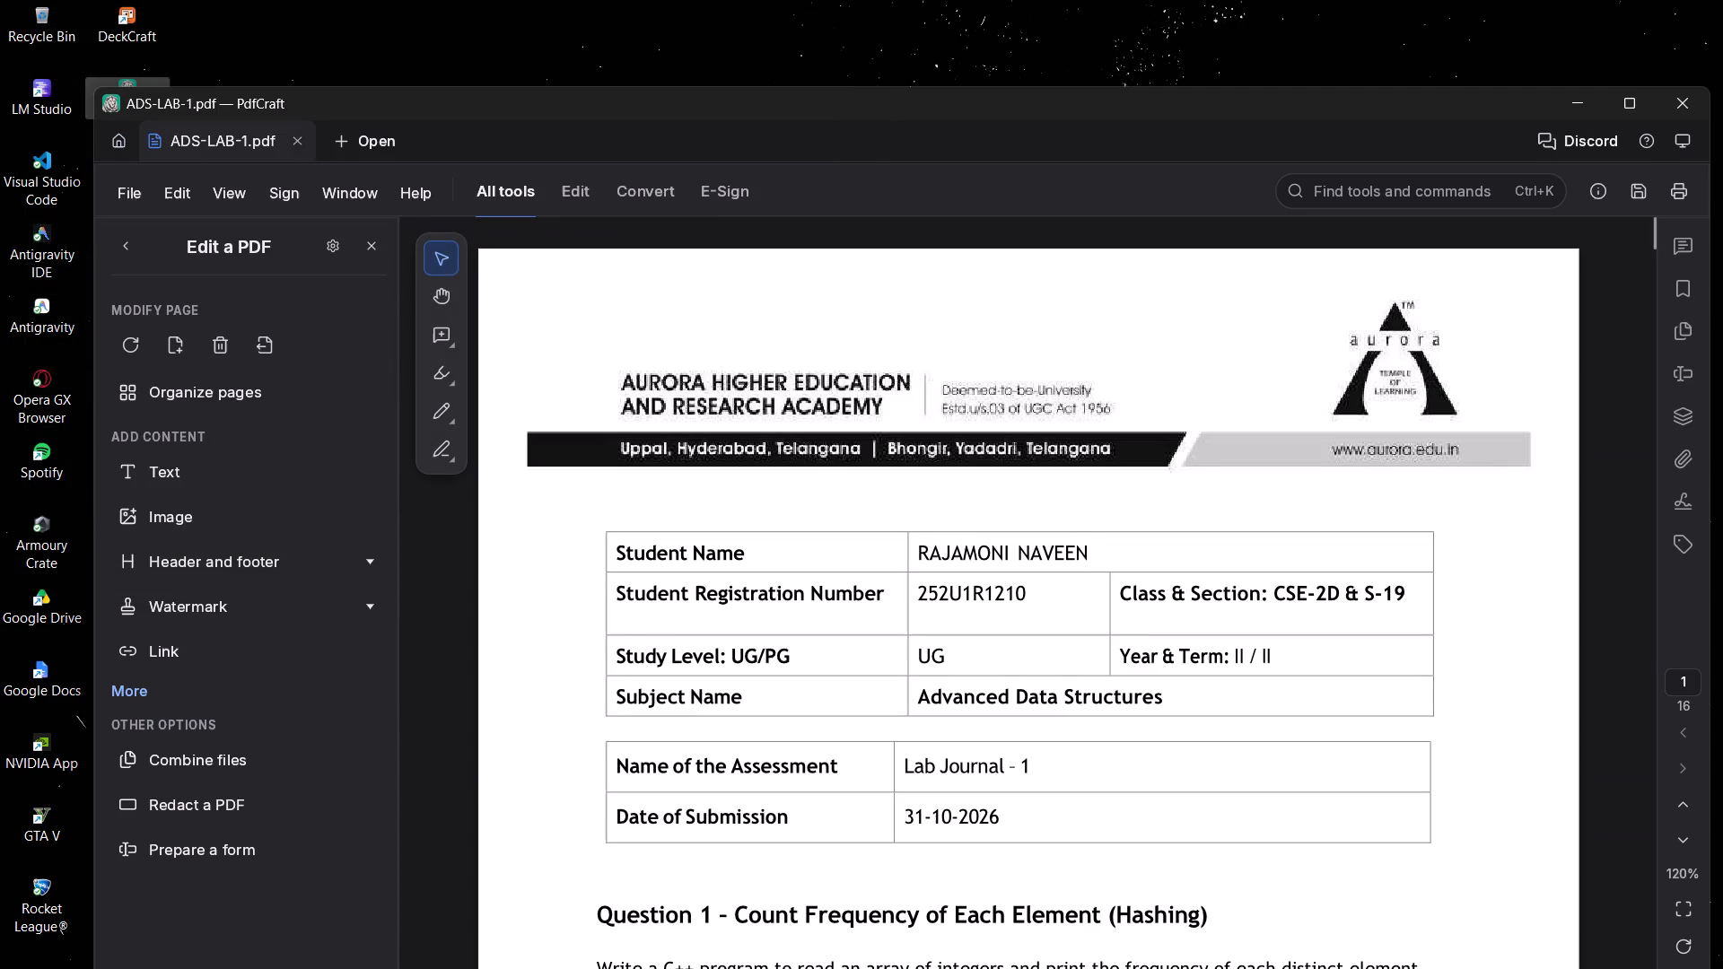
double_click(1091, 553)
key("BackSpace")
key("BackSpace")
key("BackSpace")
Using the Text tool, replace the Student Name entry in the page 1 table with the account holder's own name.
left_click(218, 462)
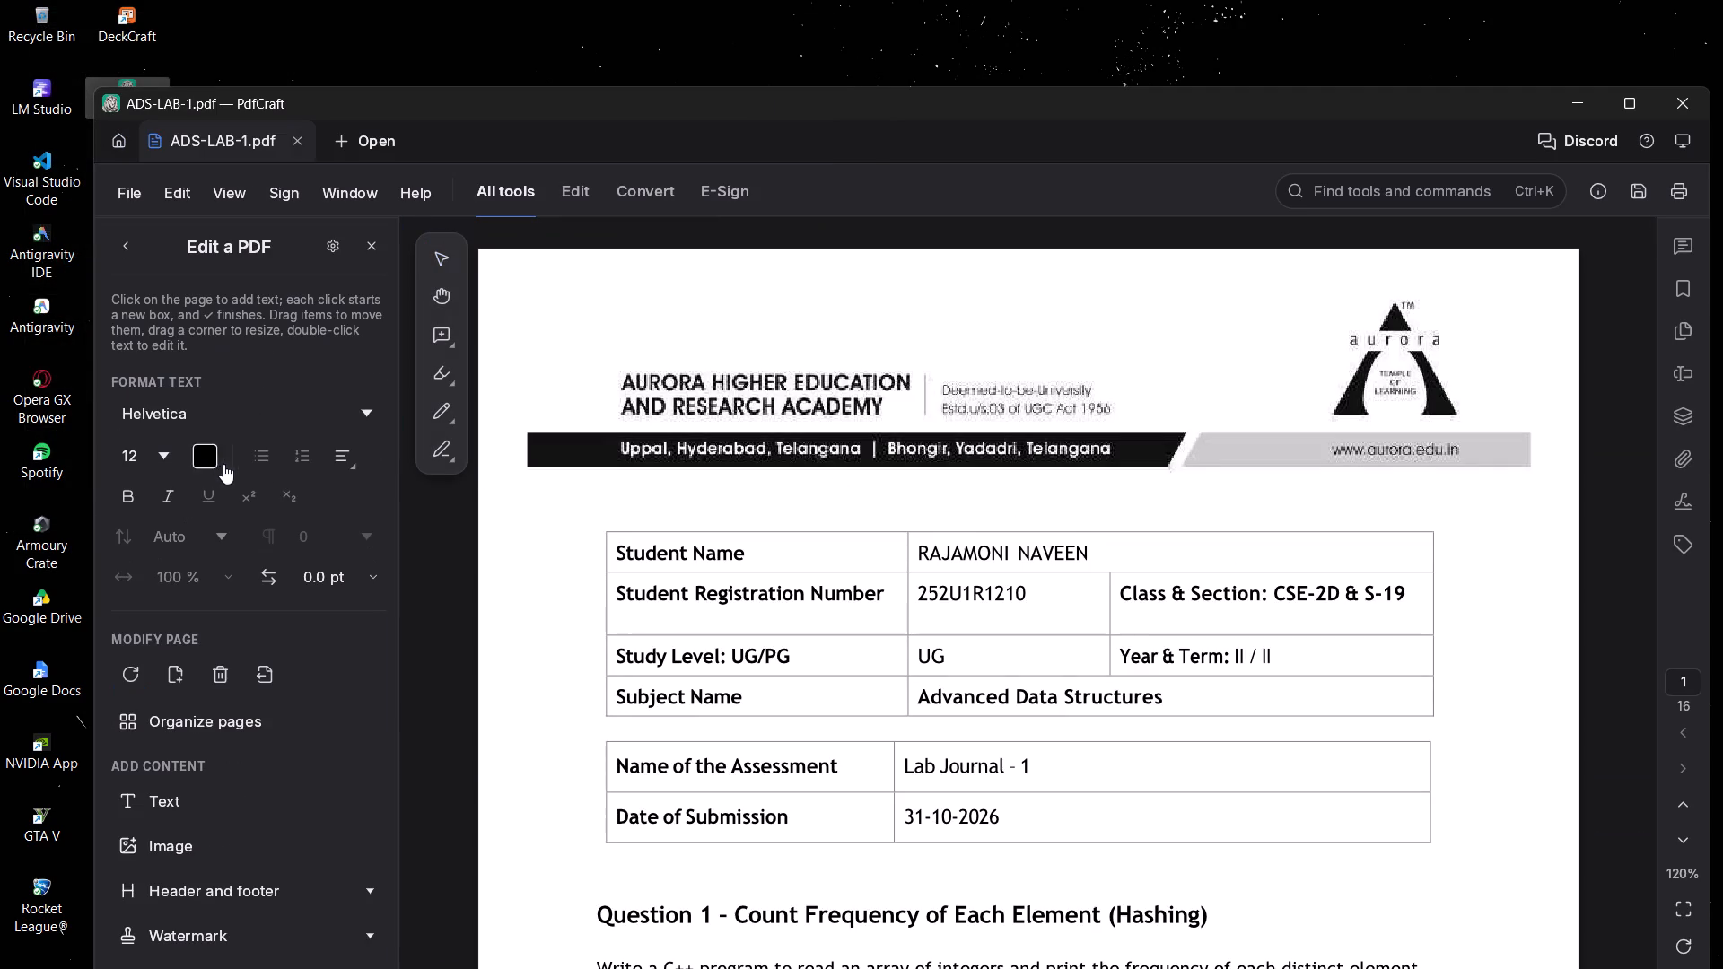
left_click(1066, 561)
left_click(1088, 554)
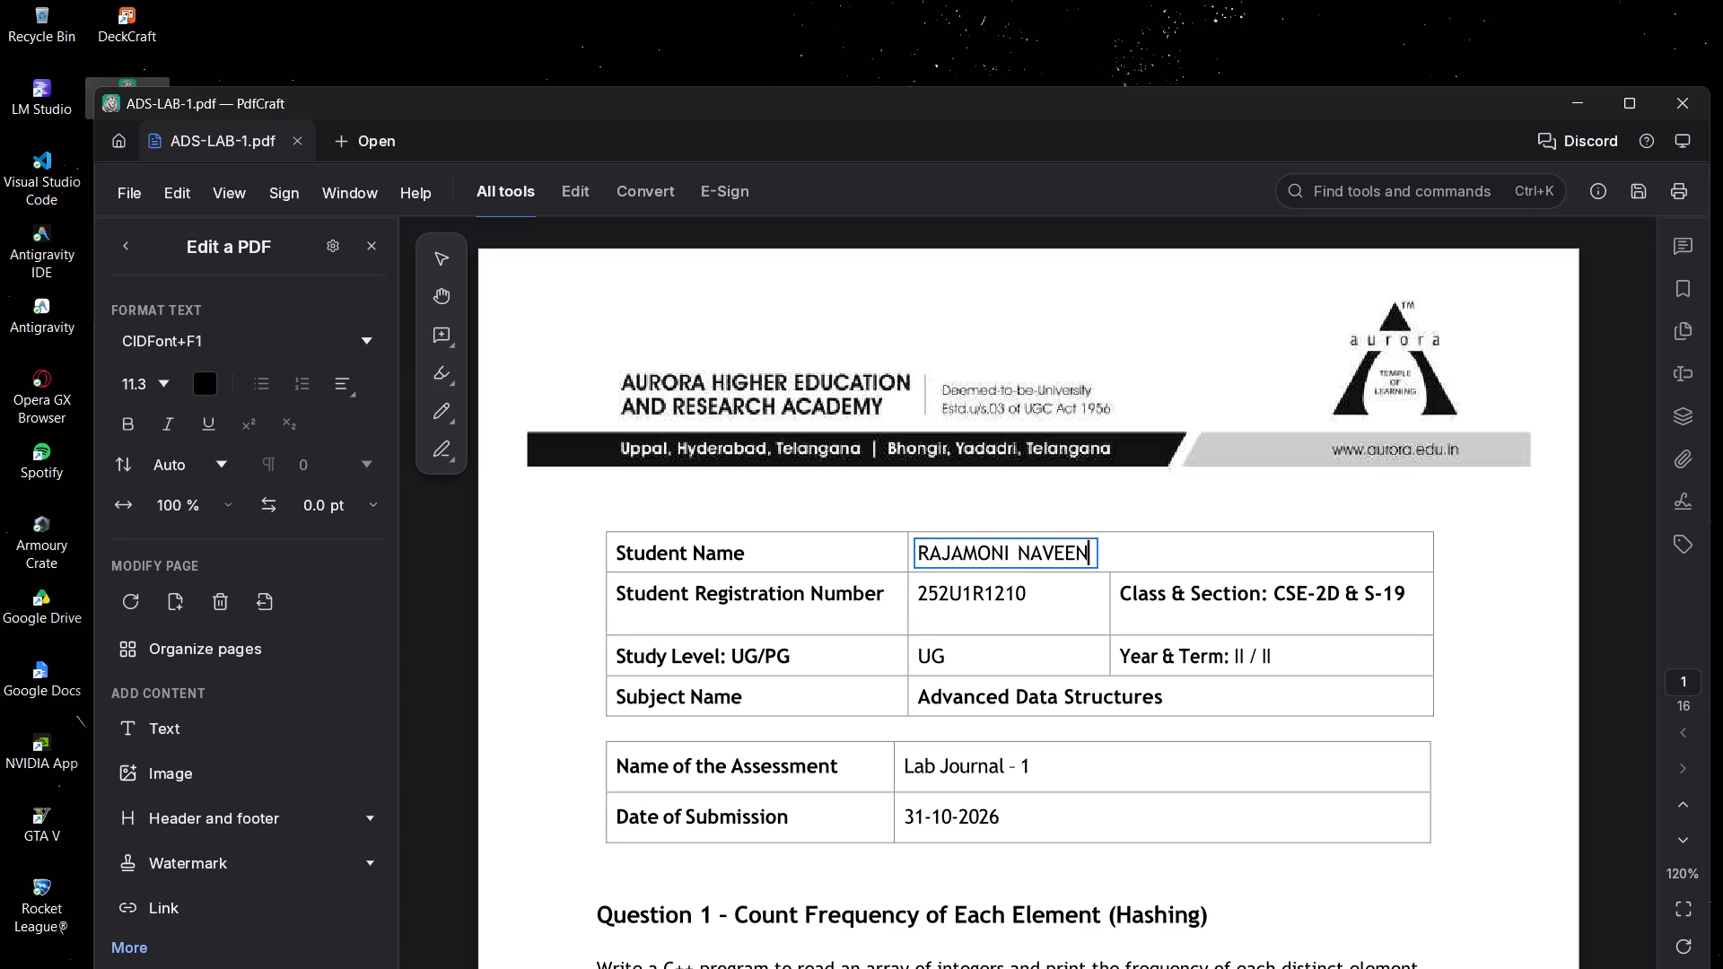
key("BackSpace")
key("BackSpace")
key("BackSpace")
key("BackSpace")
key("BackSpace")
key("BackSpace")
key("BackSpace")
key("BackSpace")
key("BackSpace")
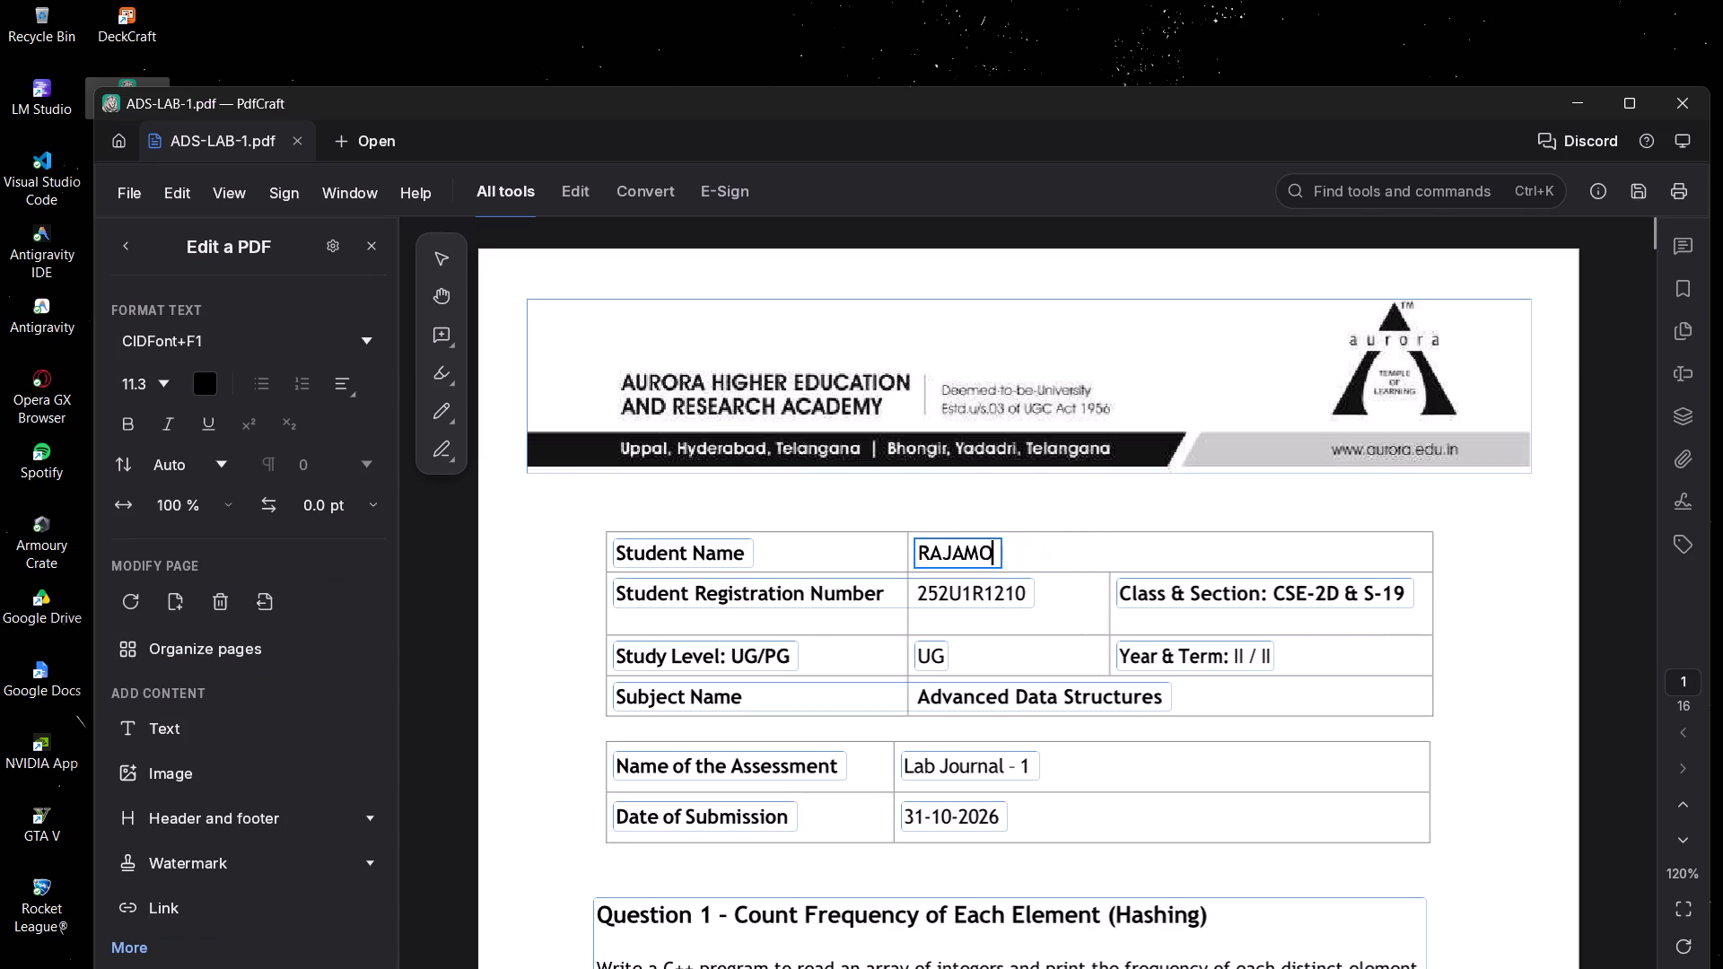
key("BackSpace")
key("BackSpace")
key("BackSpace")
key("BackSpace")
key("BackSpace")
key("BackSpace")
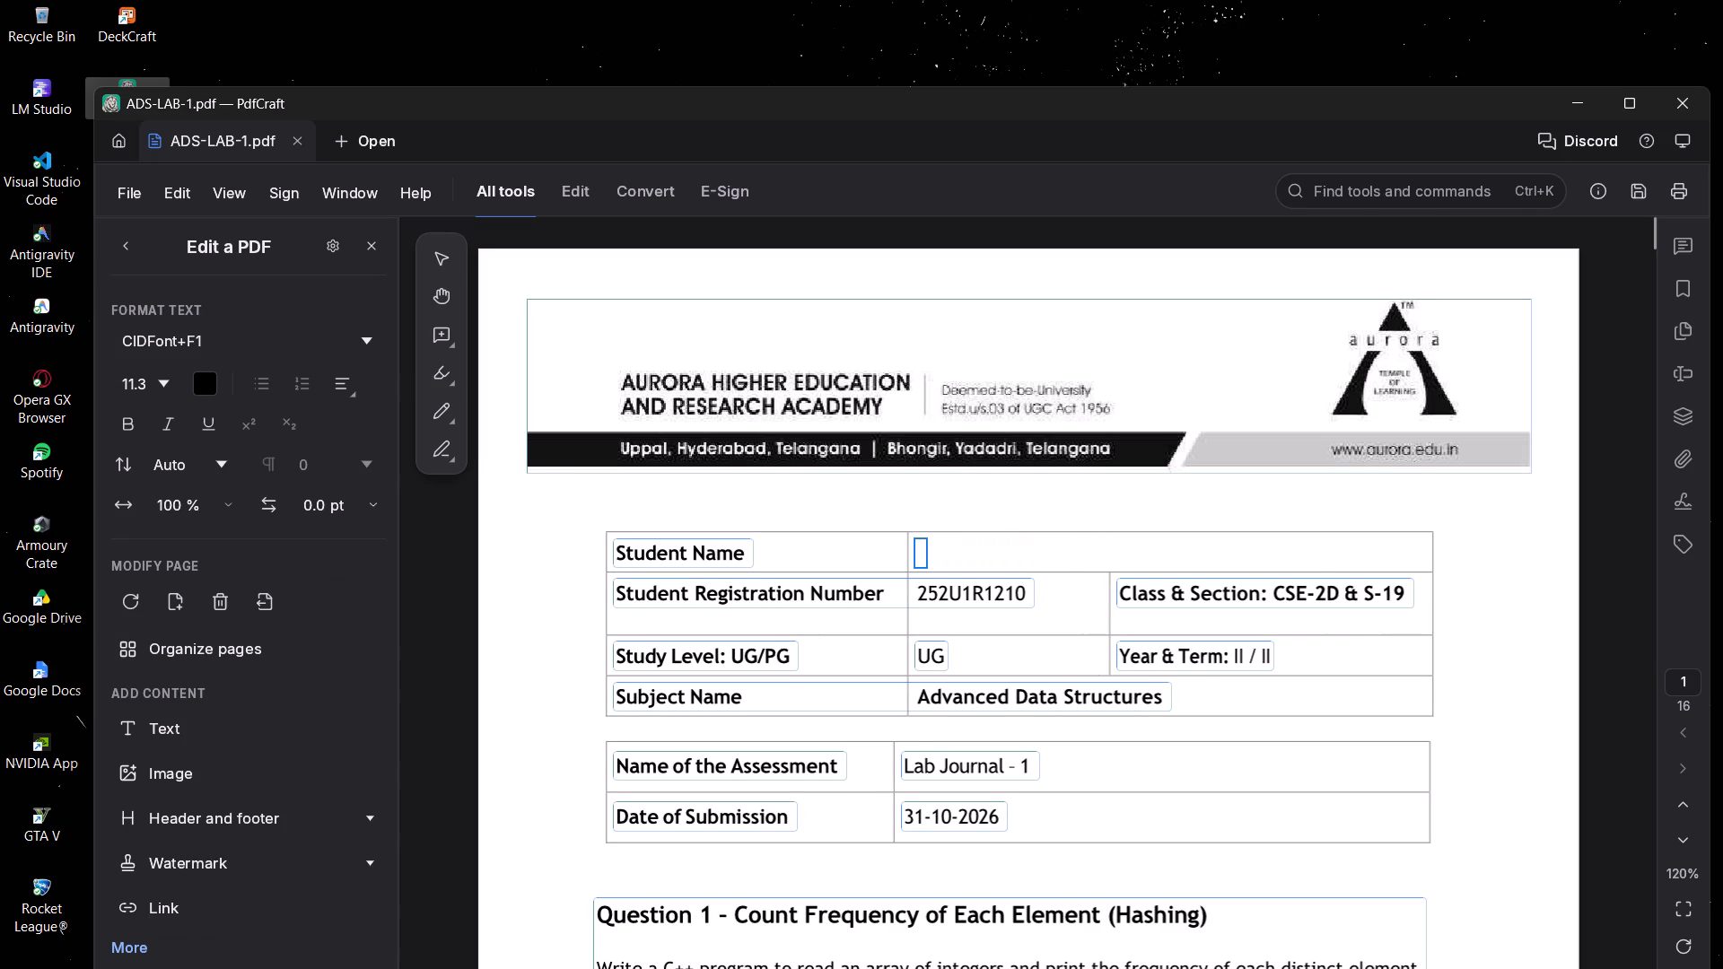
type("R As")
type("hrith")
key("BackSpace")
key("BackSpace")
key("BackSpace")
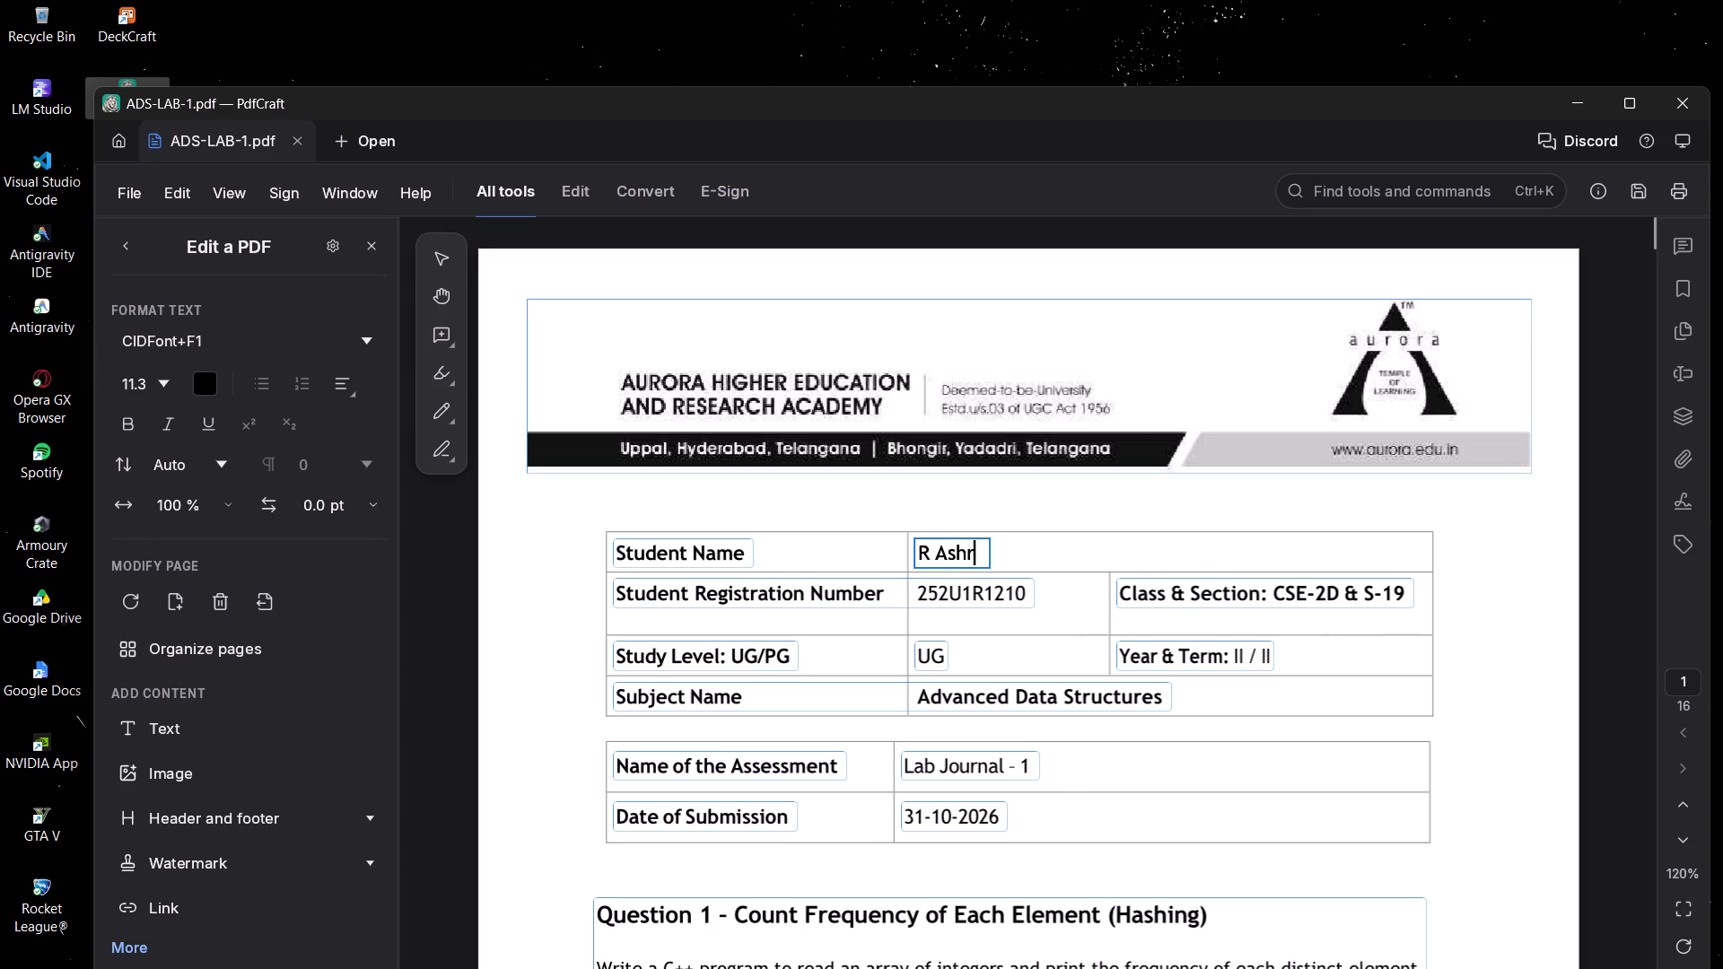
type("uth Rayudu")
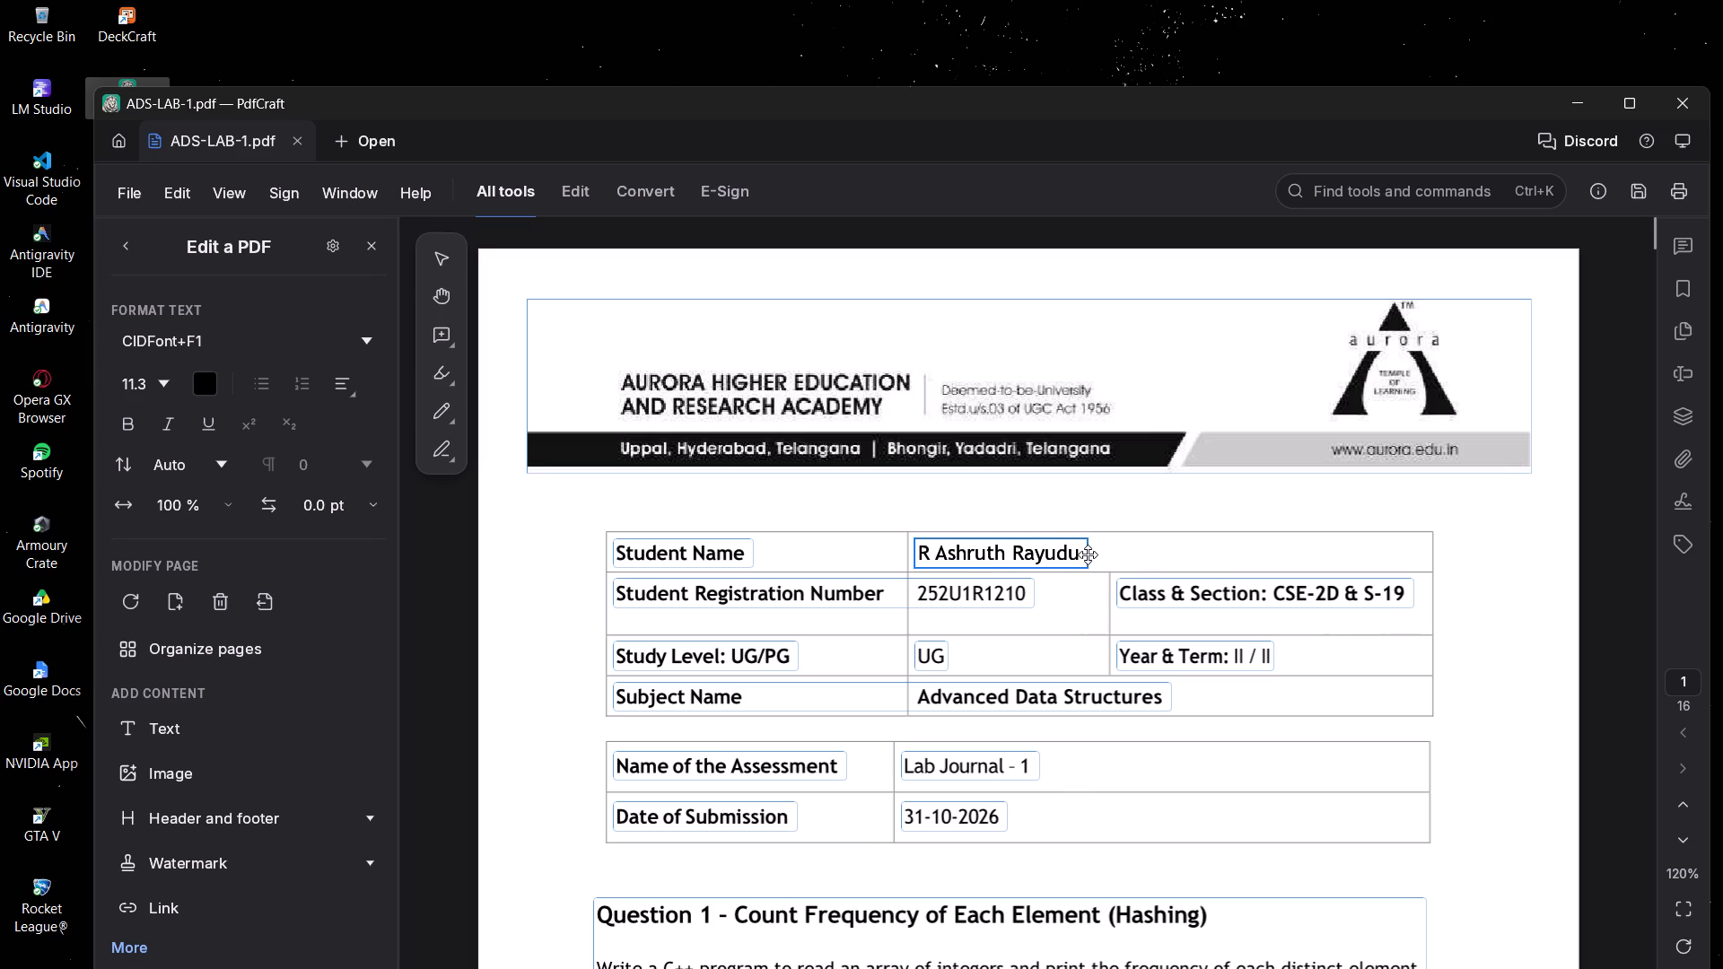
Change the last digit of the Student Registration Number to match the account holder's own registration number.
left_click(1025, 598)
left_click(1026, 598)
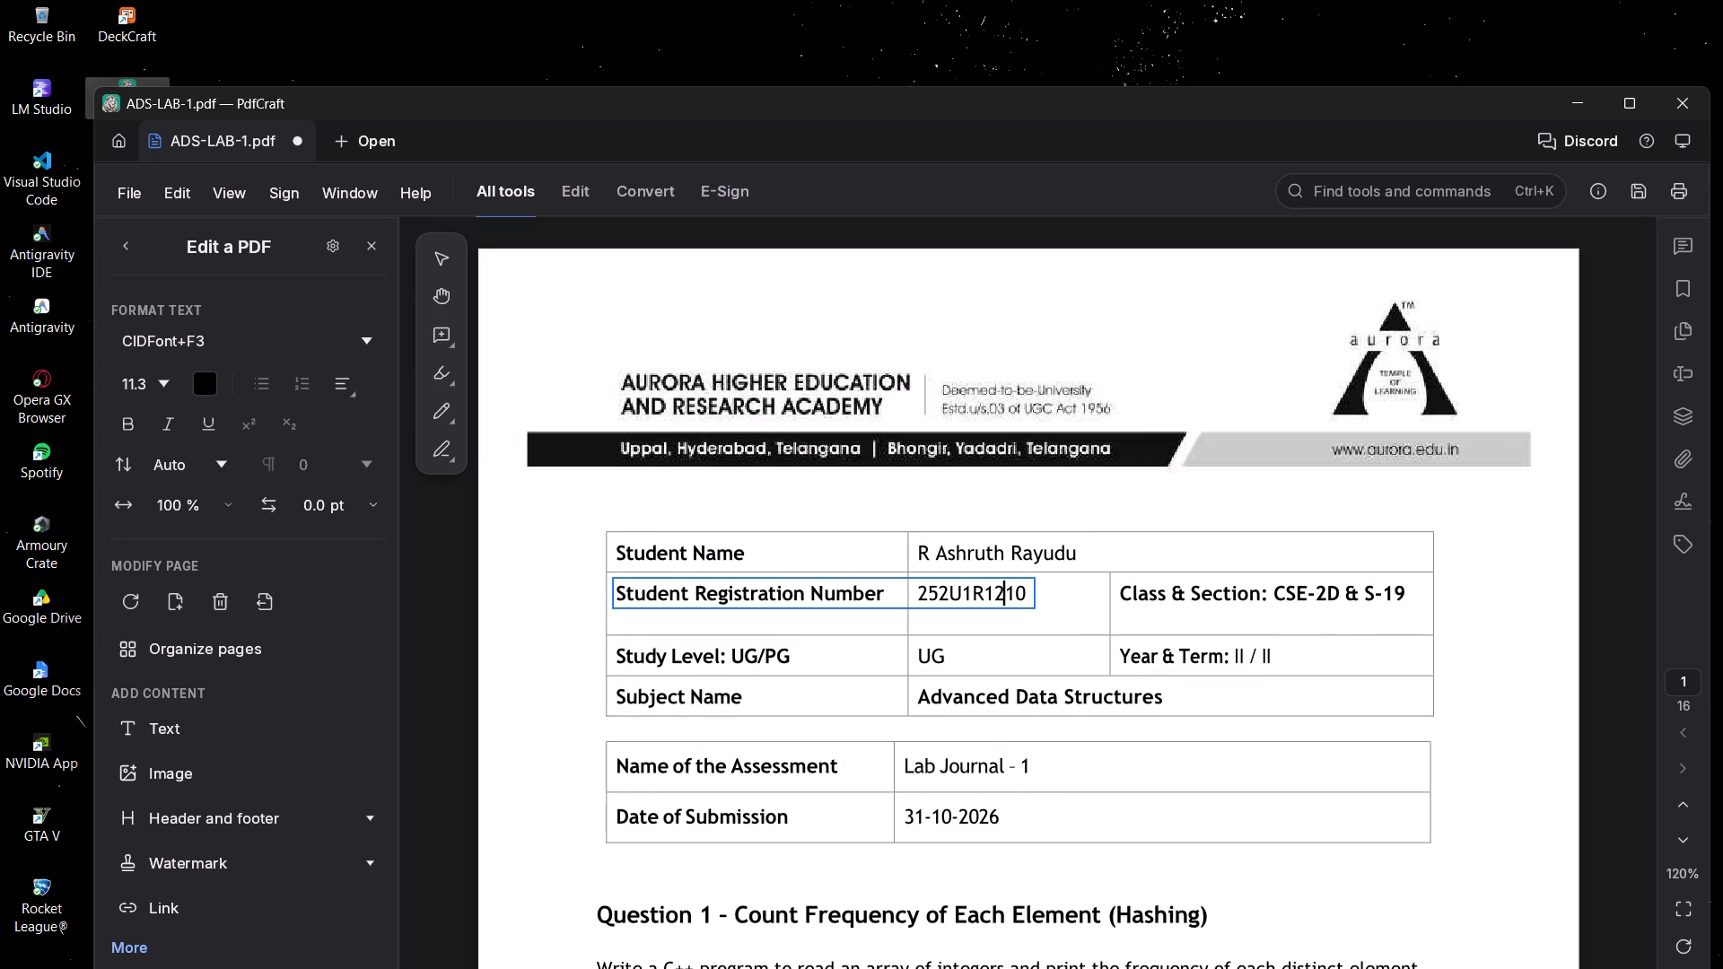
key("Right")
key("Right")
key("Right")
key("Right")
key("Left")
key("Right")
key("Right")
key("Right")
key("Delete")
key("Delete")
key("Delete")
key("Delete")
key("BackSpace")
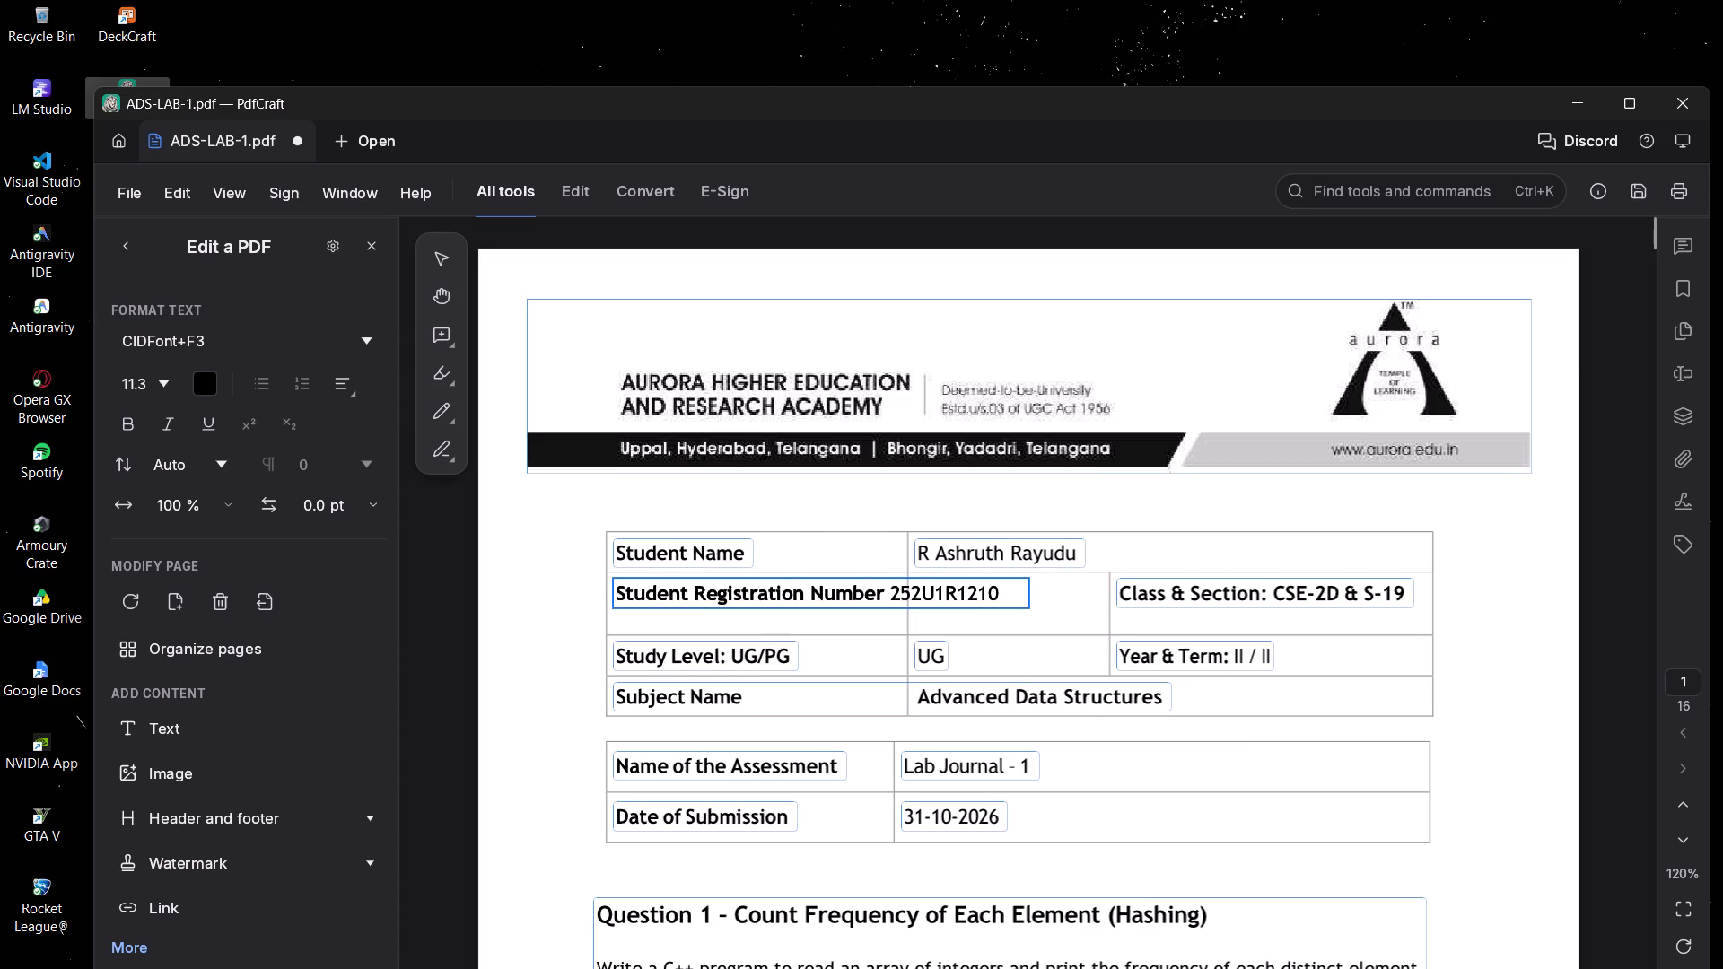
key("BackSpace")
key("2")
Add spaces before the registration number to move it back into its table cell, and finish the text edit.
key("Left")
key("Left")
key("Left")
key("Left")
key("Left")
key("Left")
key("Left")
key("Left")
key("Left")
key("Left")
key("space")
key("space")
key("space")
key("space")
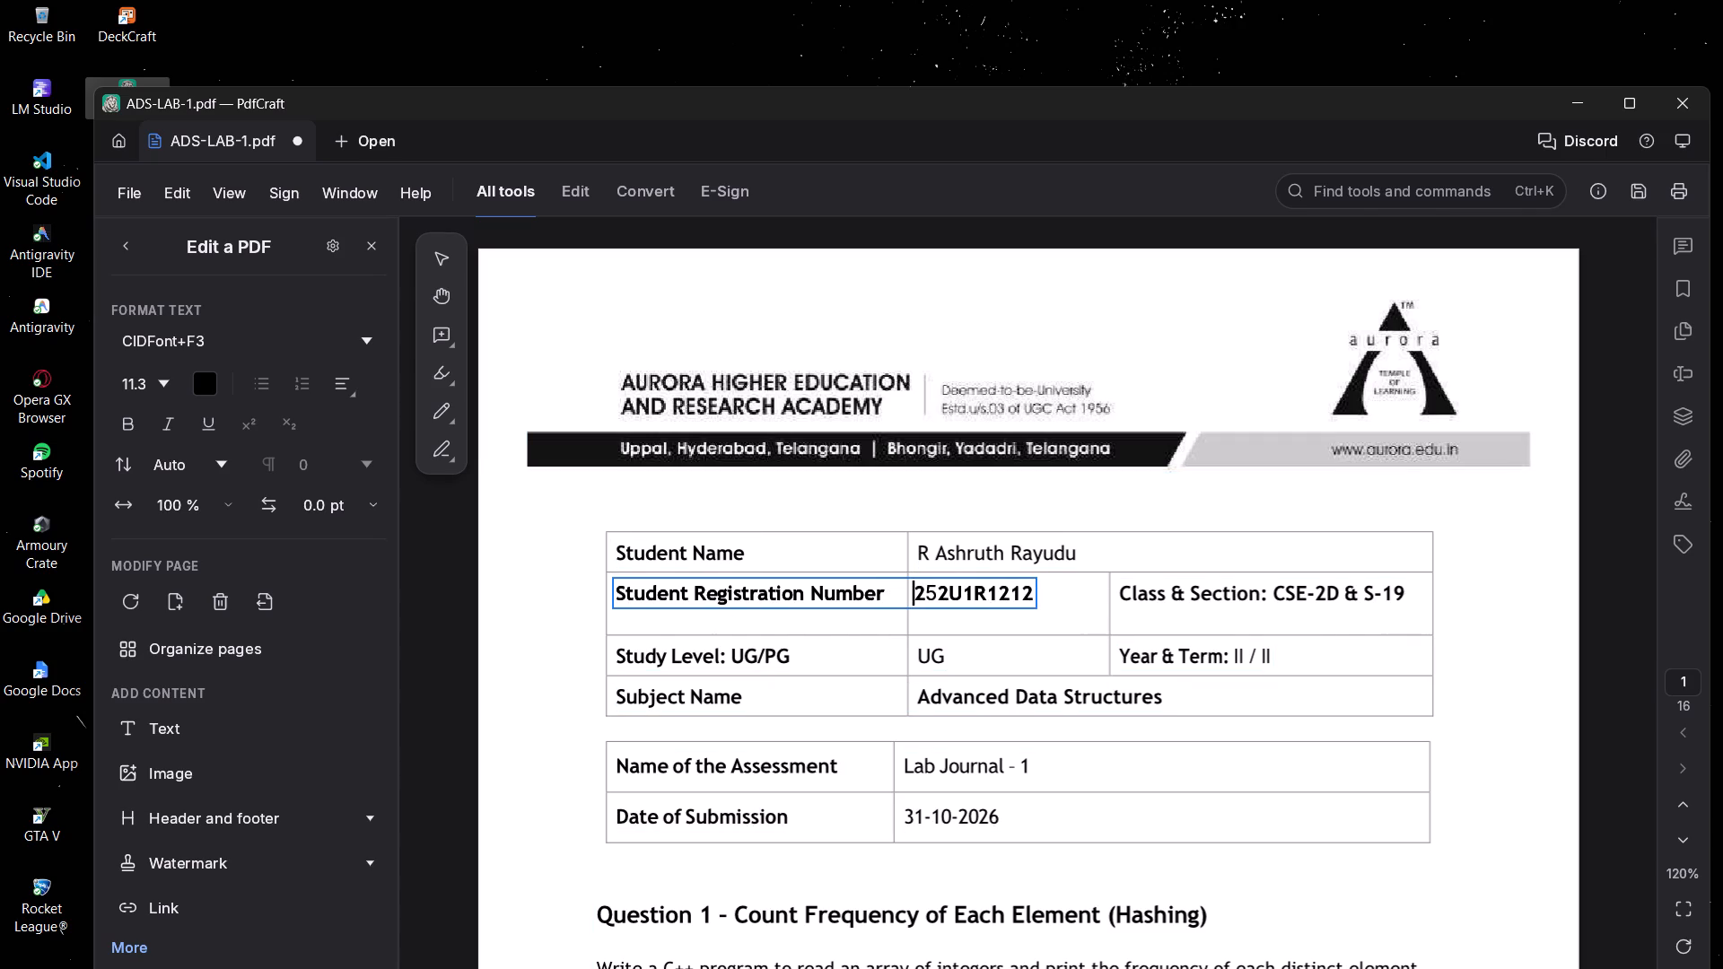
key("space")
key("space")
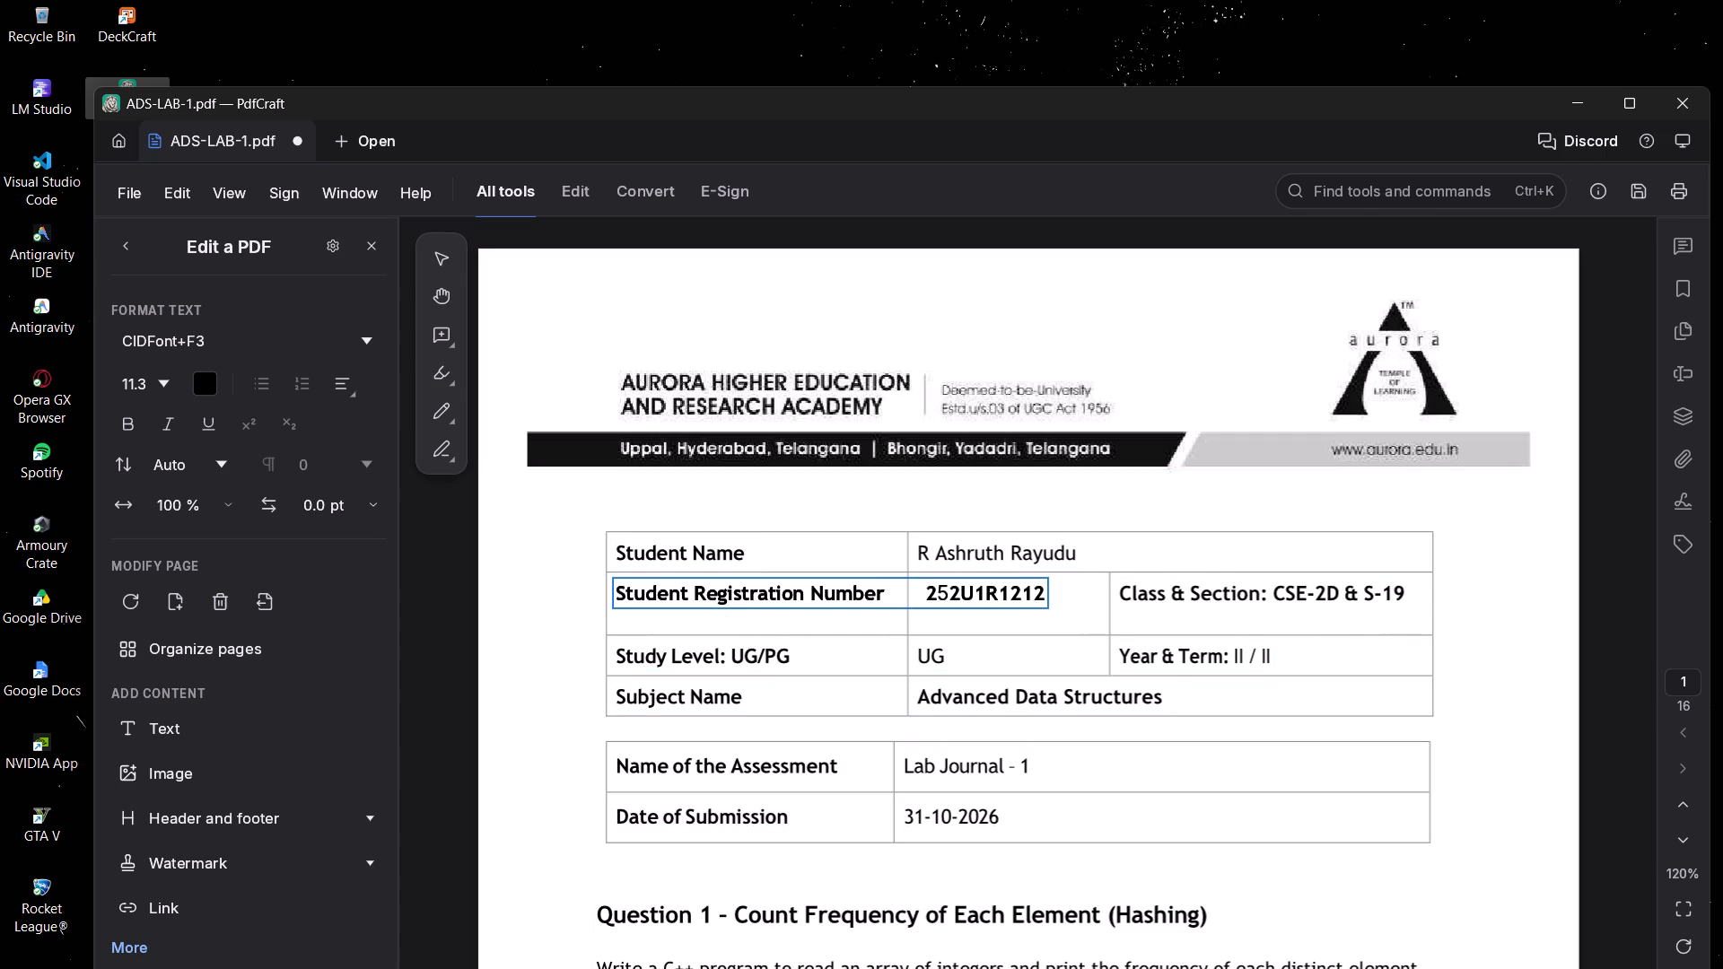
left_click(540, 626)
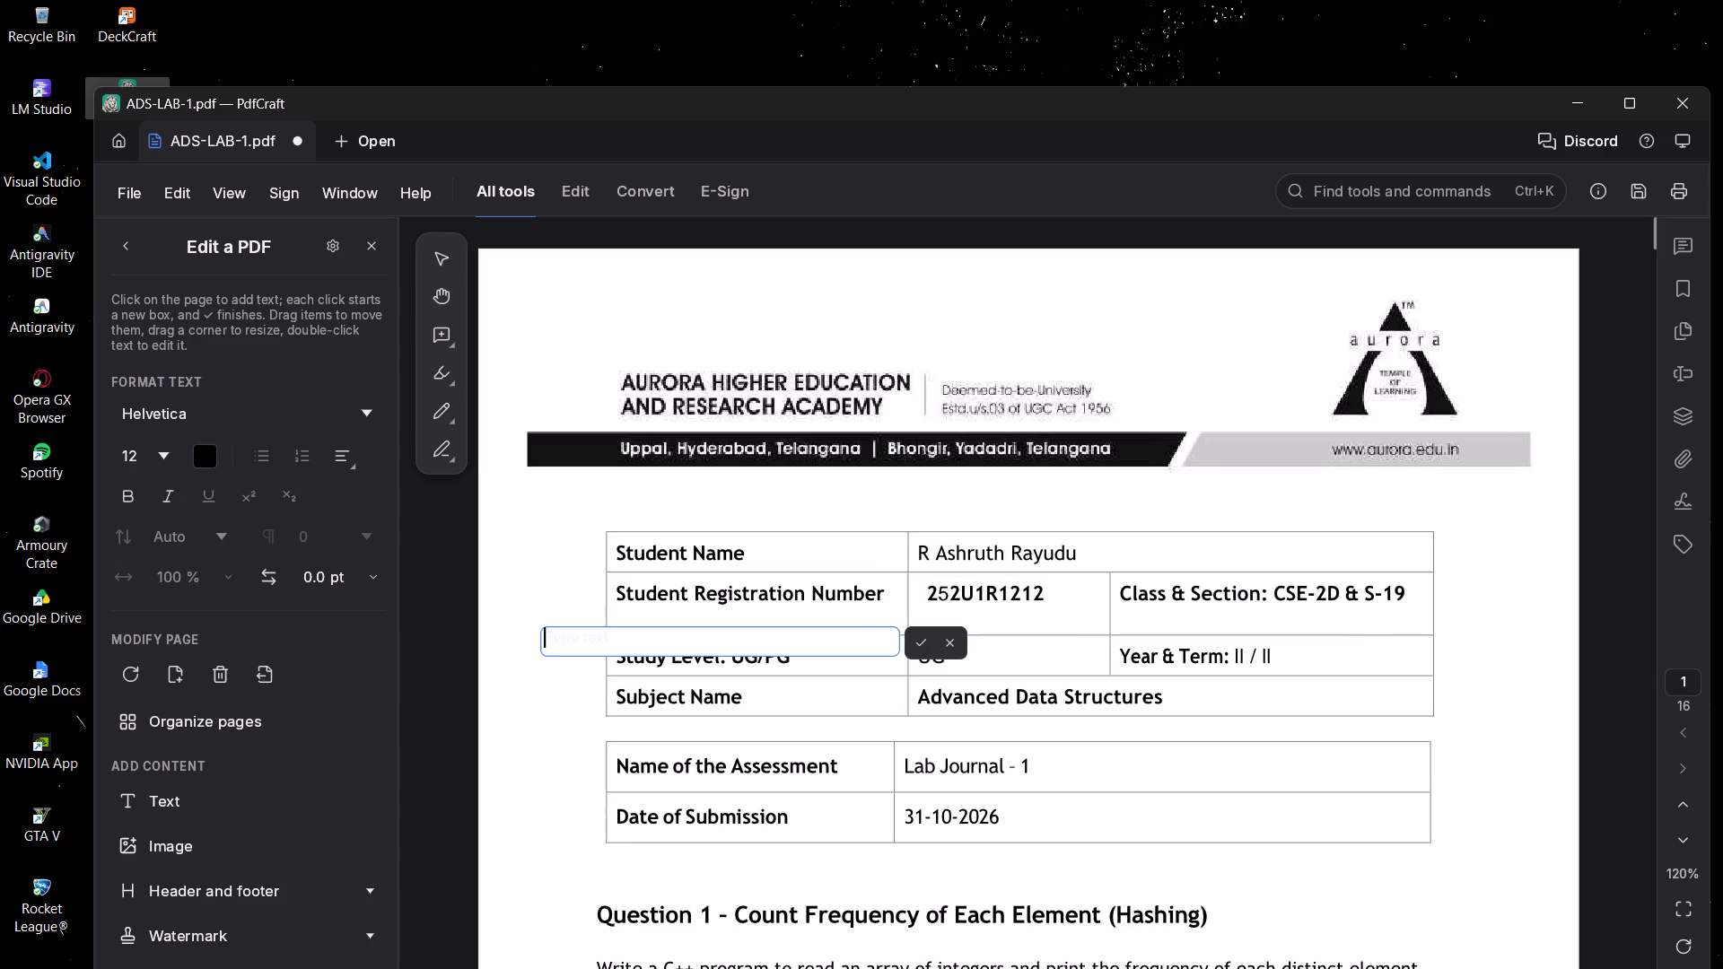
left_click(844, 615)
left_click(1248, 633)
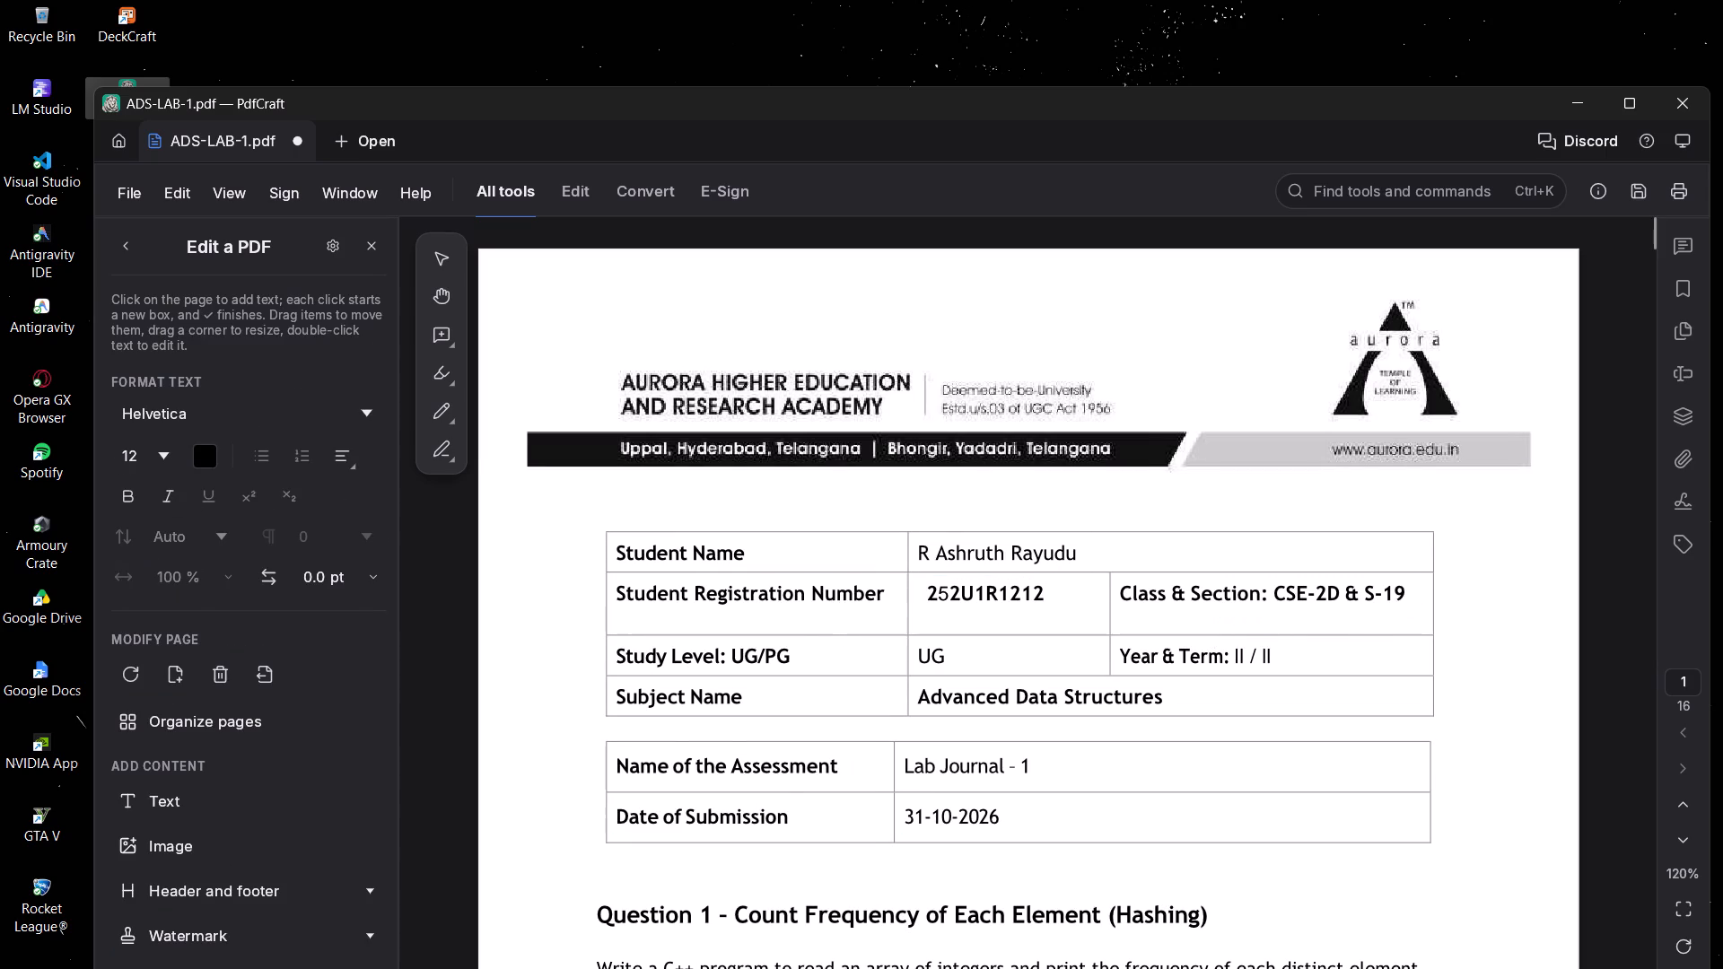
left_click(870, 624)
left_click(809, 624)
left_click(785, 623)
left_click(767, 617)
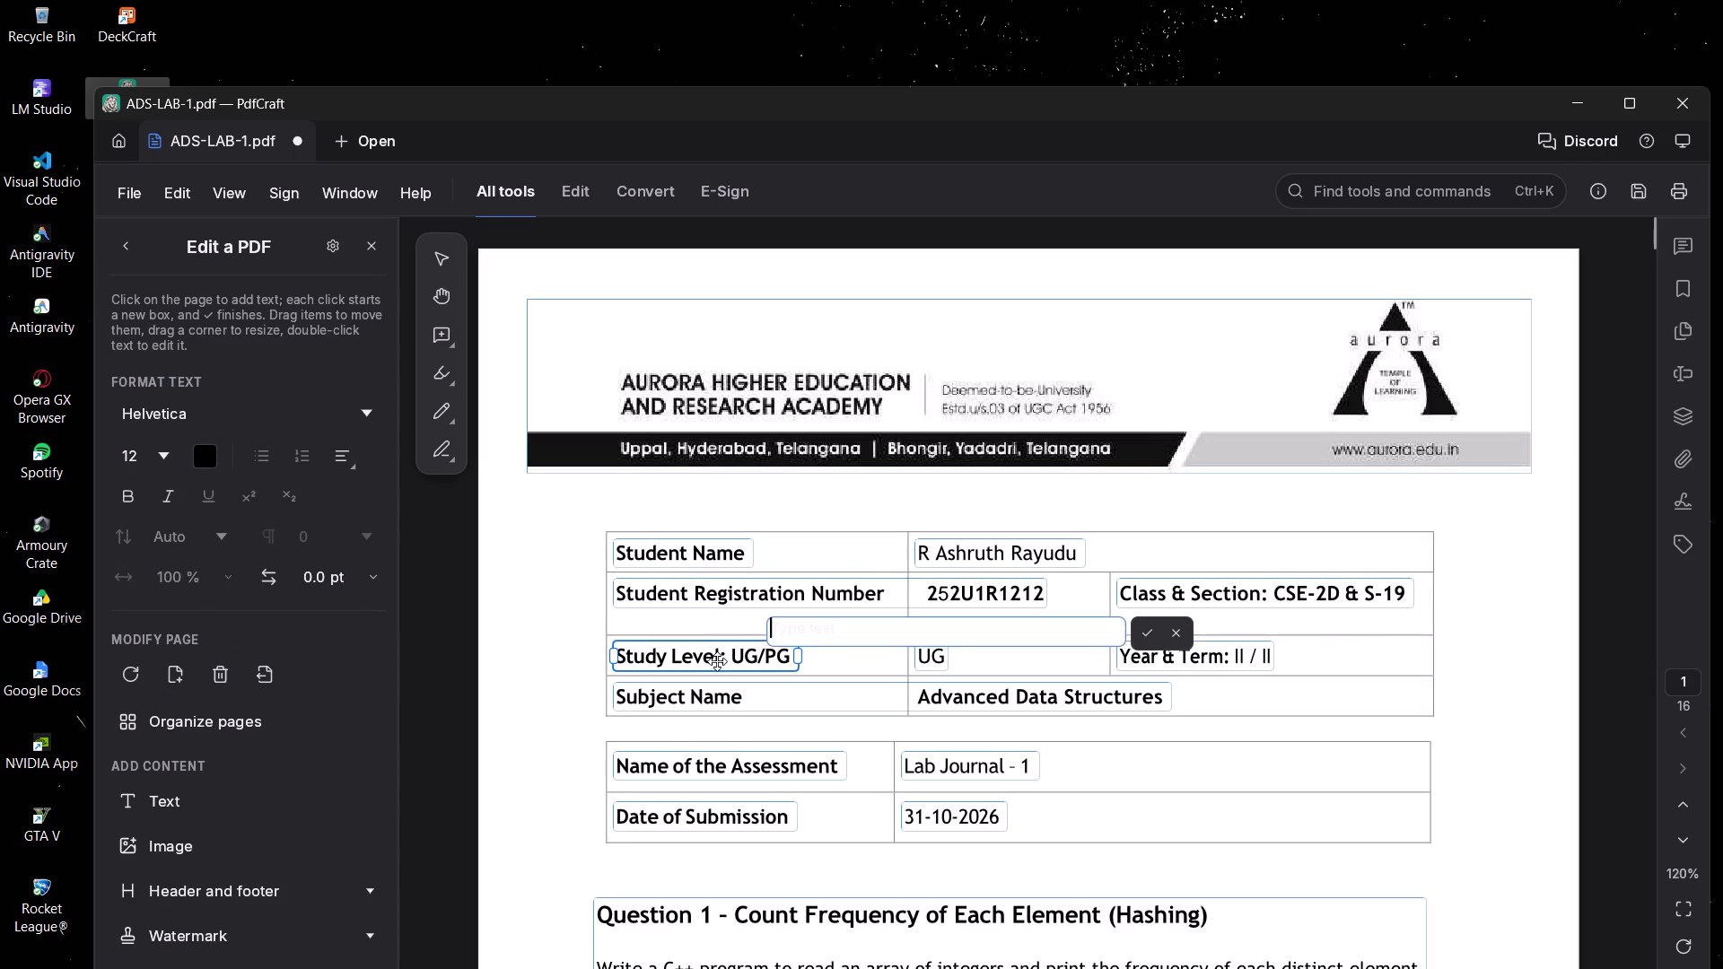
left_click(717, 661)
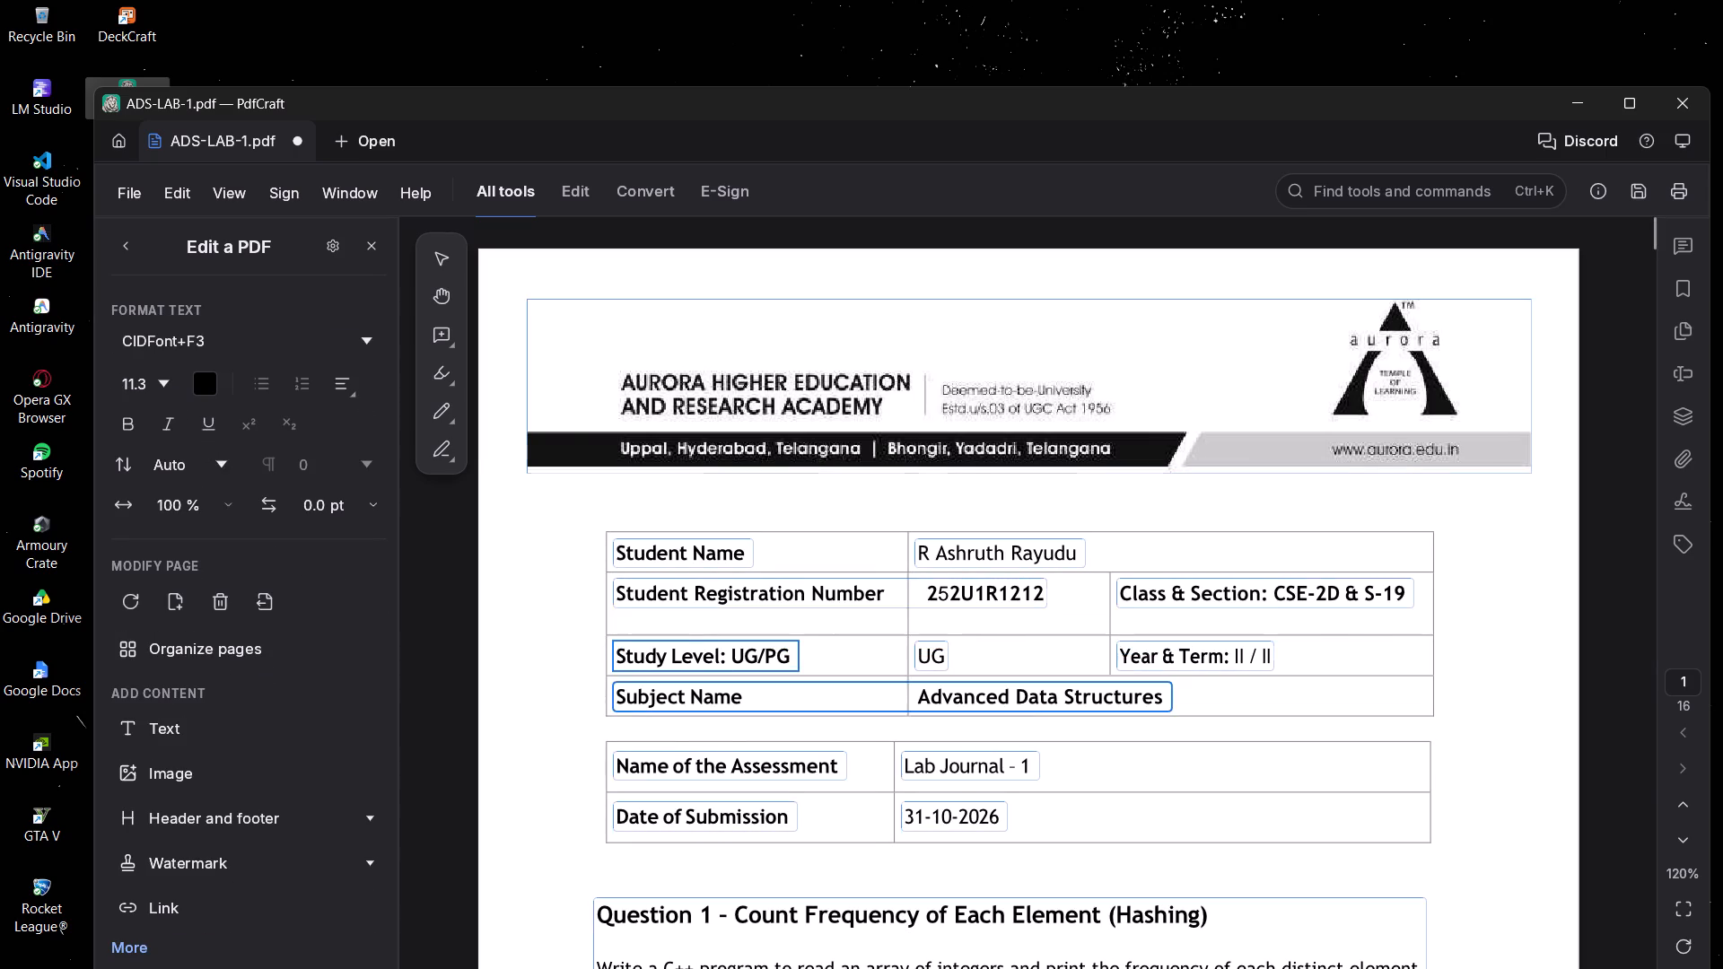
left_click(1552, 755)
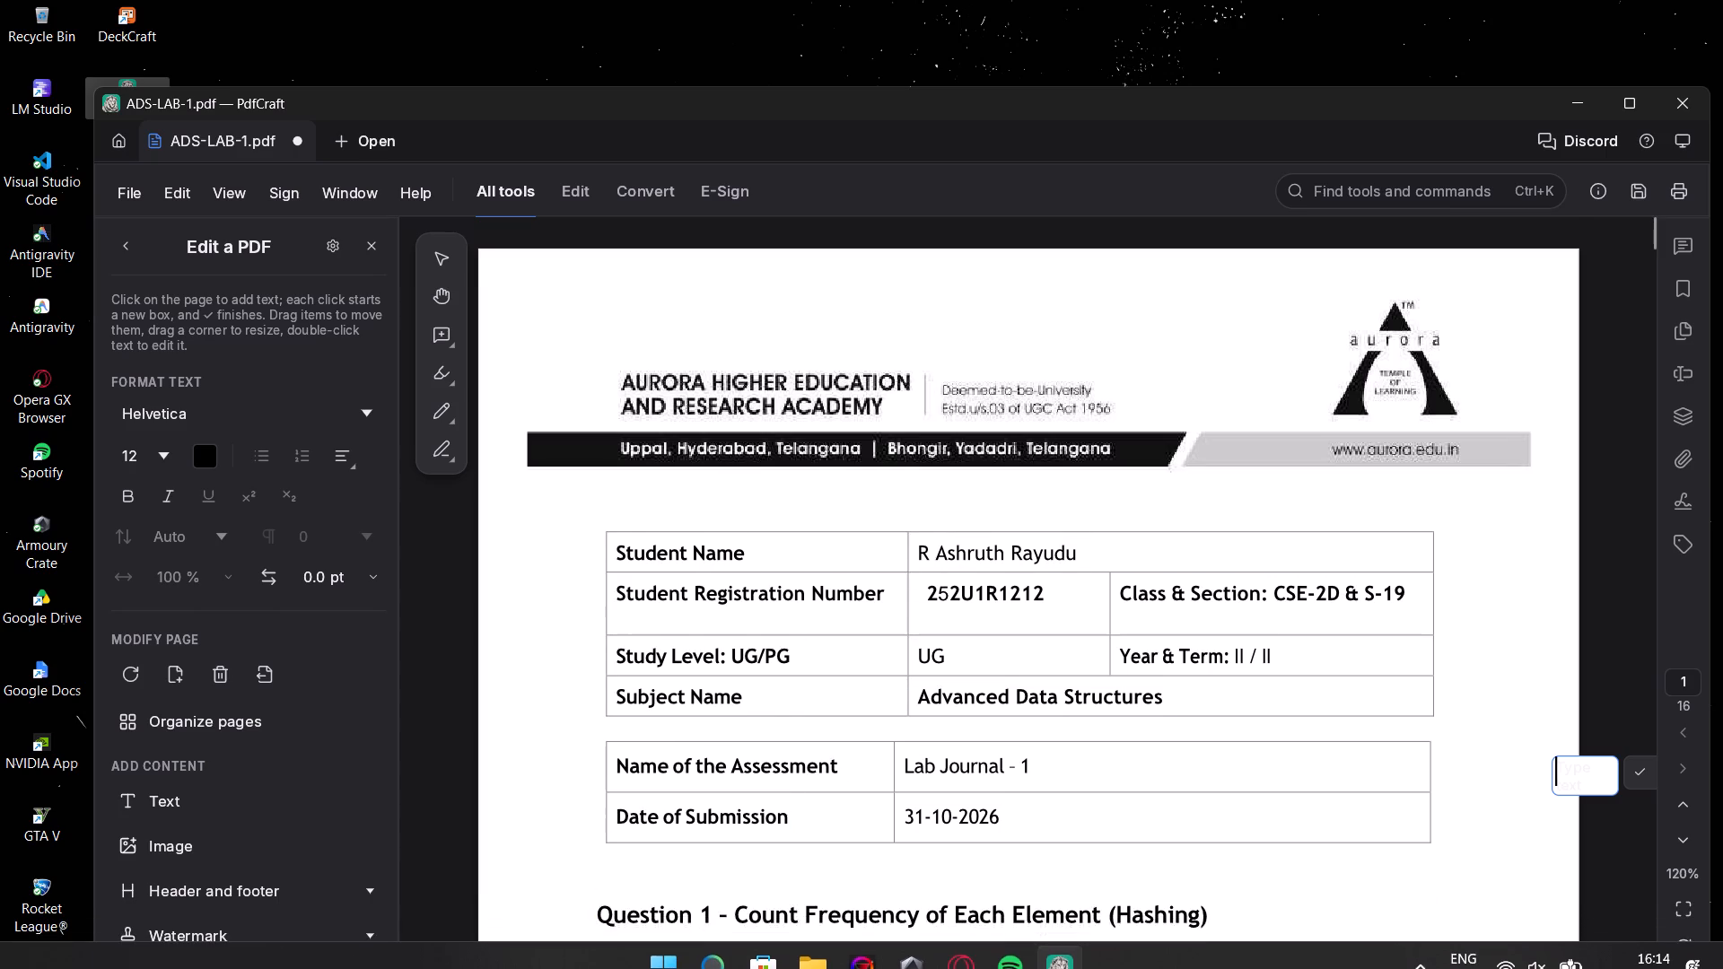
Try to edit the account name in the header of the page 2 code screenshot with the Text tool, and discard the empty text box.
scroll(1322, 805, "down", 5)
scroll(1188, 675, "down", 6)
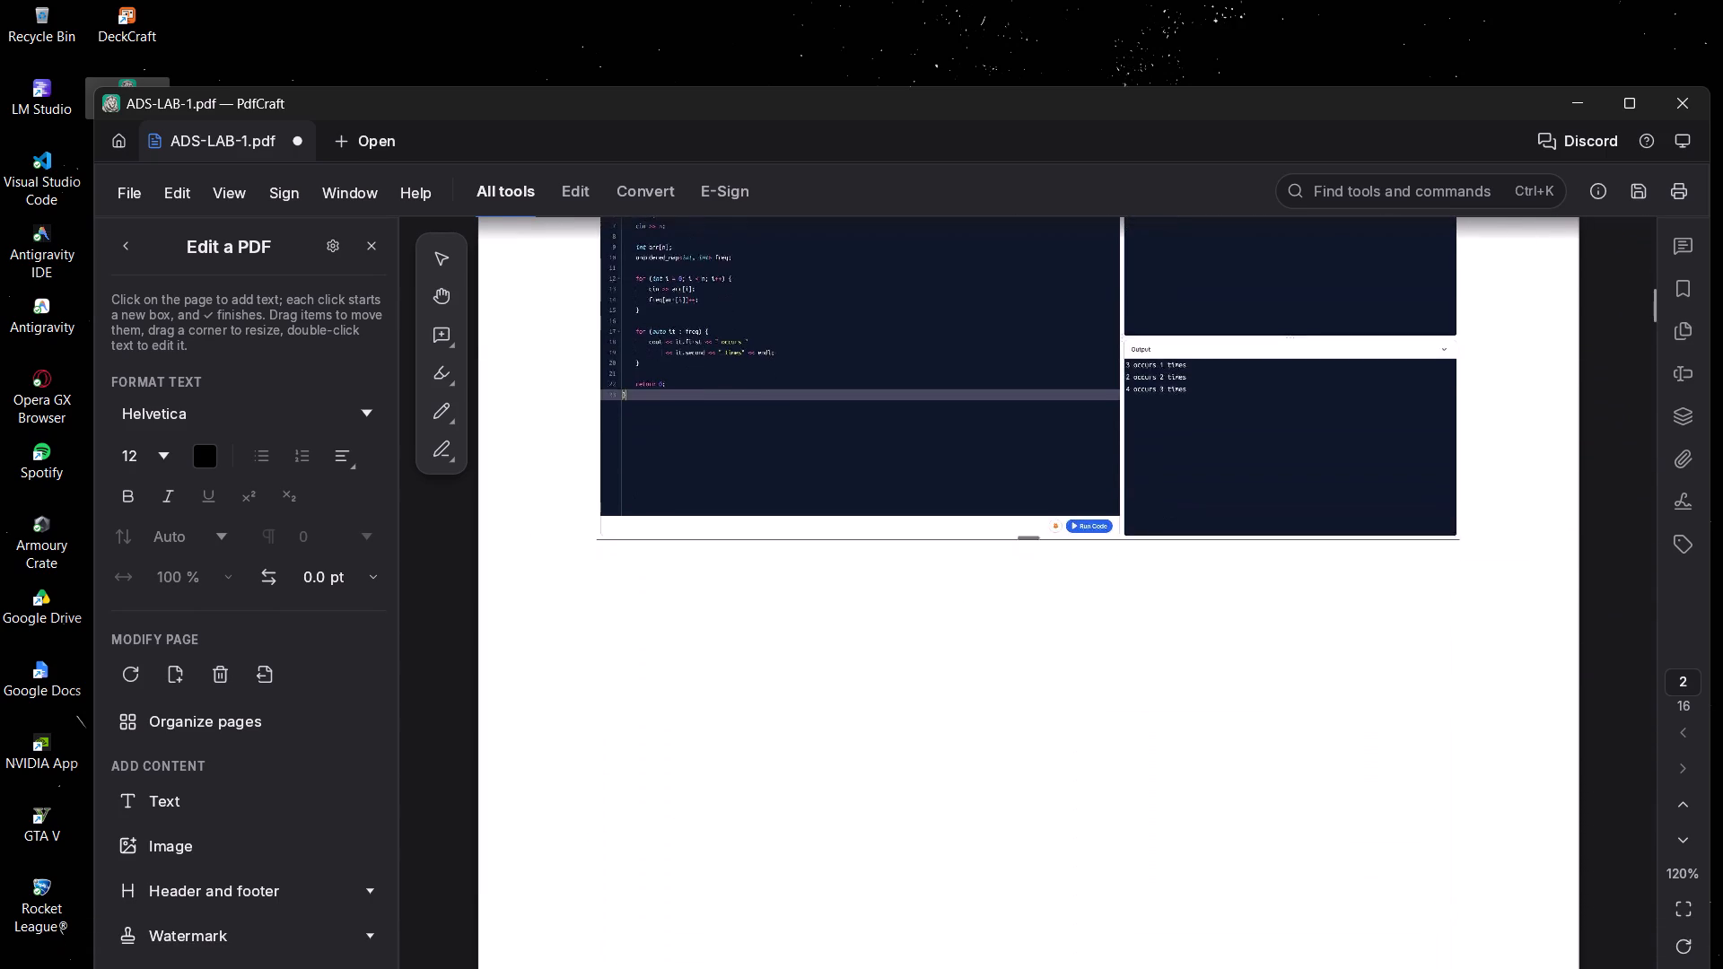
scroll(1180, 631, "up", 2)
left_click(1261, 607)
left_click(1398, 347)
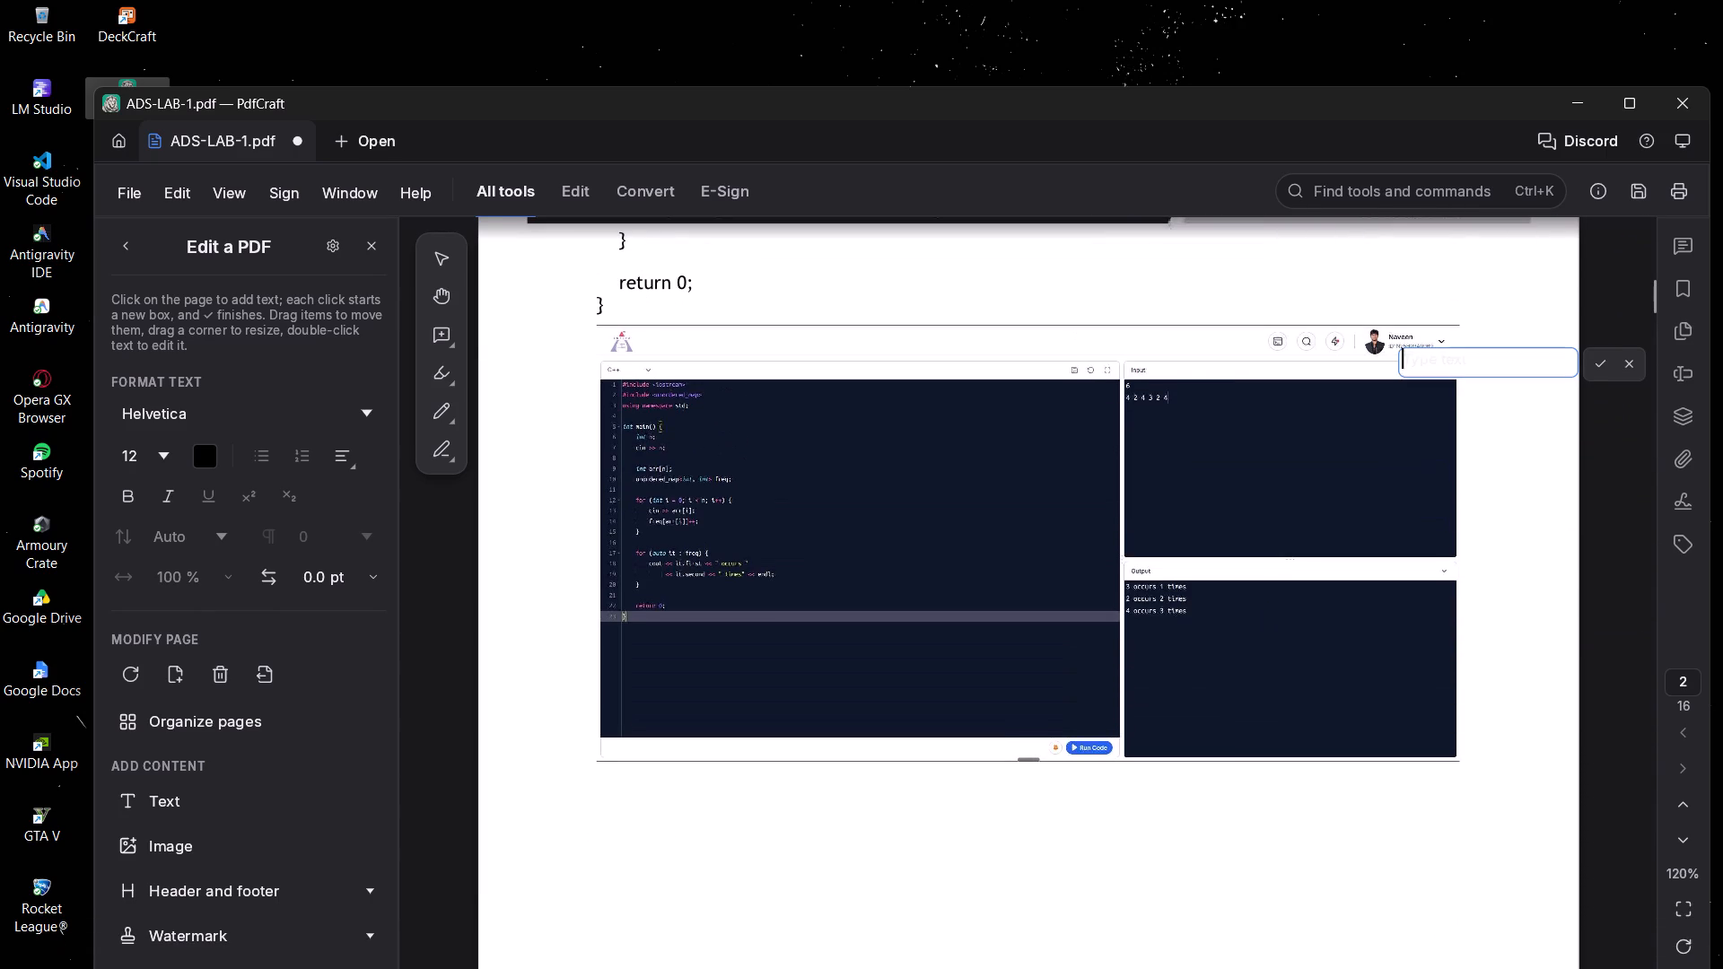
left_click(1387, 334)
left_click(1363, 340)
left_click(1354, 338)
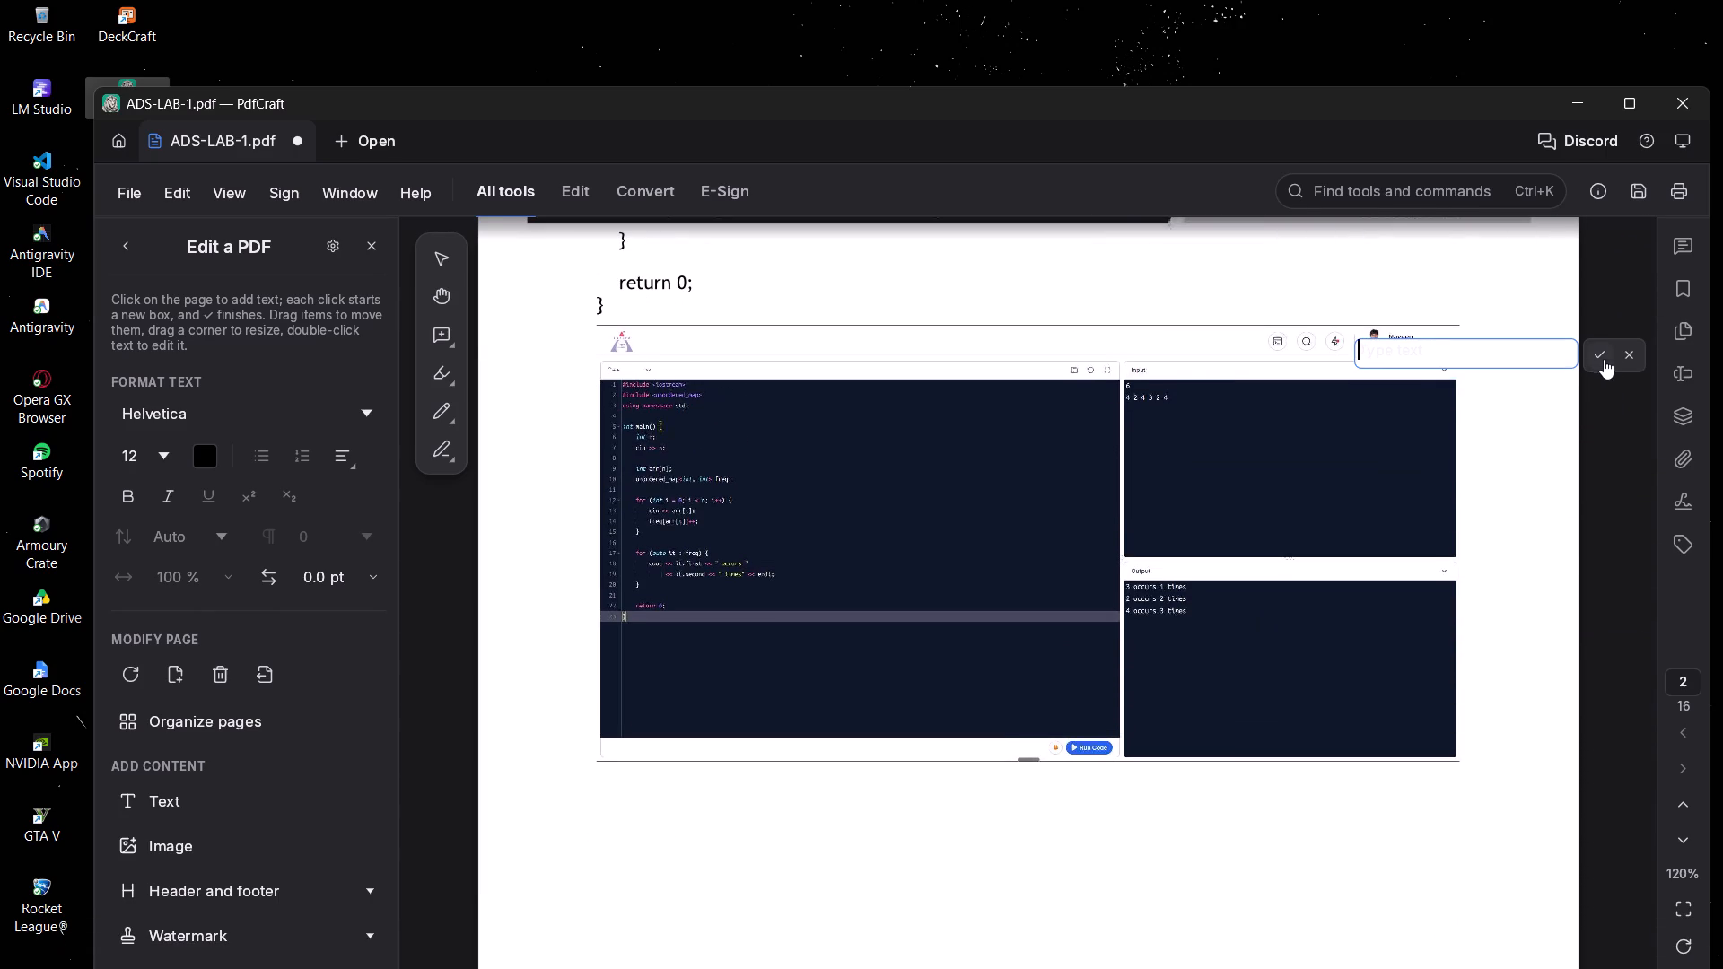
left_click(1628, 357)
Switch to the learning portal in Opera and capture its full-width header bar, from the Aurora logo to the account name, as a screenshot.
key("alt+Tab")
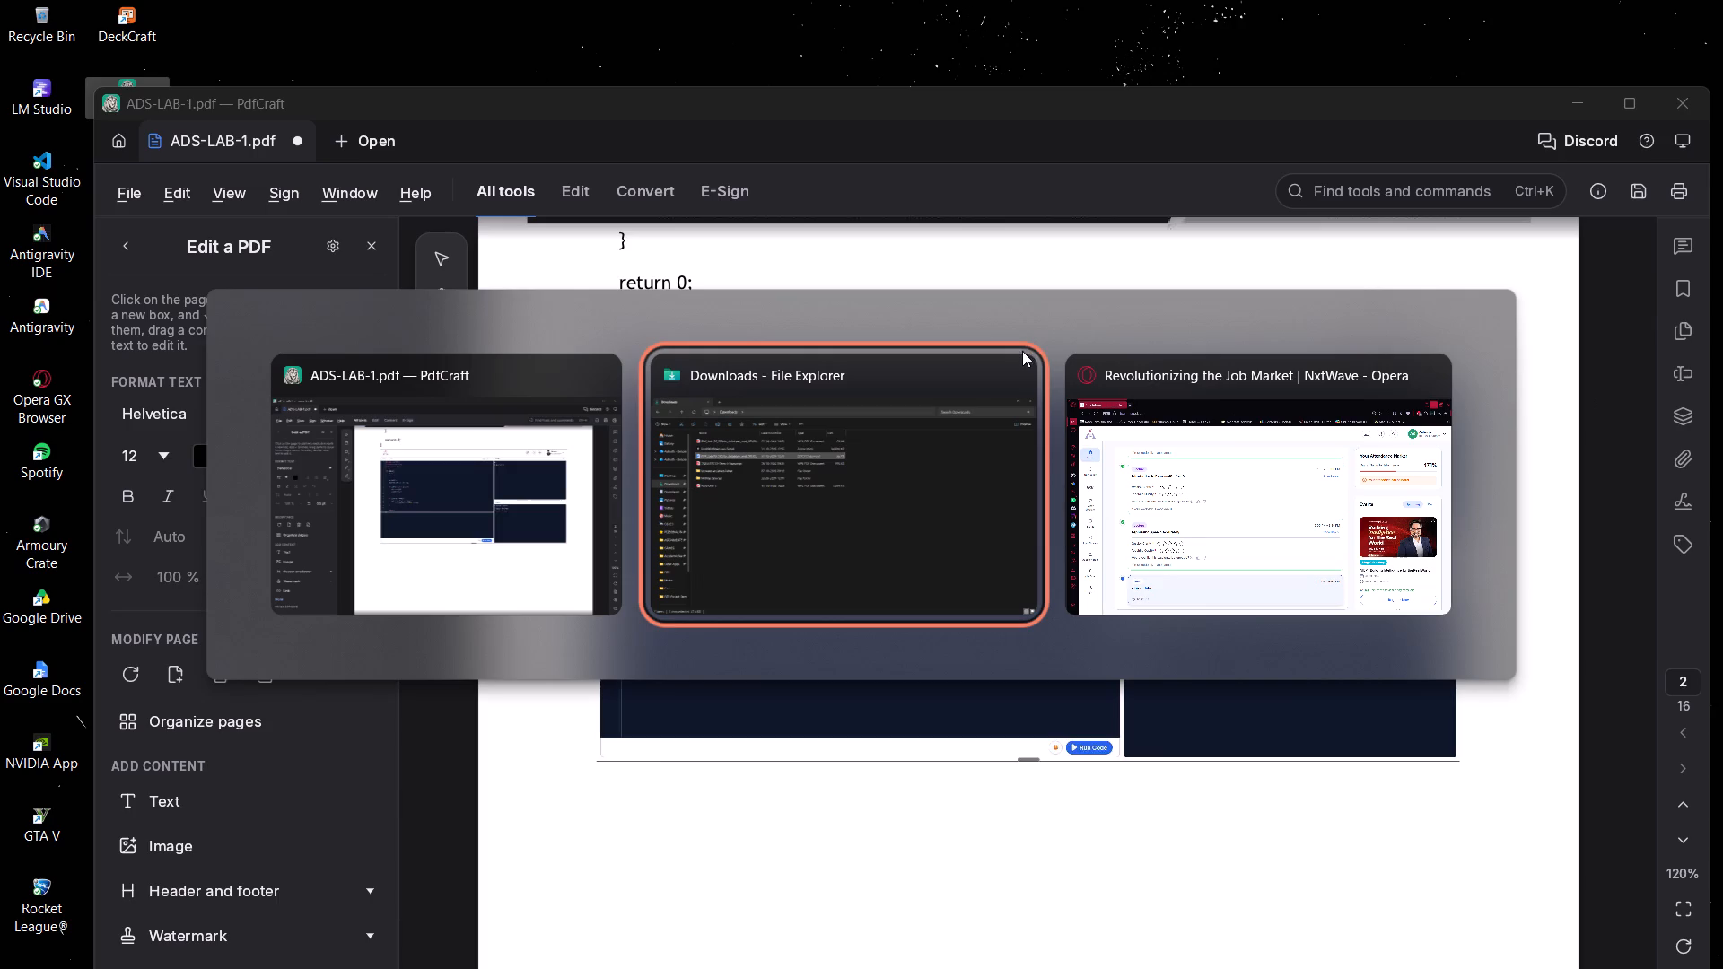
key("alt+Tab")
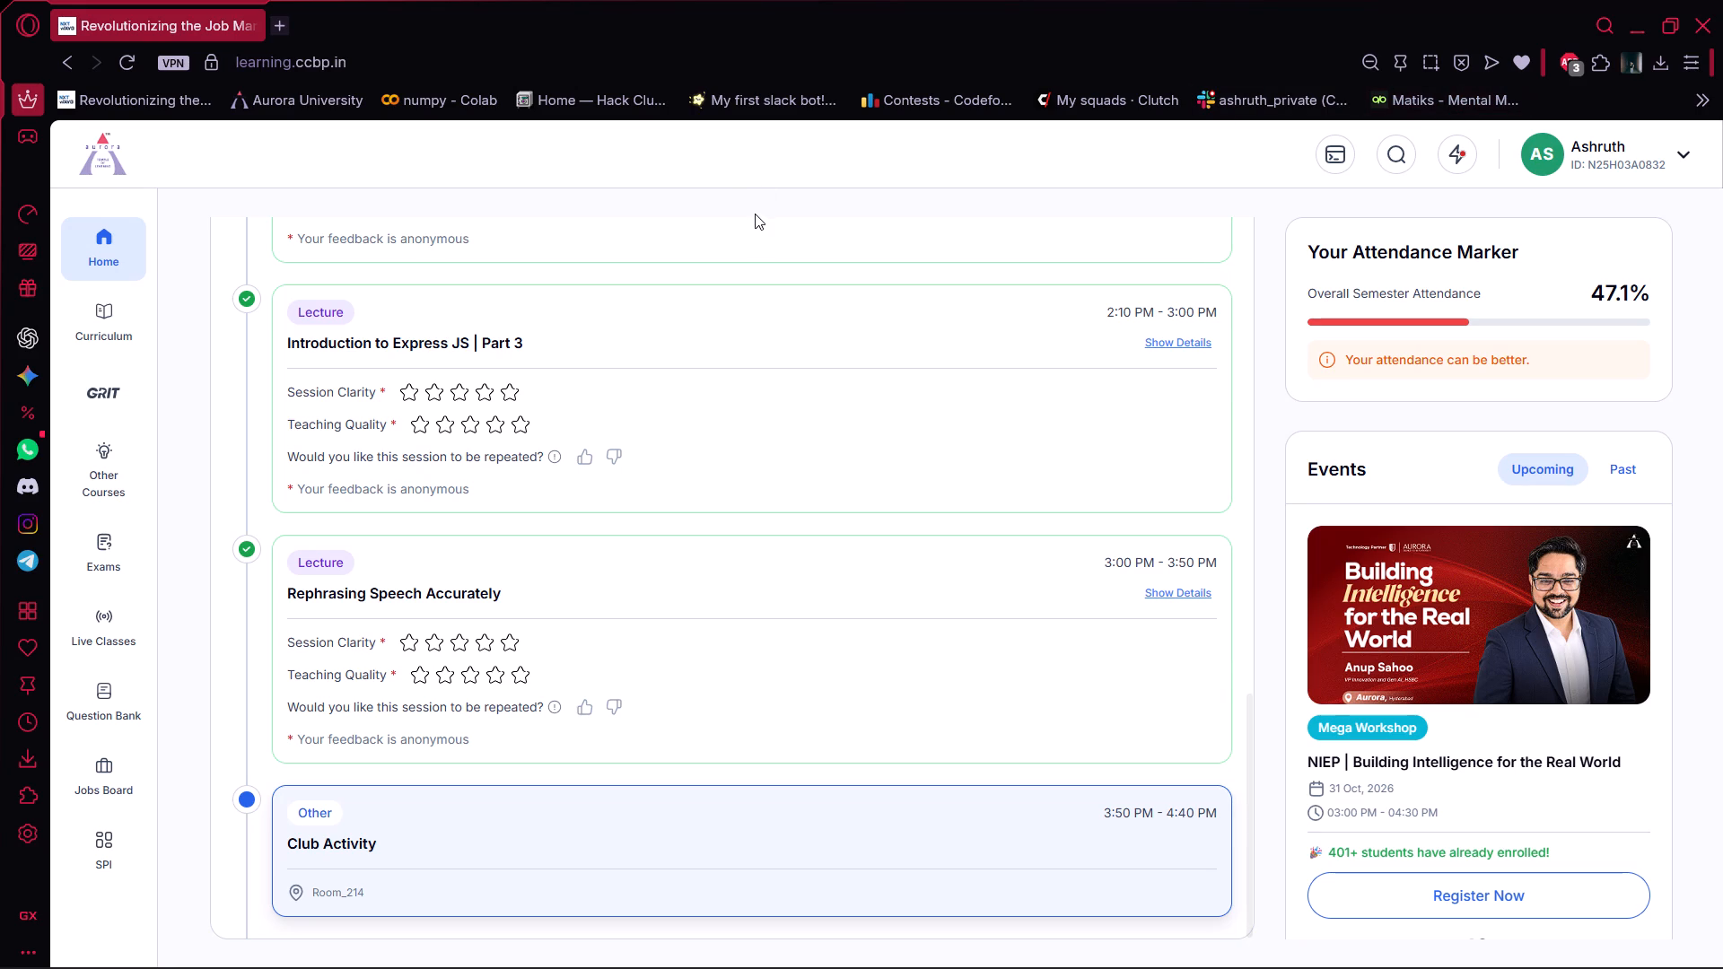
key("Print")
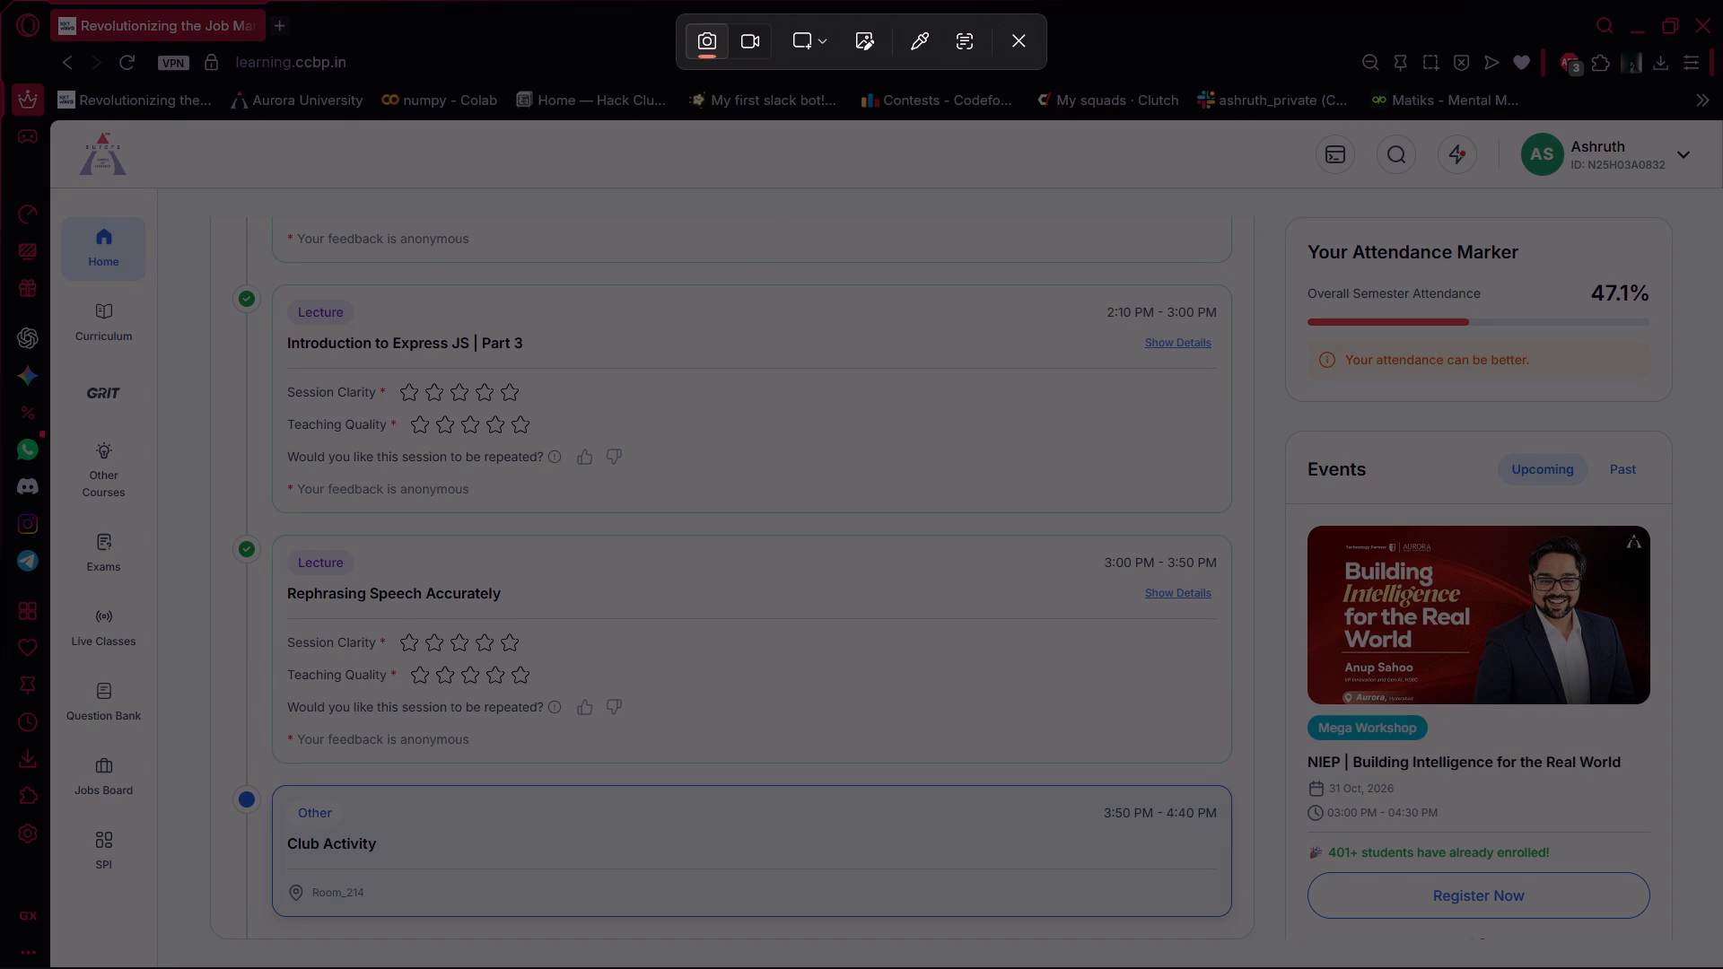
left_click_drag(59, 124, 1708, 186)
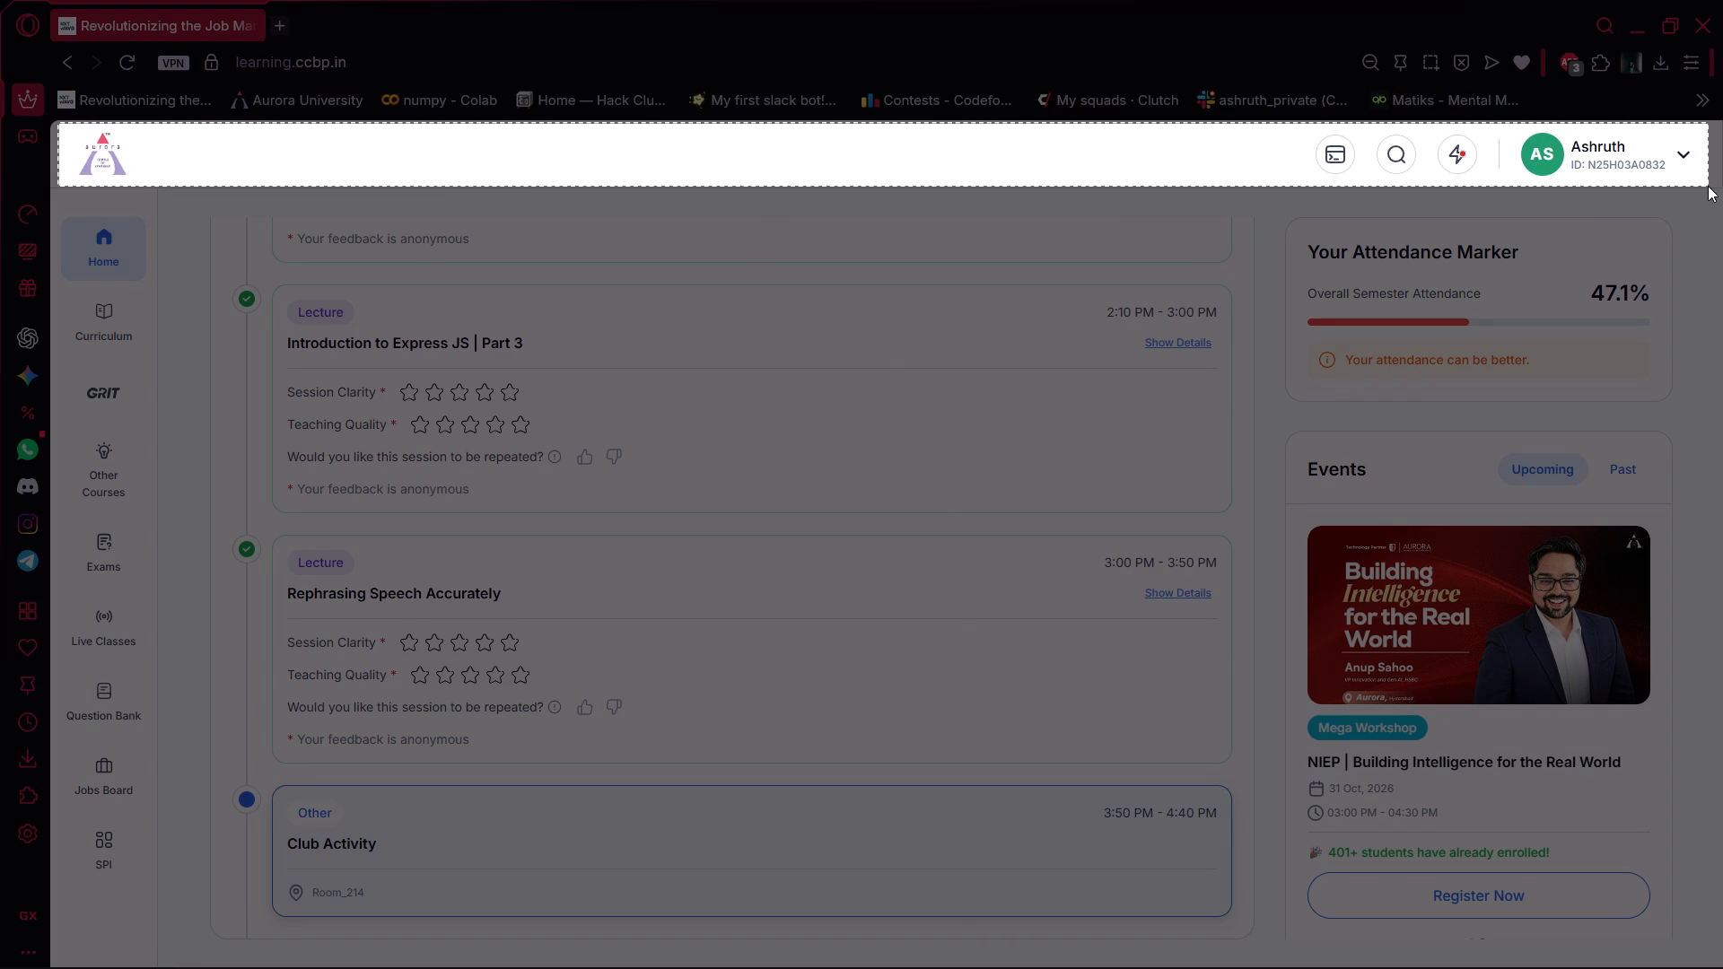
left_click_drag(1708, 186, 1713, 182)
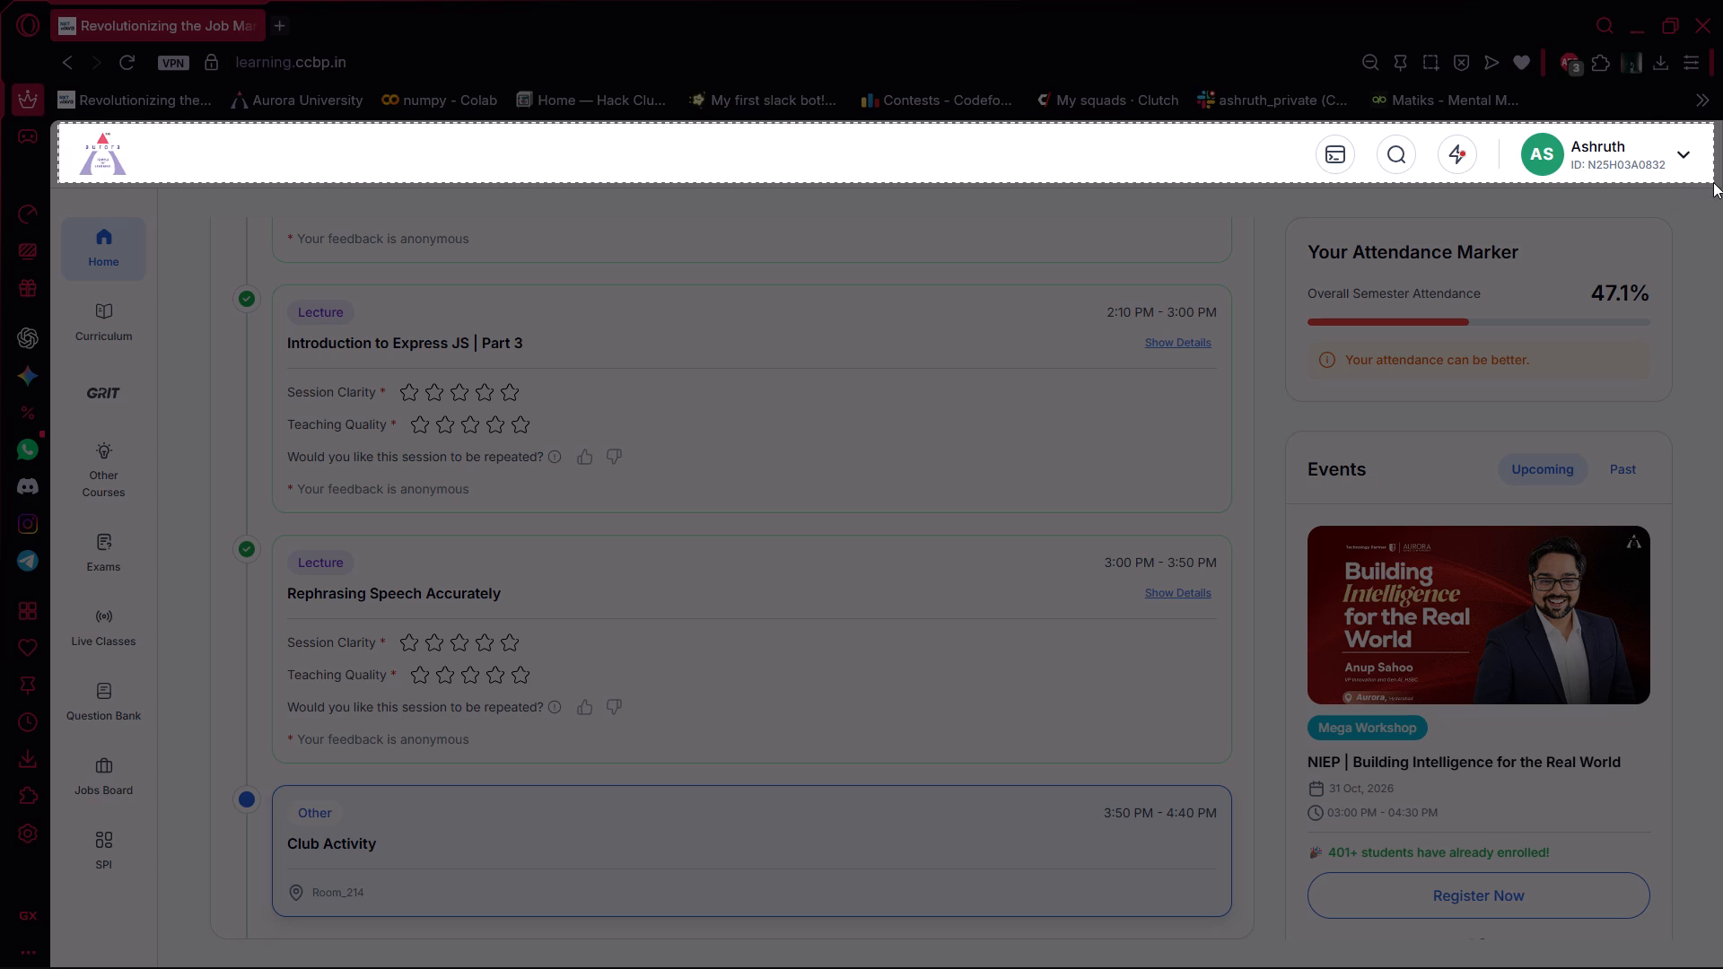
left_click_drag(1713, 182, 1714, 179)
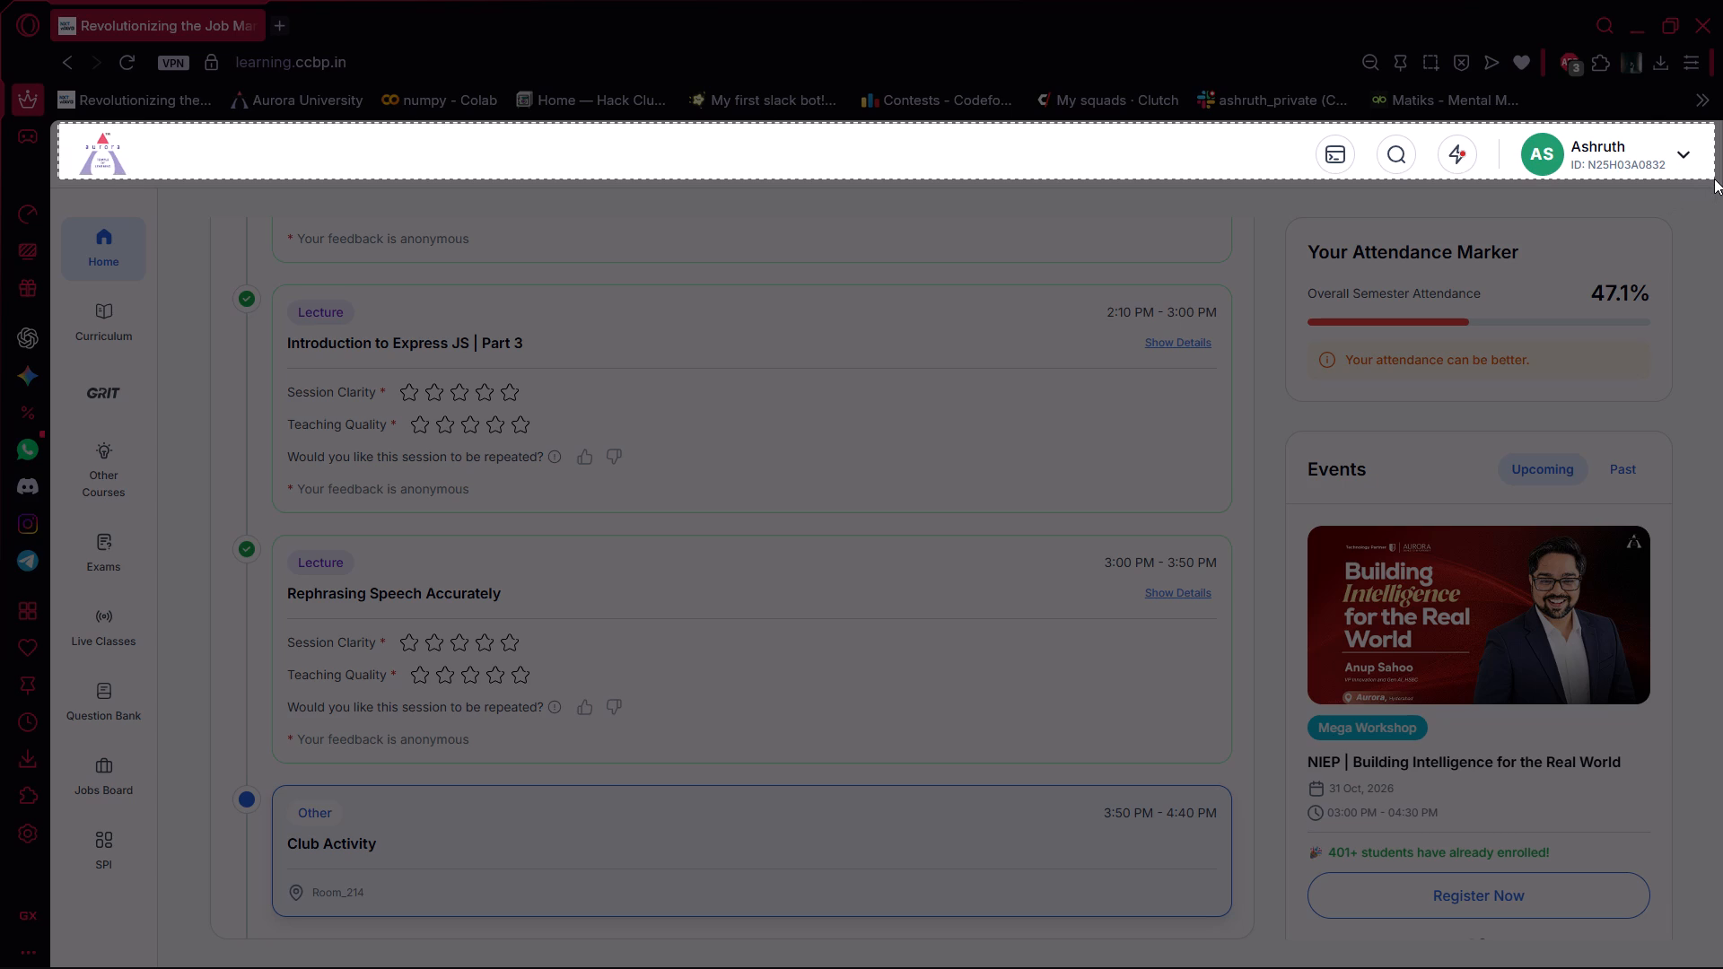
left_click_drag(1714, 179, 1715, 179)
left_click_drag(1715, 179, 1704, 184)
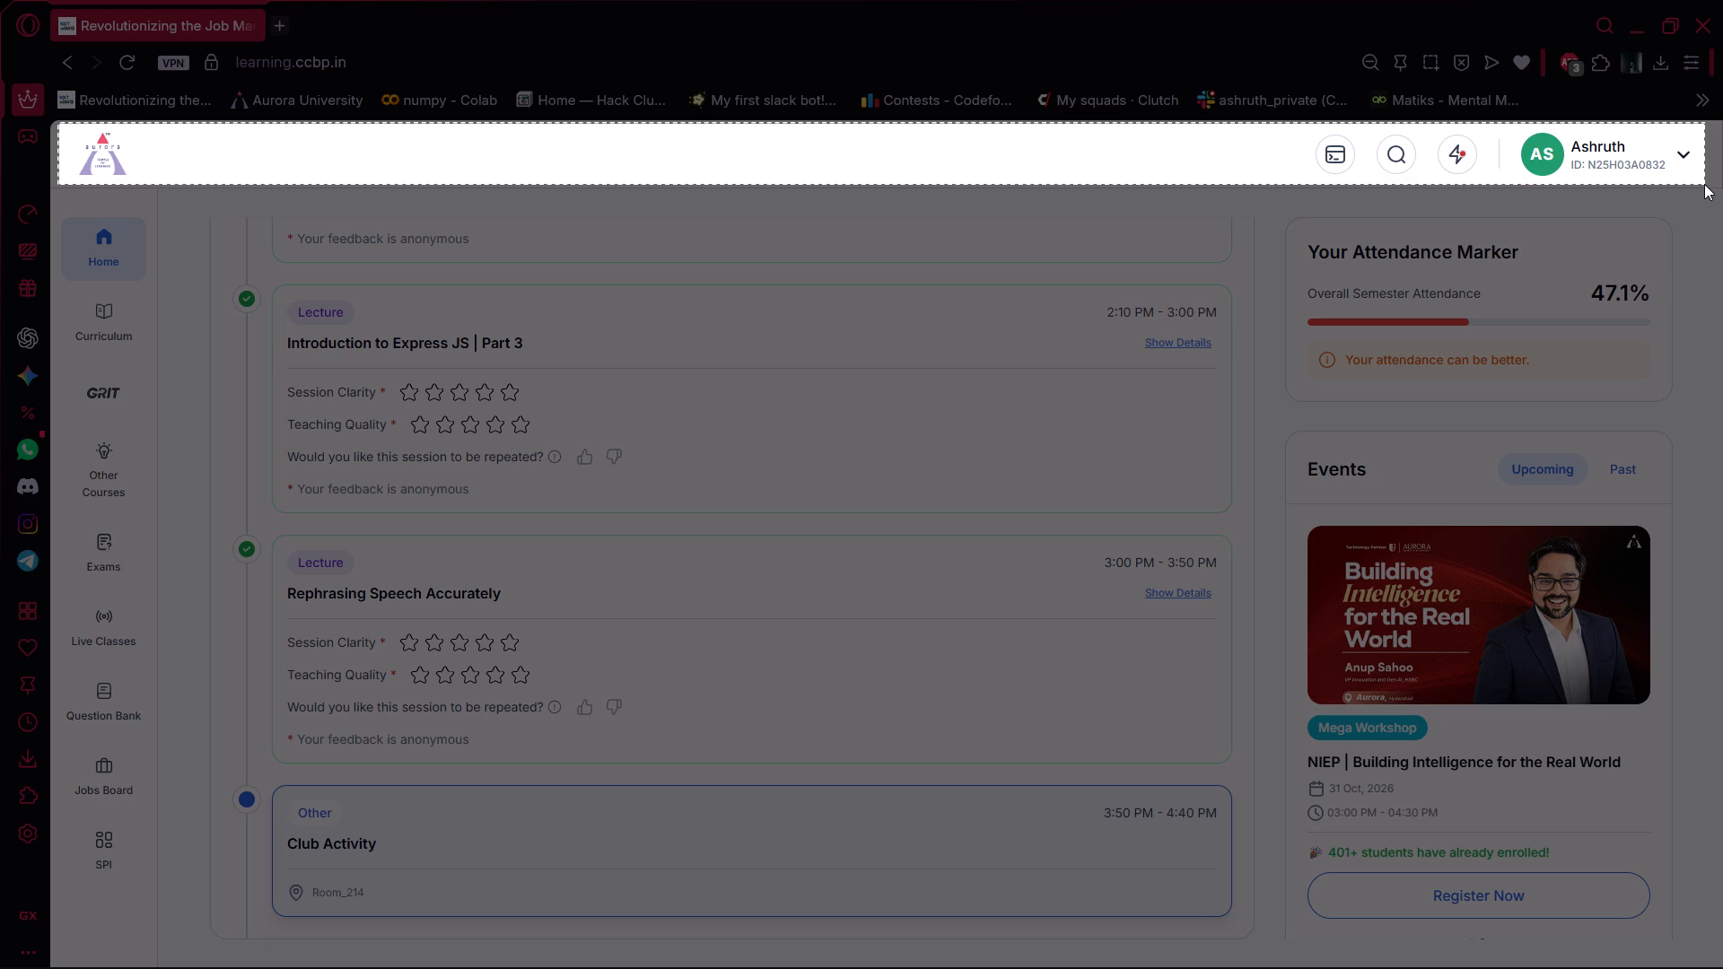
left_click_drag(1704, 184, 1722, 183)
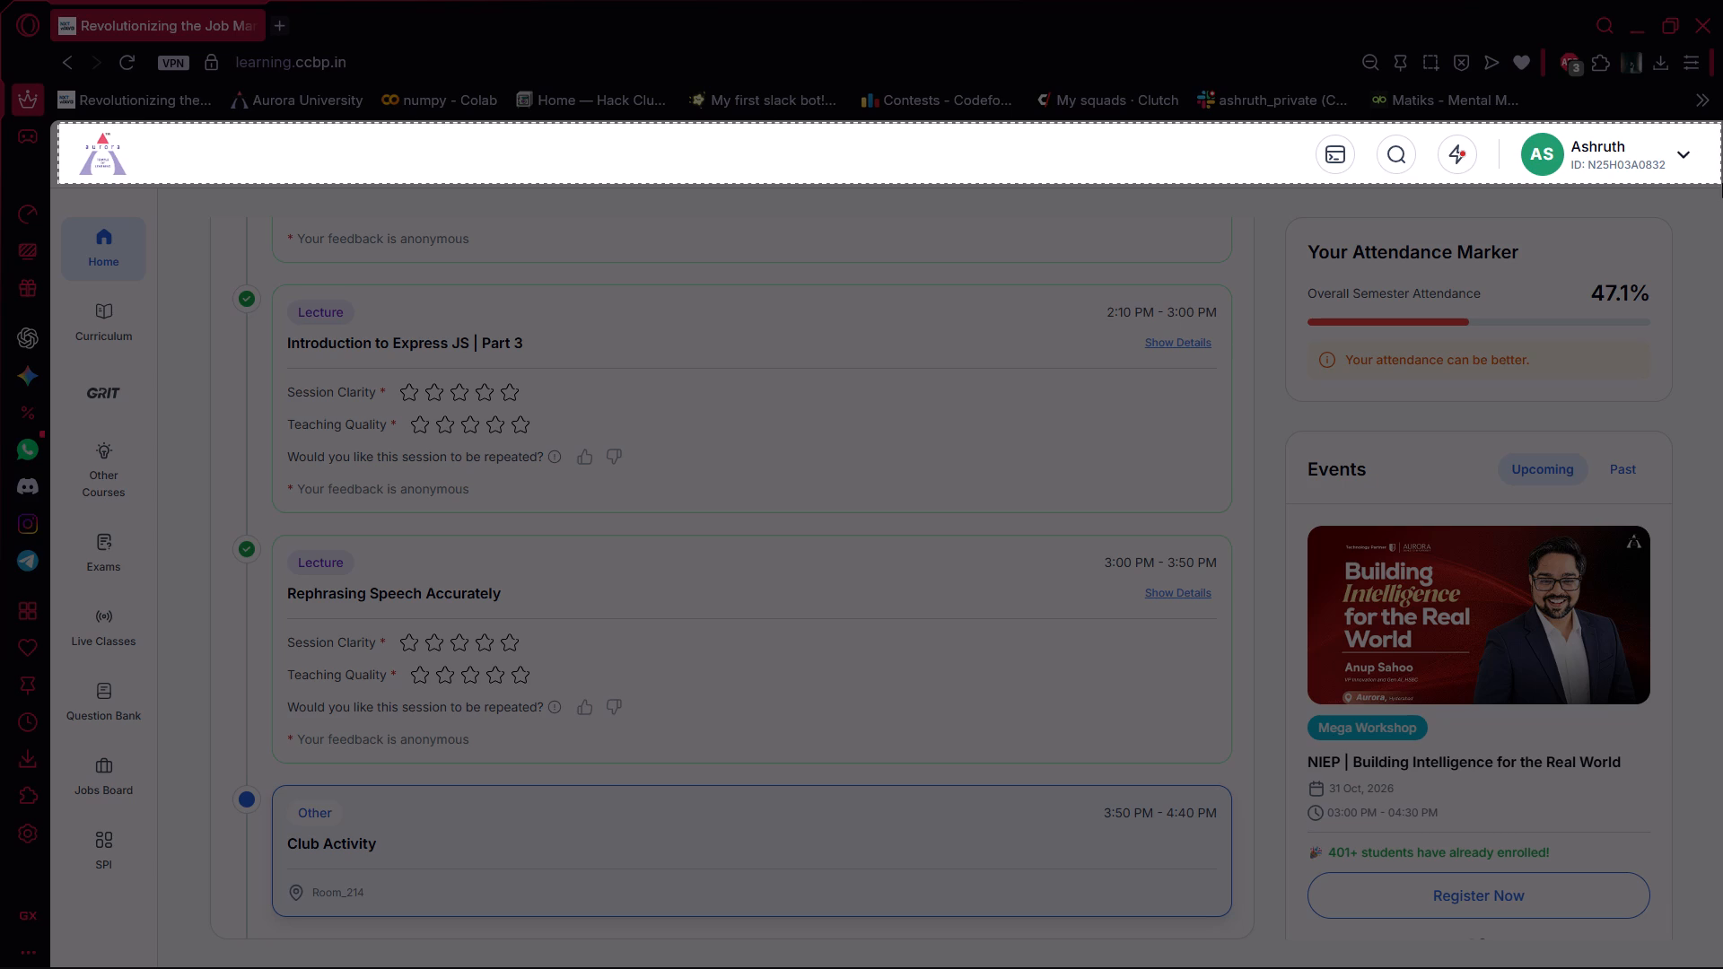
left_click_drag(1722, 183, 1720, 189)
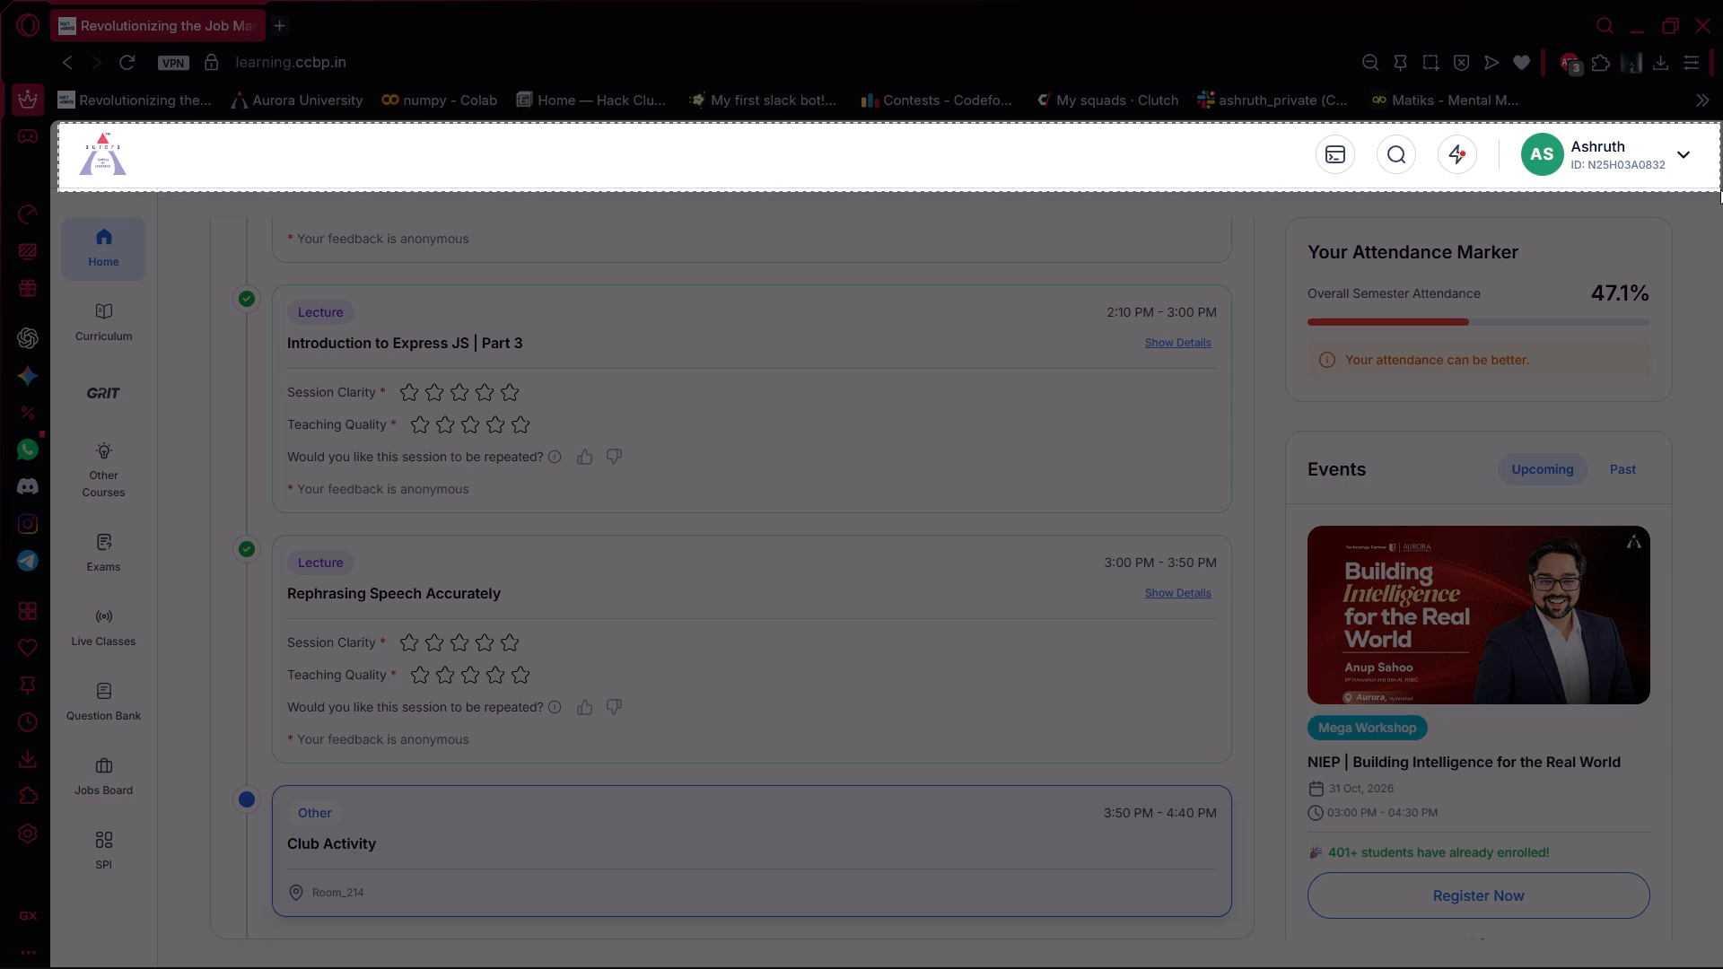
left_click_drag(1720, 189, 1719, 185)
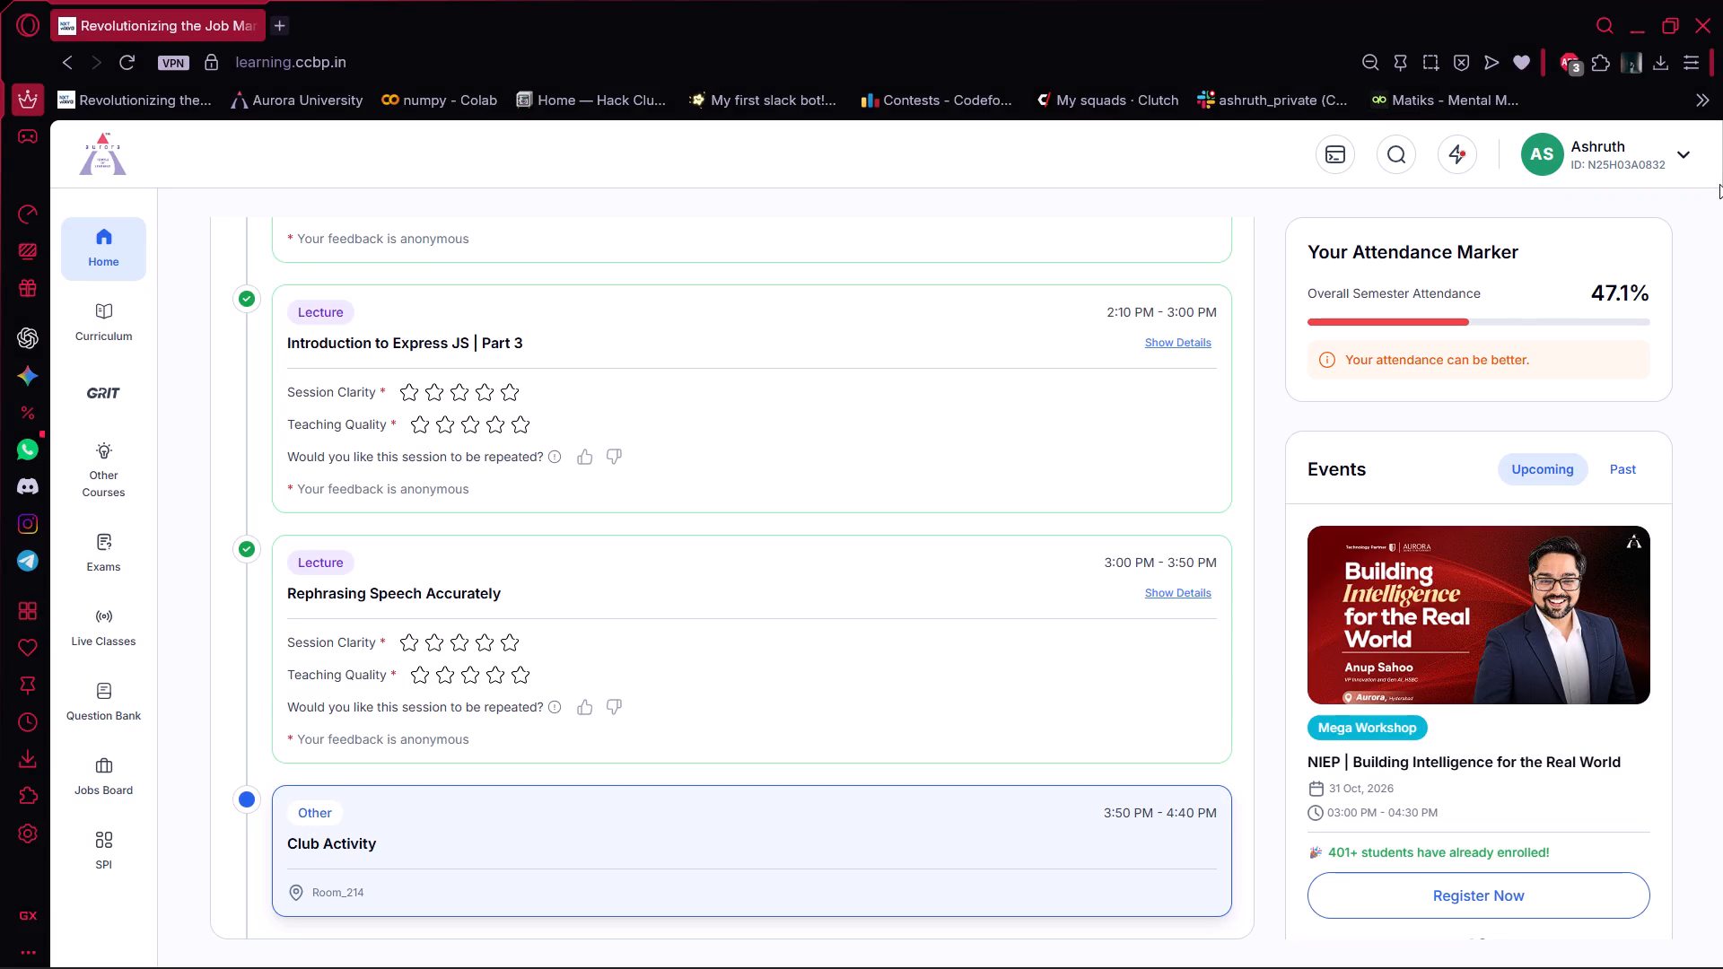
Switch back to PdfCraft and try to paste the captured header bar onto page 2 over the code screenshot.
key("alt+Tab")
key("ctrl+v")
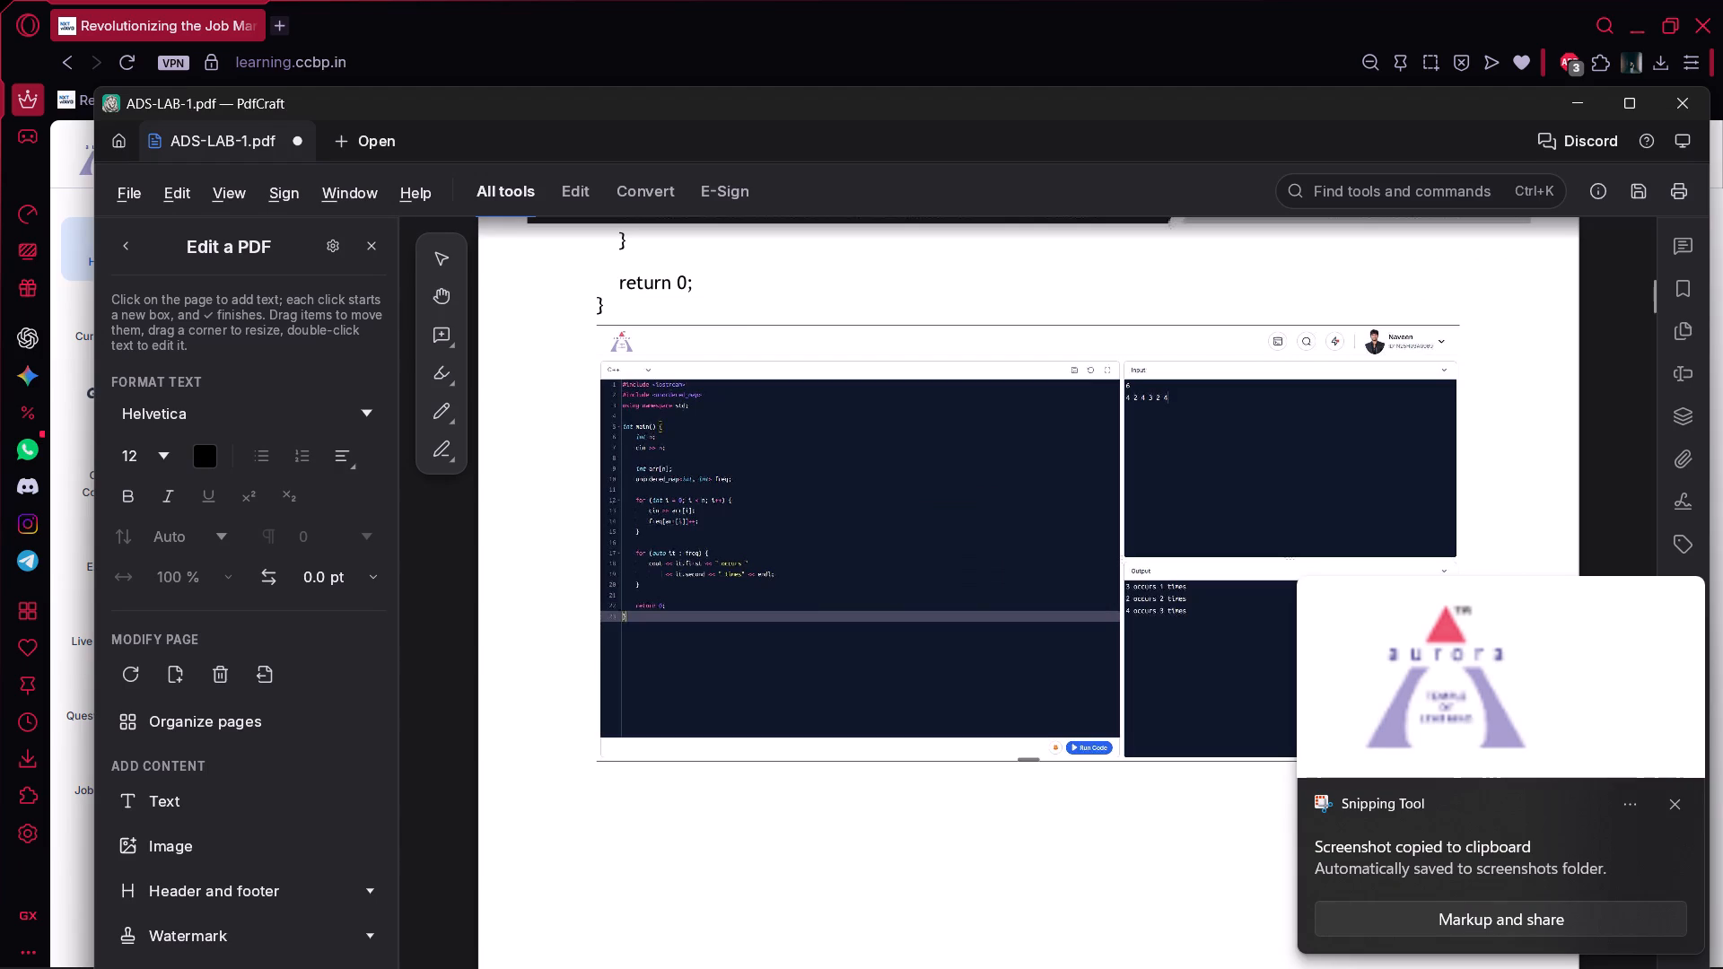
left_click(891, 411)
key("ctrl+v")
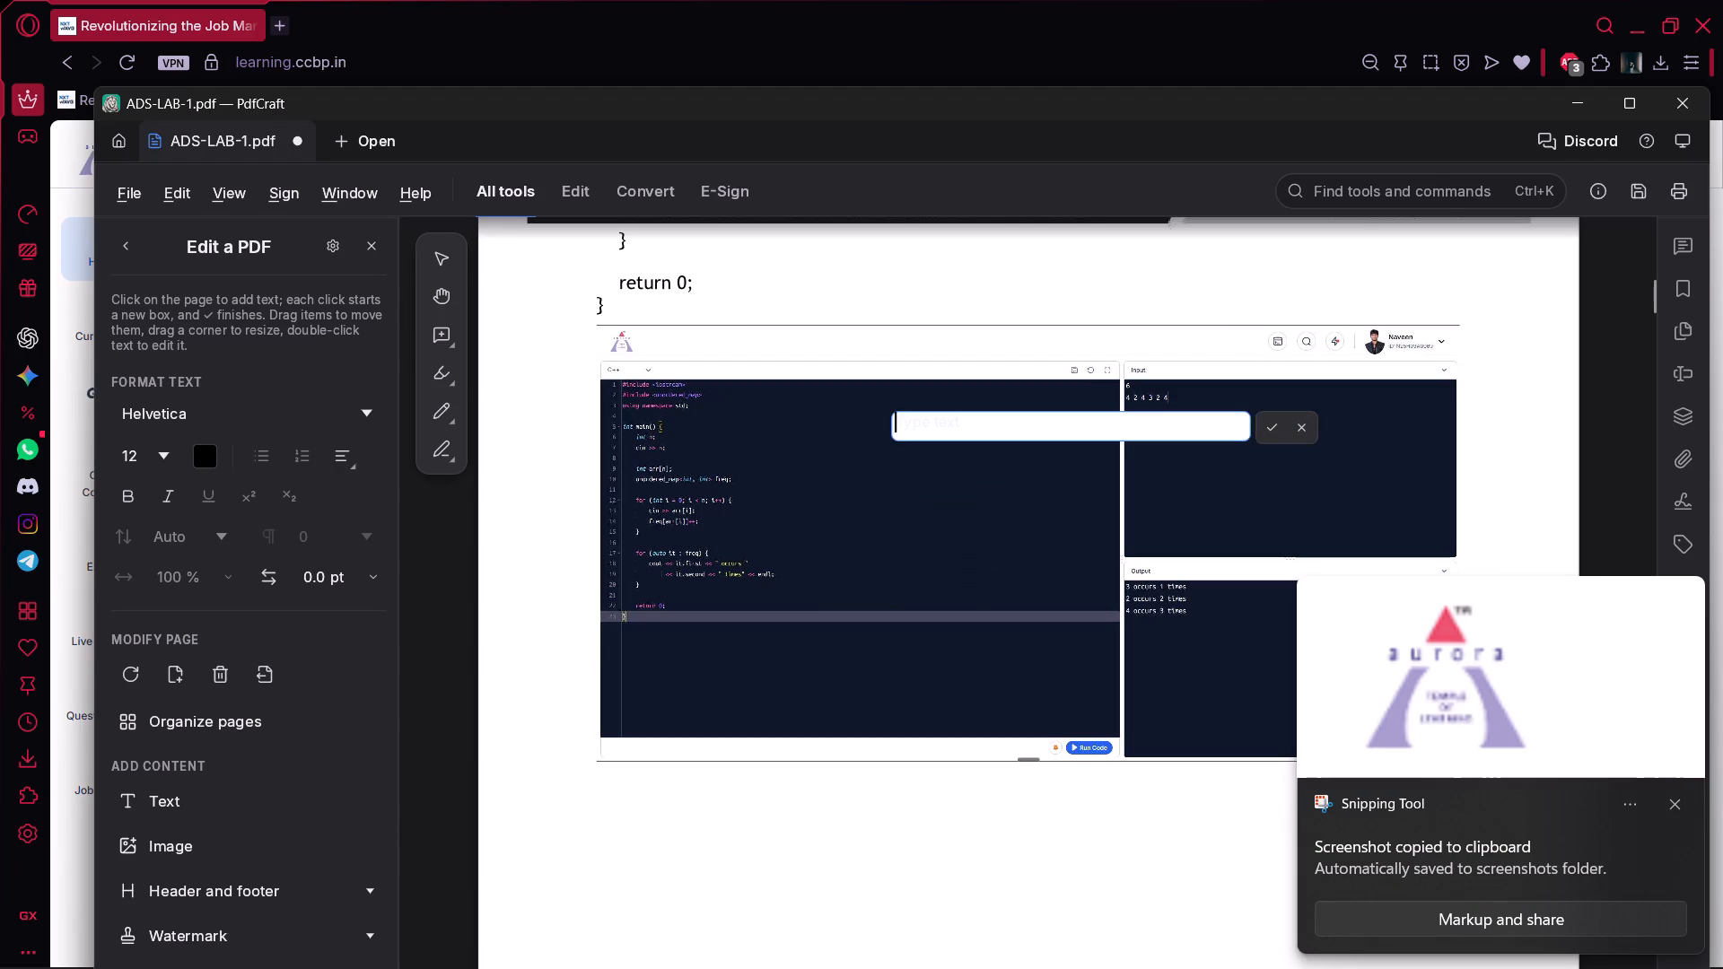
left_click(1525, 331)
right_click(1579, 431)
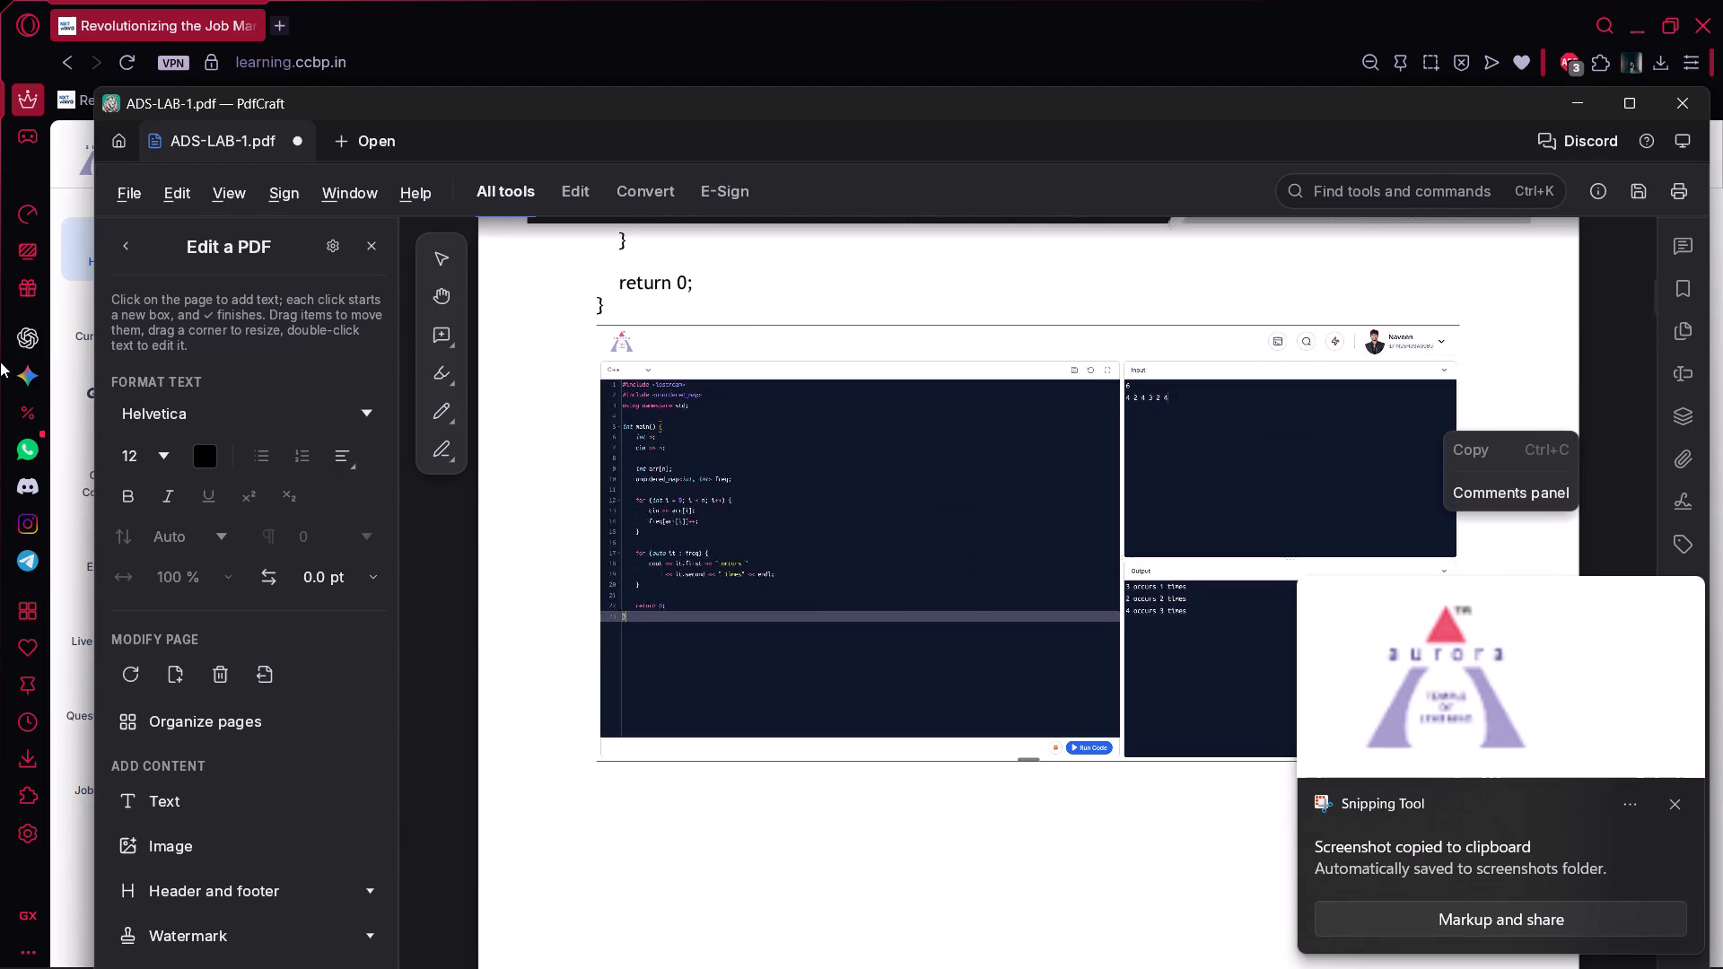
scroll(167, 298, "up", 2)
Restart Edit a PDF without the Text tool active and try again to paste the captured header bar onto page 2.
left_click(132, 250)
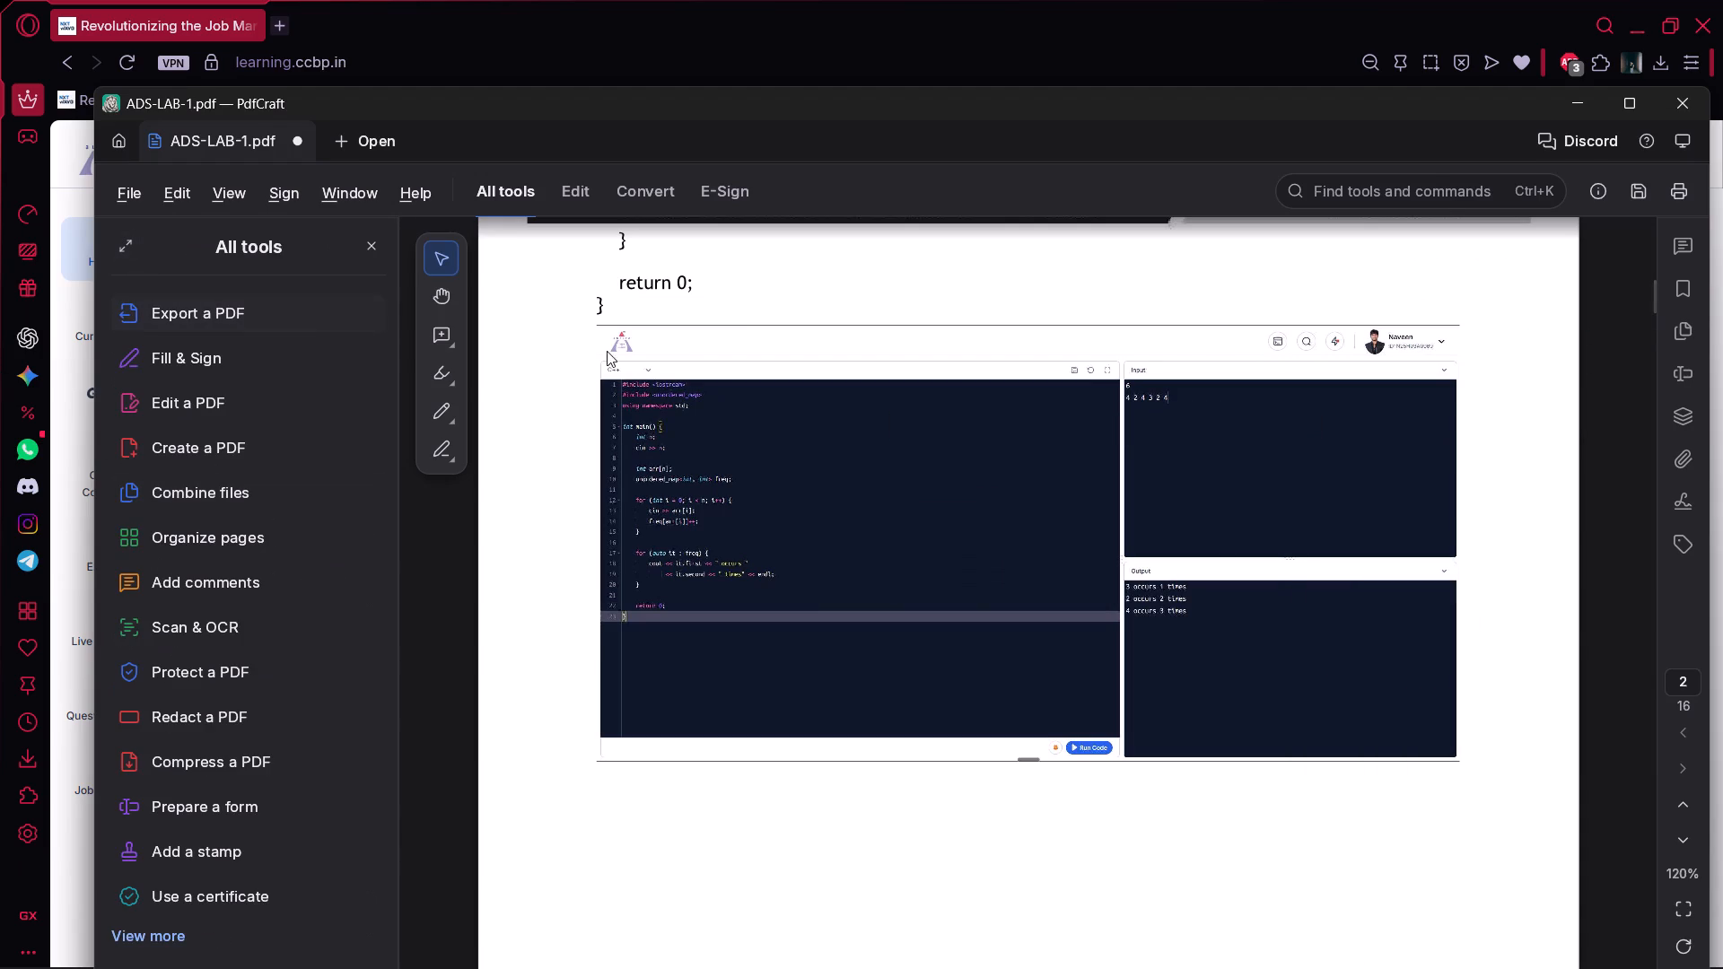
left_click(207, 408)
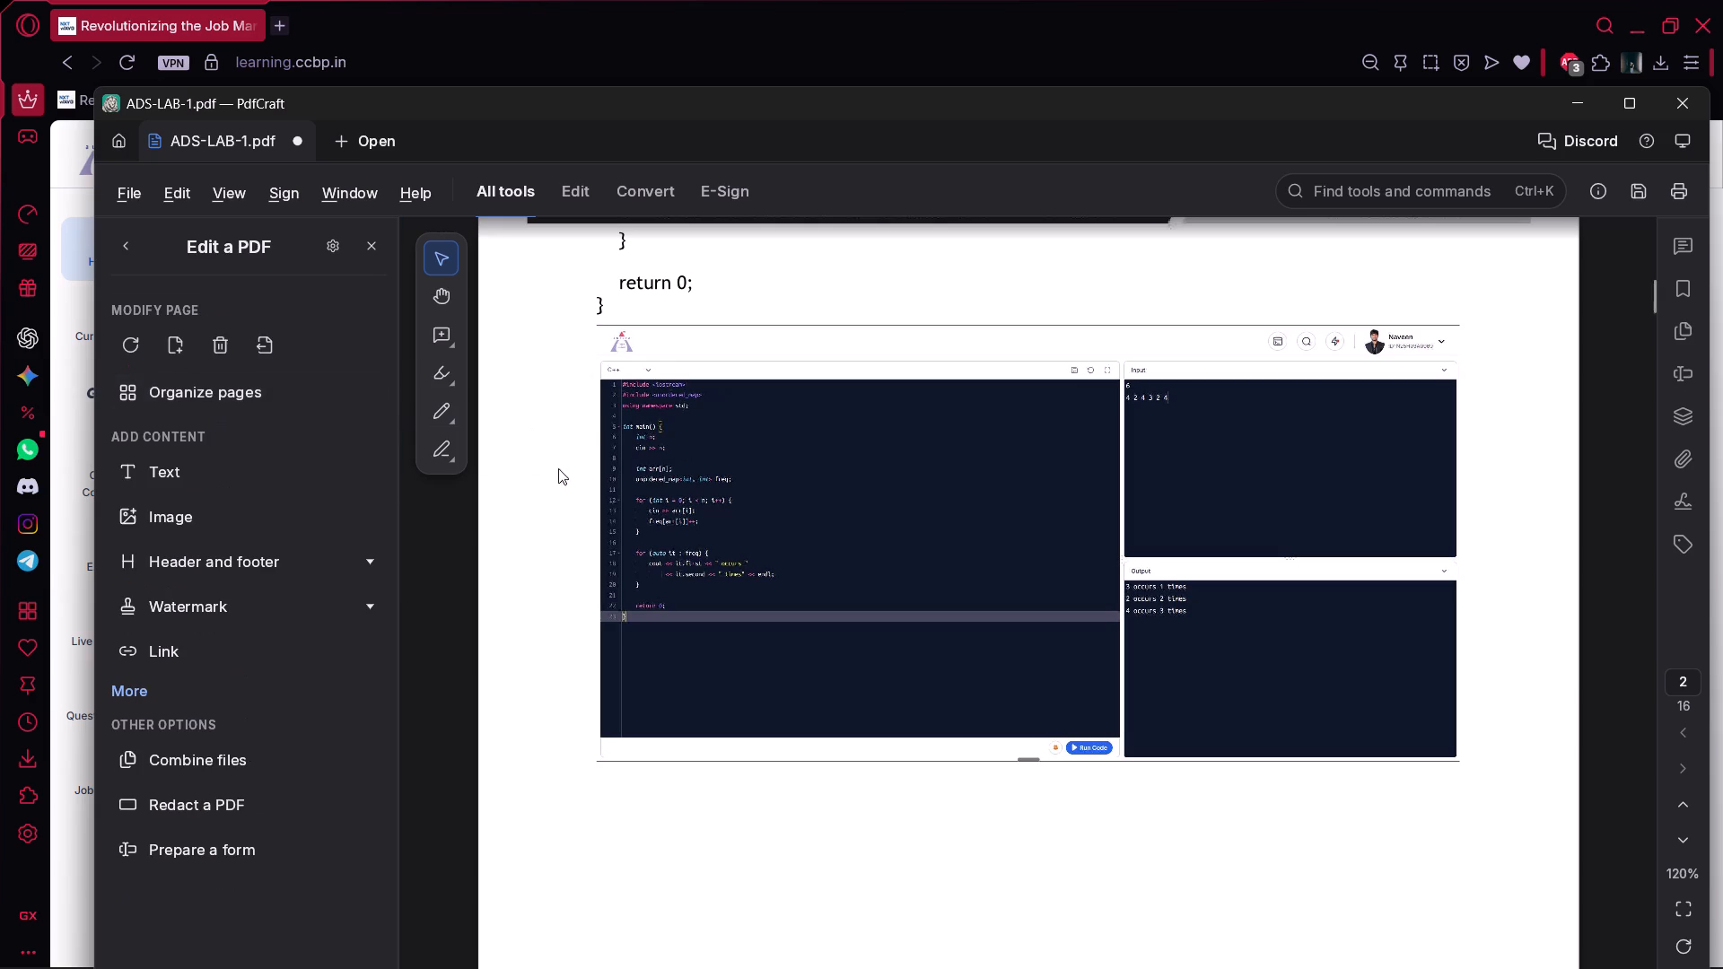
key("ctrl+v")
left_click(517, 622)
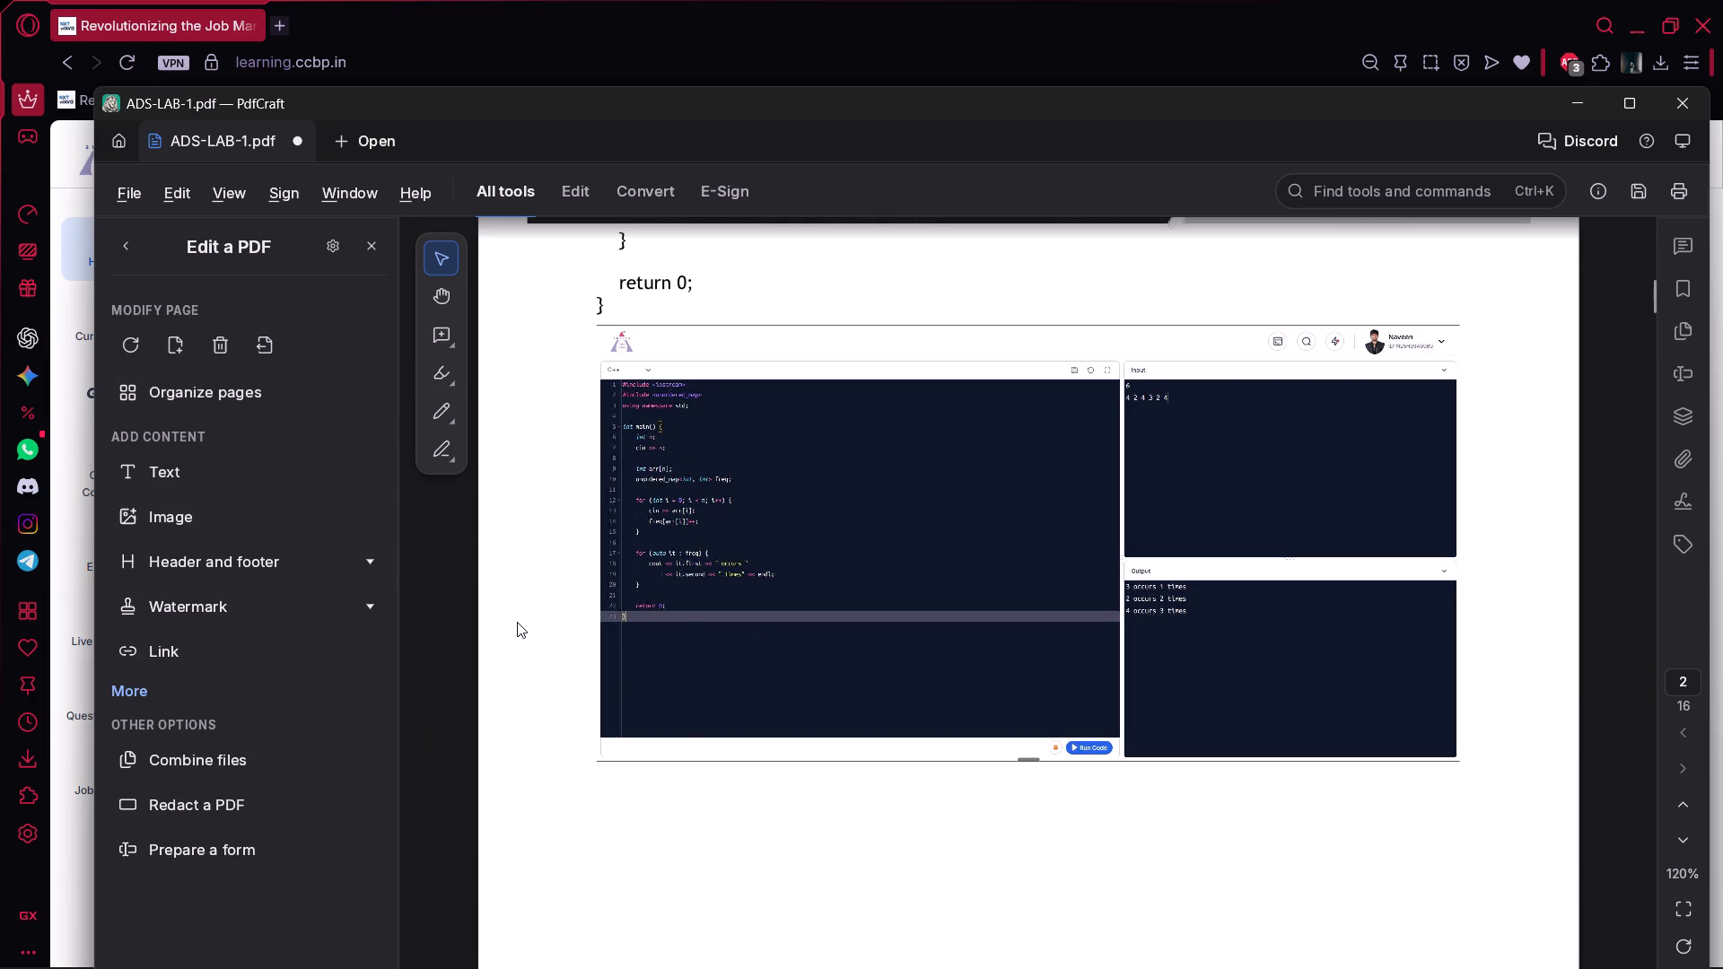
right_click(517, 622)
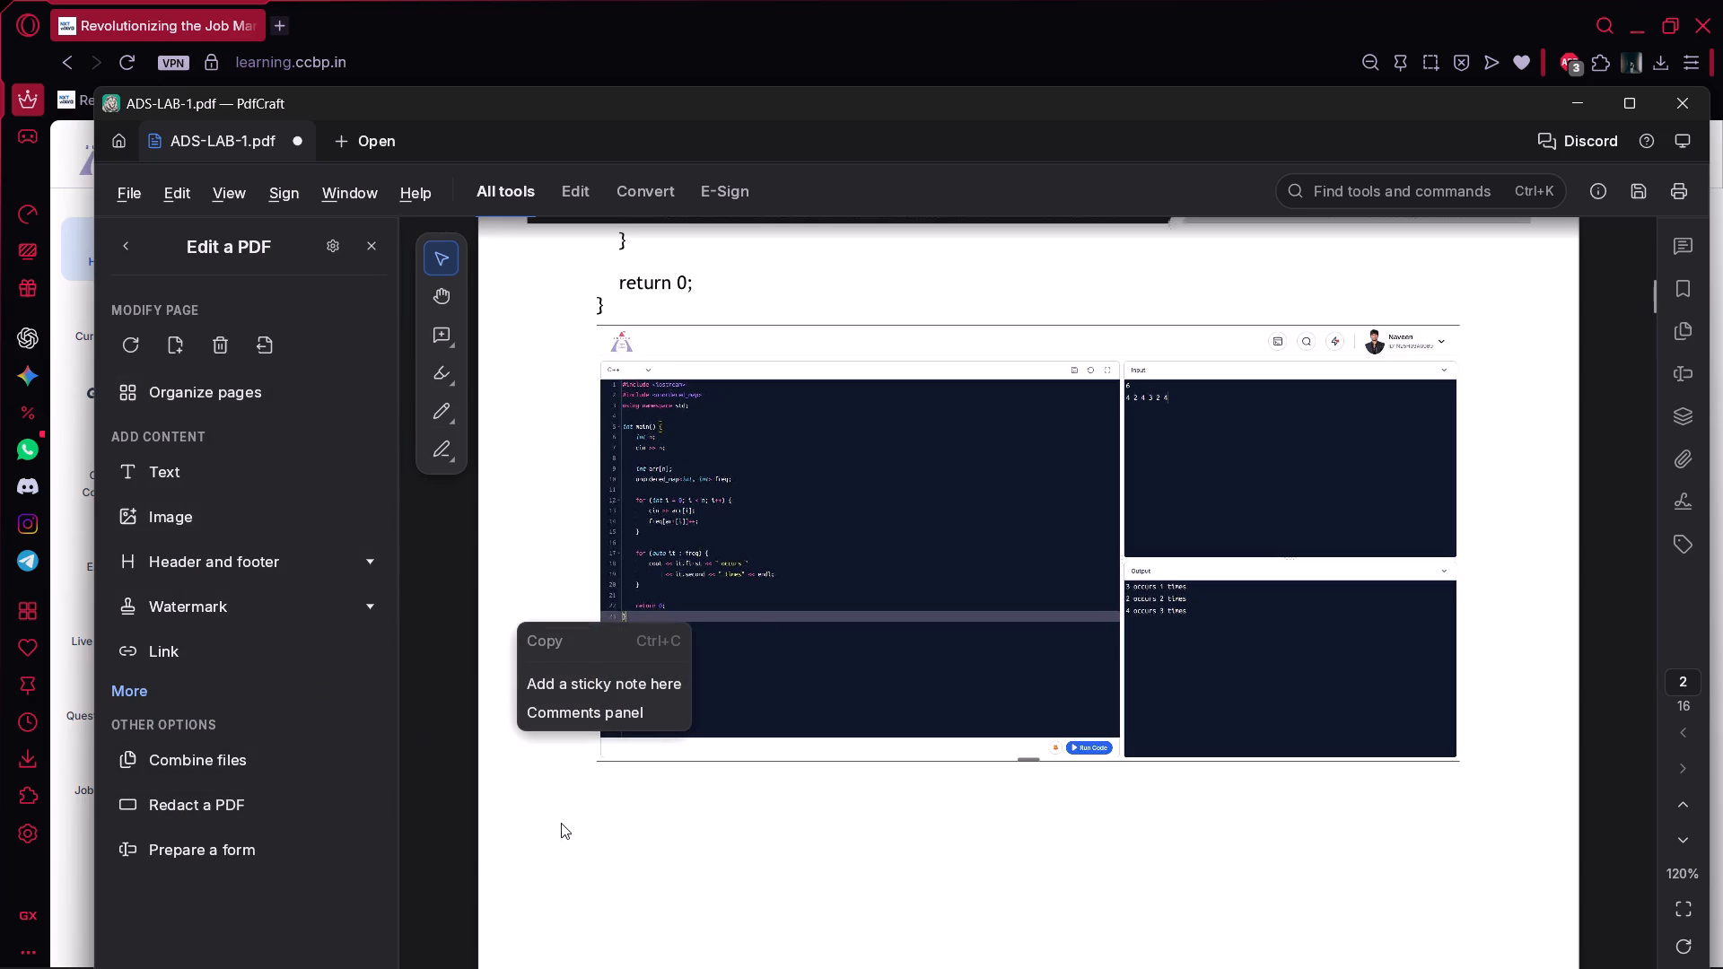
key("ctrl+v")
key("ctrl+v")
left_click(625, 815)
key("alt+Tab")
key("alt+Tab")
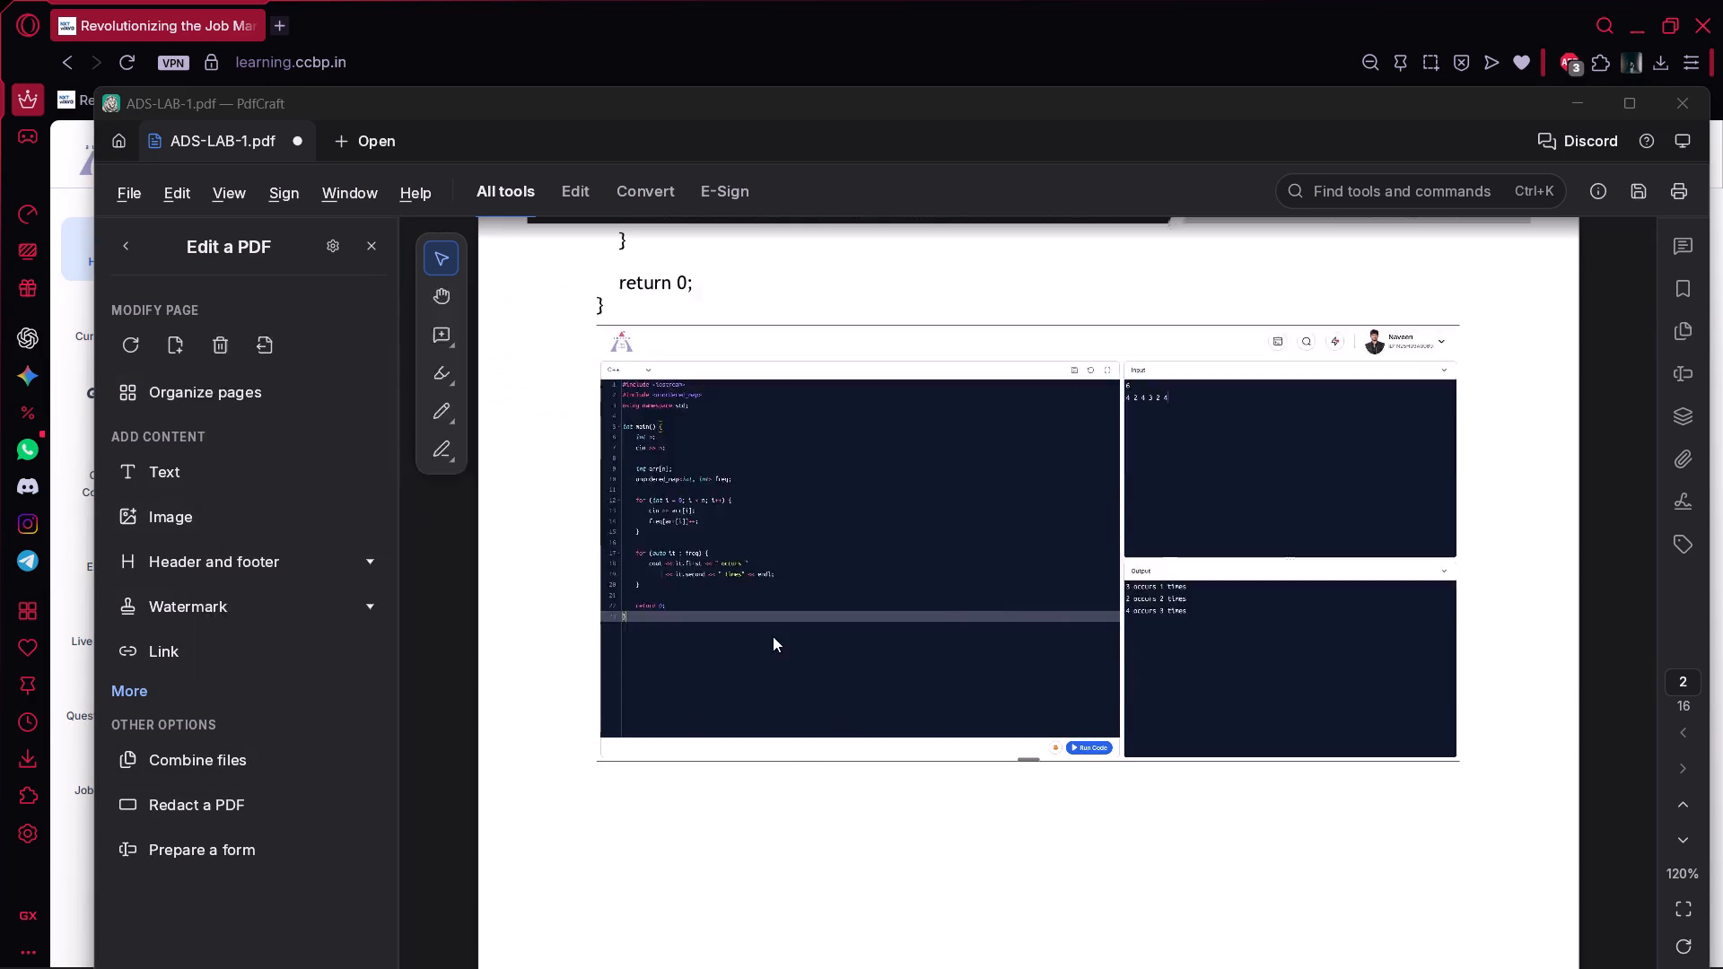
left_click(99, 452)
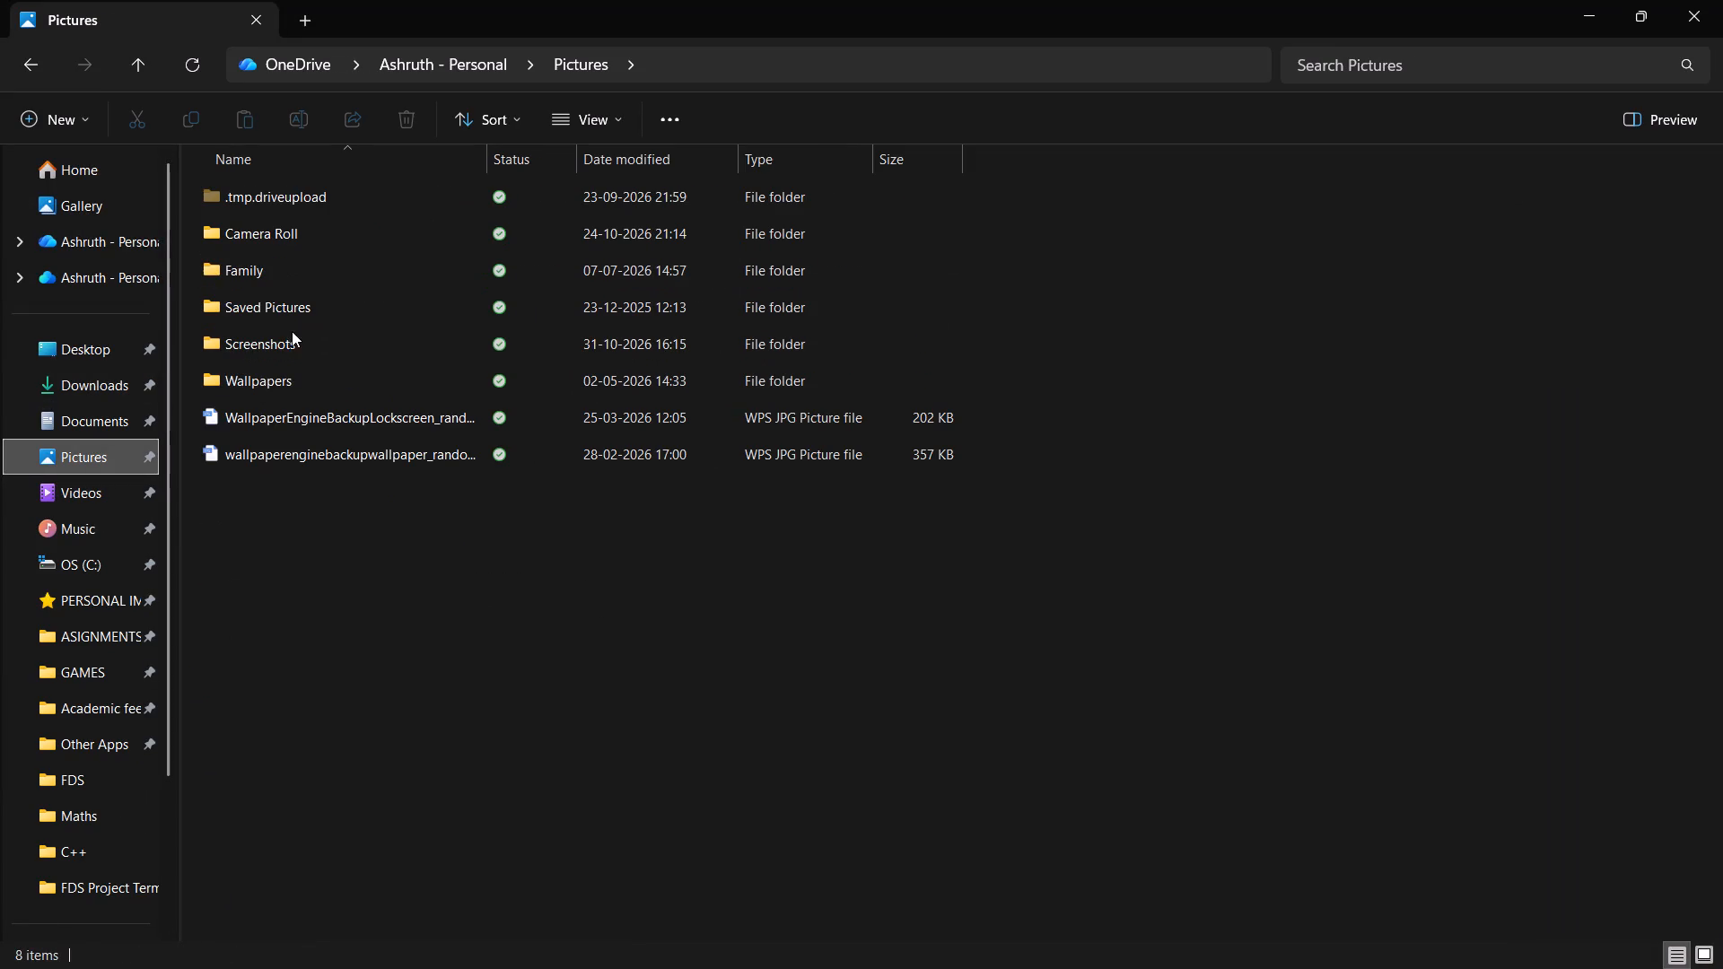
double_click(265, 352)
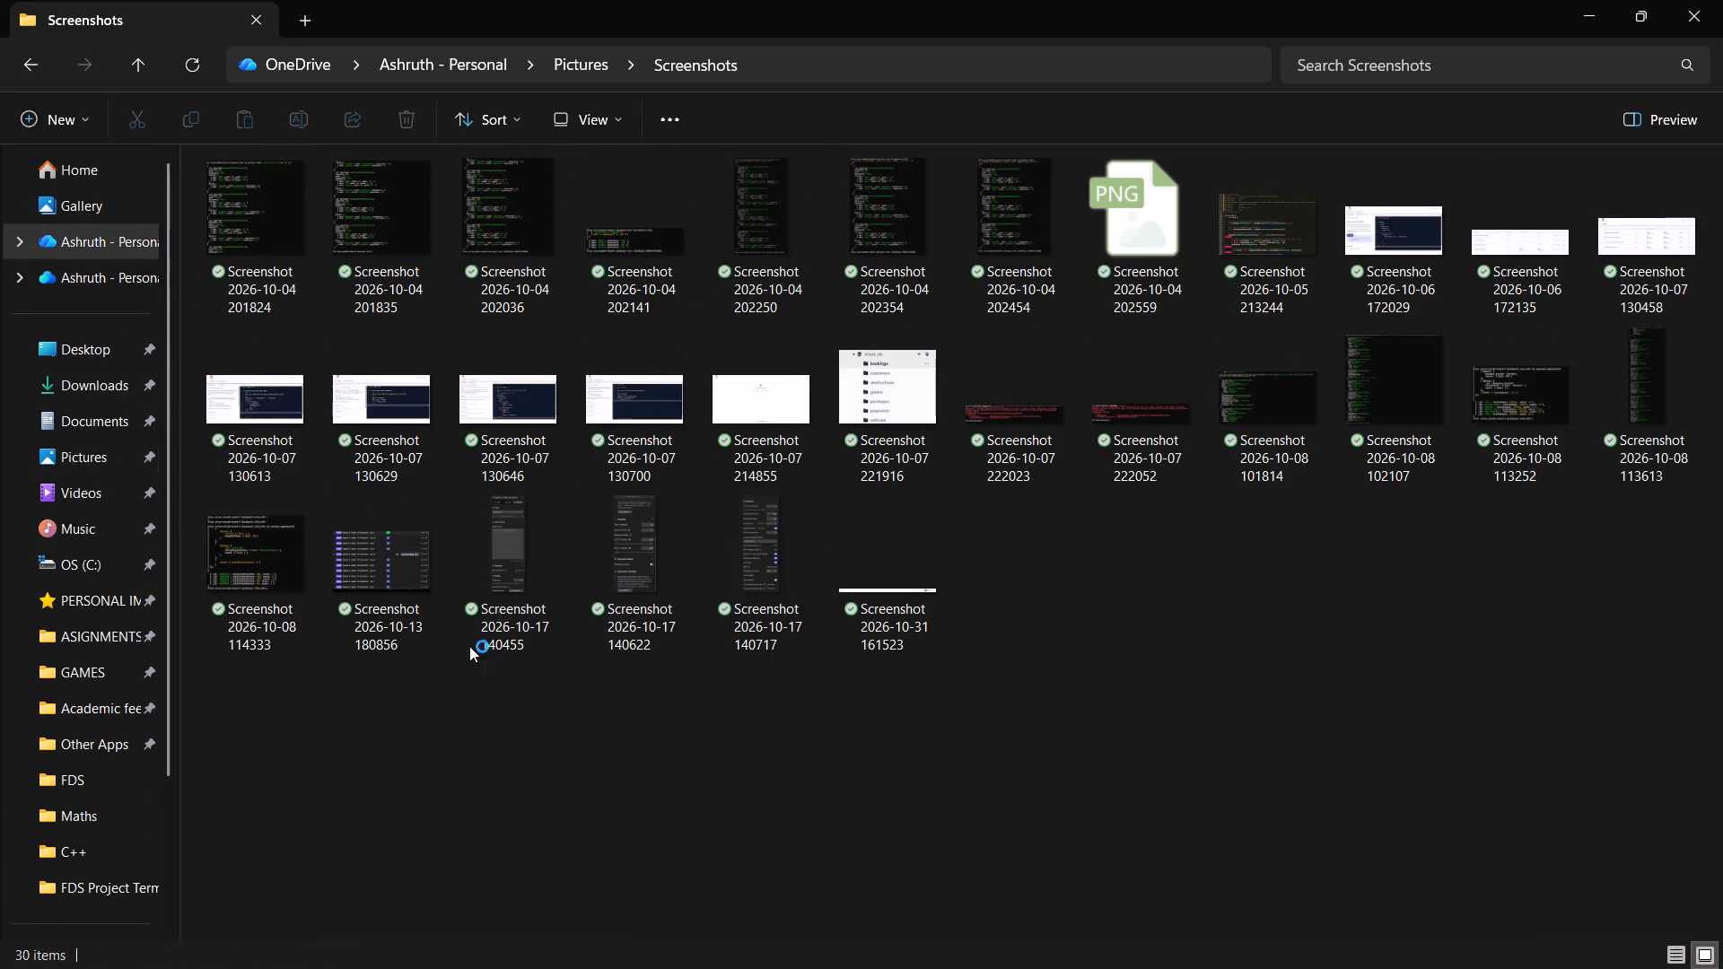
left_click_drag(880, 572, 813, 783)
key("alt+Tab")
key("alt+Tab")
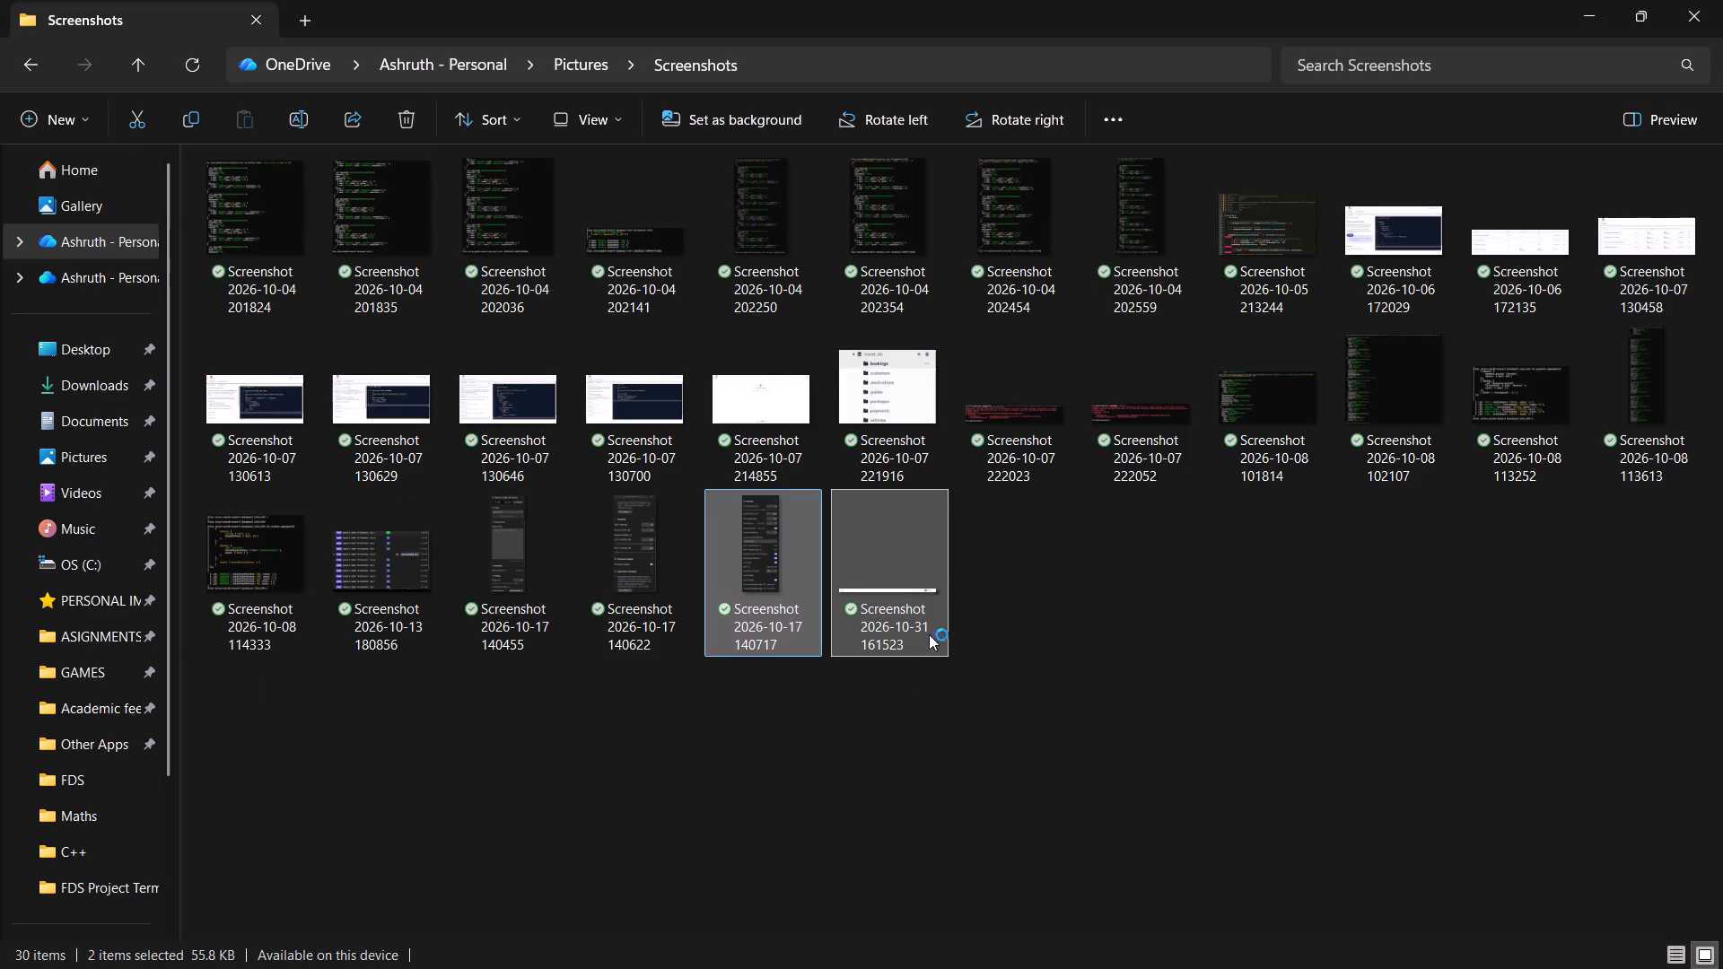
left_click(1006, 678)
left_click_drag(879, 605, 1243, 685)
key("alt+Tab")
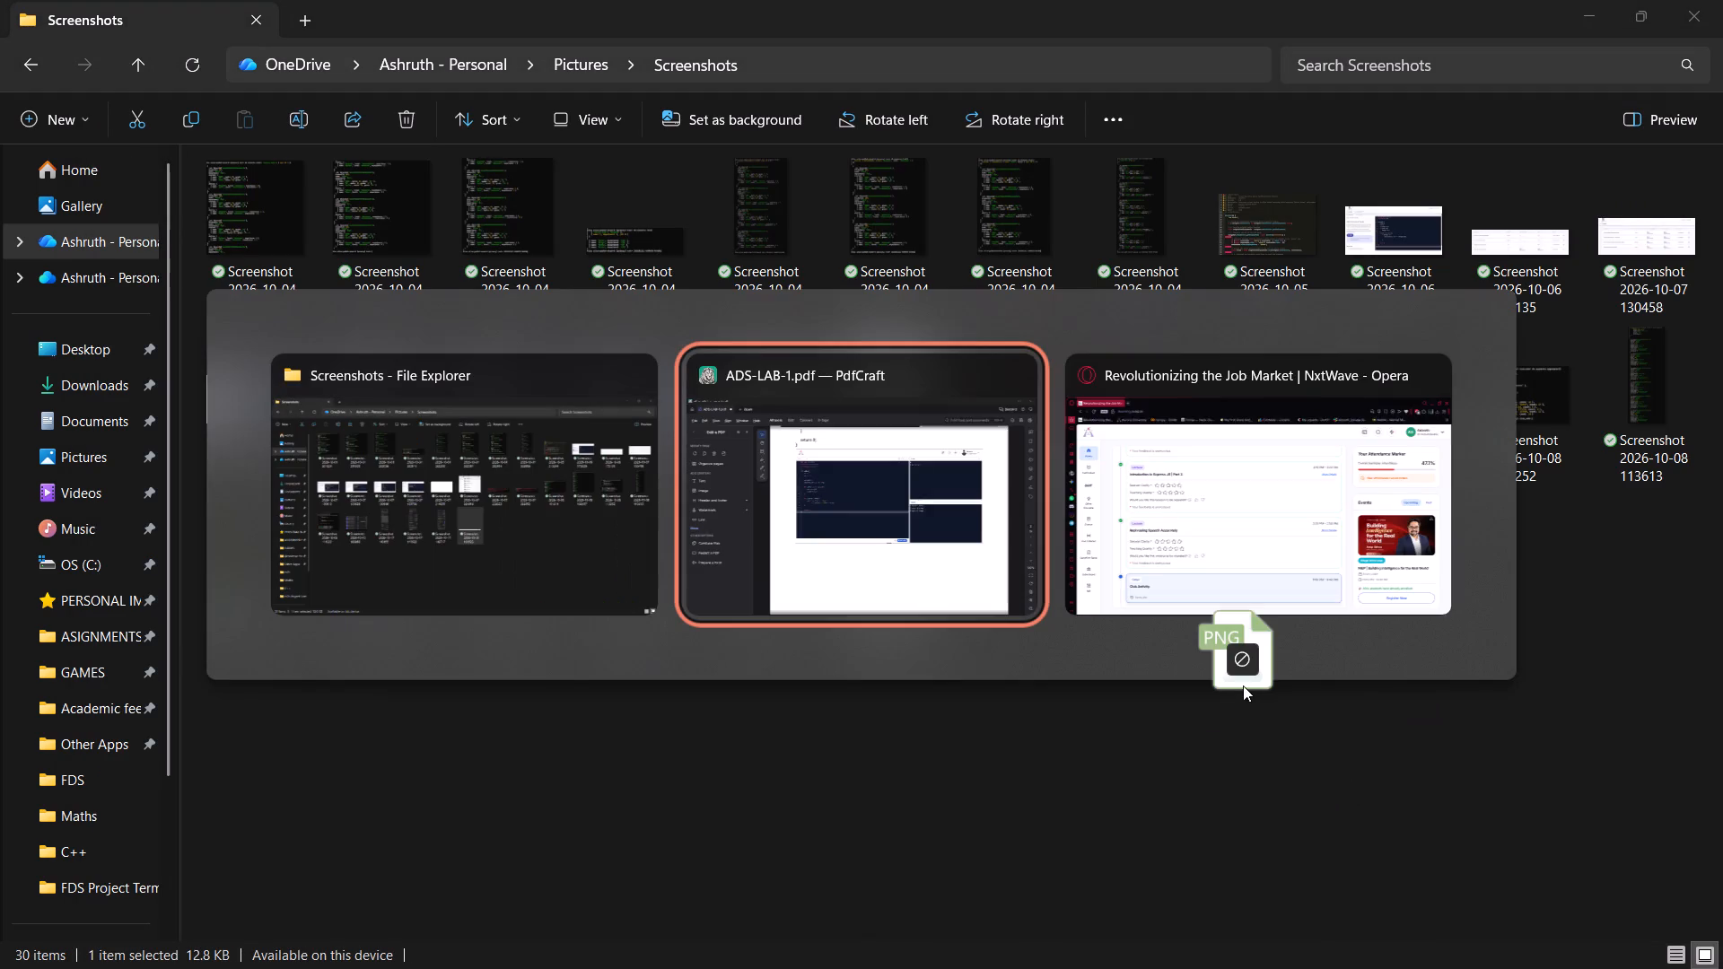
left_click_drag(1243, 685, 969, 525)
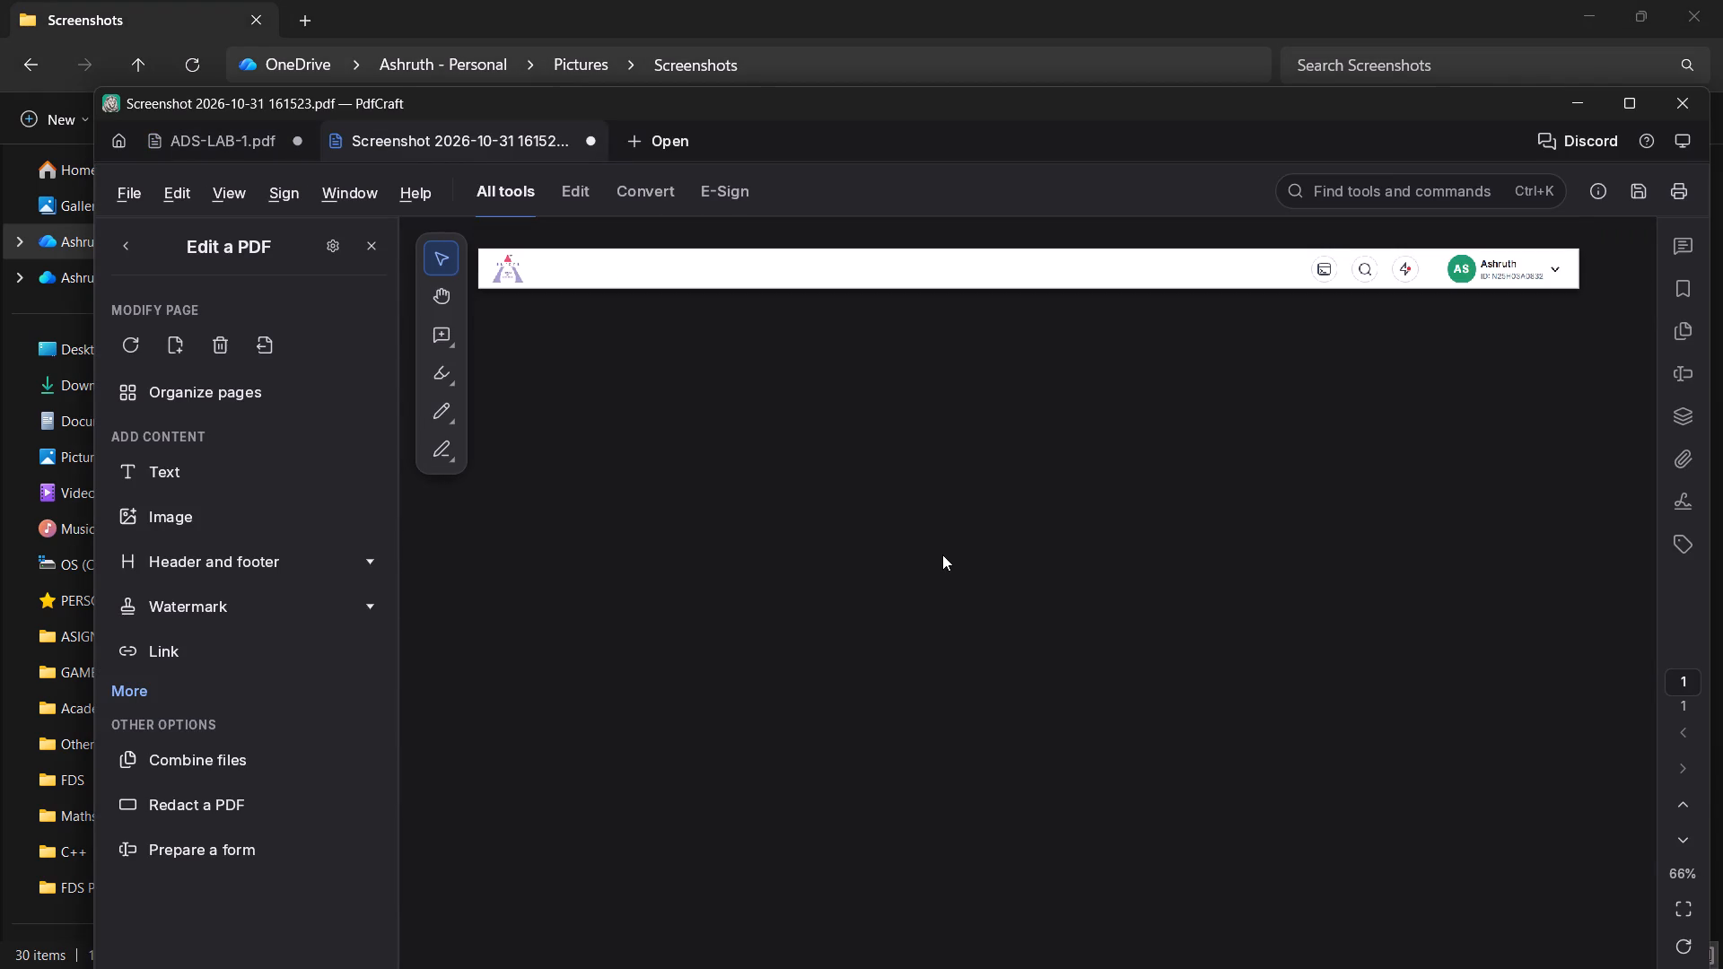
Examine the options available for the header bar image in the screenshot document, and check that document's layers.
scroll(938, 528, "up", 3)
right_click(891, 266)
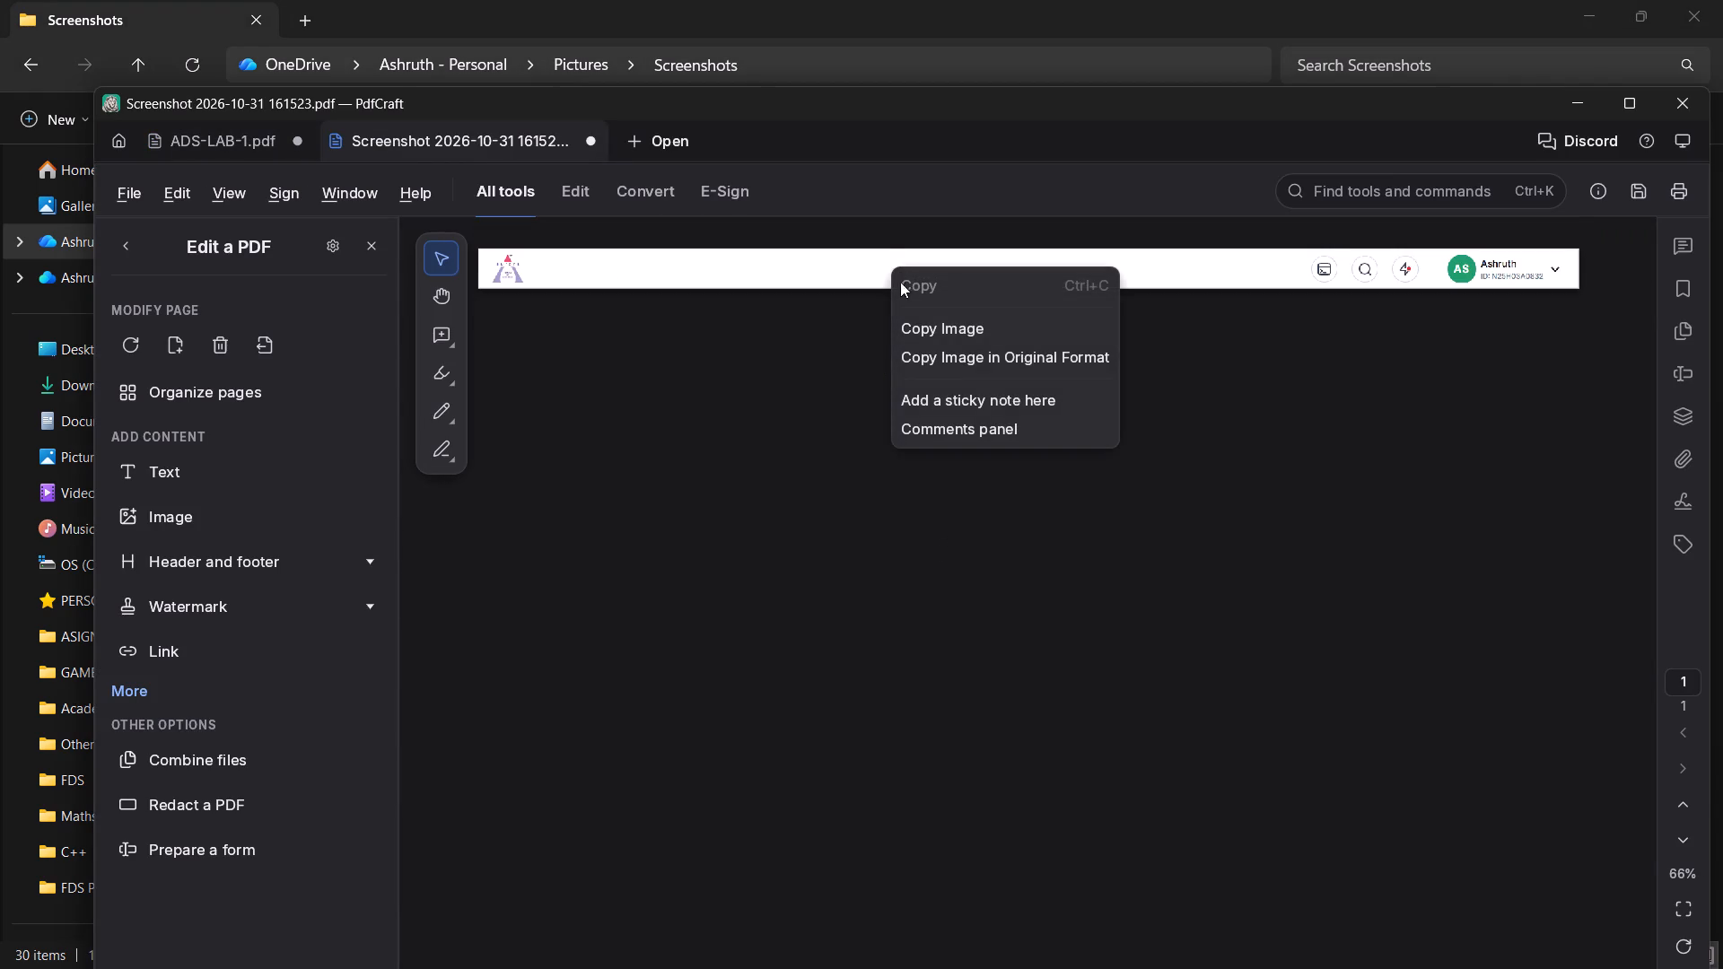
left_click(1211, 406)
left_click(1325, 270)
right_click(1325, 270)
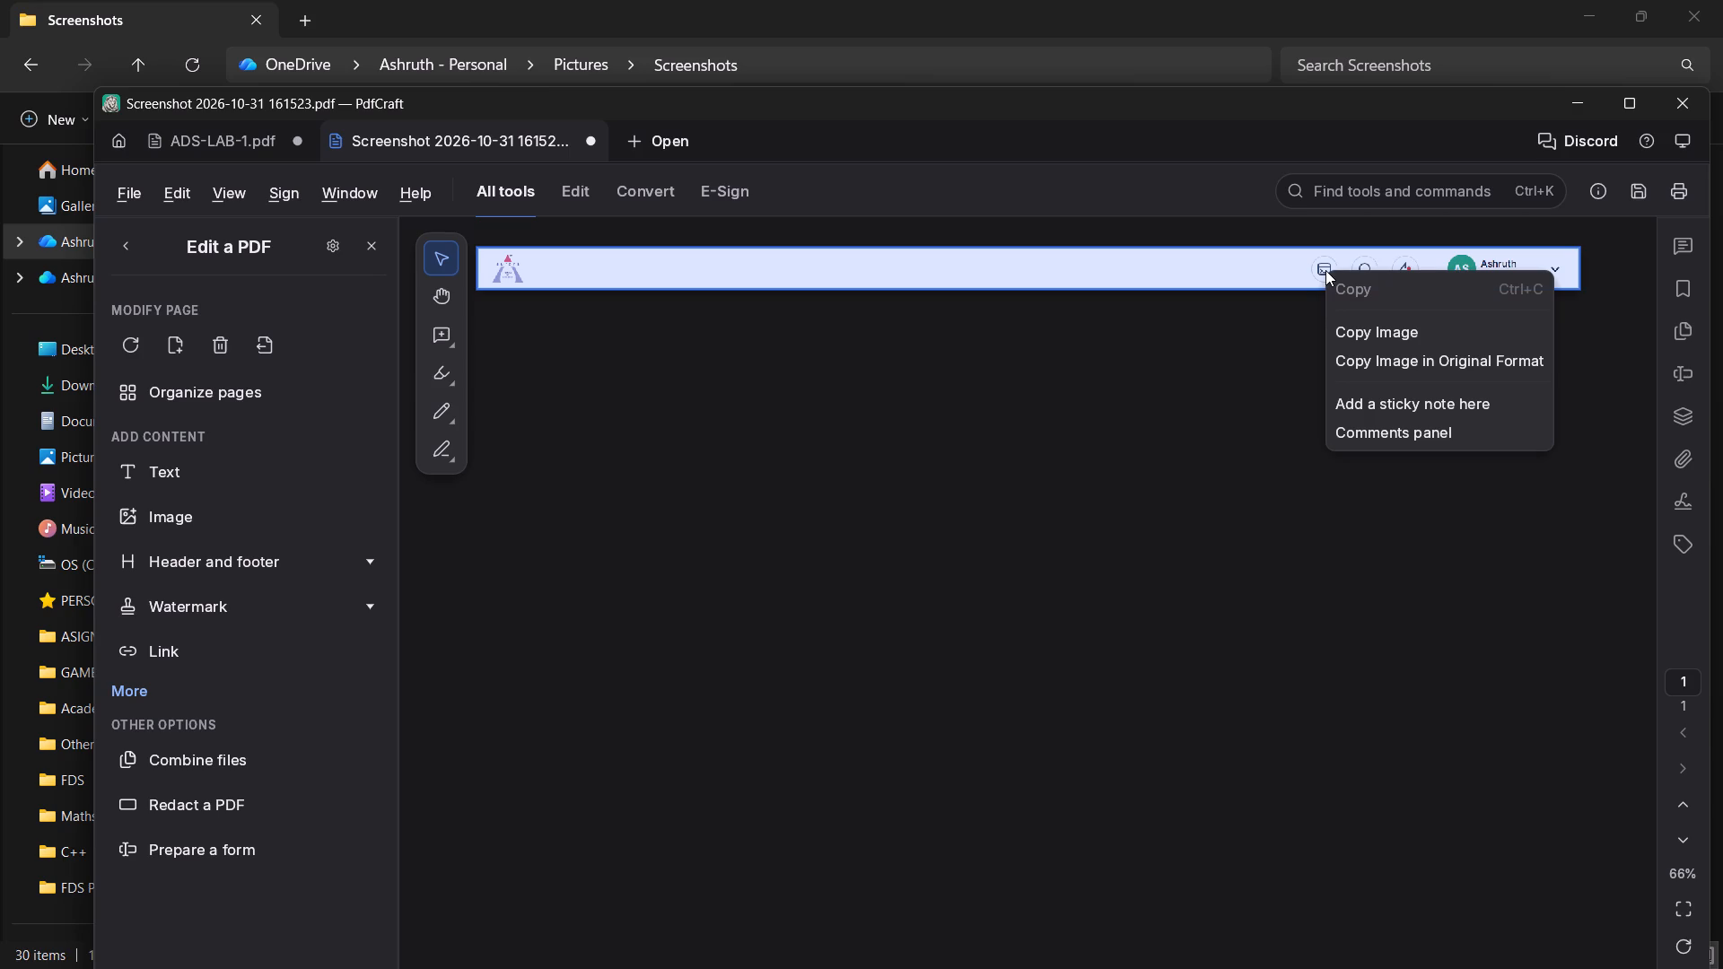
left_click(1076, 452)
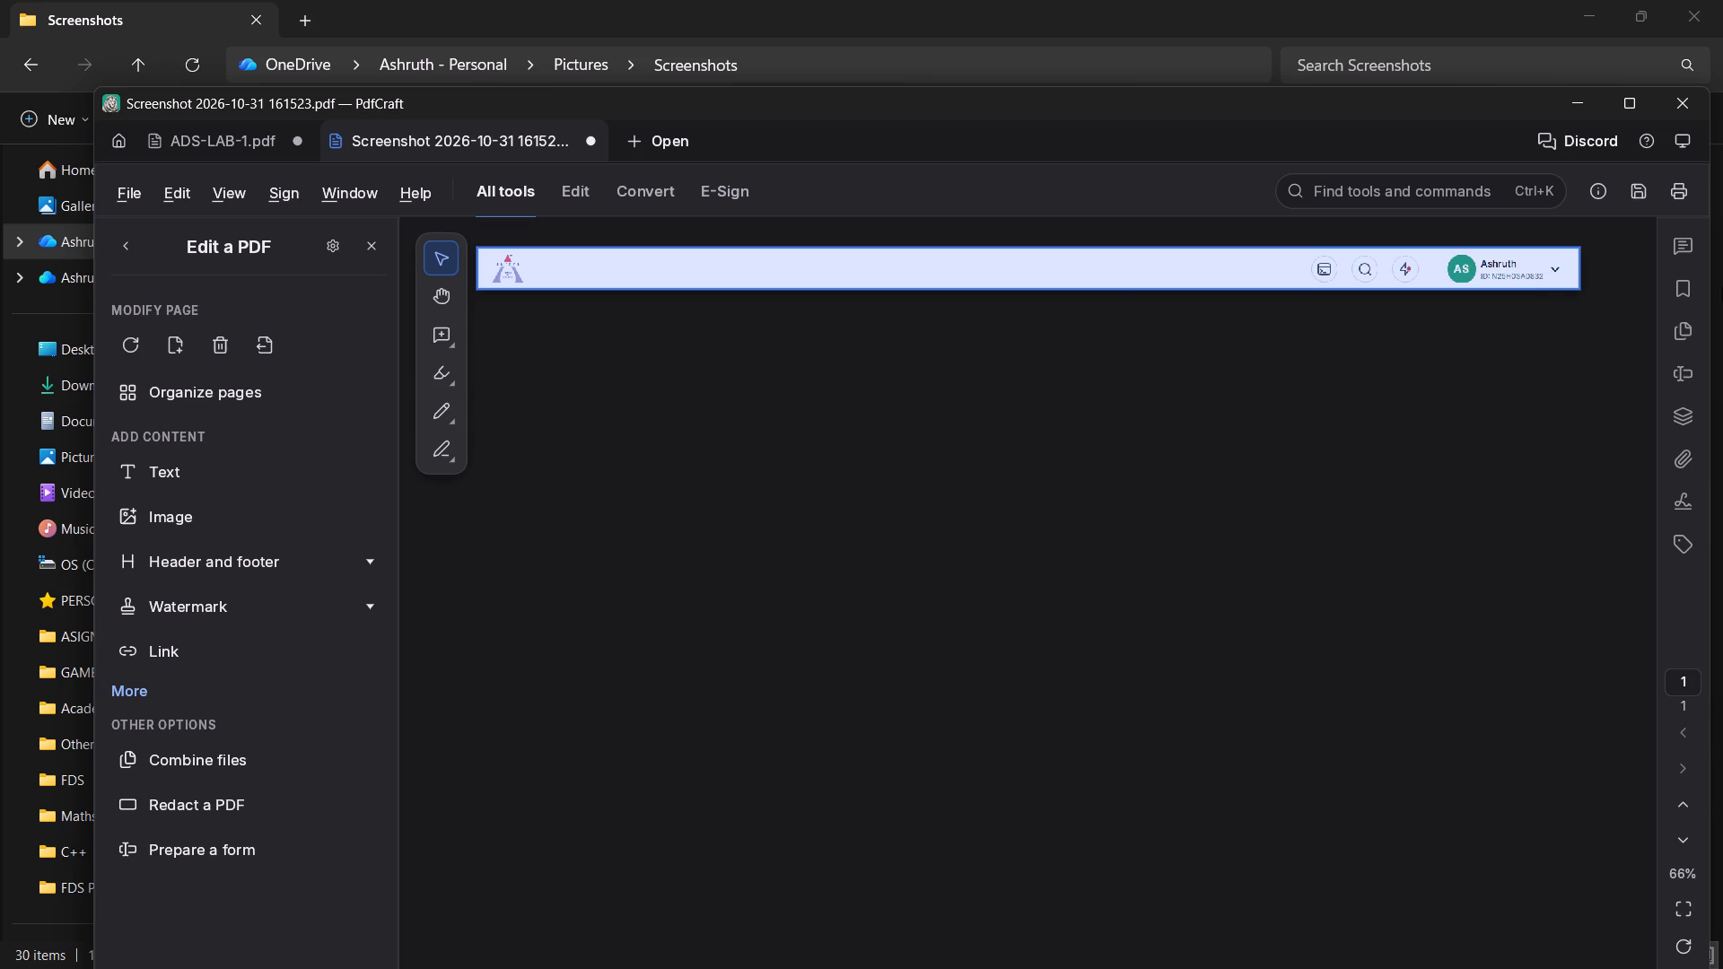
left_click(1671, 408)
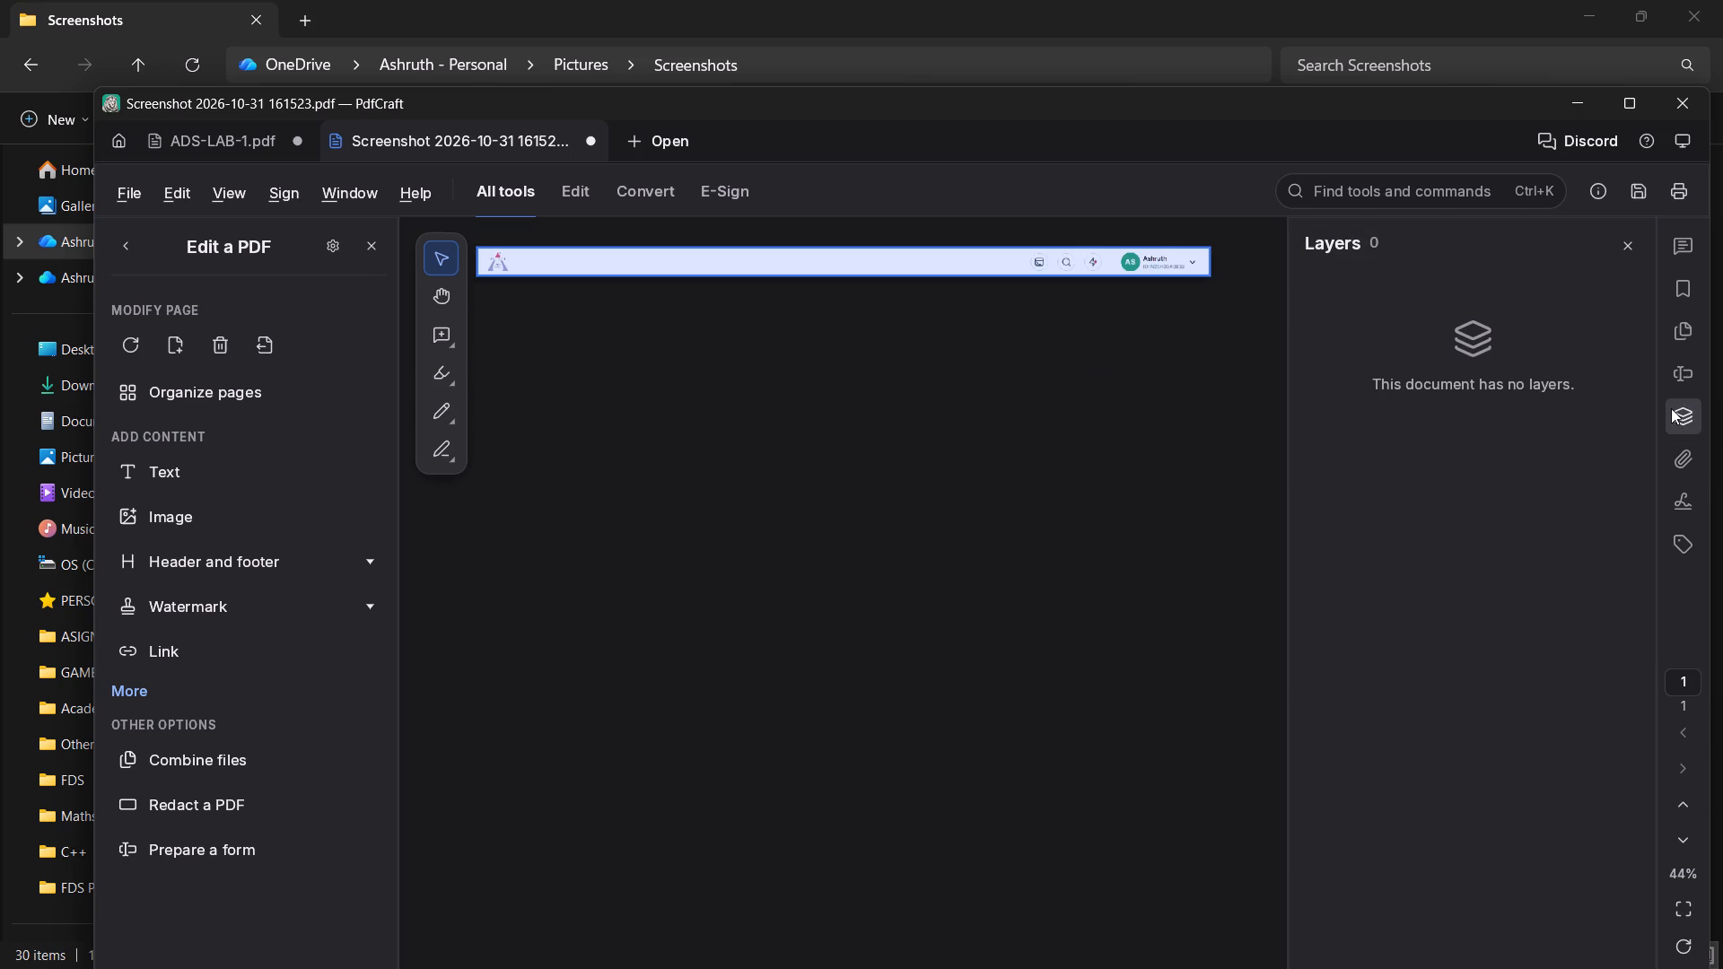
left_click(1671, 408)
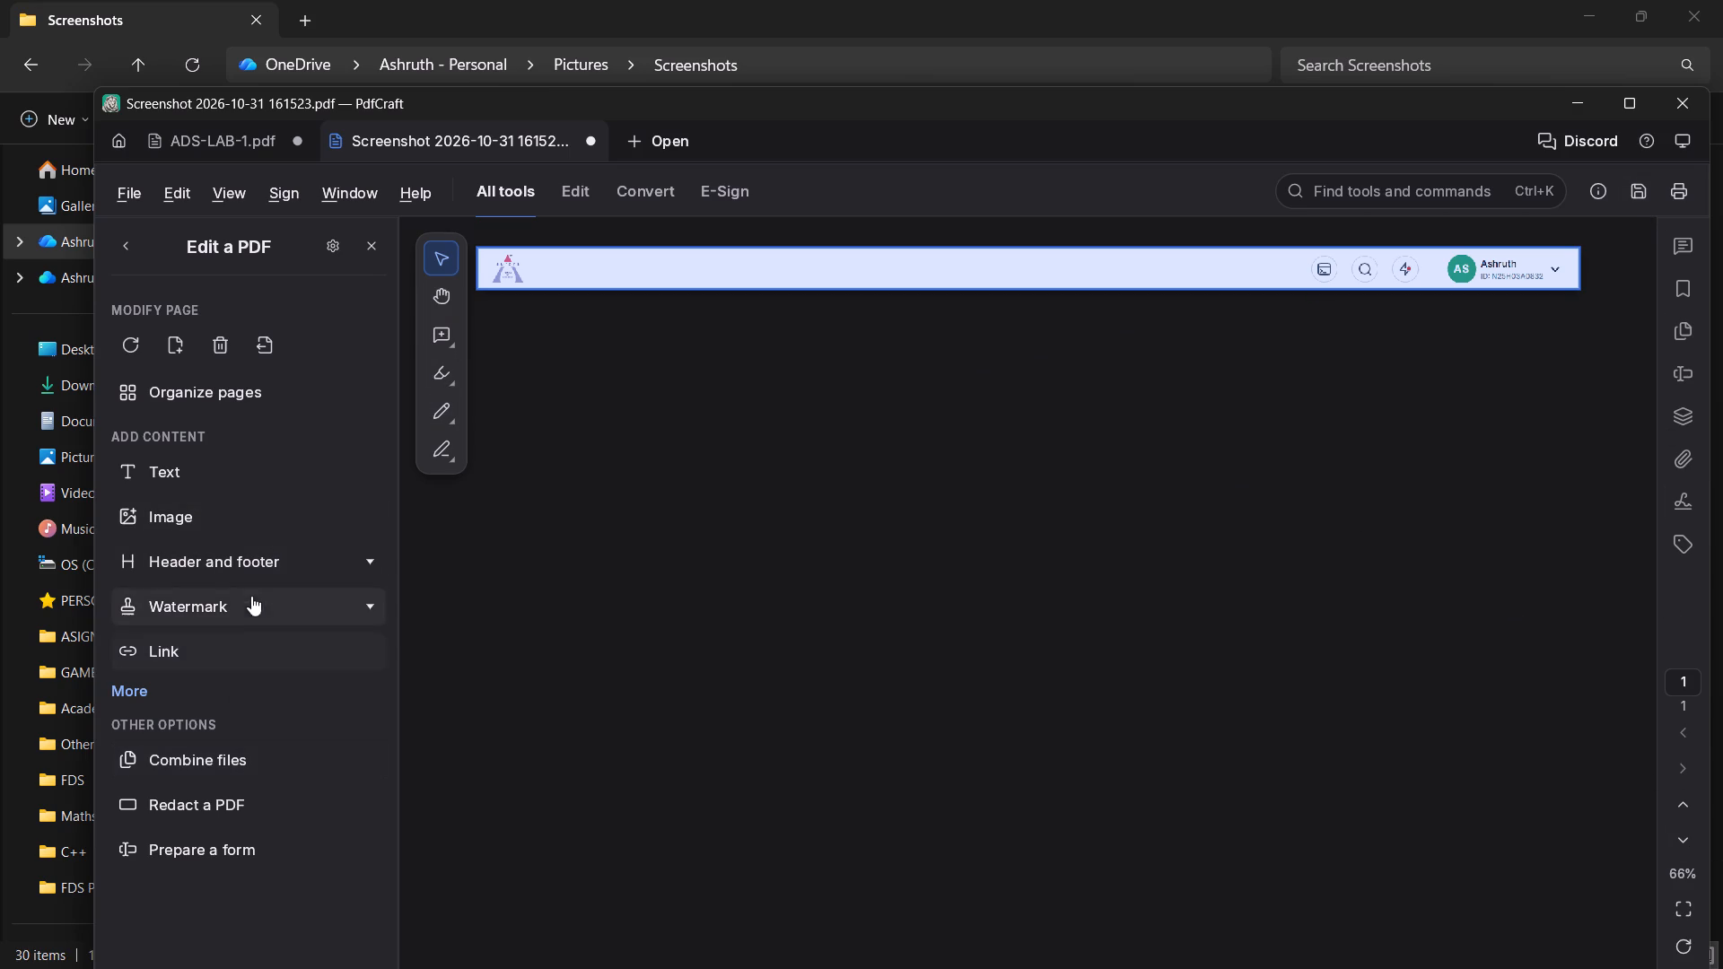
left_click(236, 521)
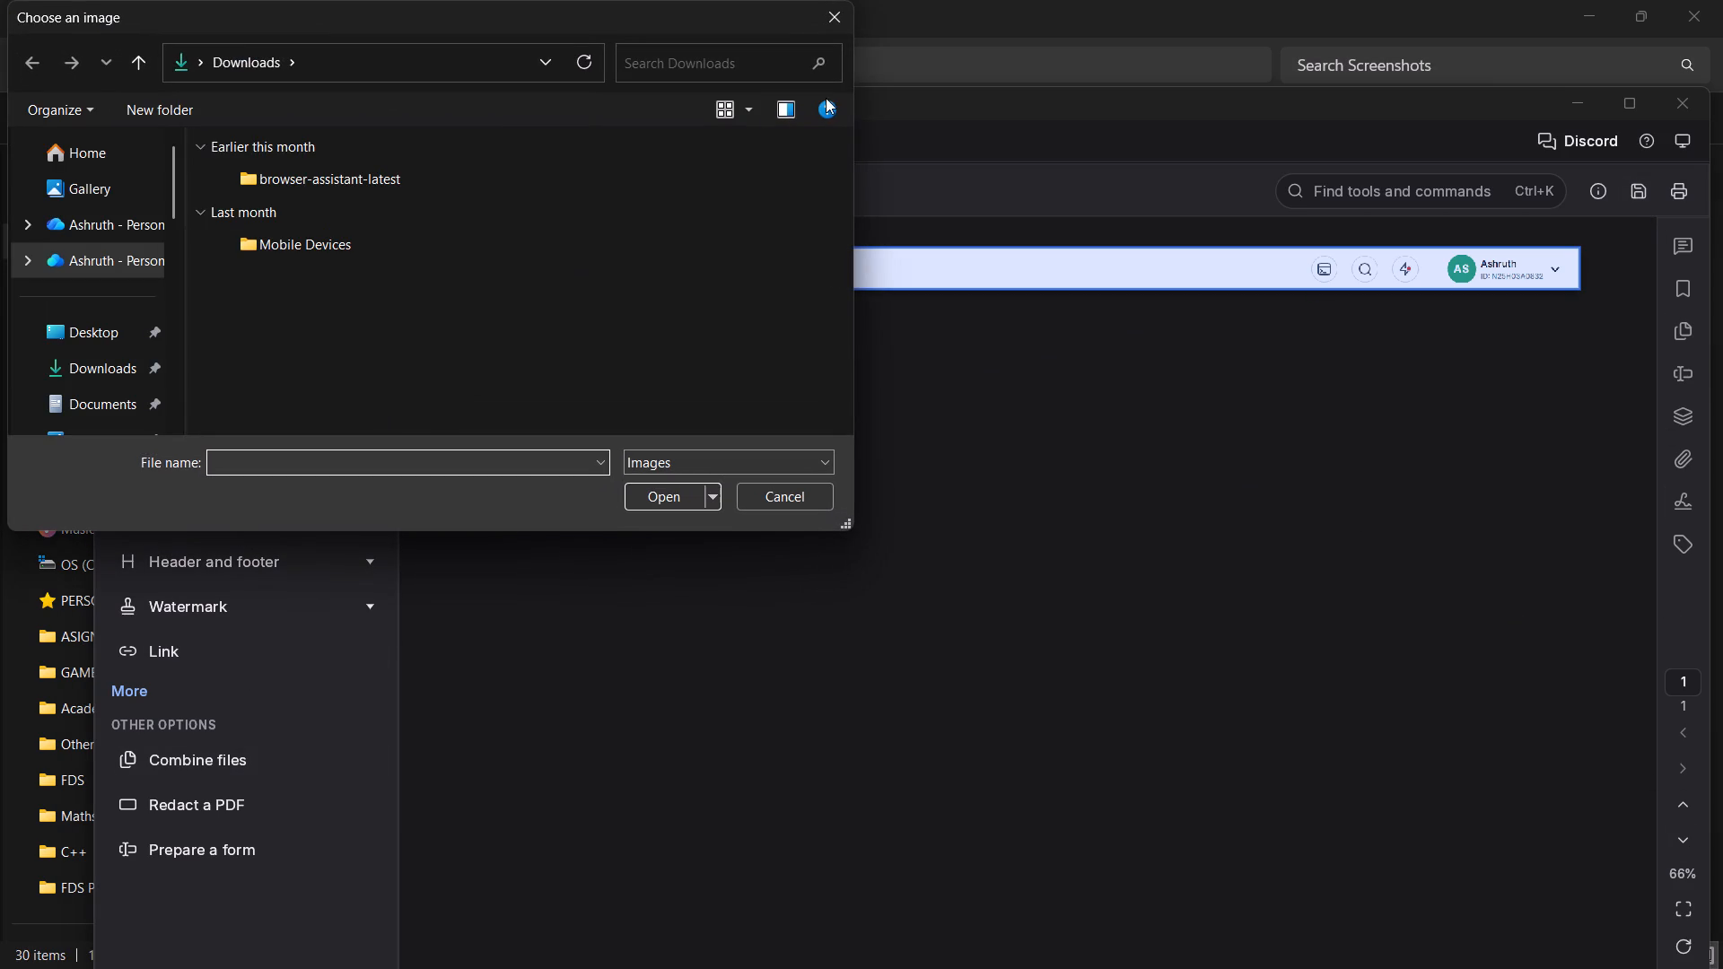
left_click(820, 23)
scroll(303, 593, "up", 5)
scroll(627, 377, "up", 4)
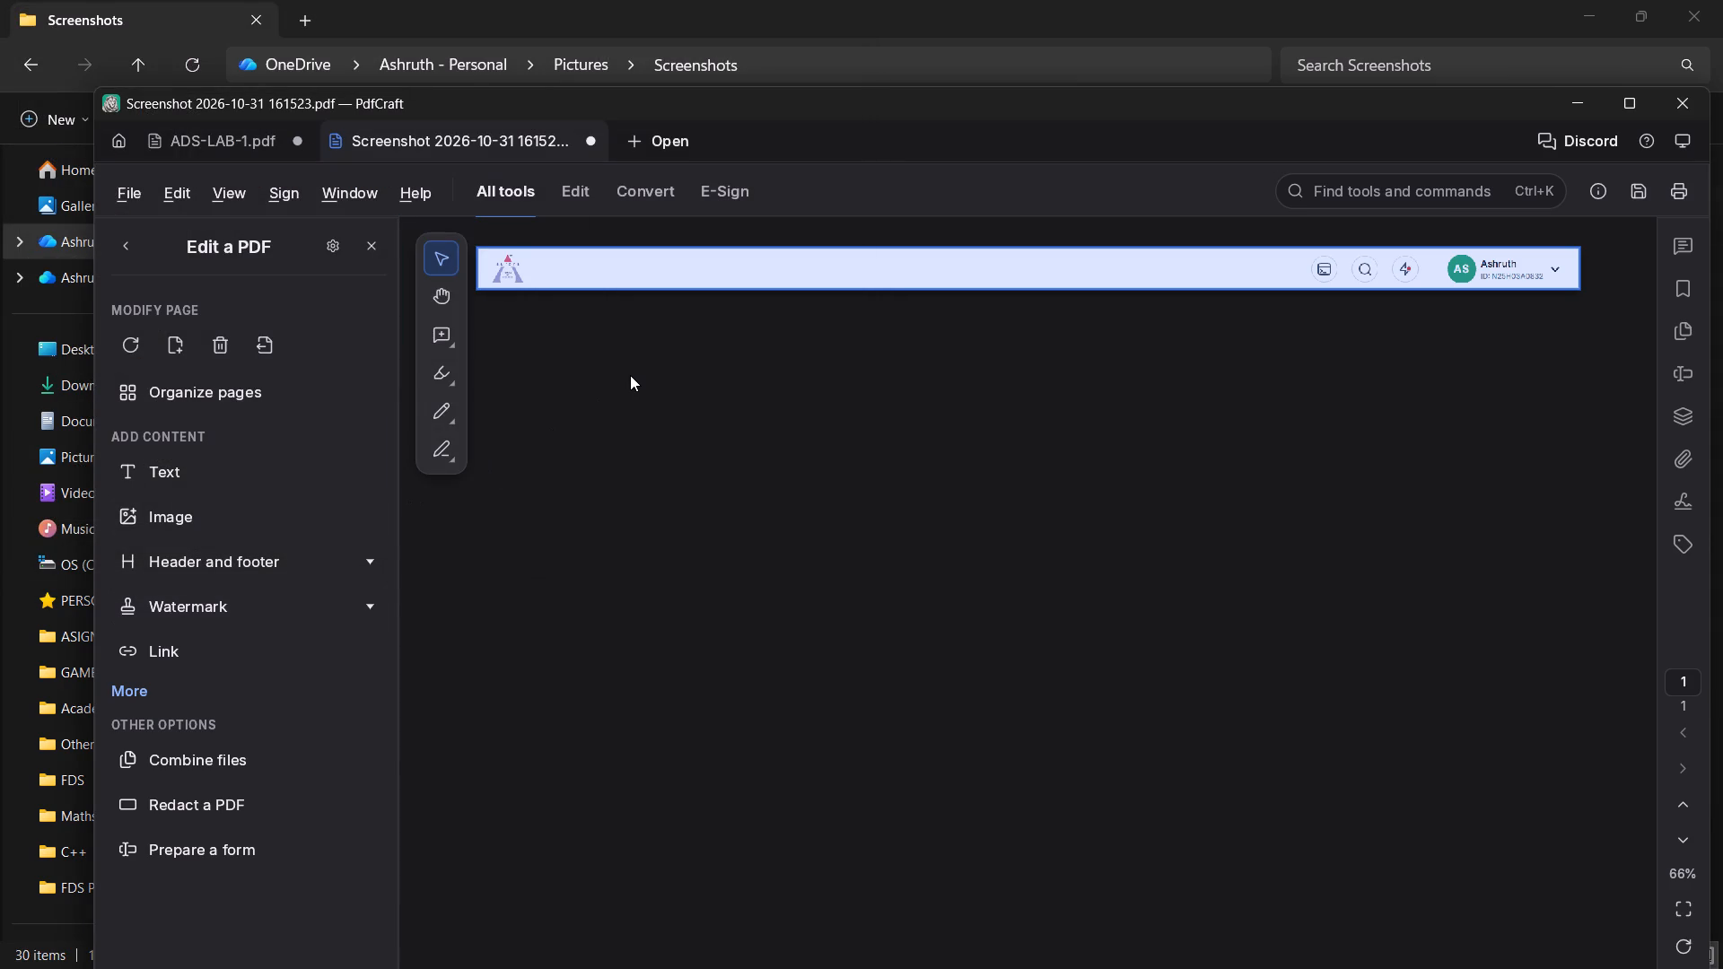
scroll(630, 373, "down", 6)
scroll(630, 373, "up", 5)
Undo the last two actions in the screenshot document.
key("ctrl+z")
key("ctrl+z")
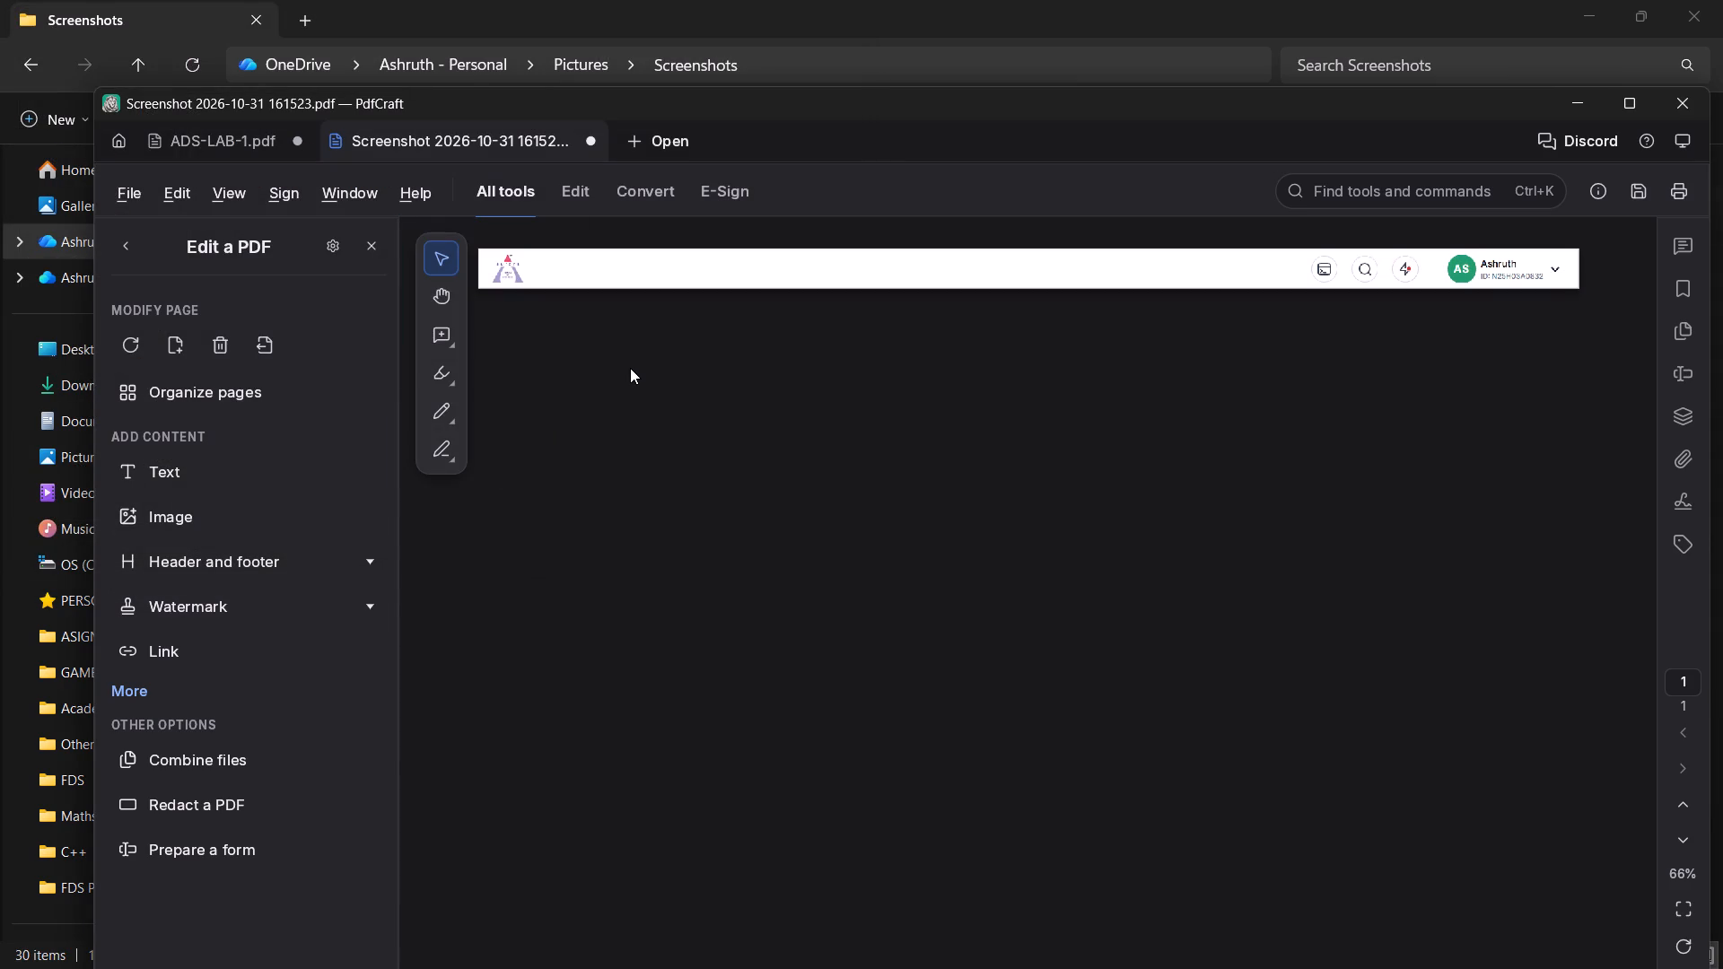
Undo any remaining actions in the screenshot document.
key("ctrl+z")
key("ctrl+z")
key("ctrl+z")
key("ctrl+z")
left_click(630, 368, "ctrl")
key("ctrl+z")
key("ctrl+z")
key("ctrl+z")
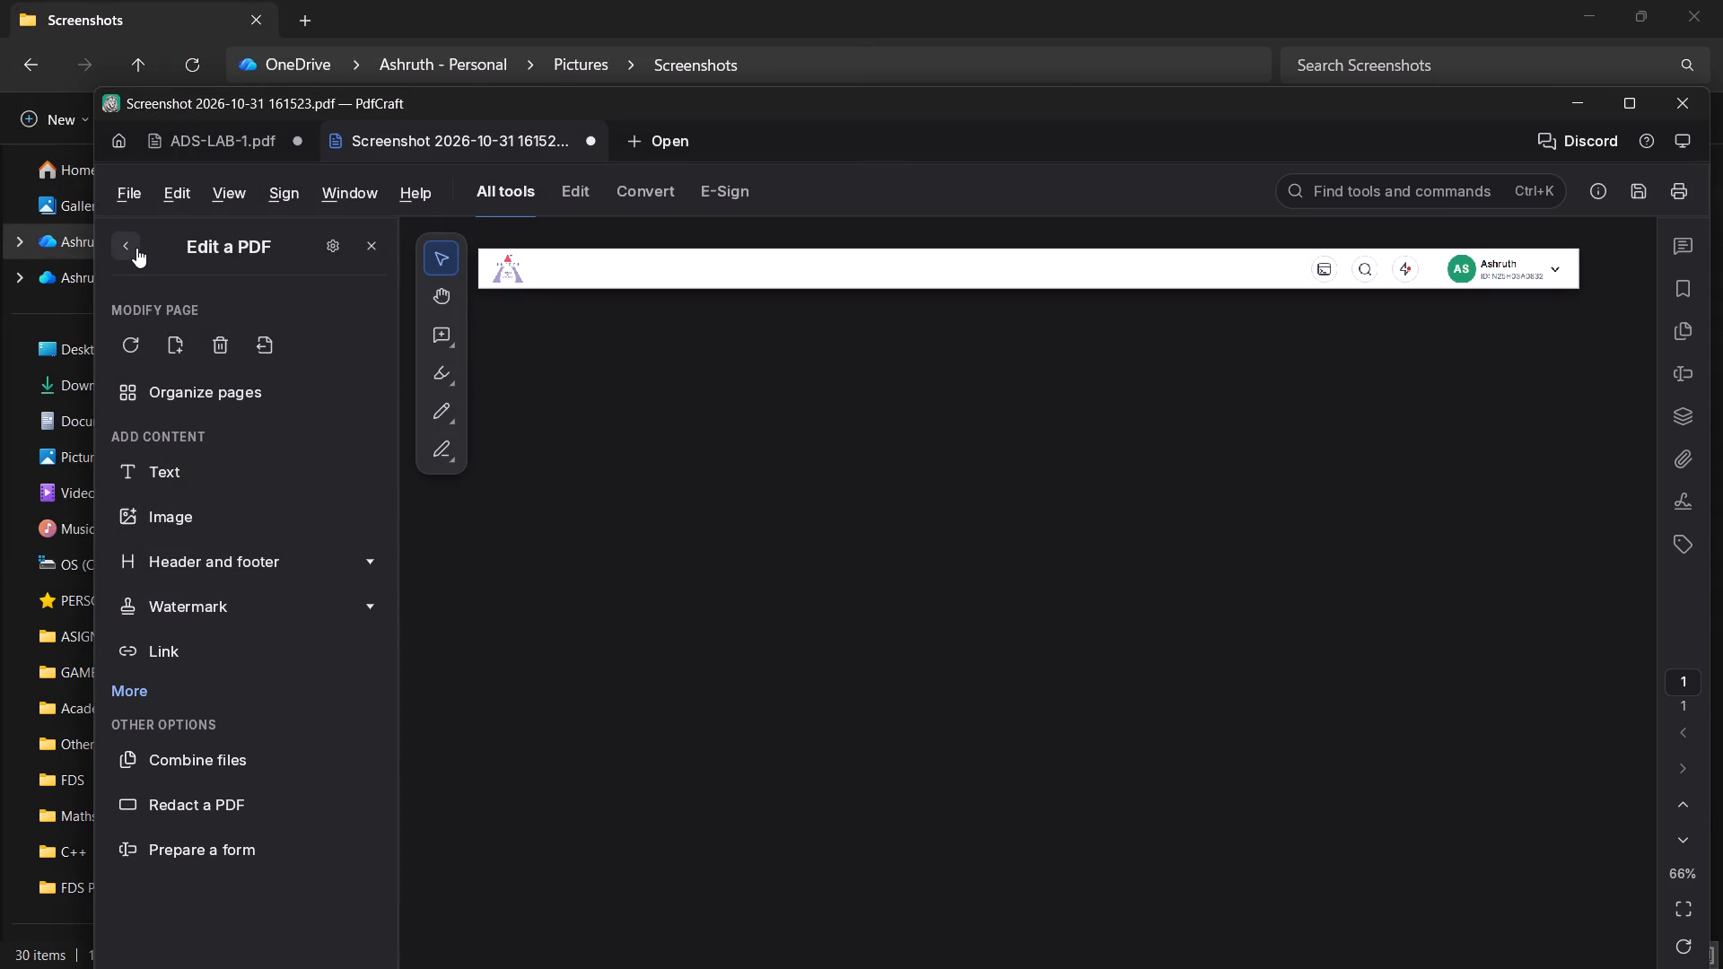
Leave Edit a PDF and close PdfCraft, discarding the changes to both ADS-LAB-1.pdf and the screenshot document.
left_click(136, 247)
left_click(136, 247)
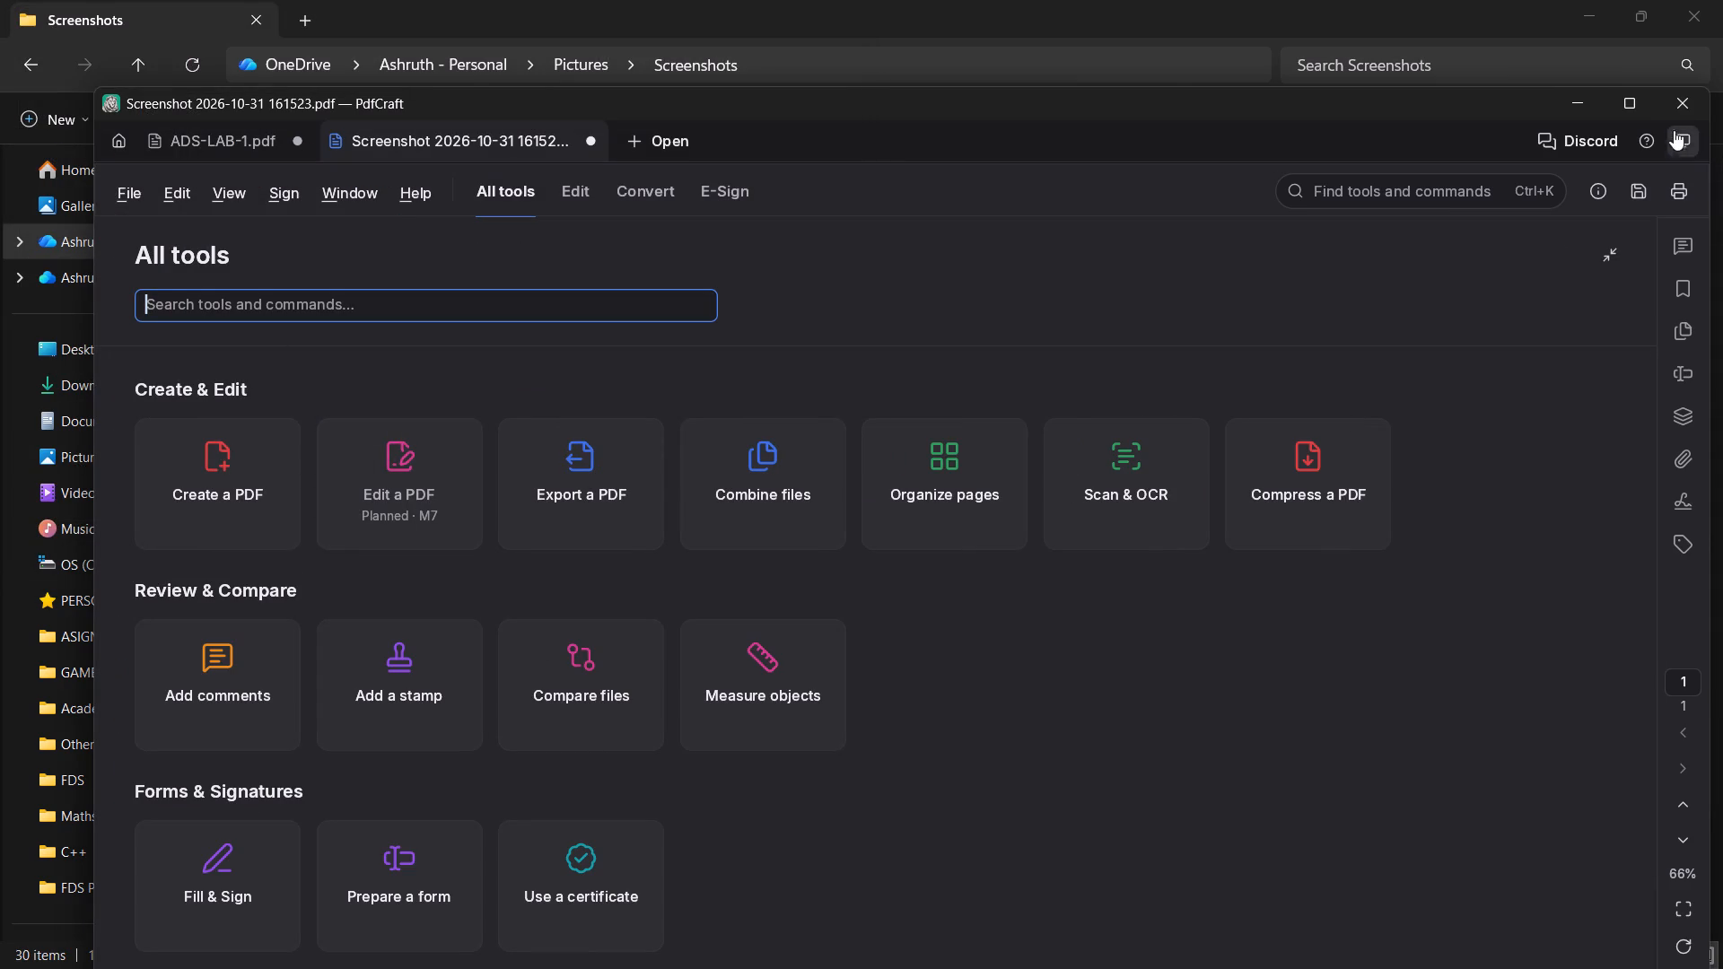
left_click(1683, 106)
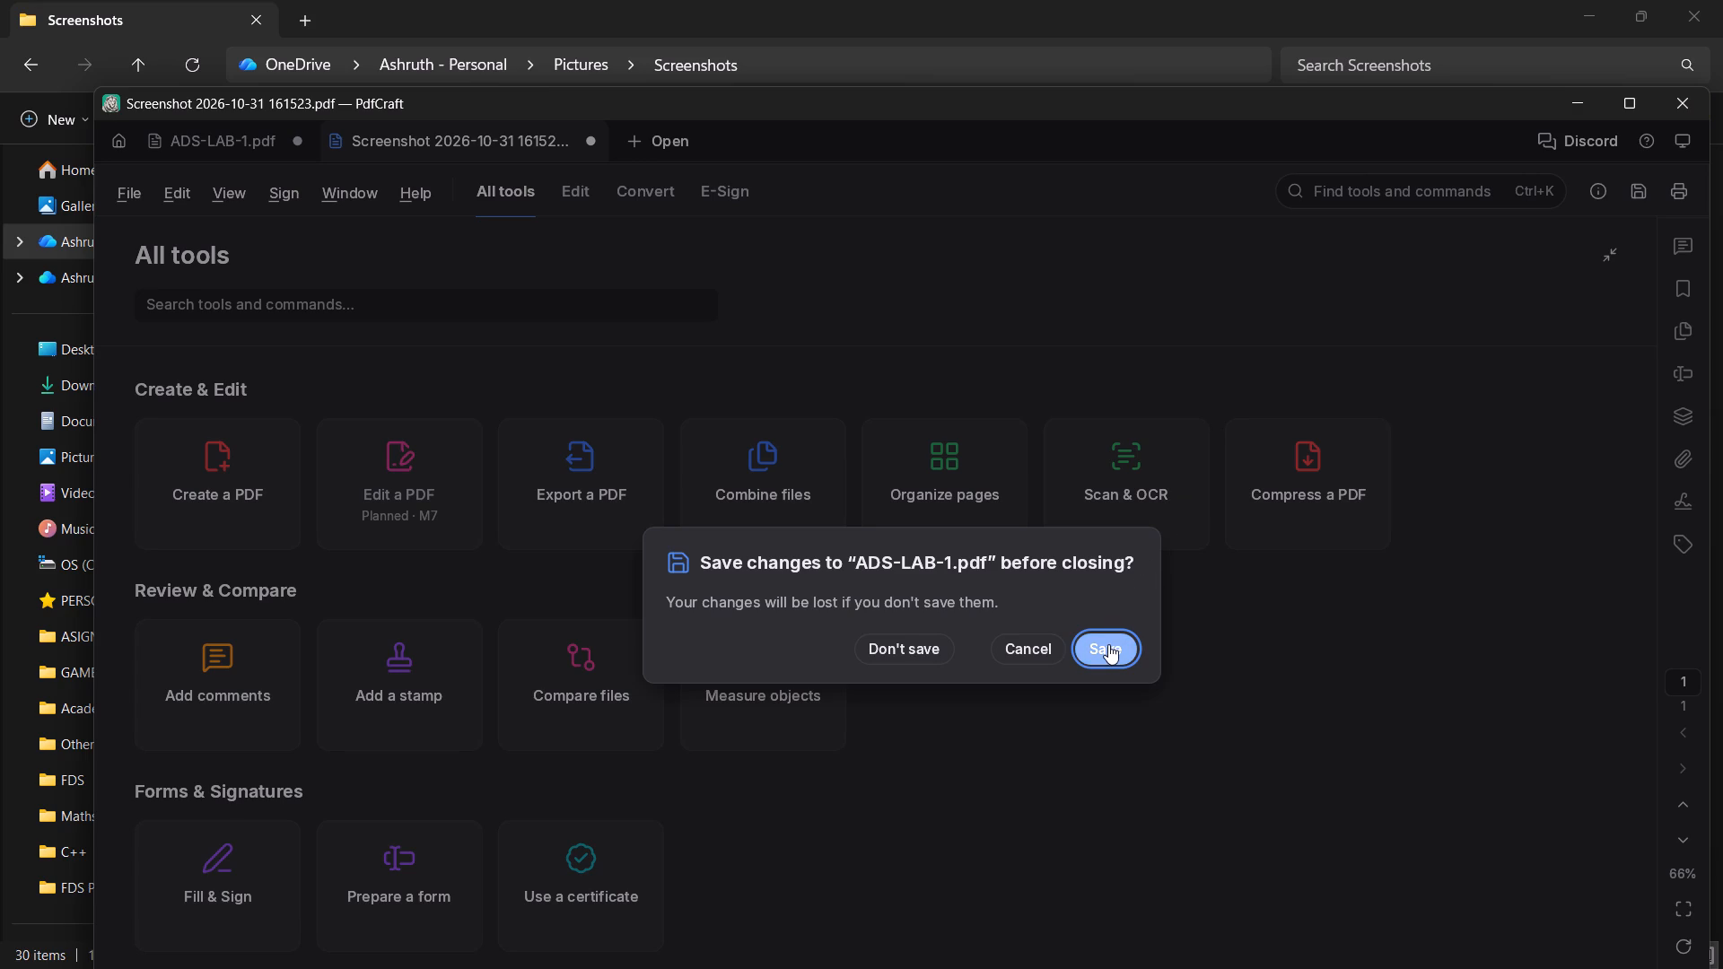
left_click(895, 649)
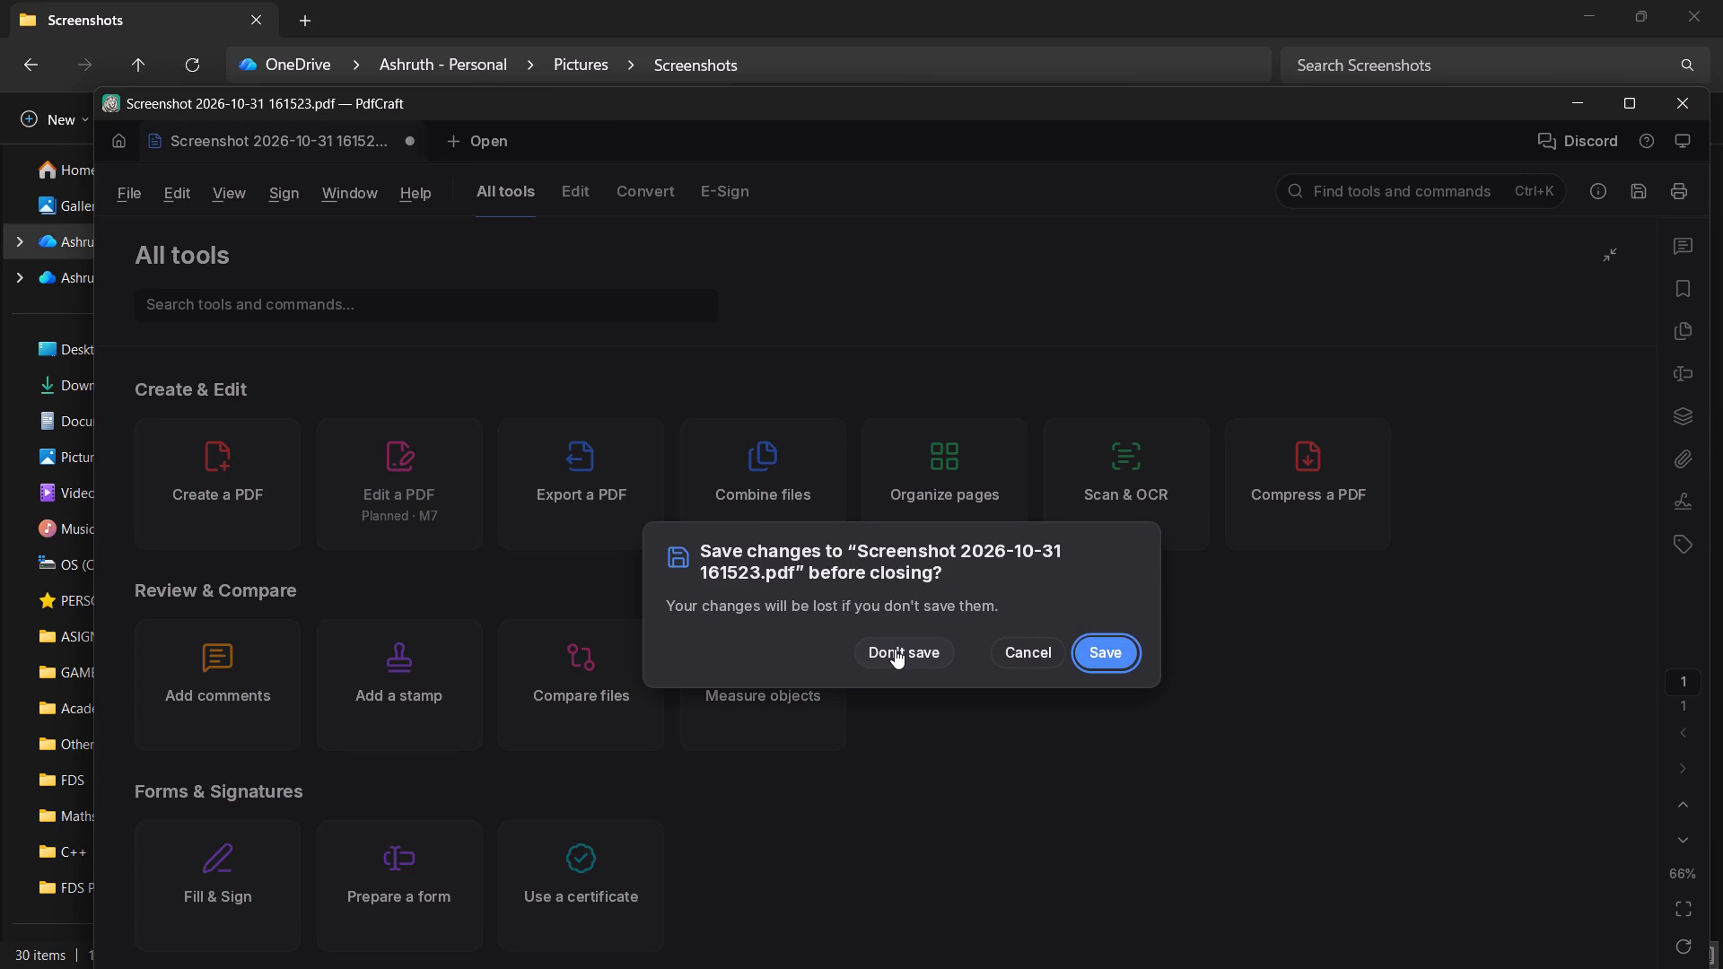
left_click(895, 649)
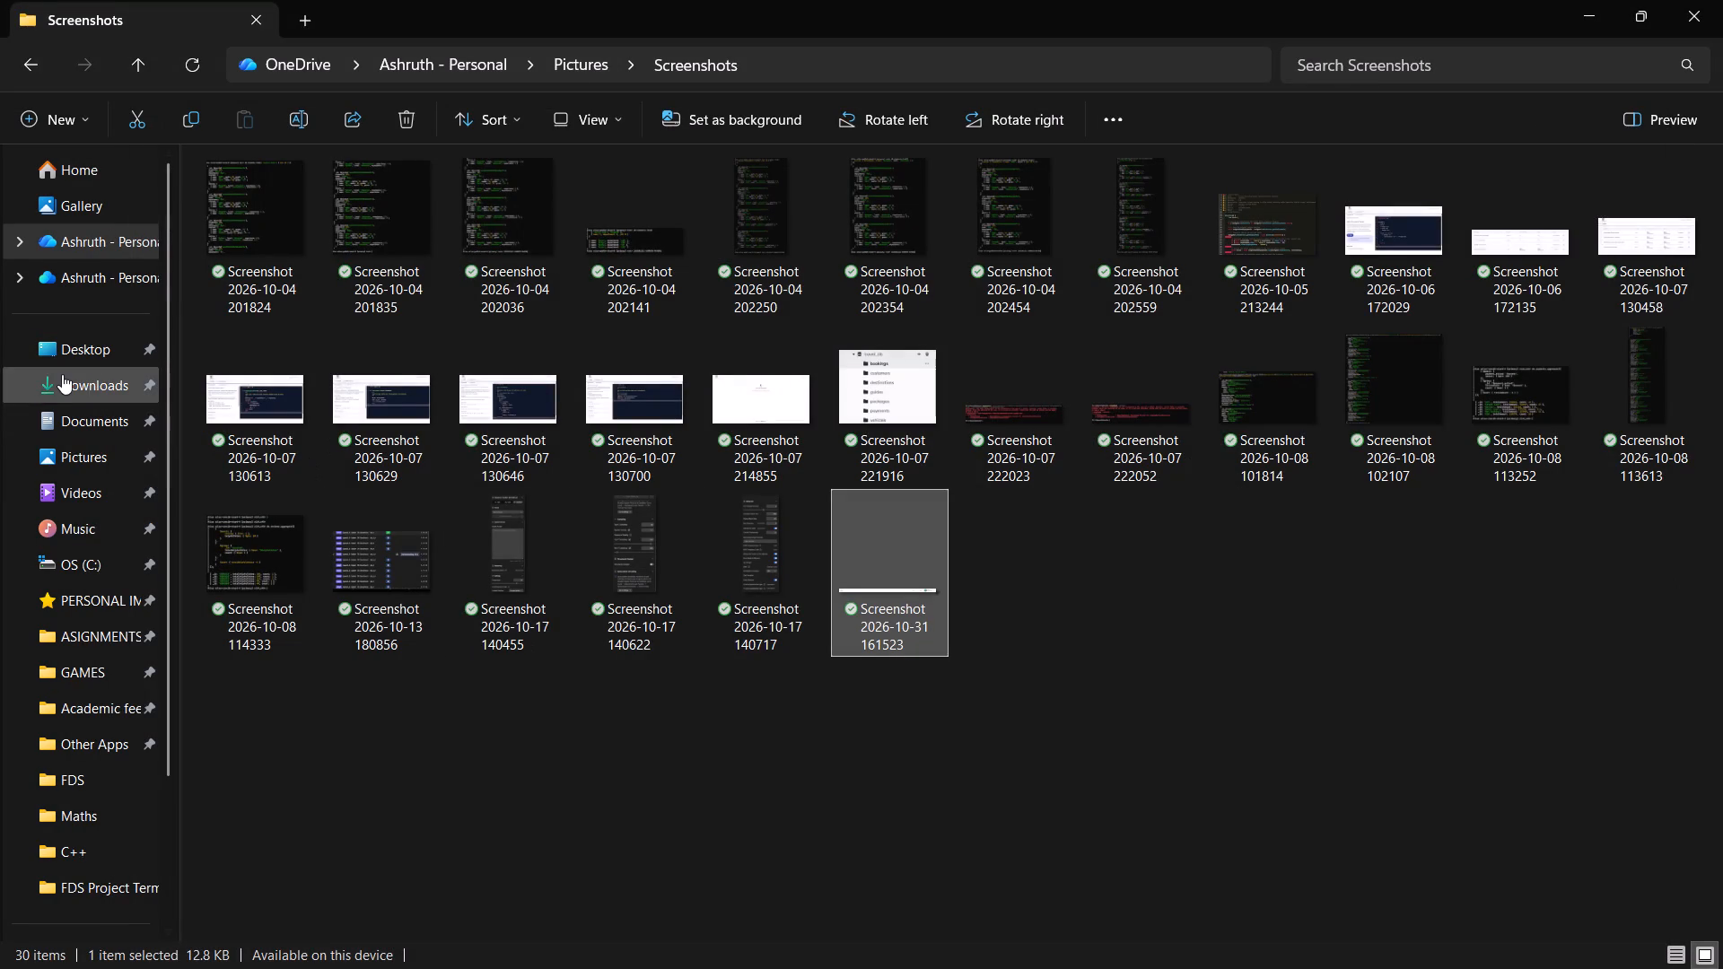
Reopen ADS-LAB-1 from the Downloads folder with PdfCraft.
left_click(62, 374)
right_click(261, 200)
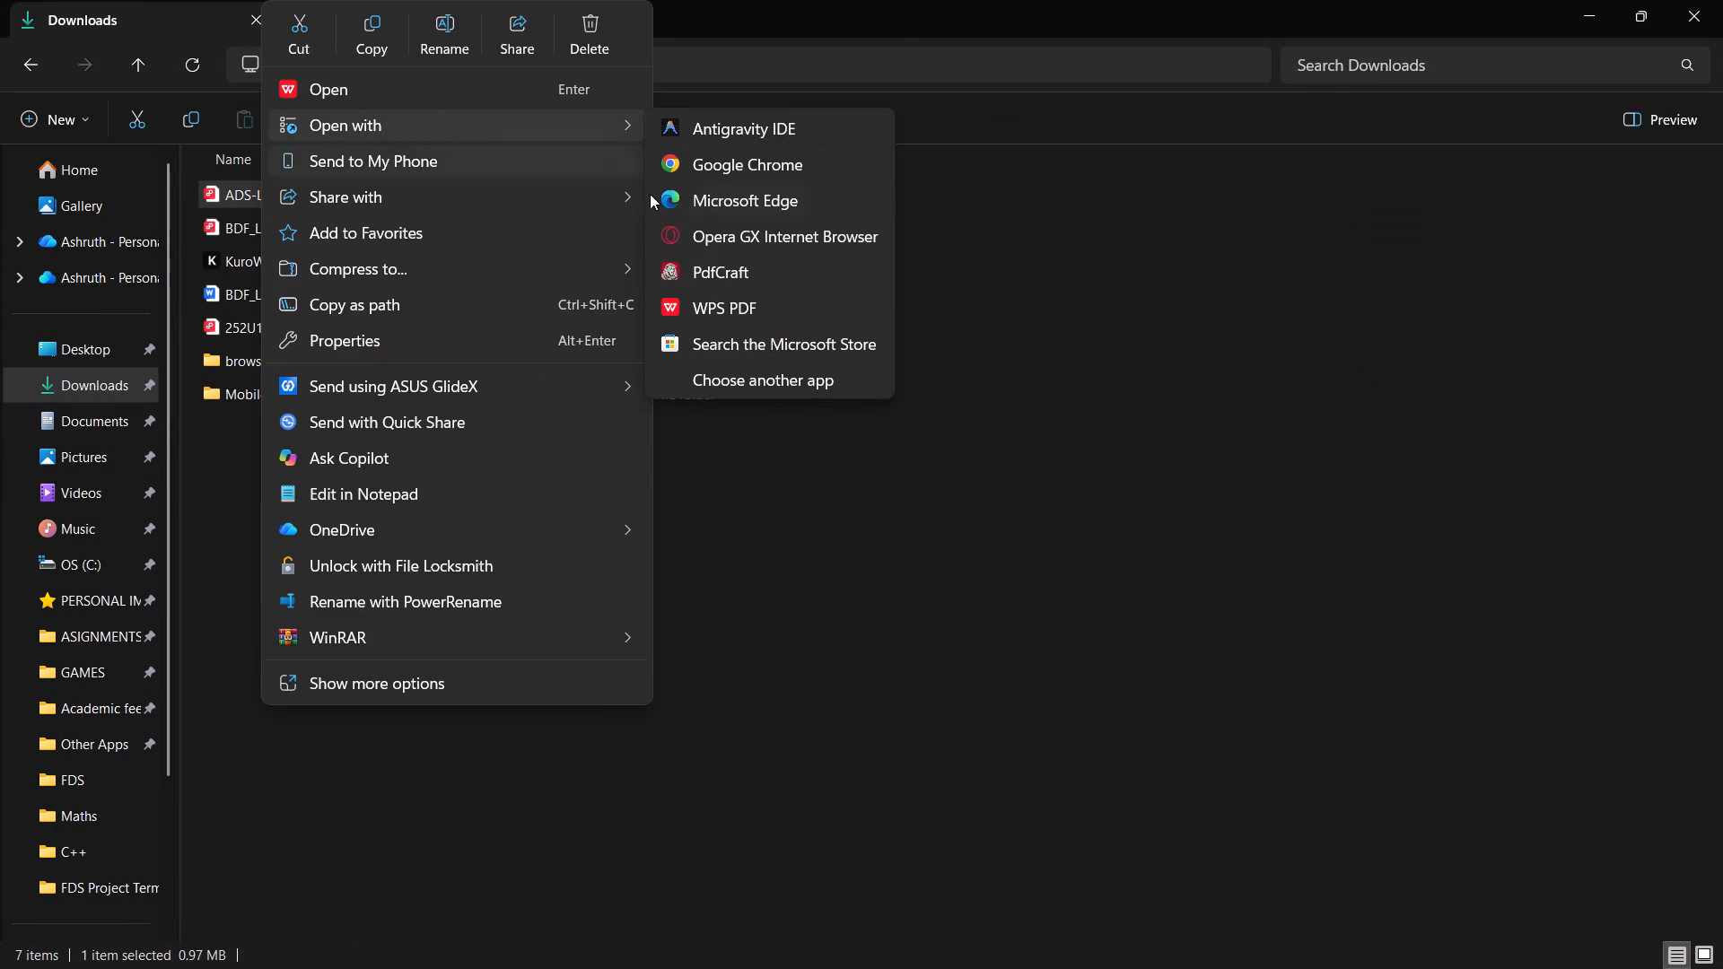
left_click(734, 277)
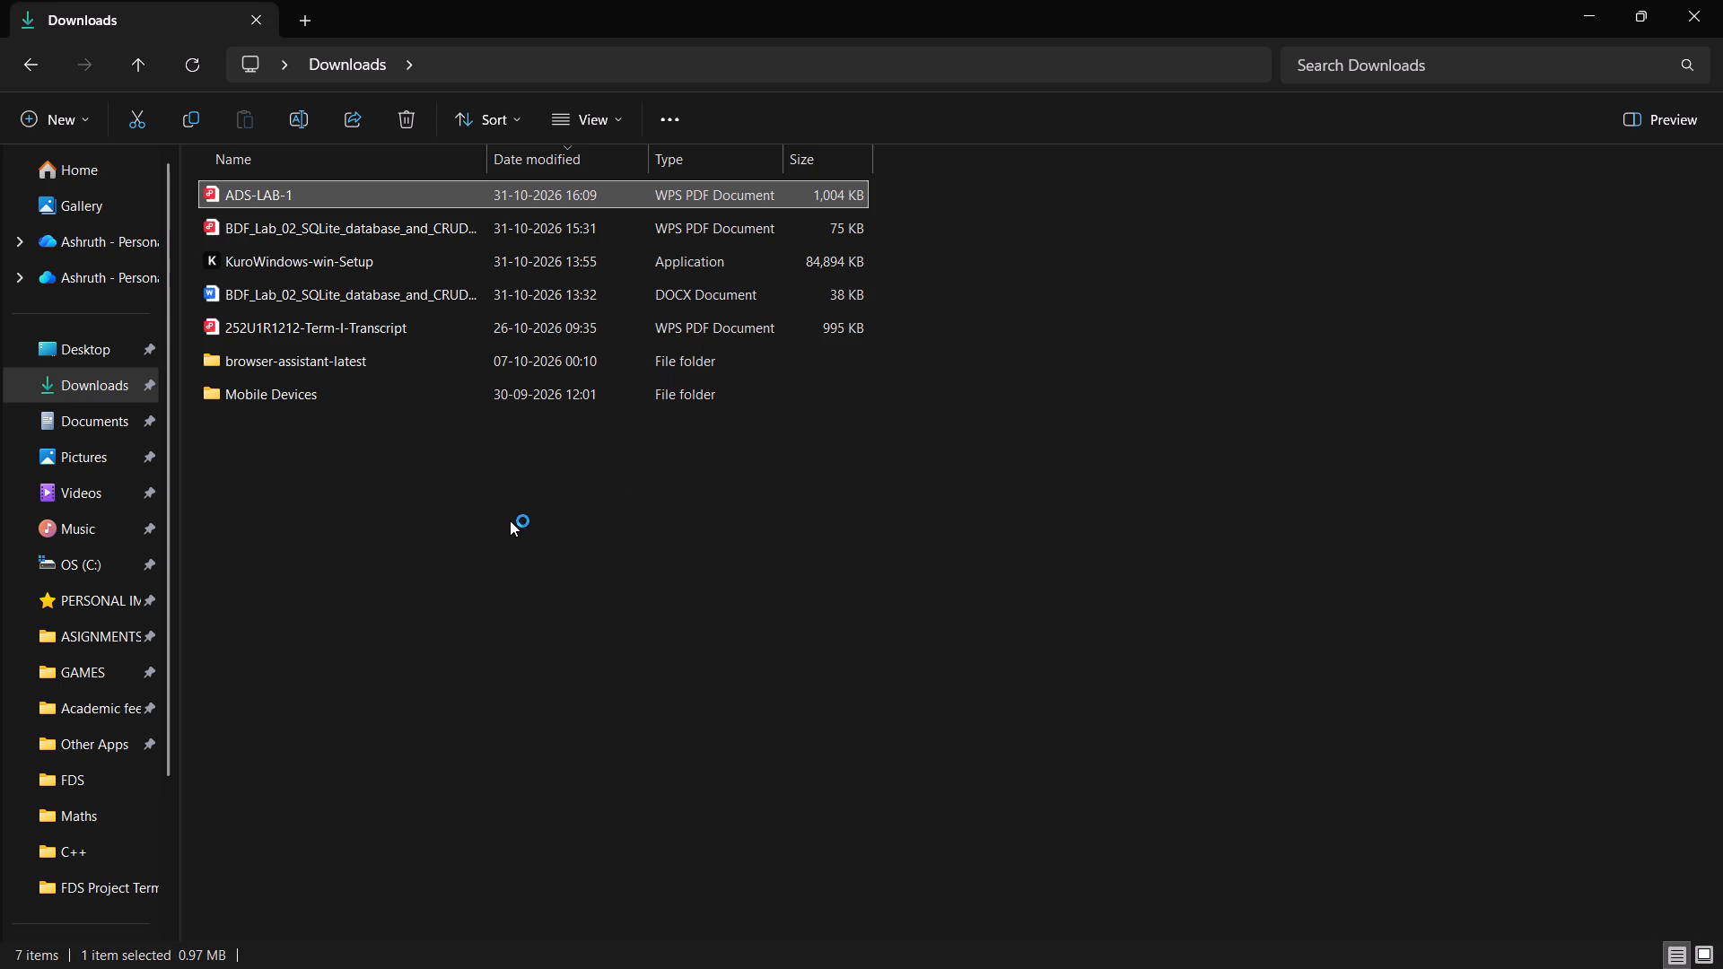
Examine the options available for the code screenshot on page 2 of ADS-LAB-1.
scroll(827, 551, "down", 6)
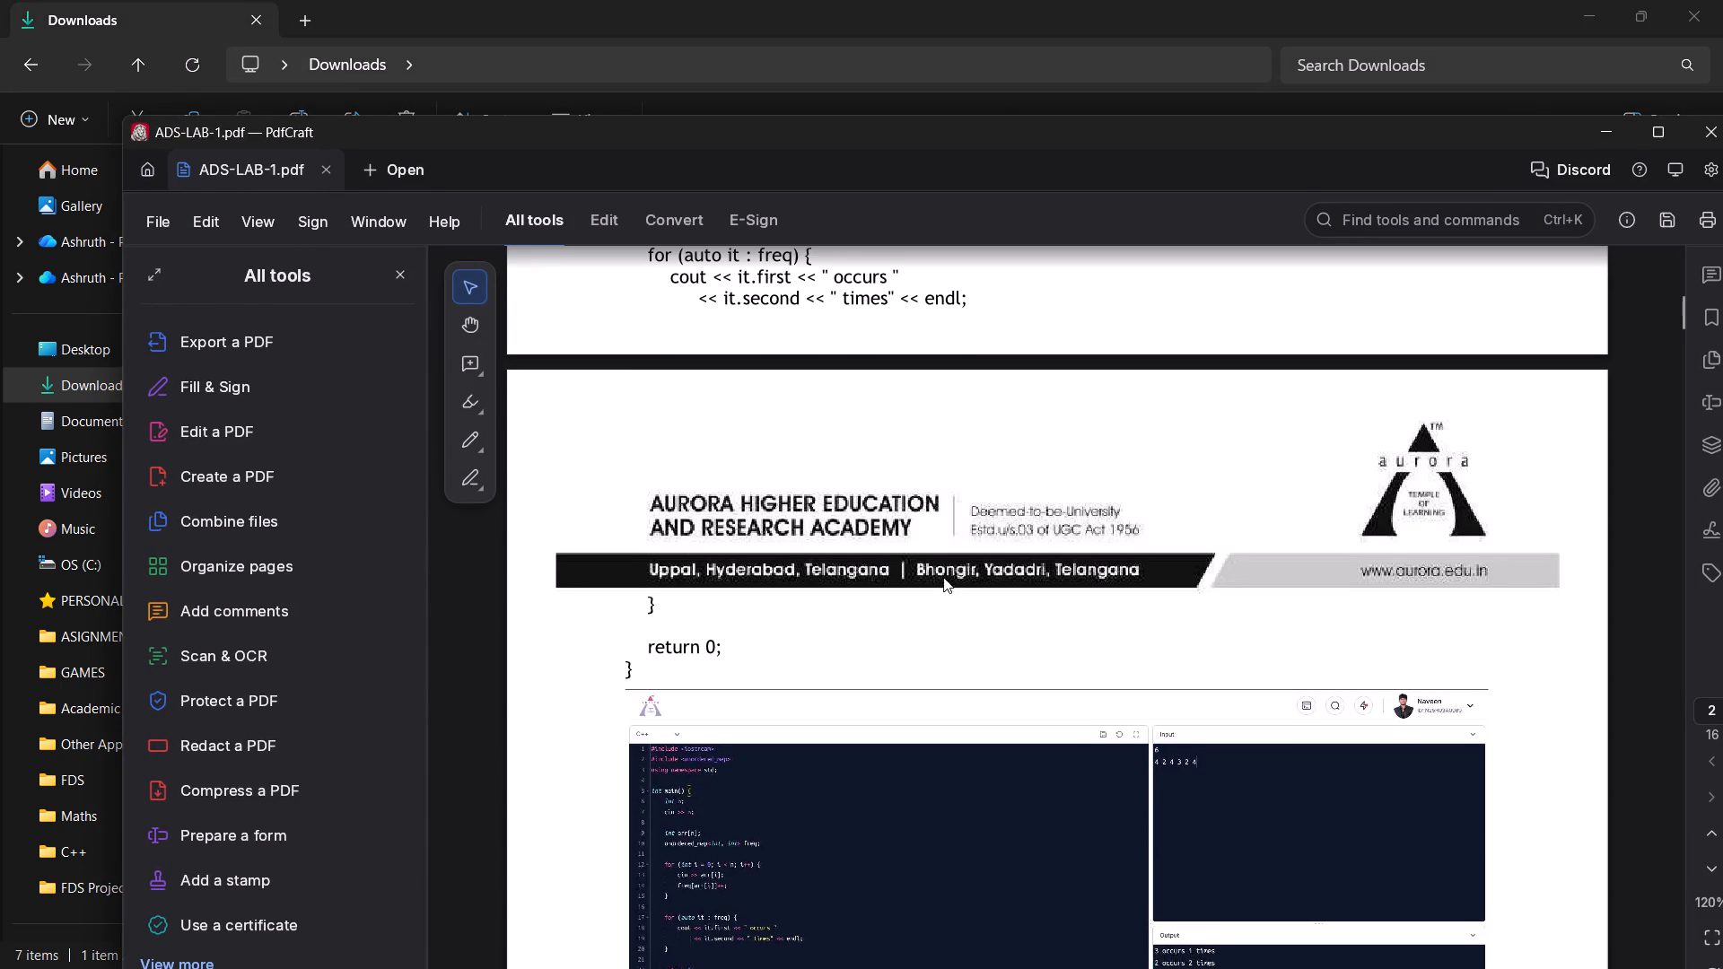
left_click(1438, 712)
left_click(1438, 704)
left_click(1435, 703)
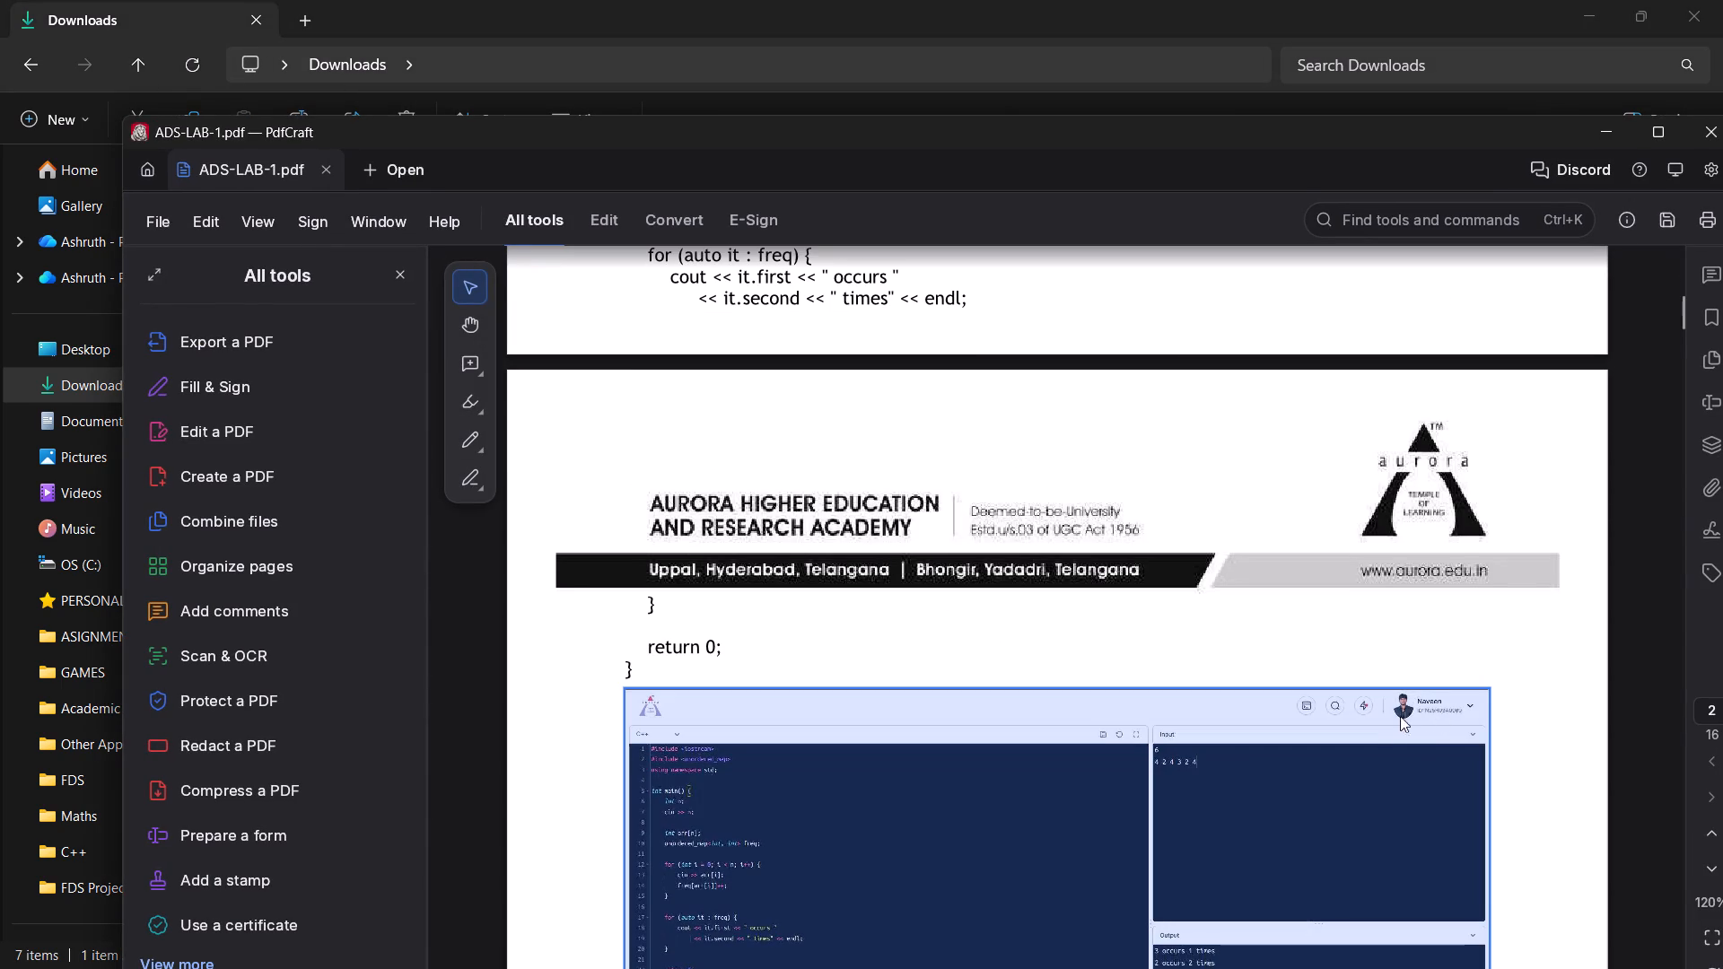
right_click(1369, 729)
scroll(1275, 758, "down", 4)
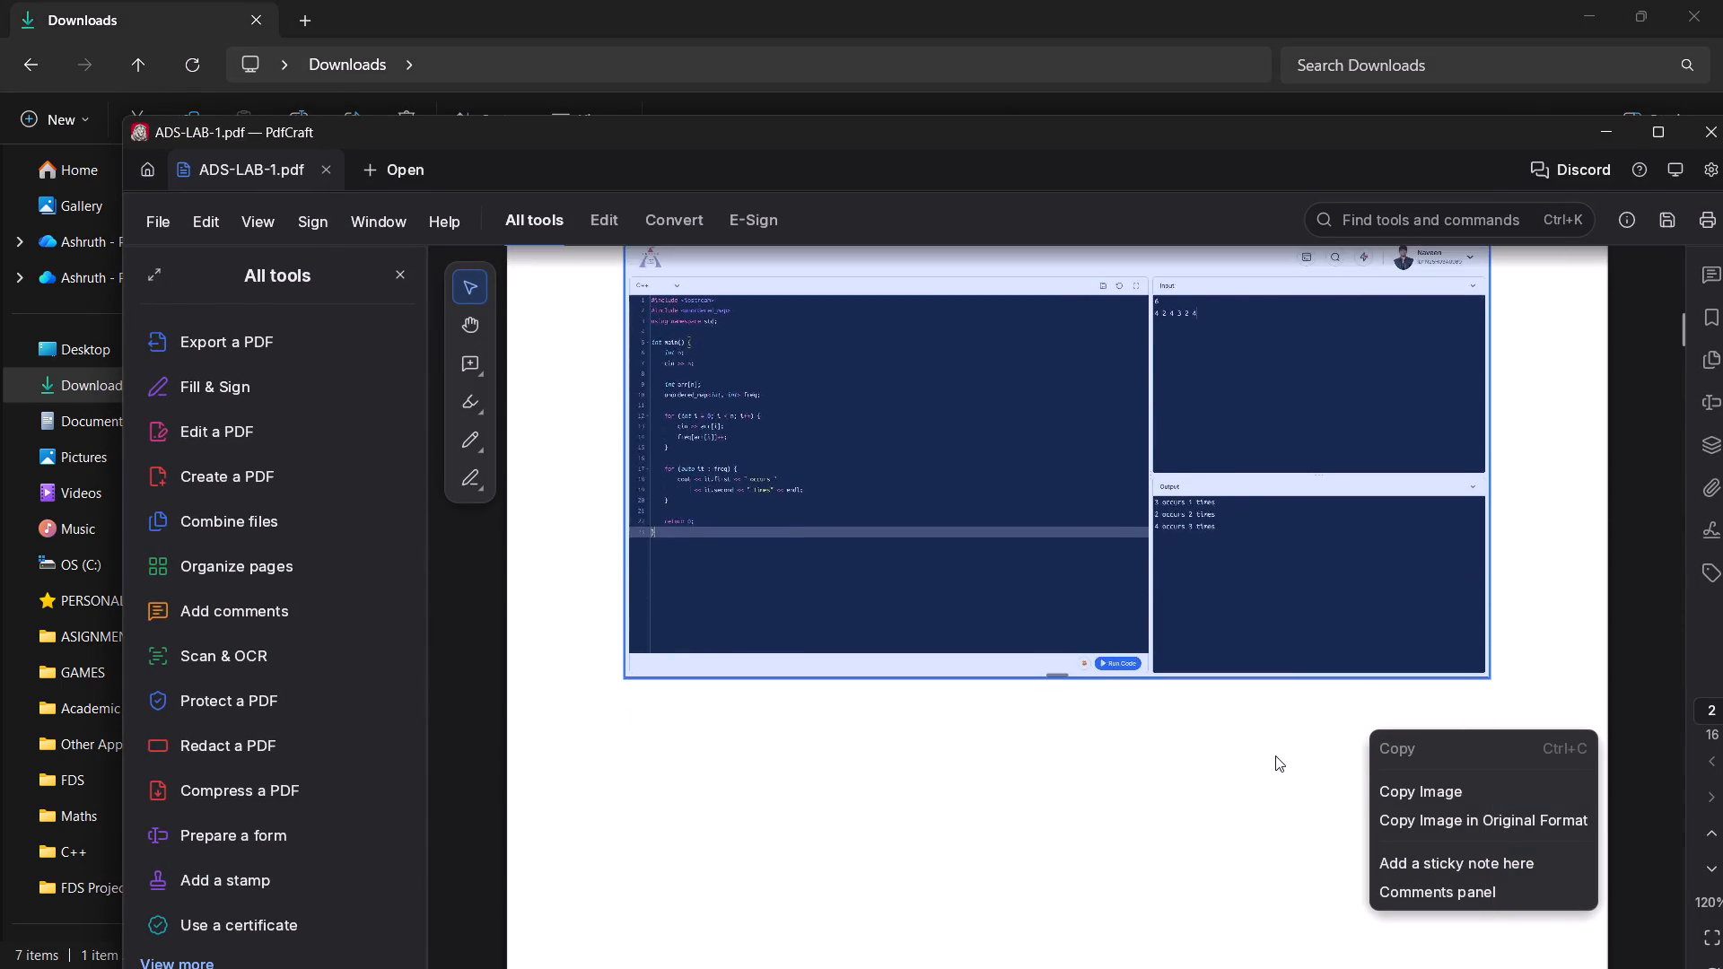
scroll(1275, 750, "up", 2)
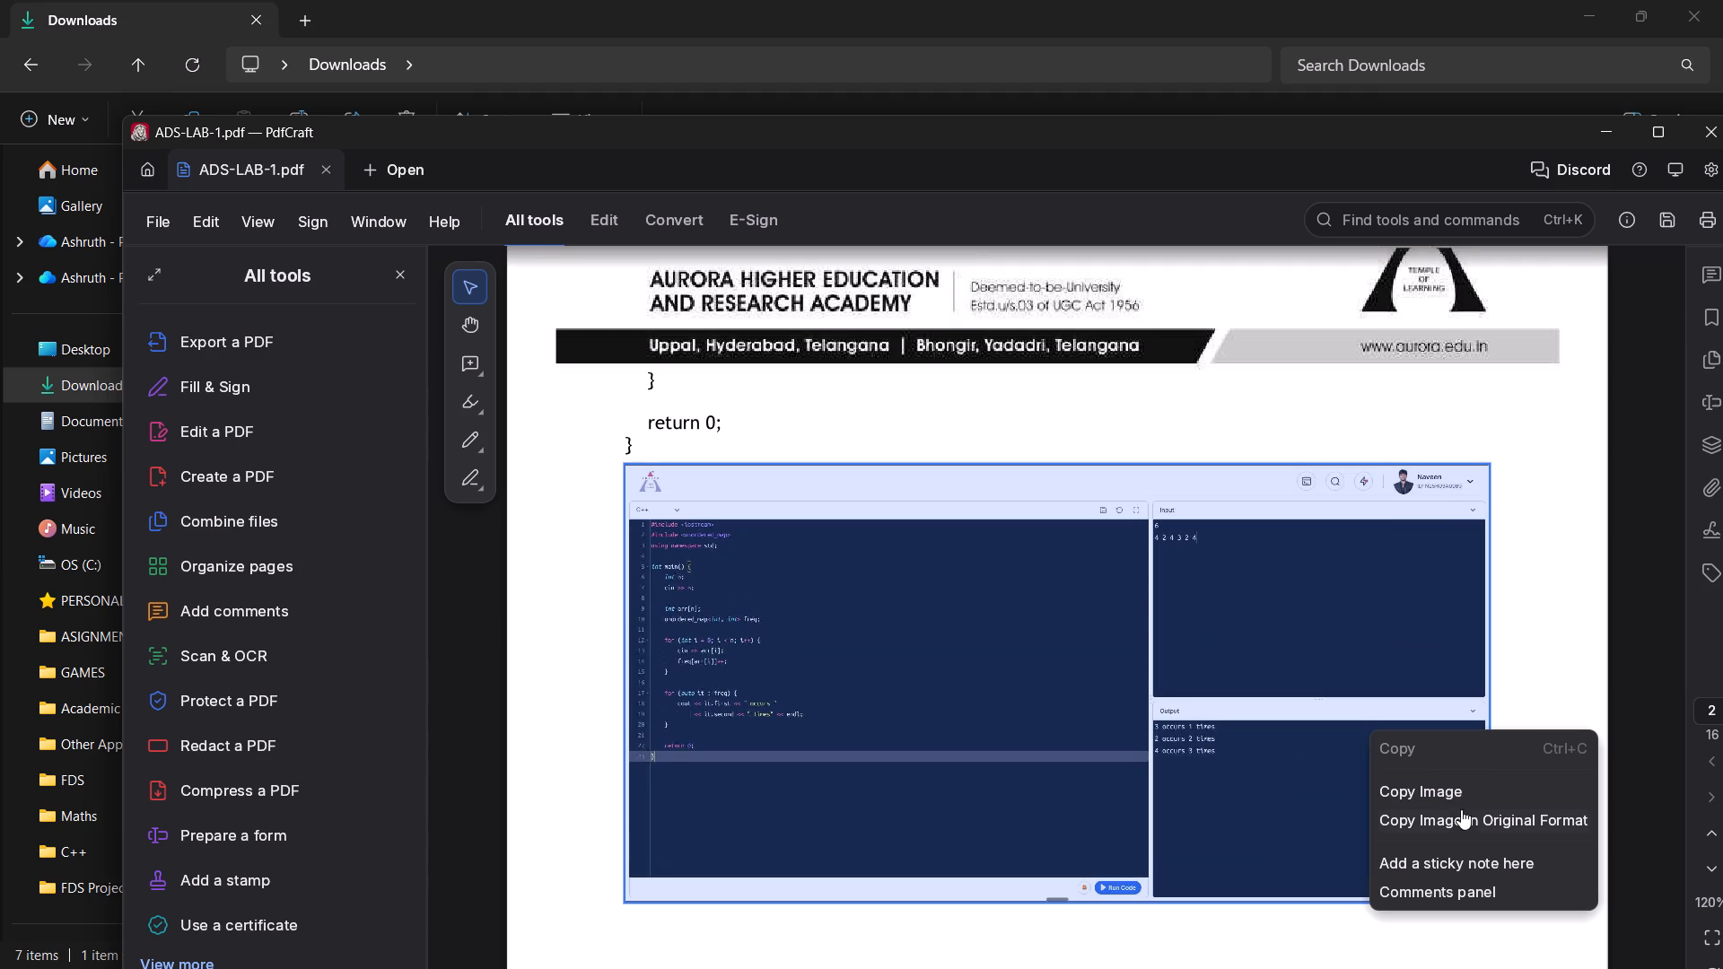
left_click(1592, 567)
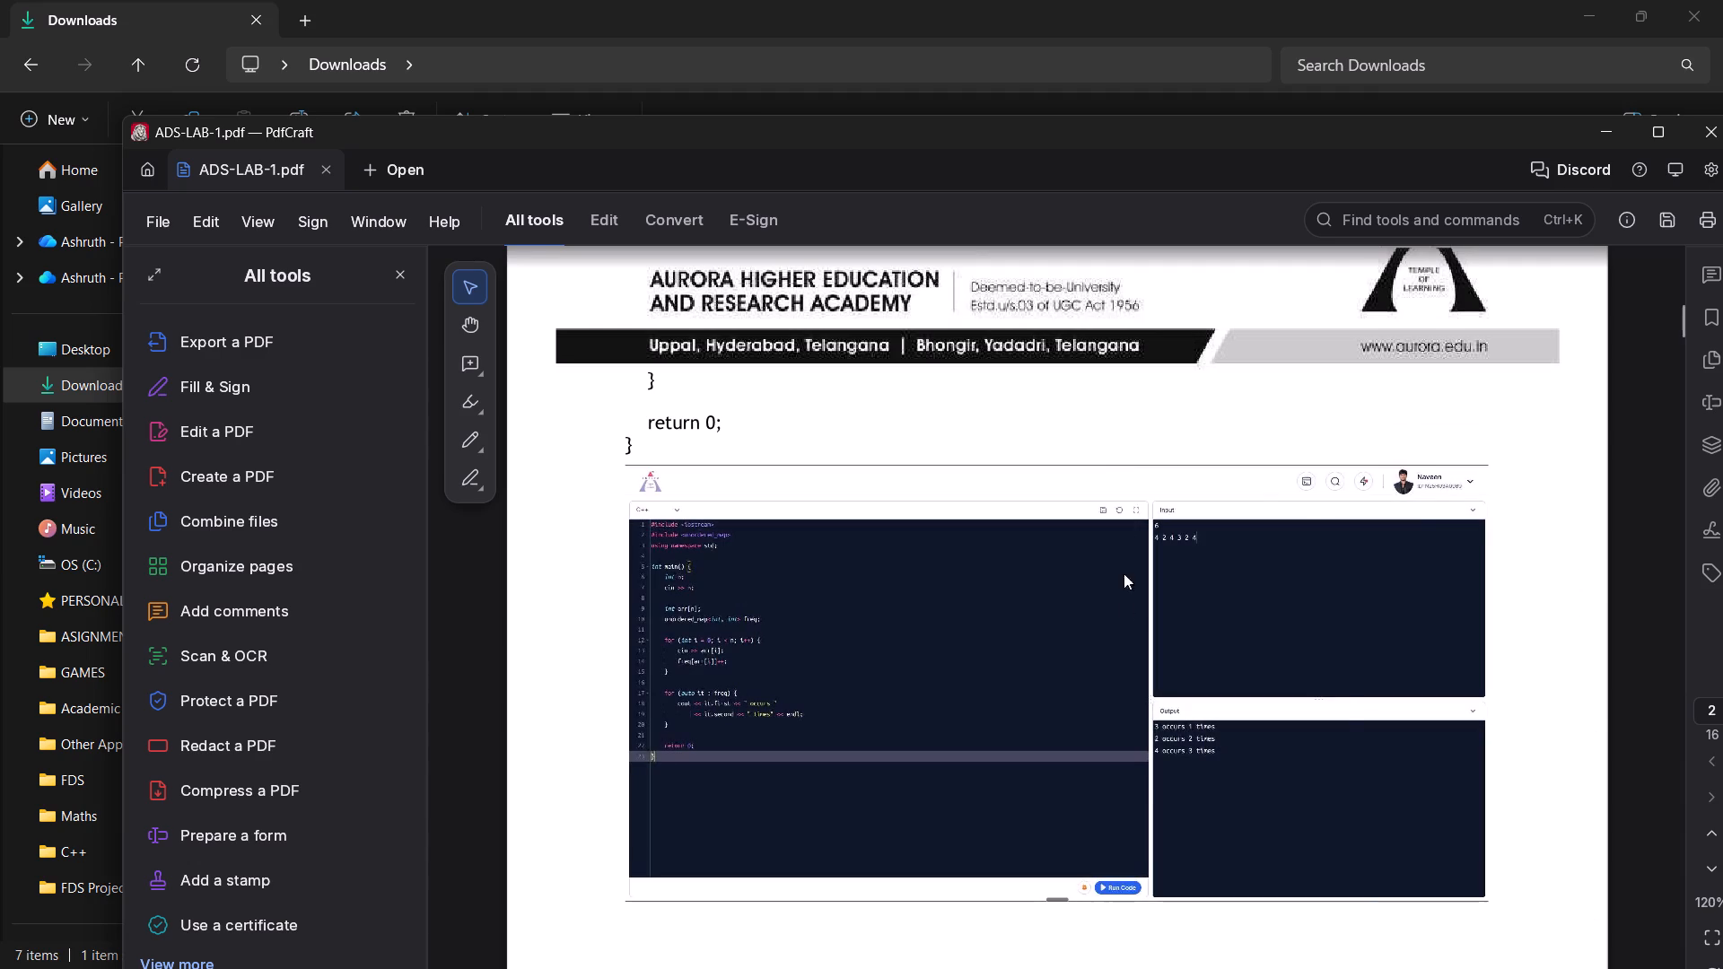
right_click(1125, 607)
left_click(1514, 535)
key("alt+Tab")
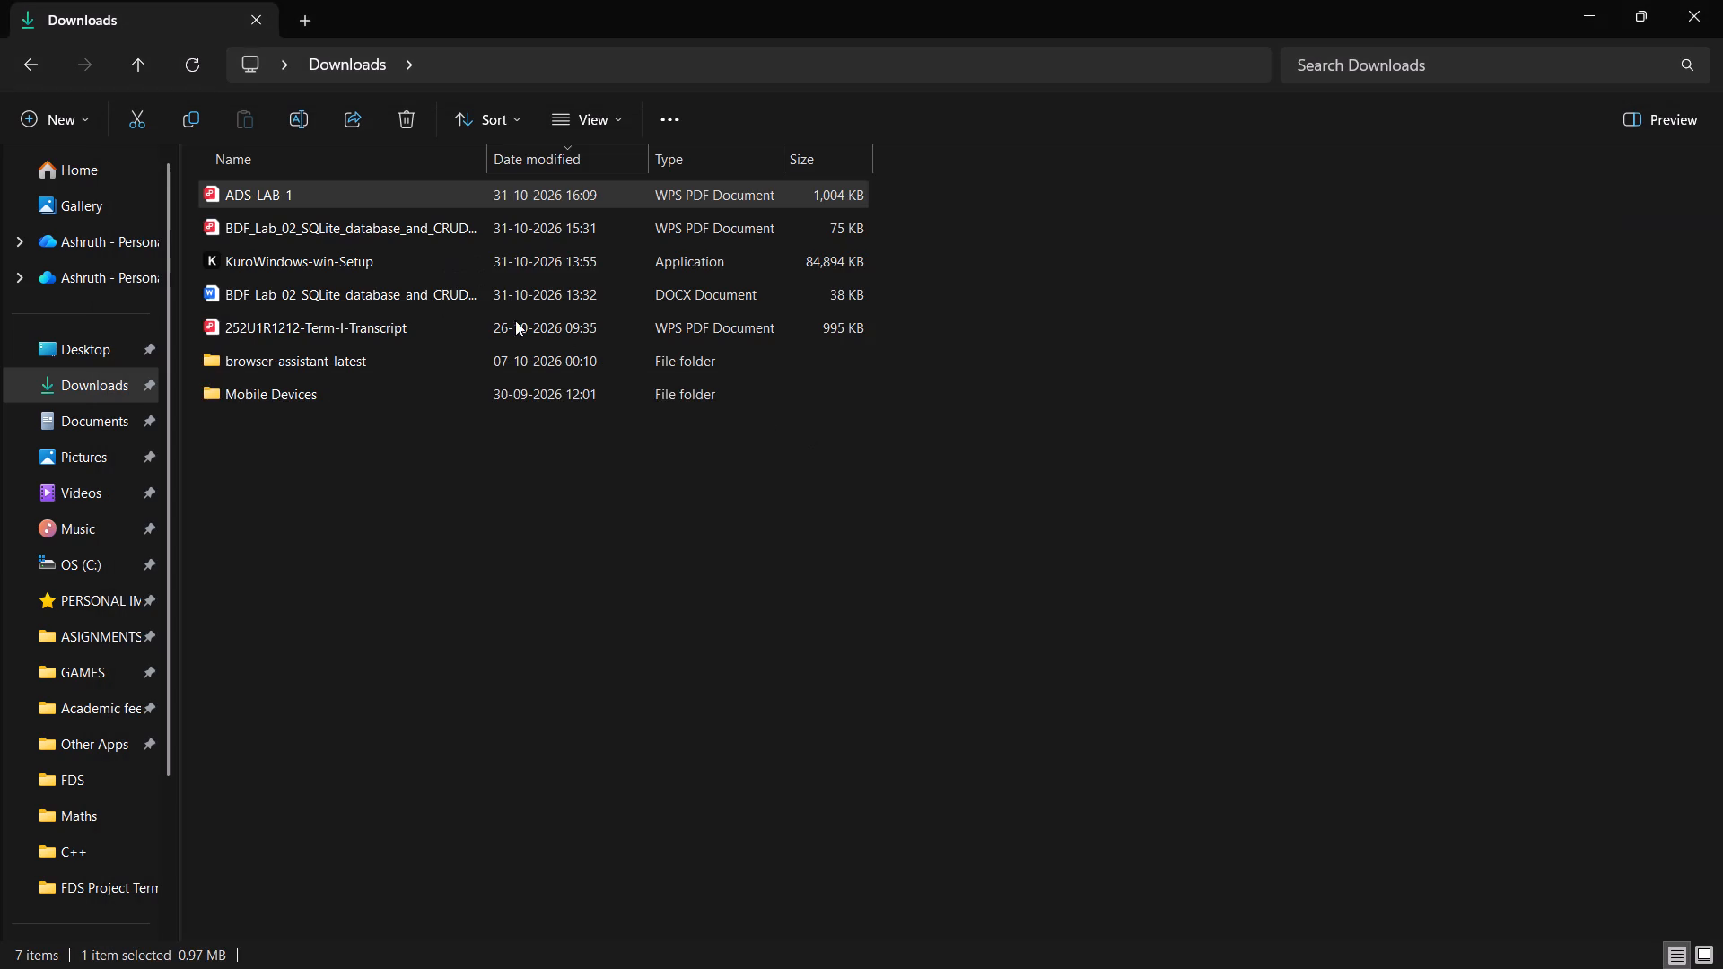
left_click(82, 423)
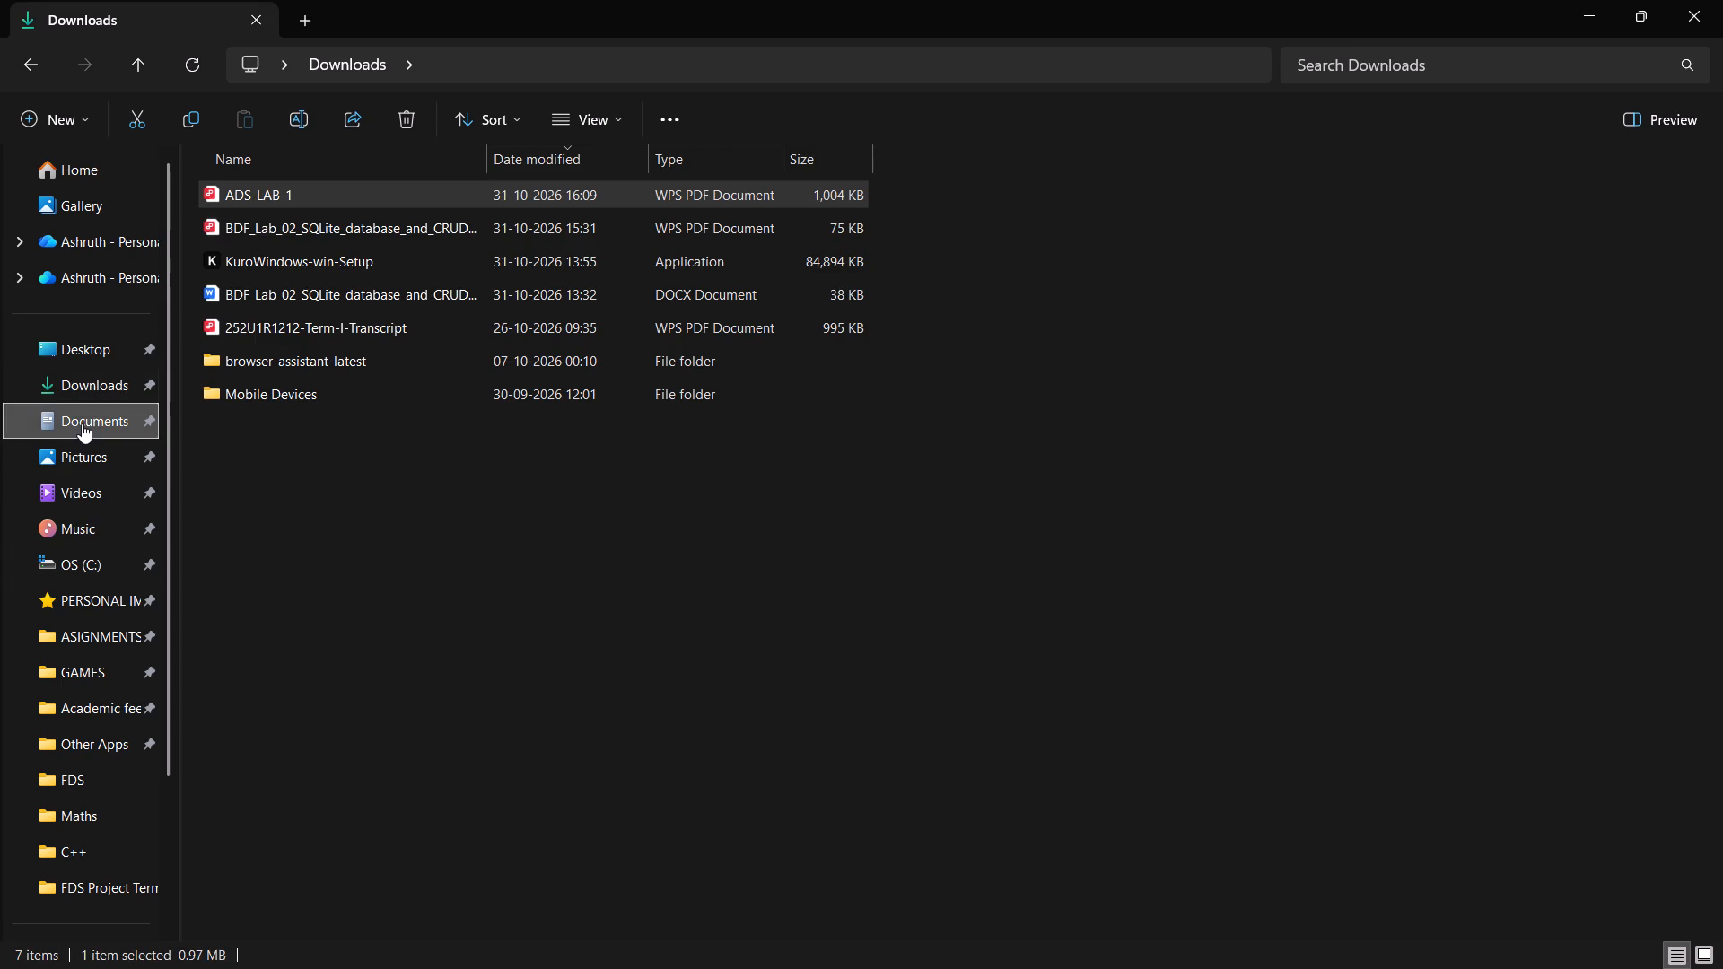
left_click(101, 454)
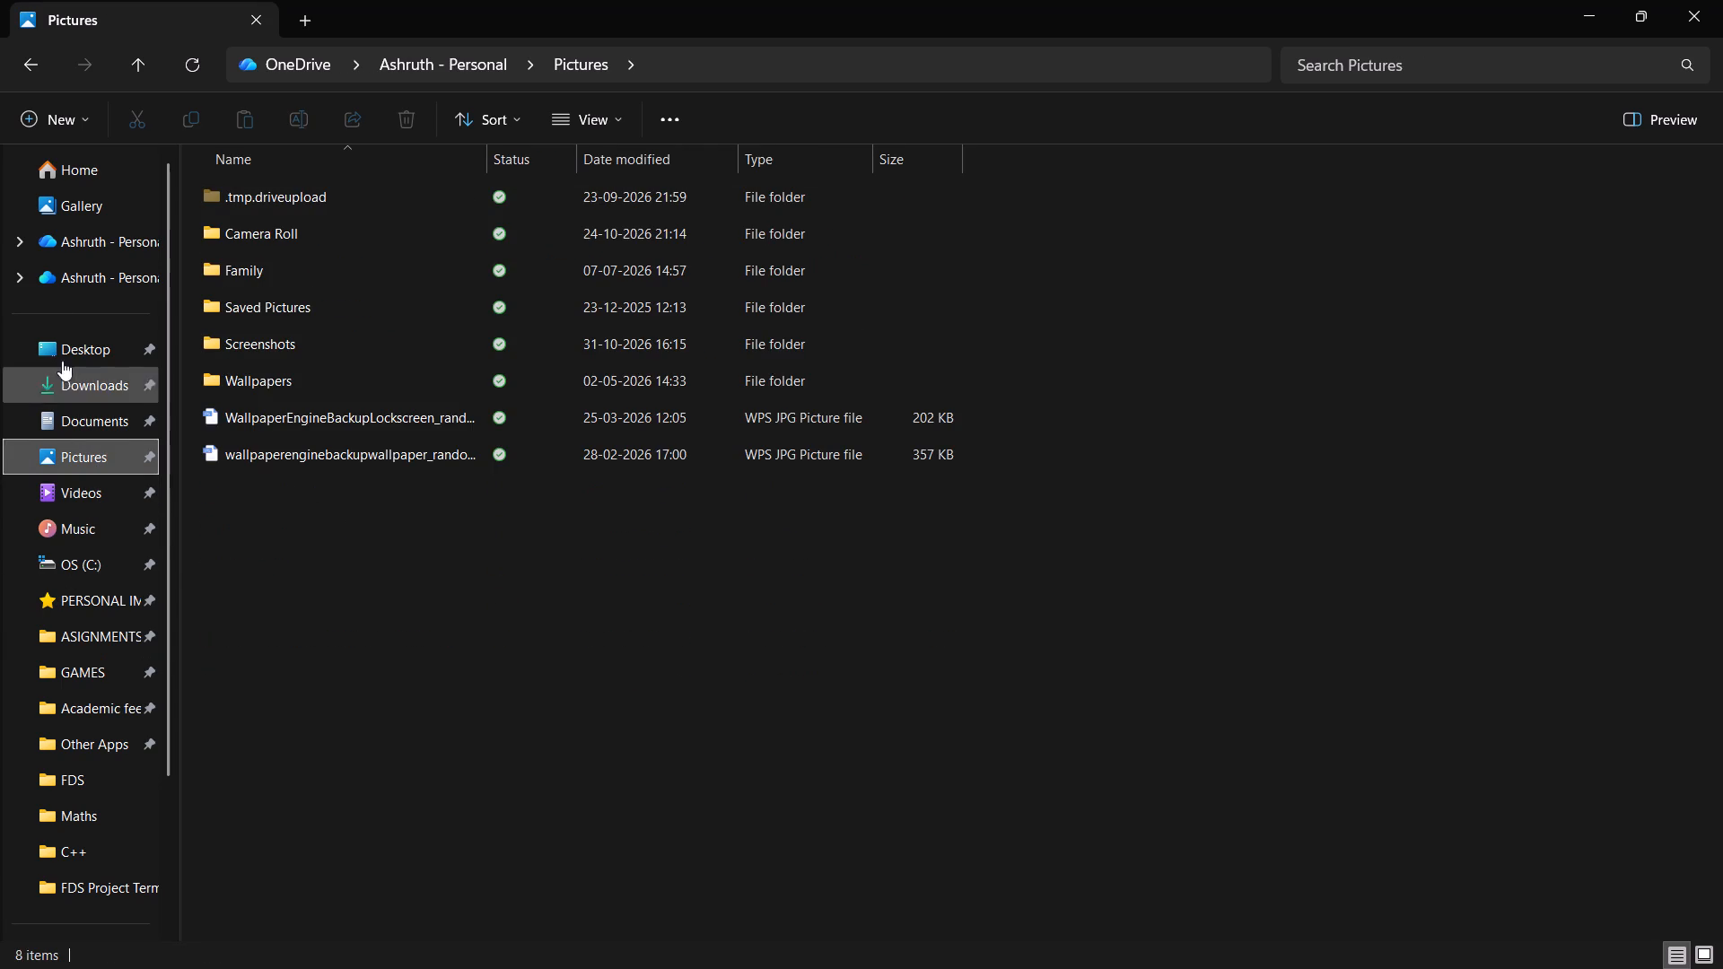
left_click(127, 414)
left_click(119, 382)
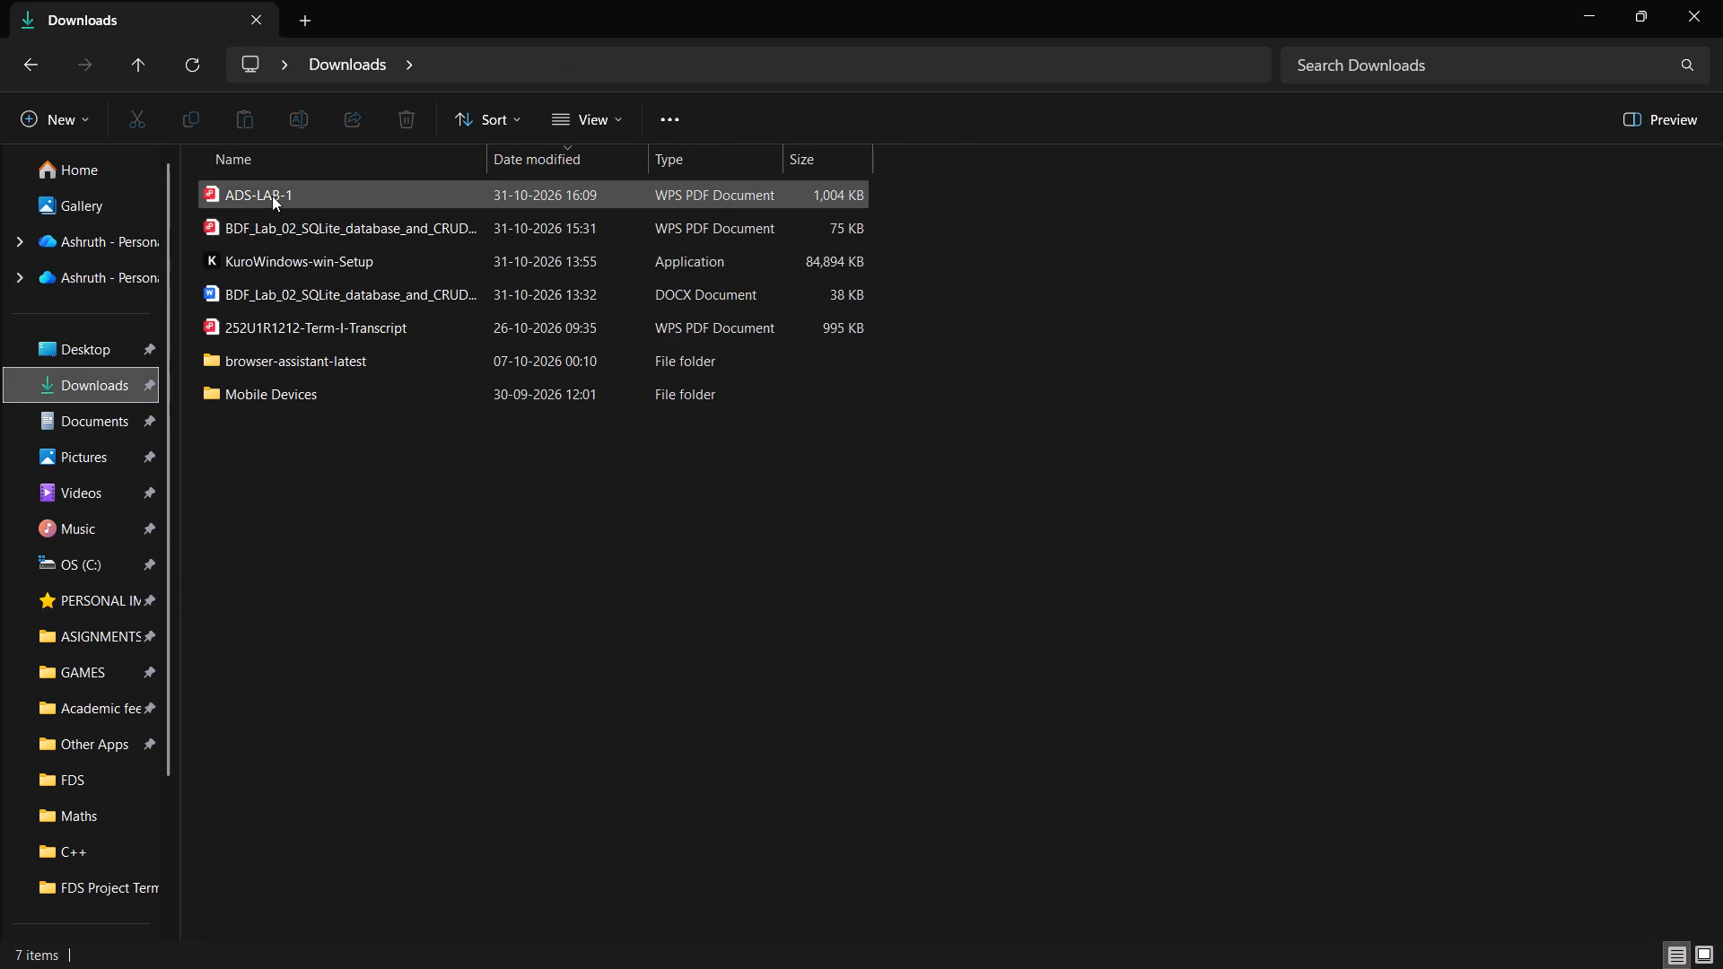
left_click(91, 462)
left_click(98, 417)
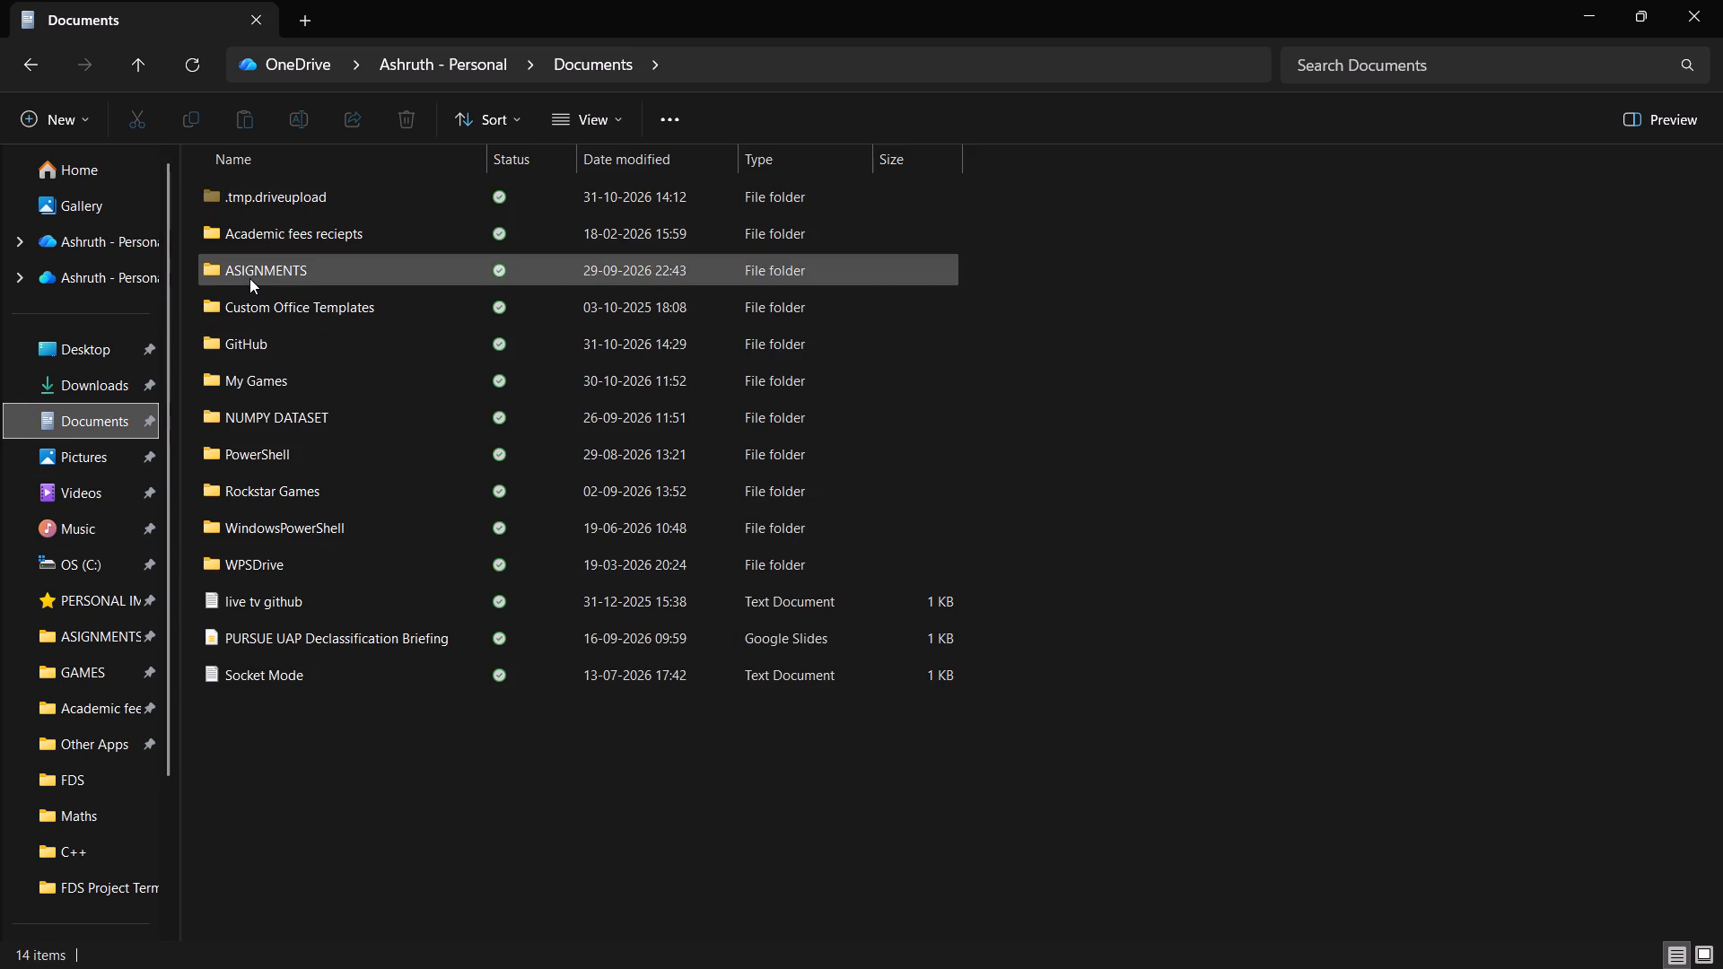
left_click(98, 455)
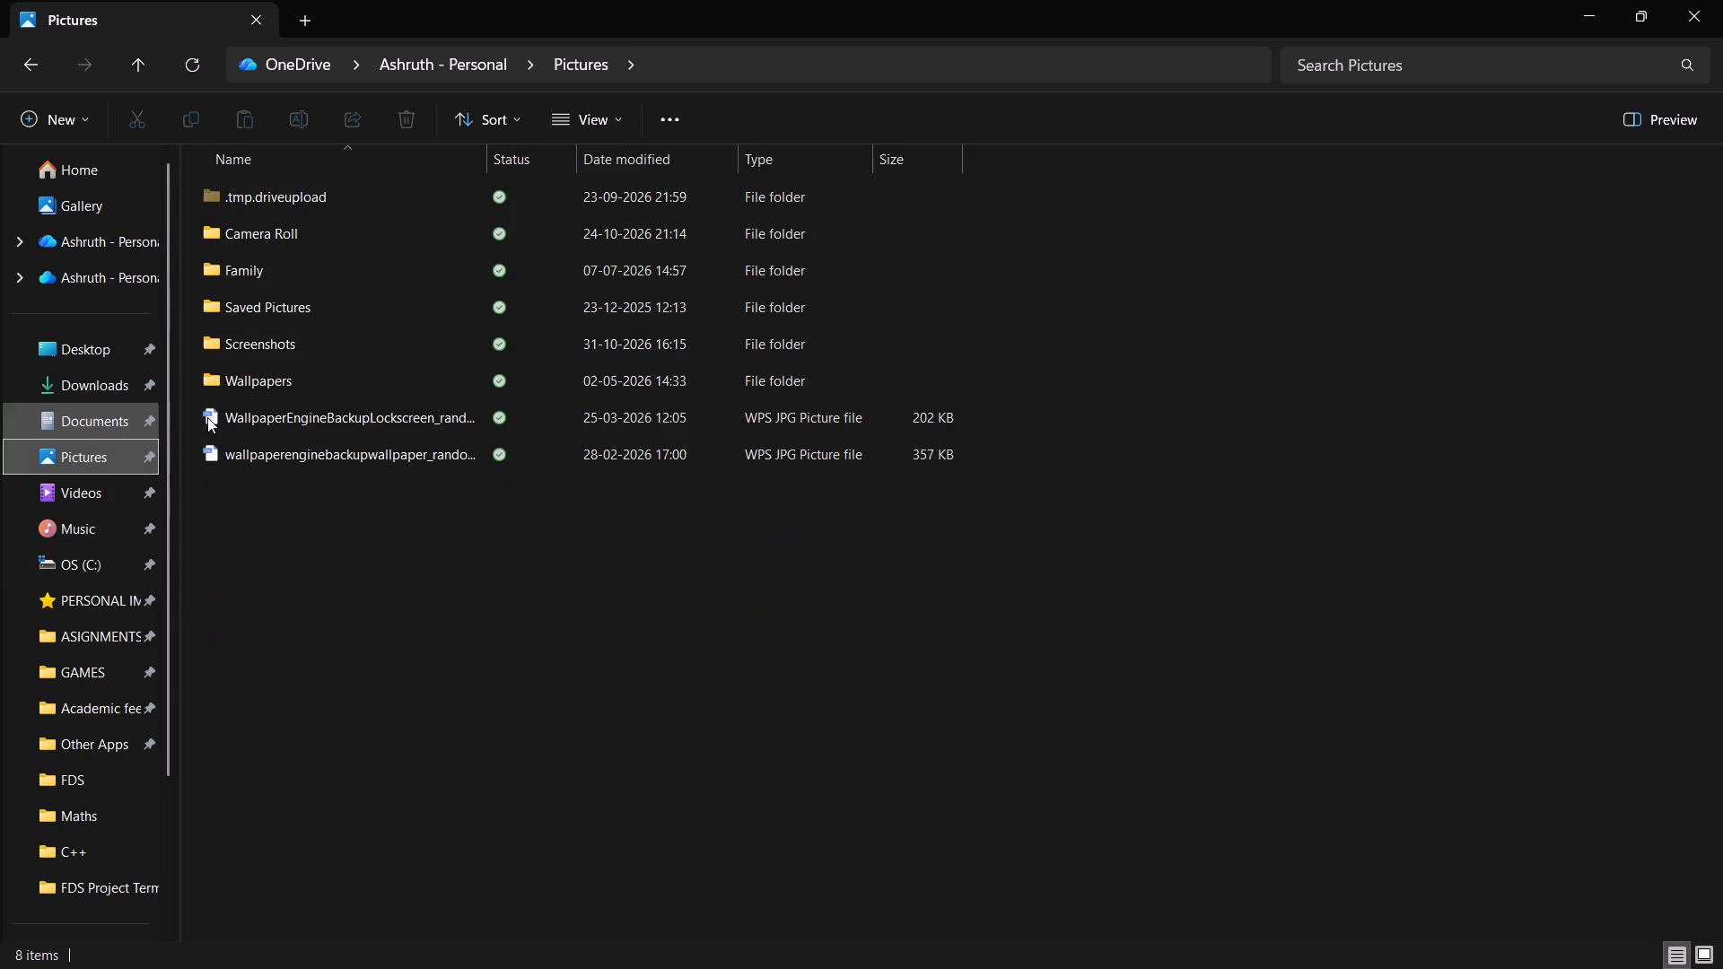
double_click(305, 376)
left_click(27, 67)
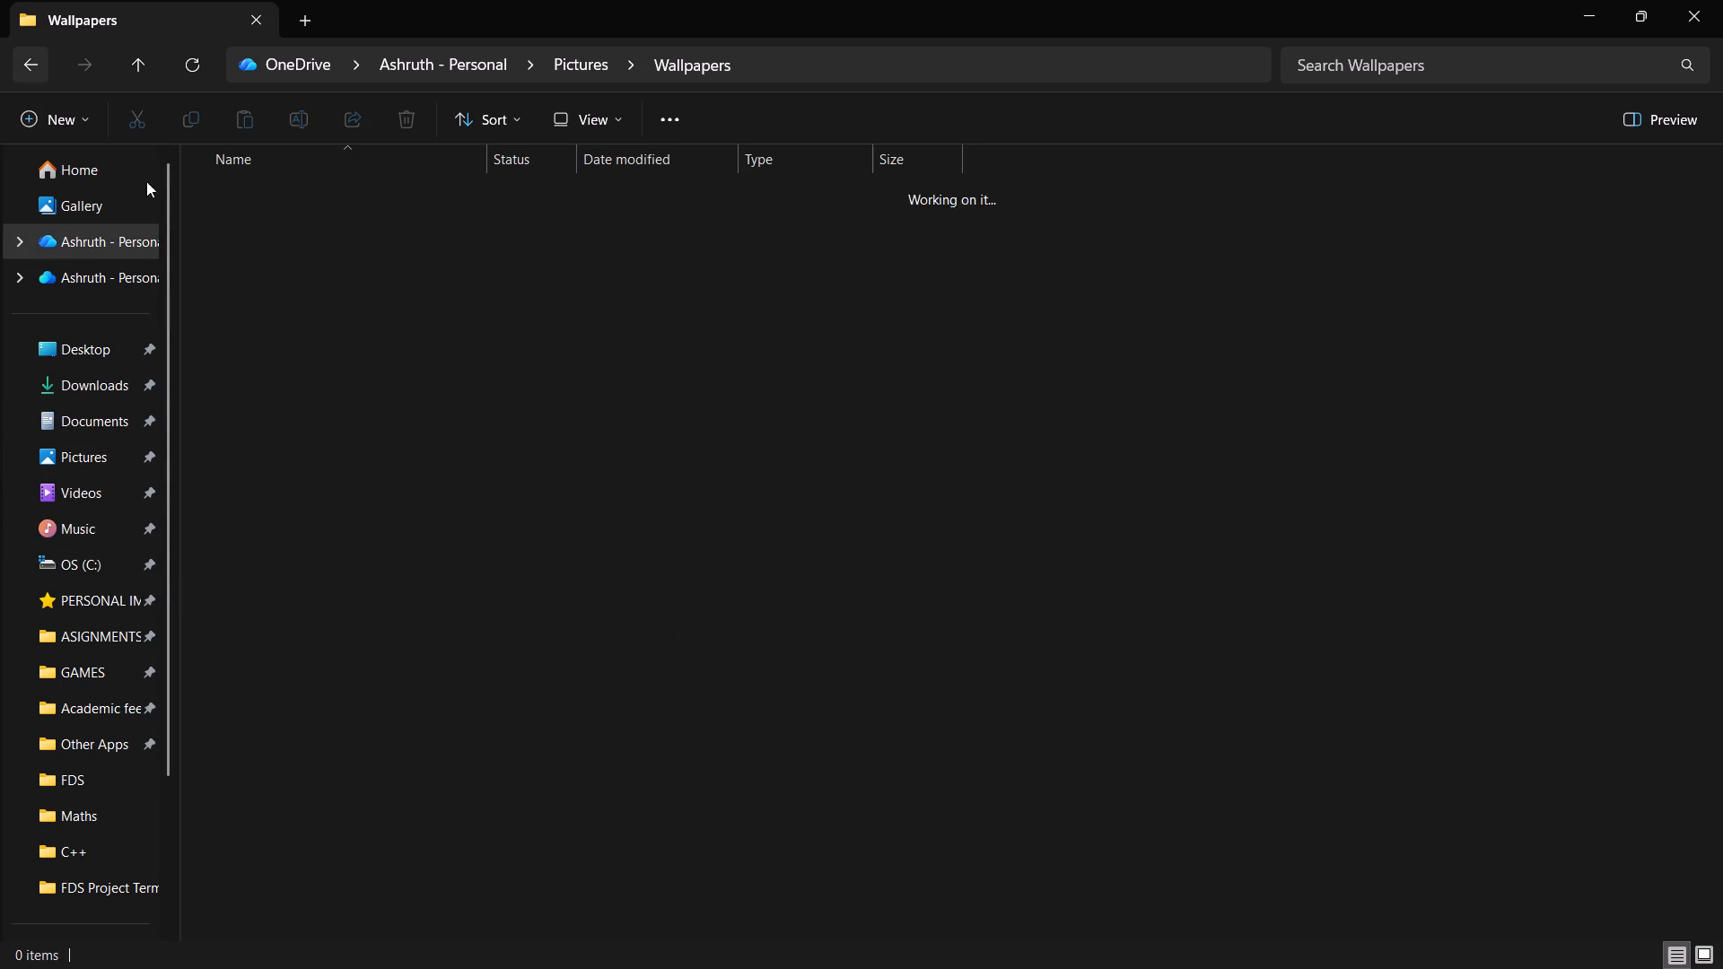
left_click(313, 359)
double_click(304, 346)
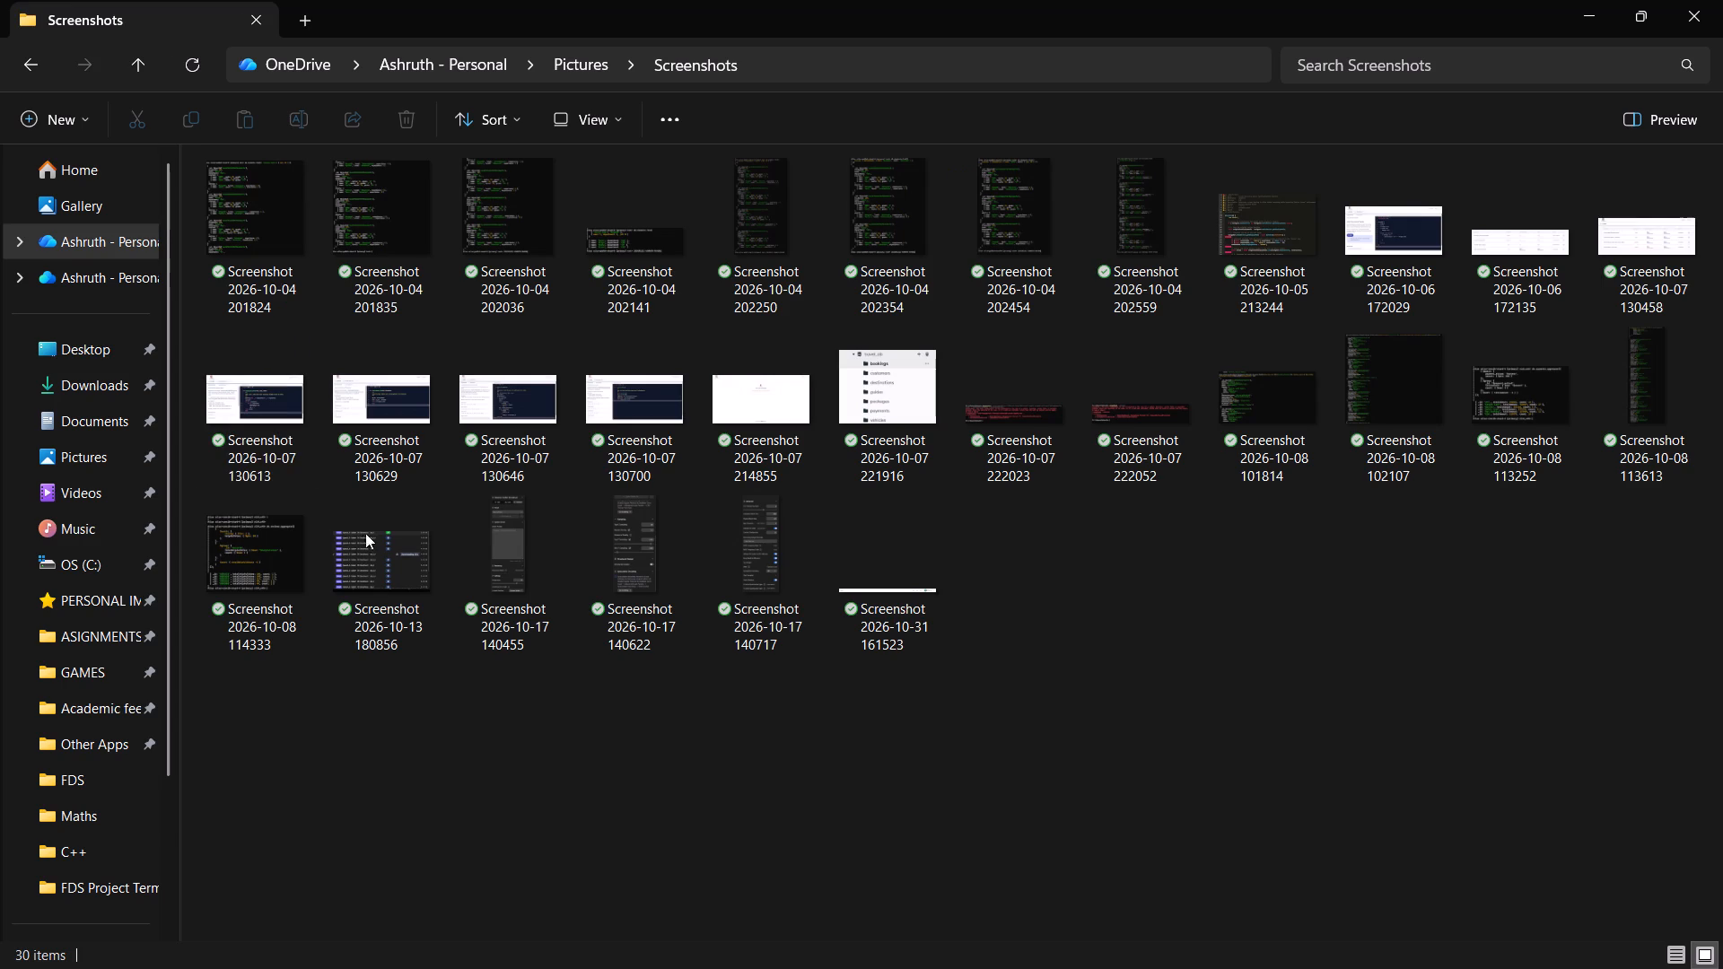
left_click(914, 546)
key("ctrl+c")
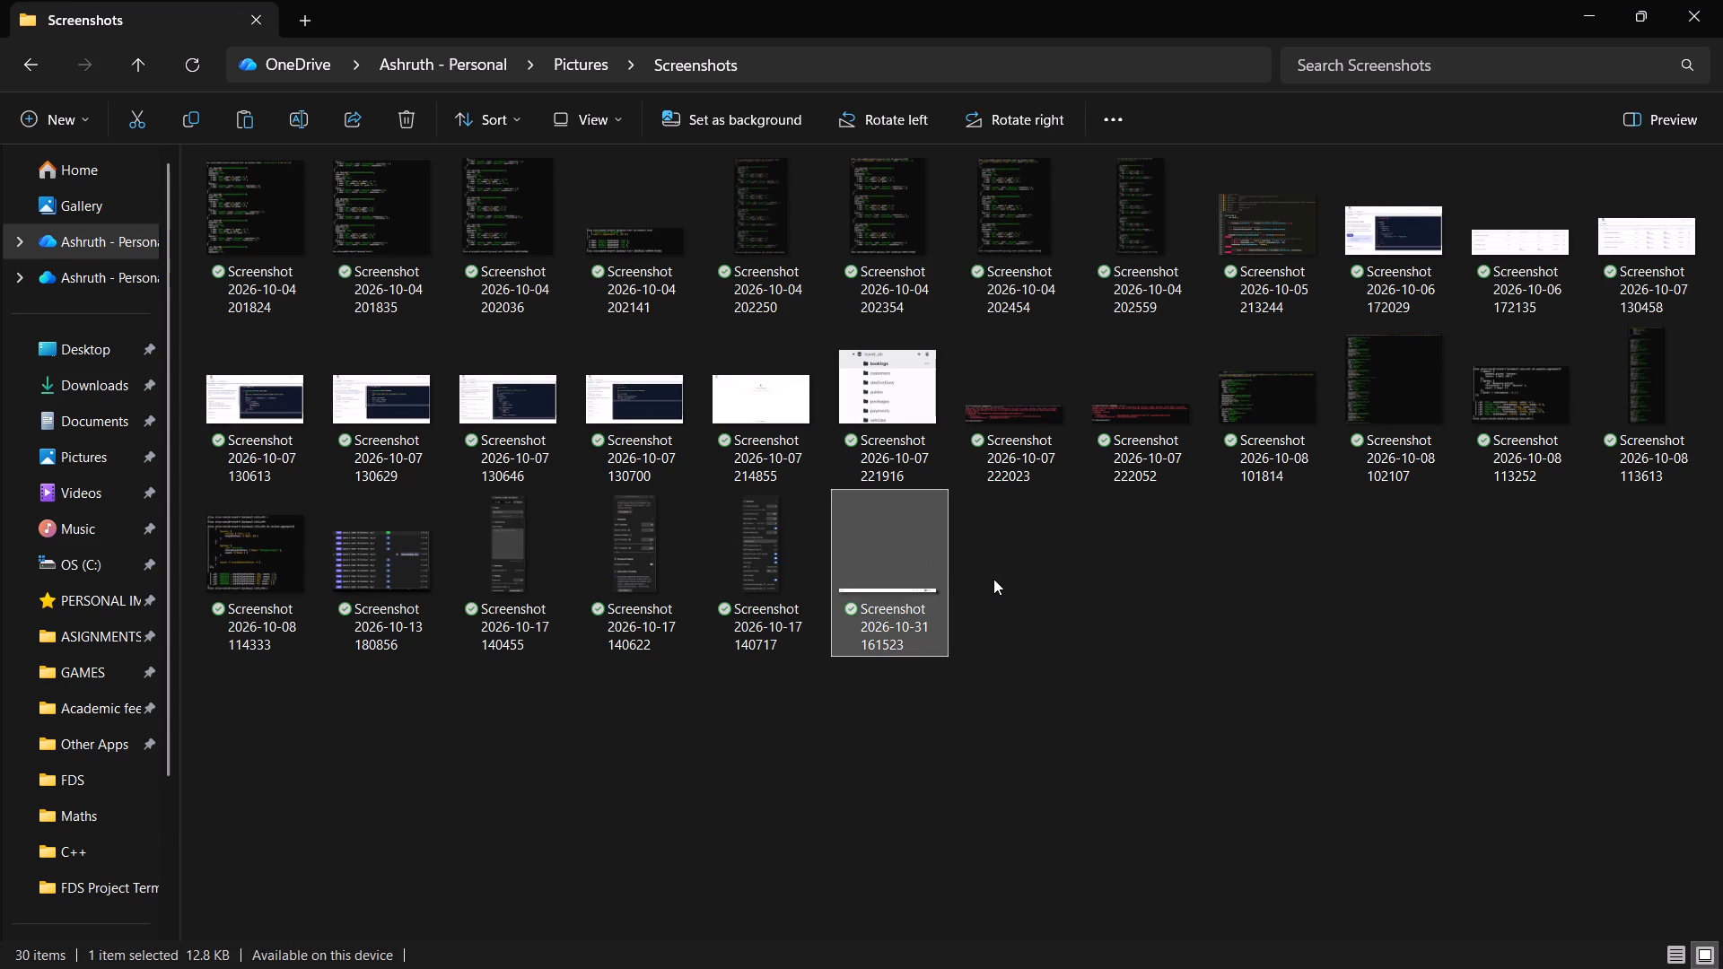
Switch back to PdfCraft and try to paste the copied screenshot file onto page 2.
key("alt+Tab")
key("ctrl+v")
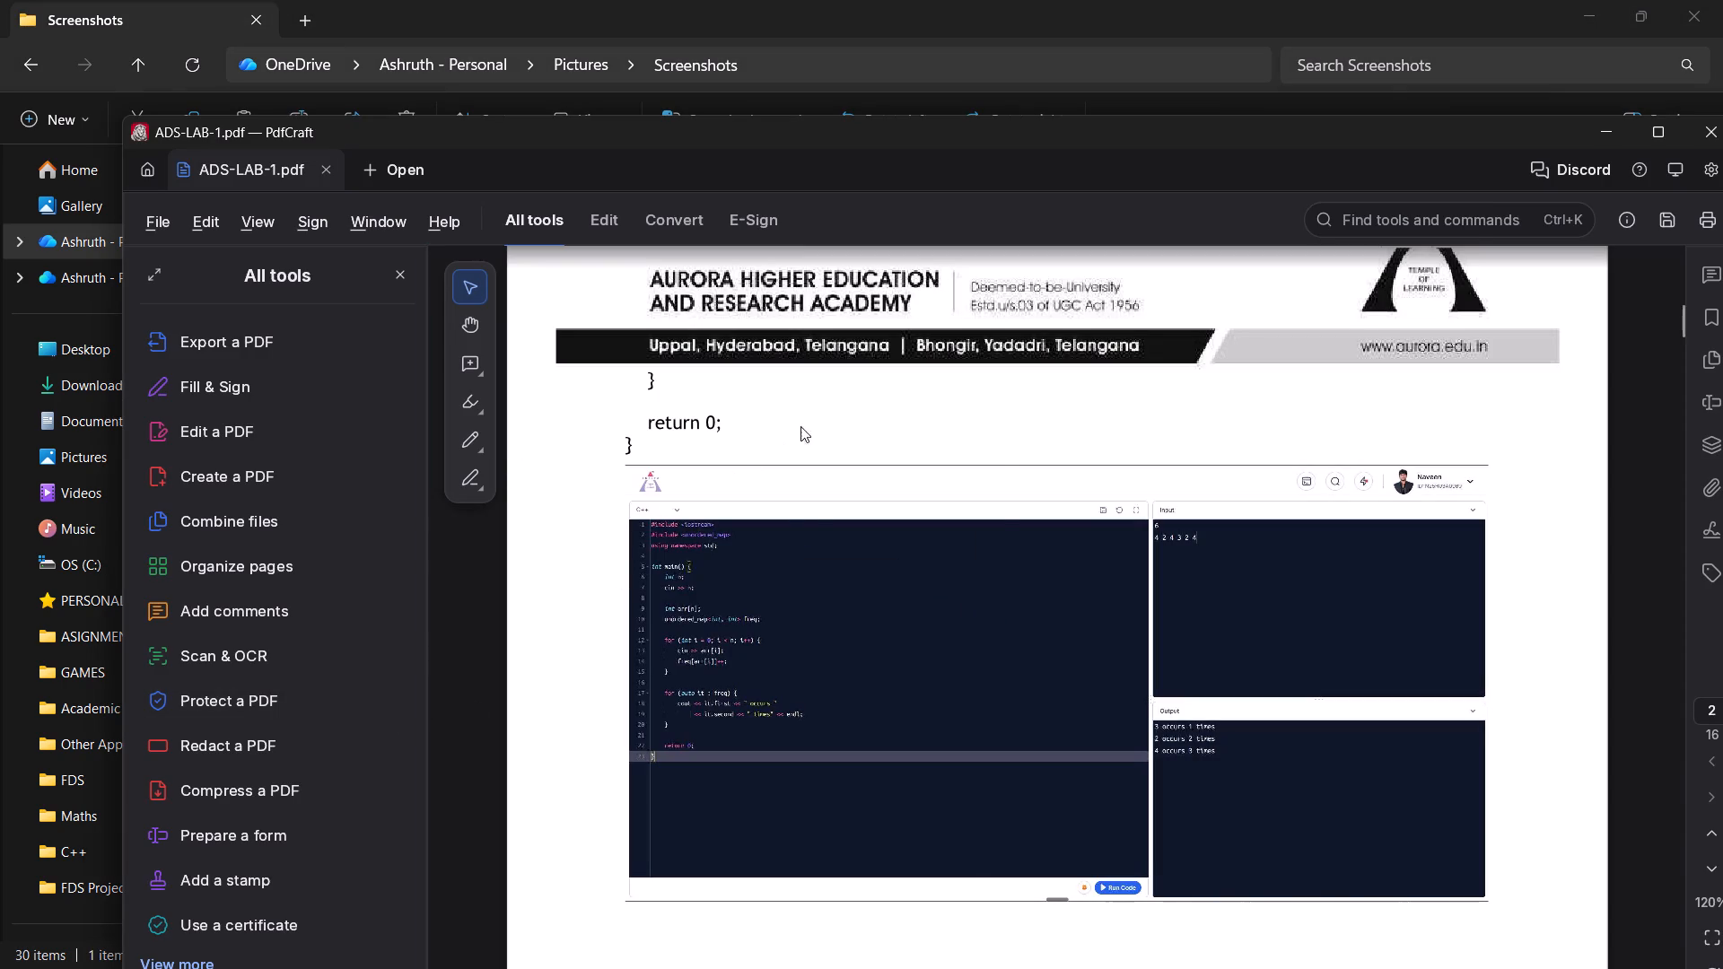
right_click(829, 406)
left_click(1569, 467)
Check the layers of the ADS-LAB-1 document.
left_click(1722, 449)
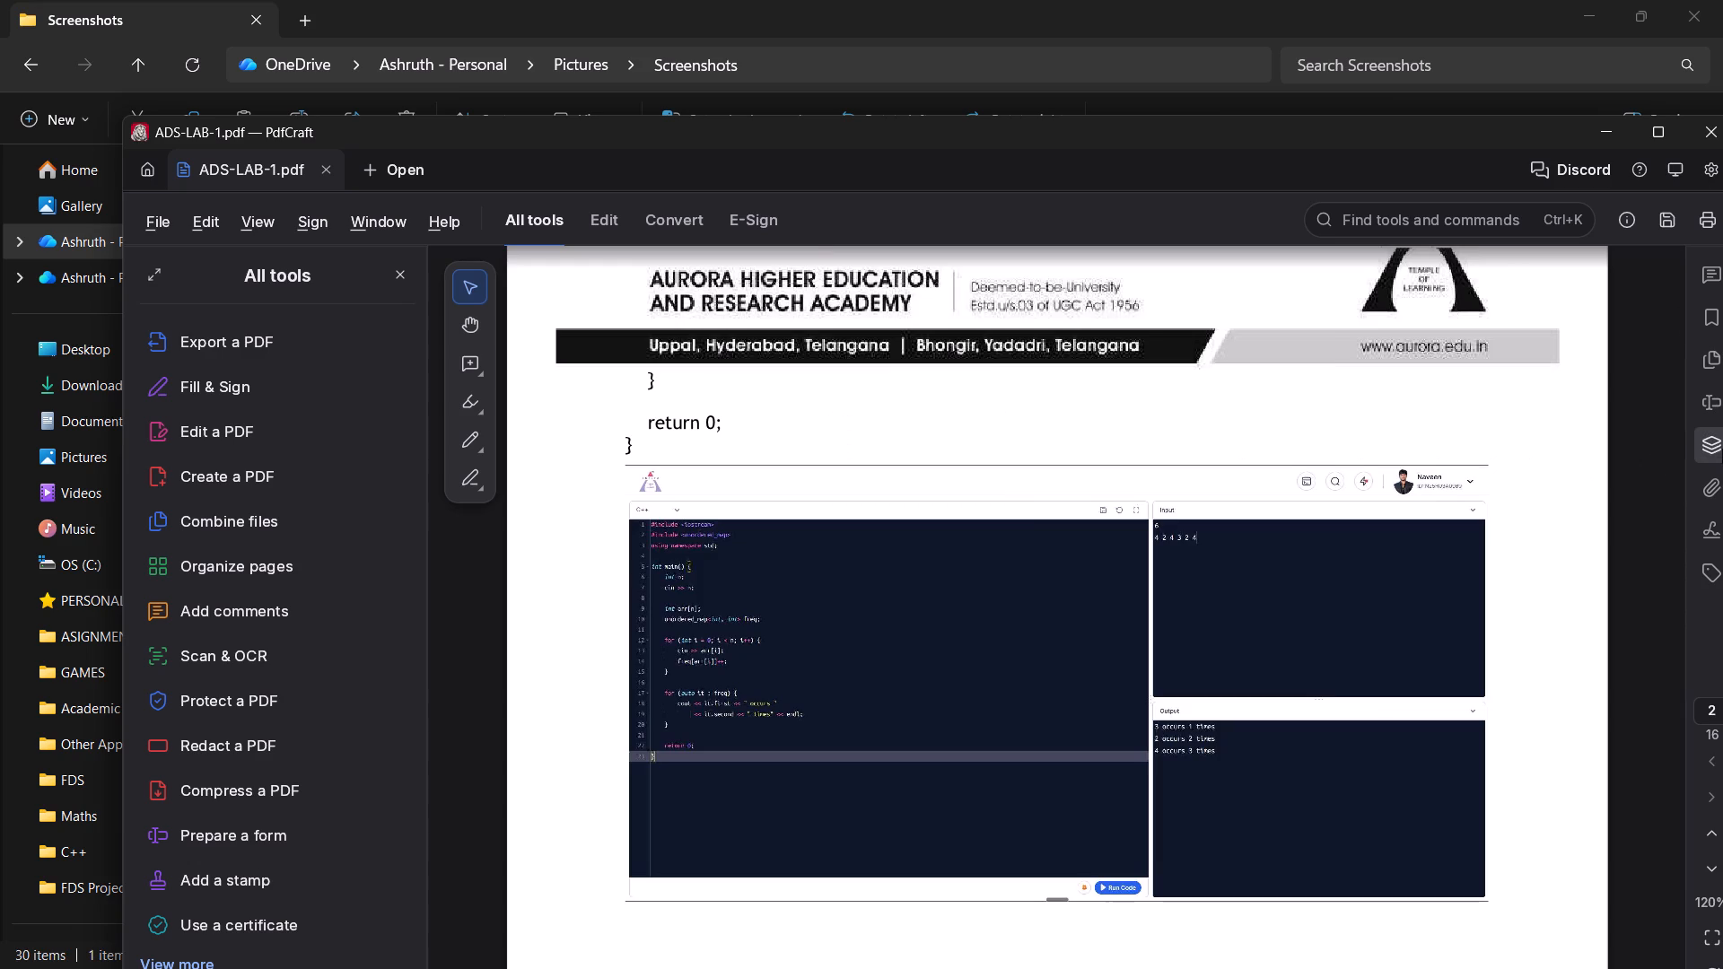
right_click(1456, 380)
right_click(1473, 370)
left_click(1482, 366)
right_click(1482, 366)
left_click(1482, 366)
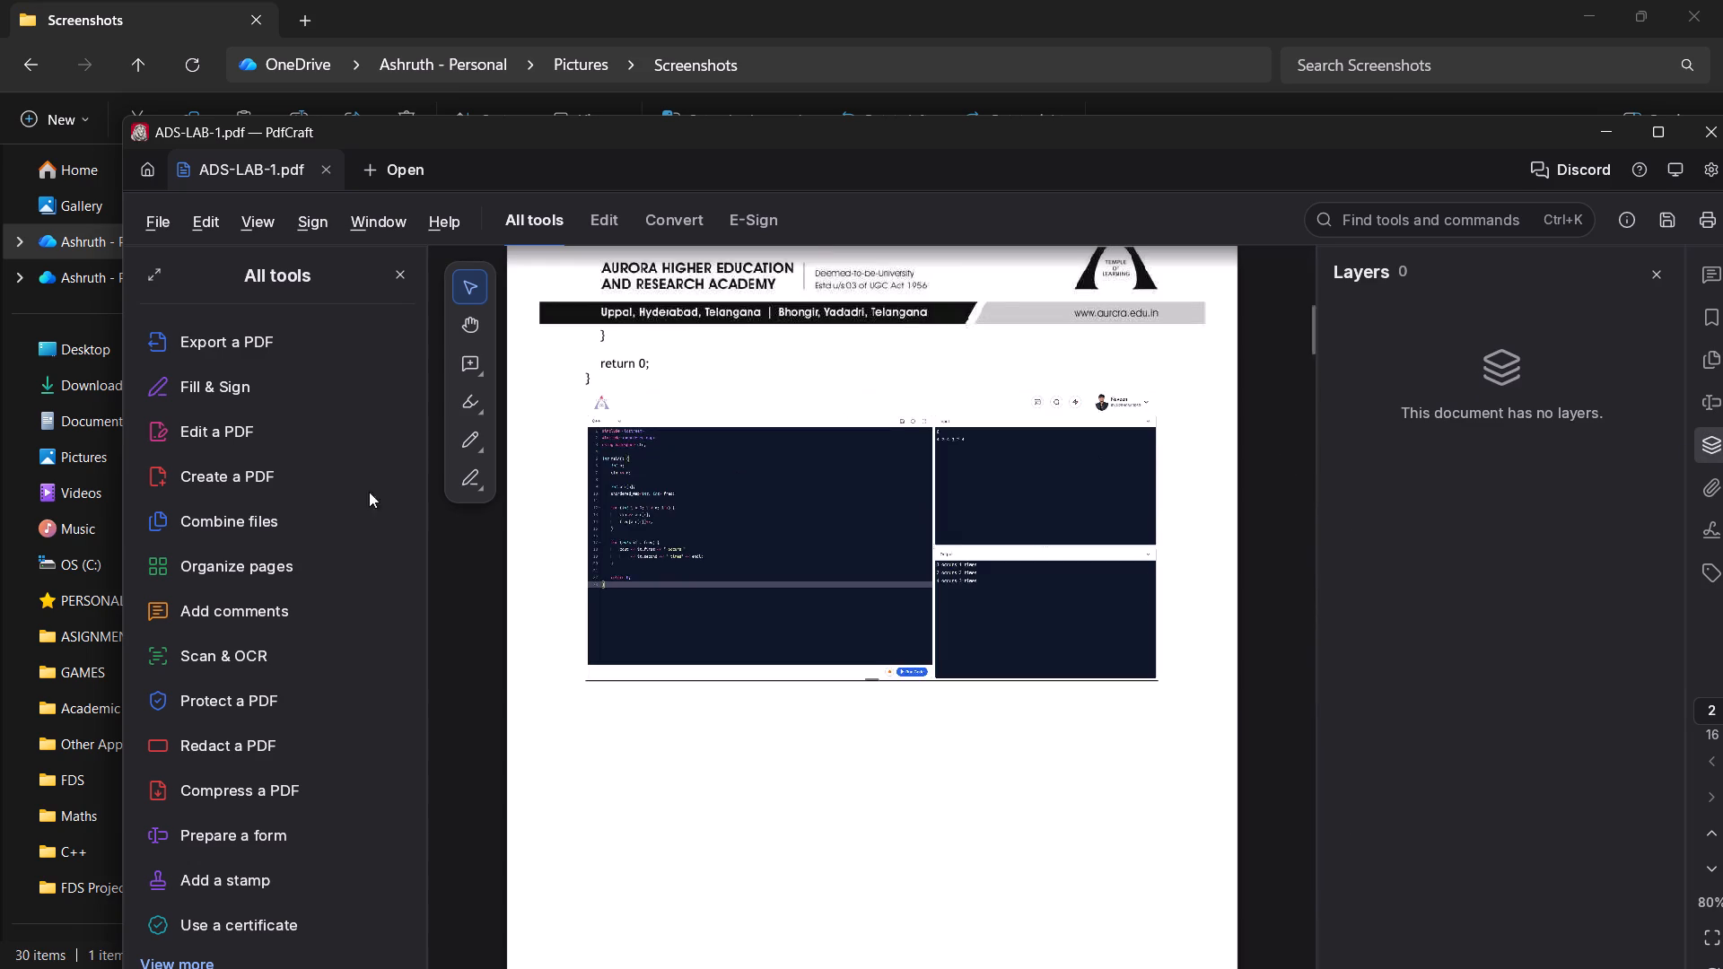
left_click(234, 448)
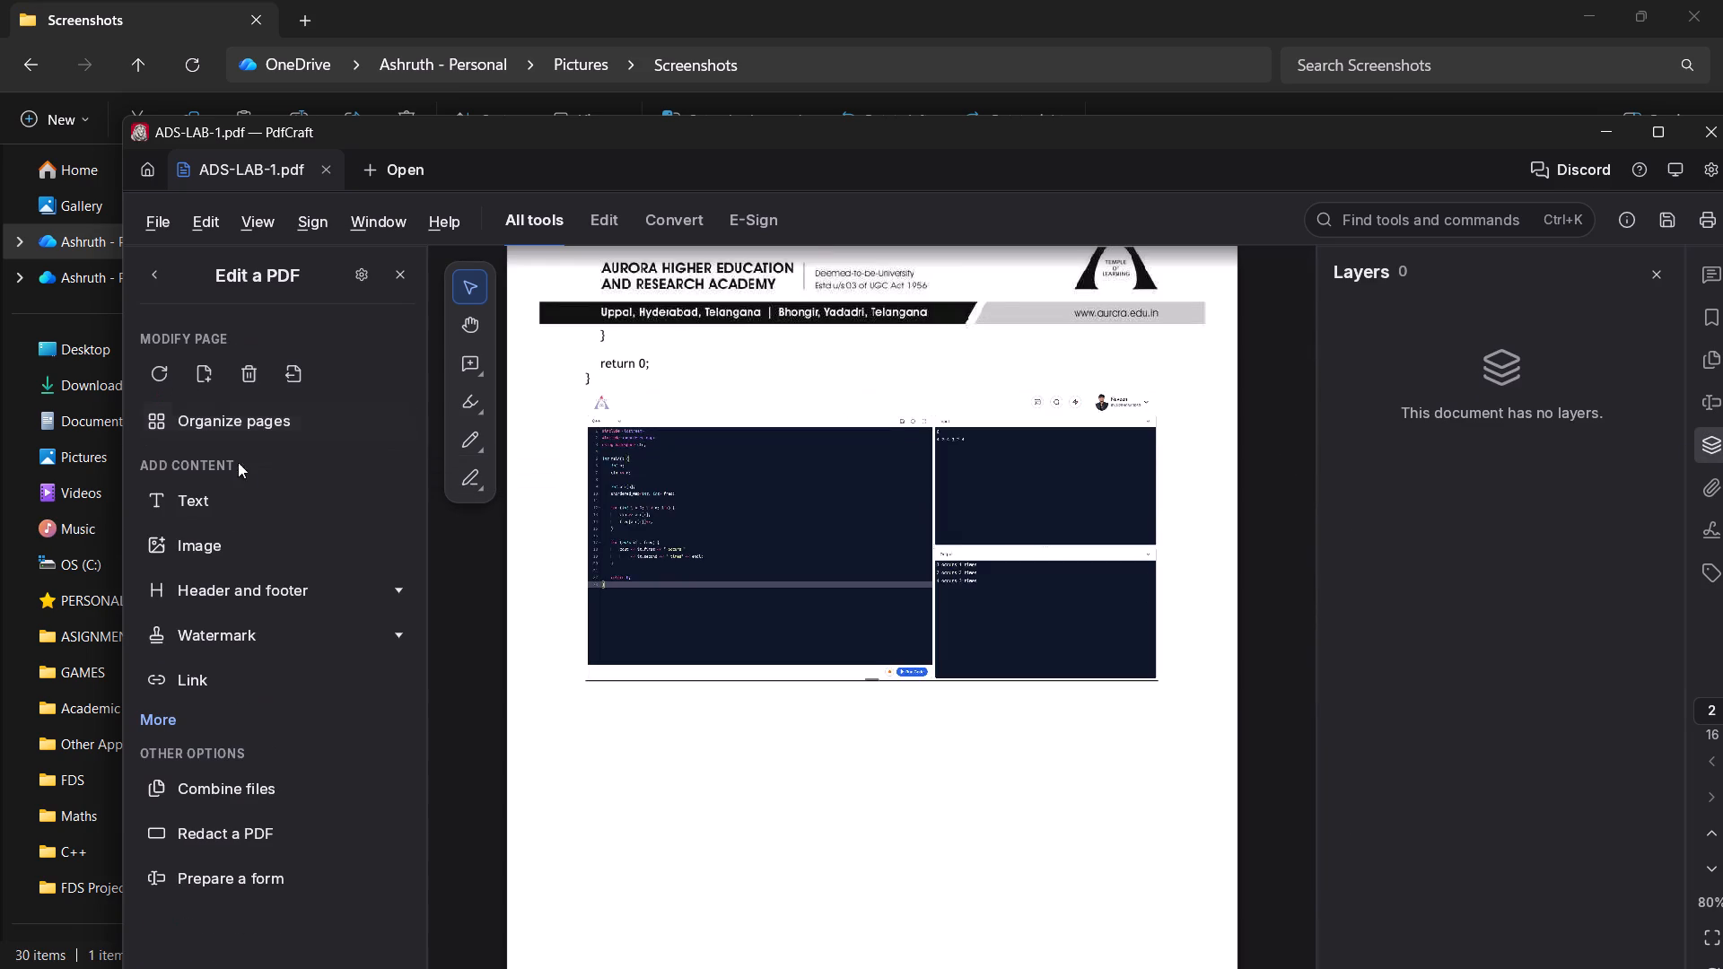
scroll(182, 625, "down", 1)
left_click(256, 543)
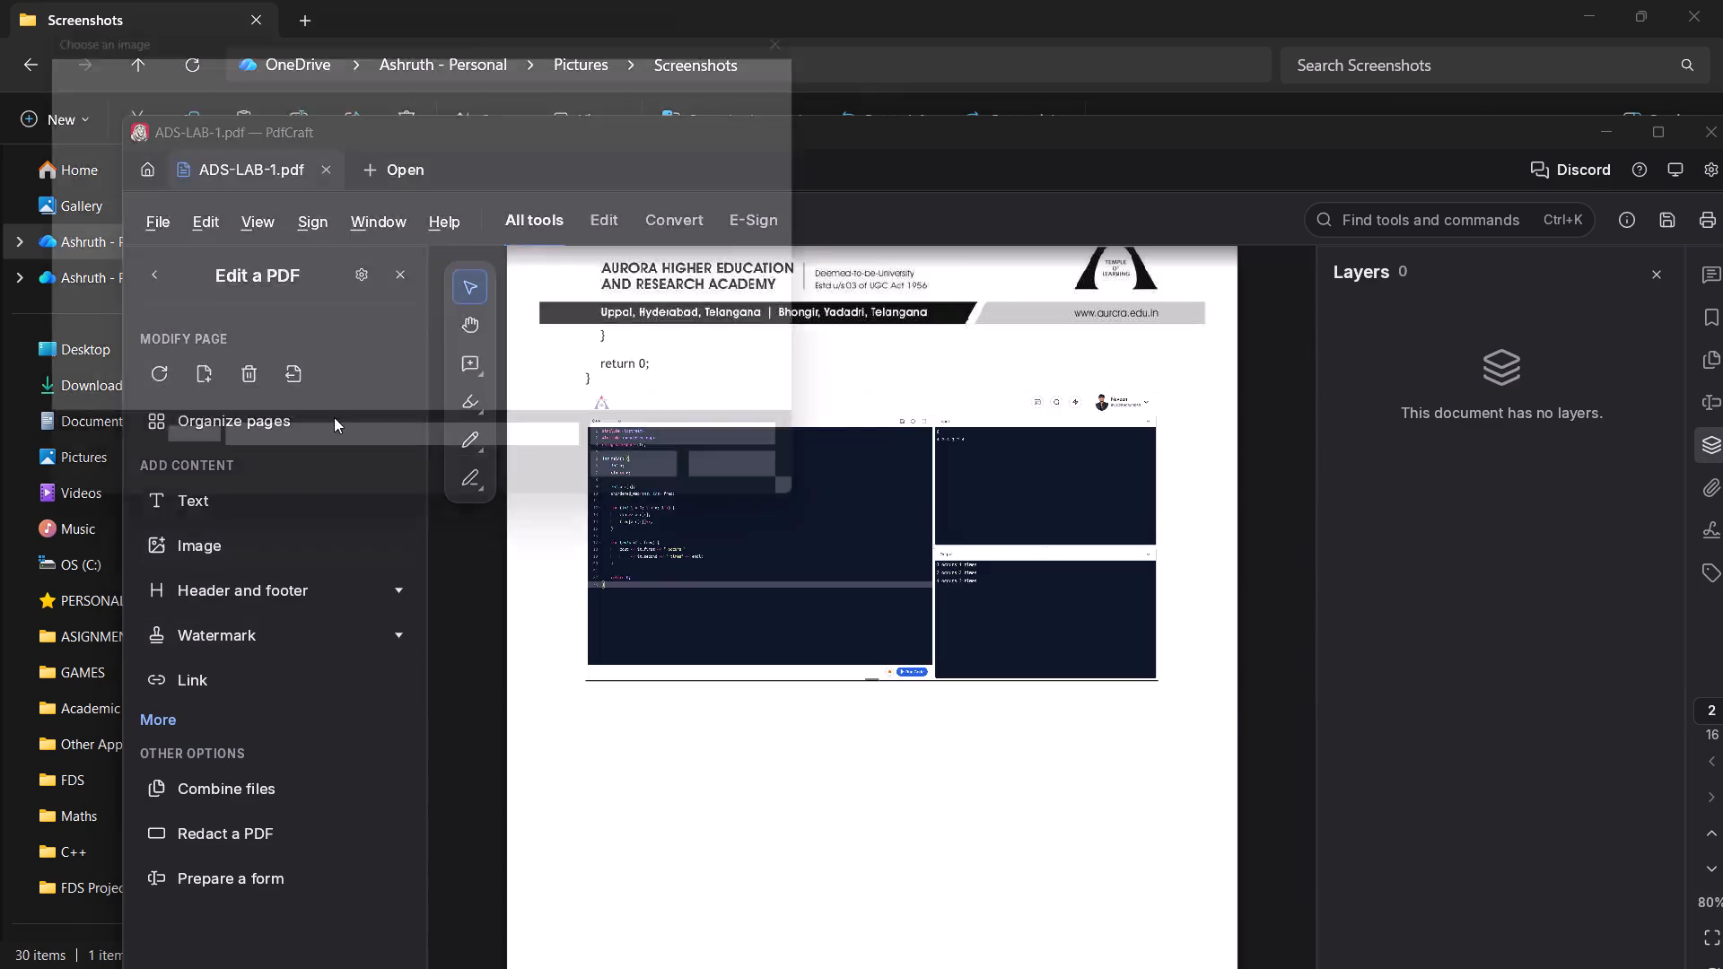
left_click(94, 375)
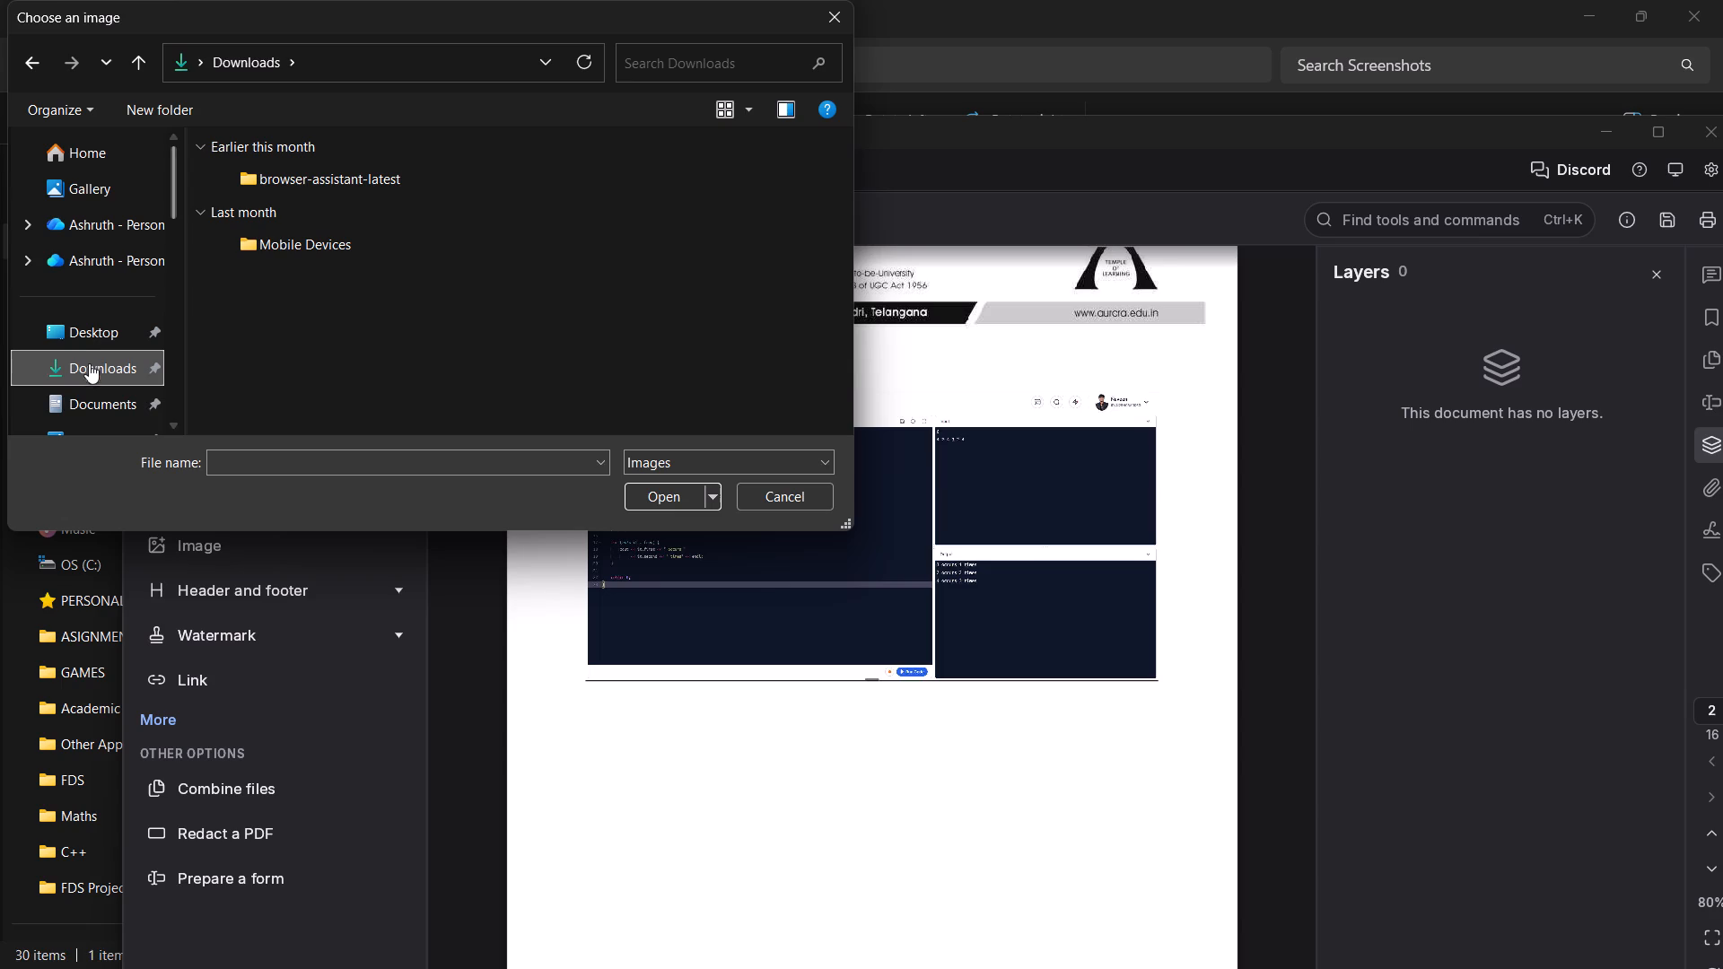
scroll(89, 371, "down", 1)
left_click(99, 225)
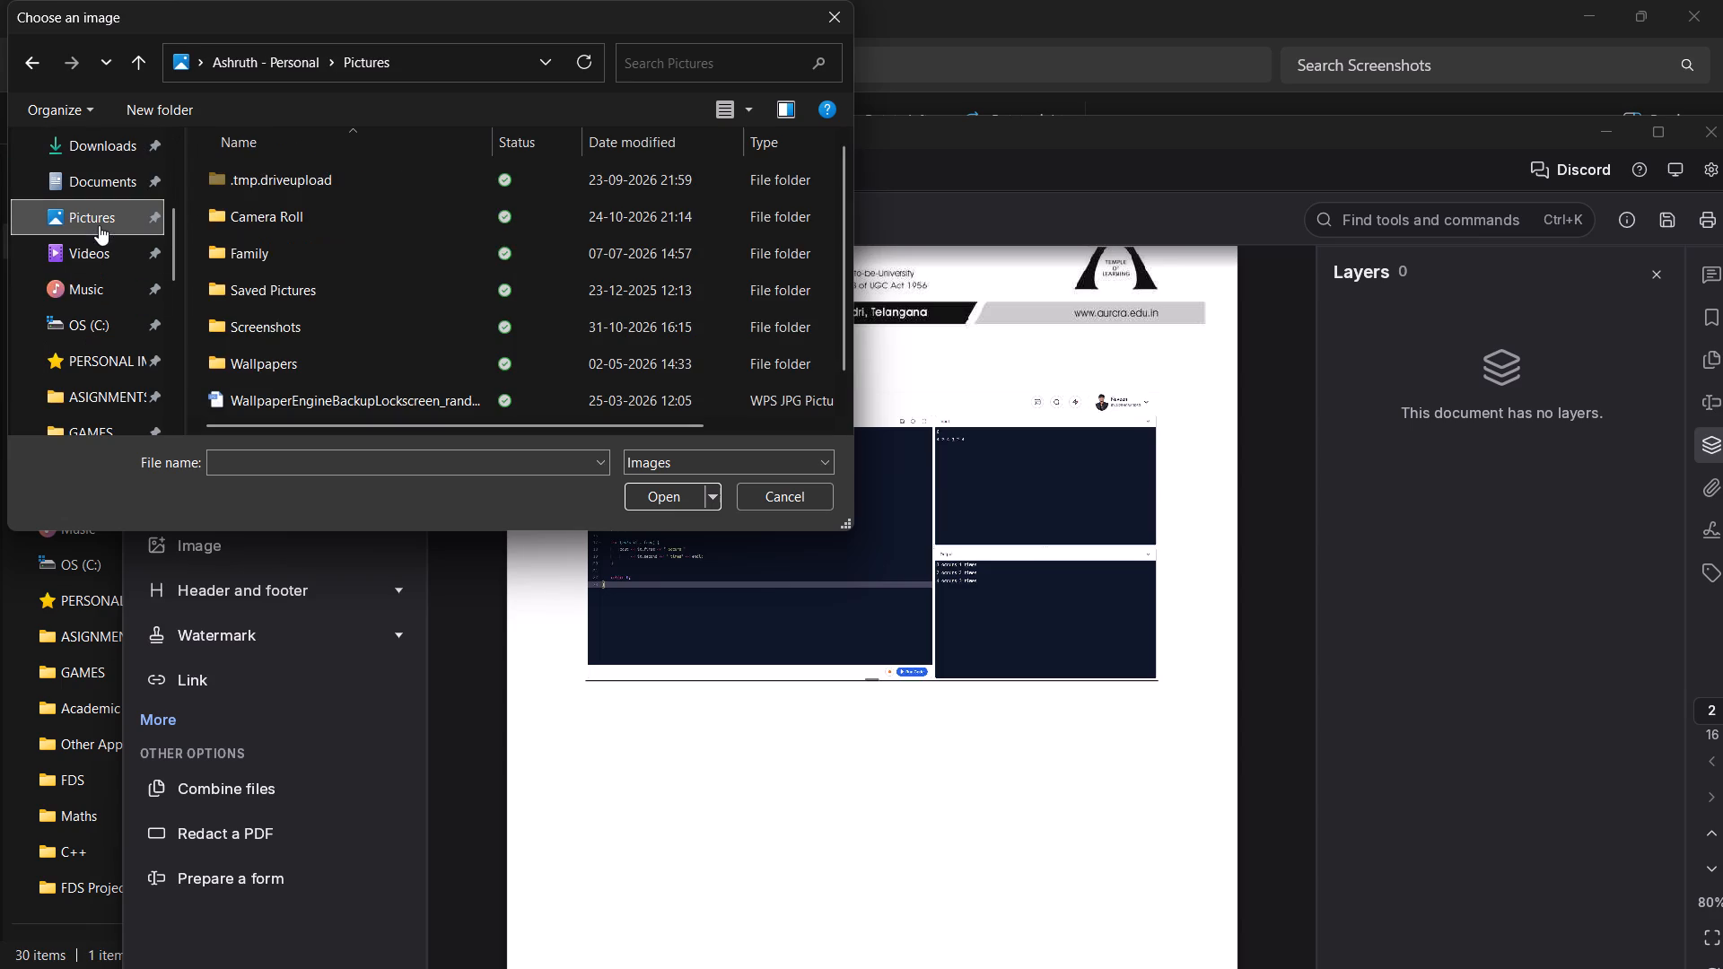
double_click(286, 340)
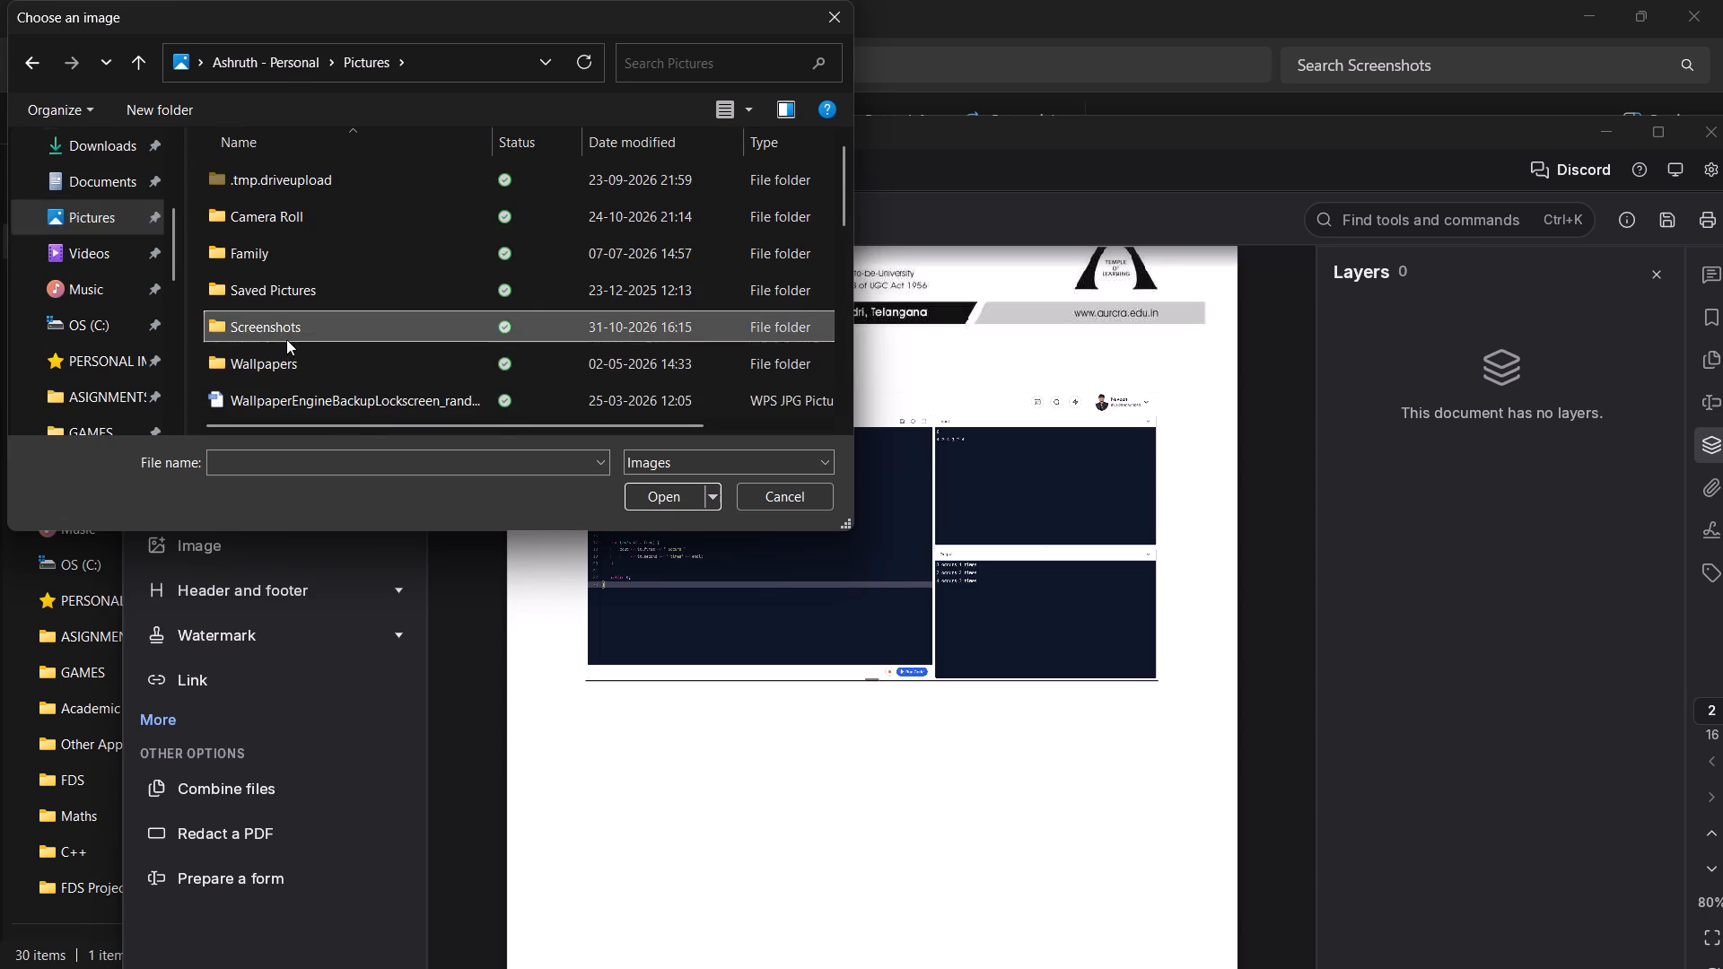
scroll(704, 337, "down", 7)
left_click(735, 331)
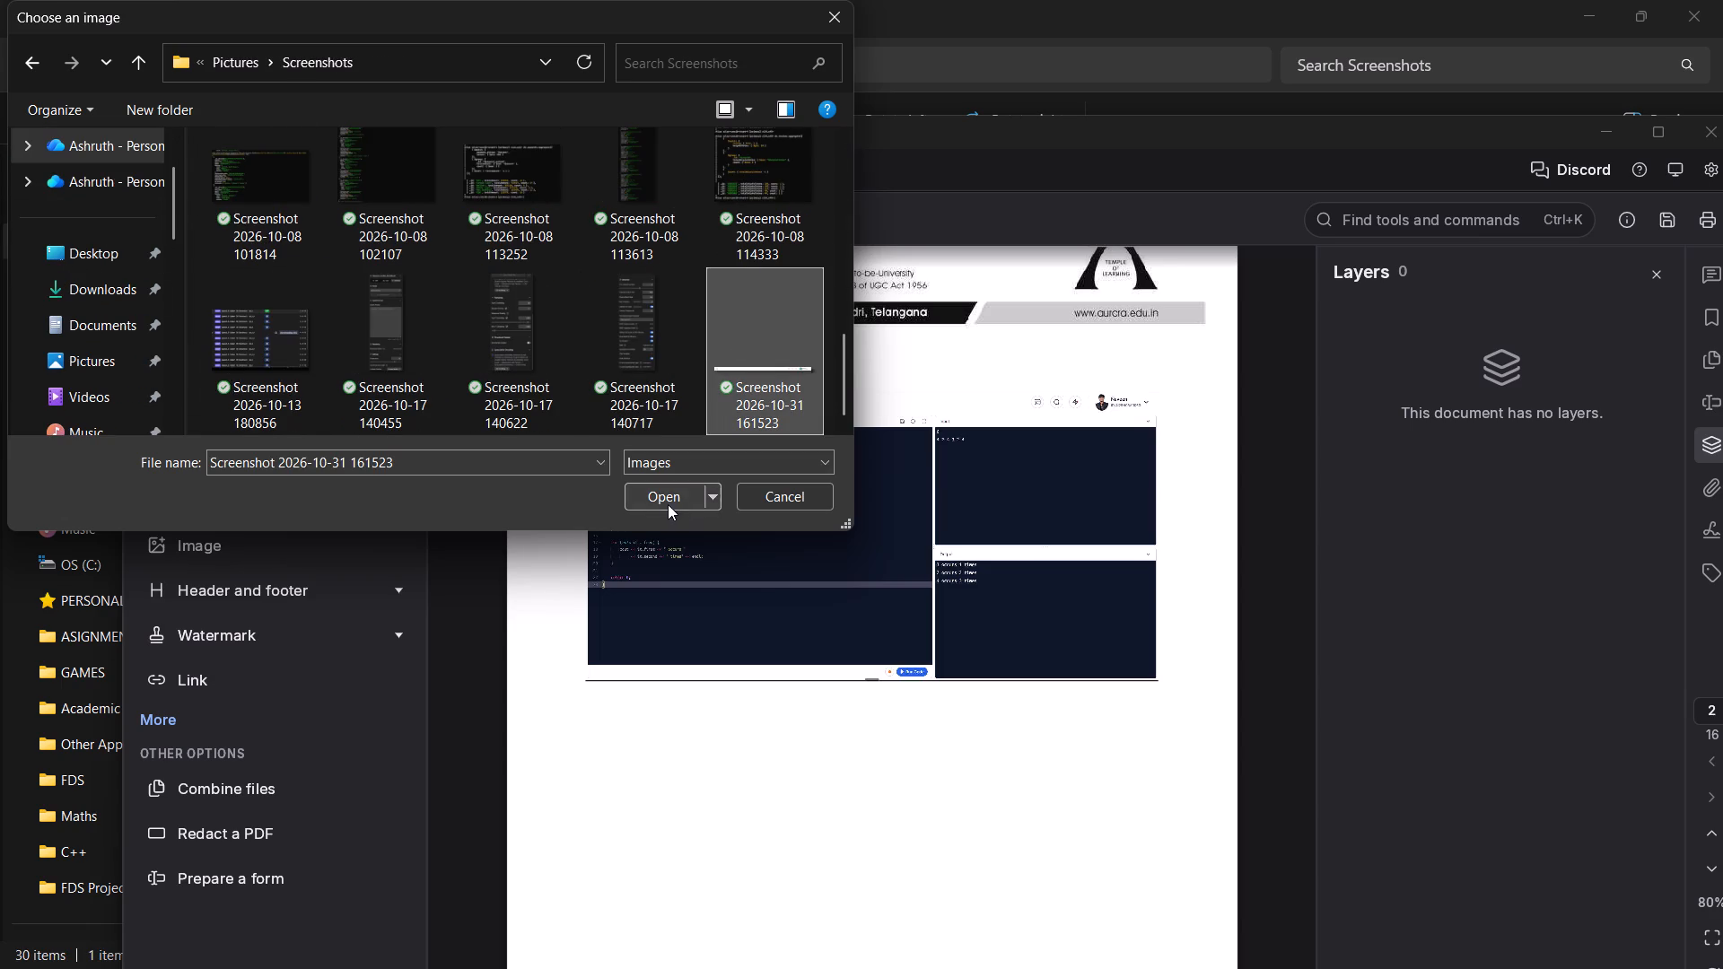
left_click(663, 498)
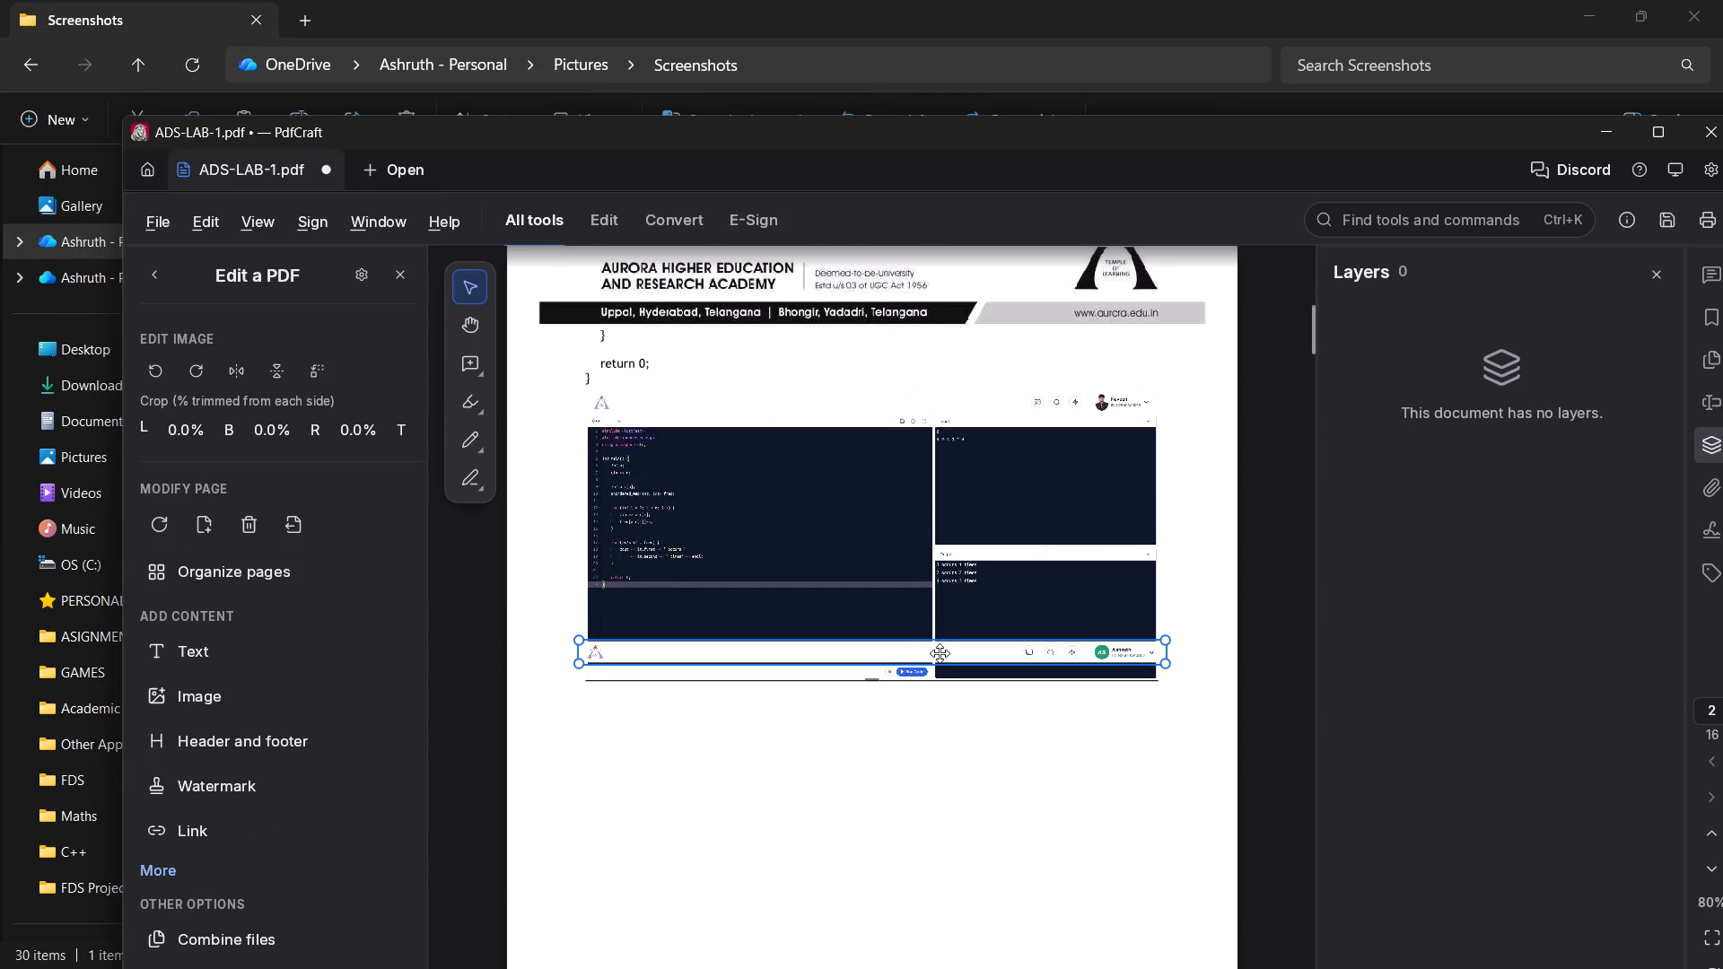
Move the inserted header image on page 2 up over the old portal header of the code screenshot.
left_click_drag(940, 653, 926, 402)
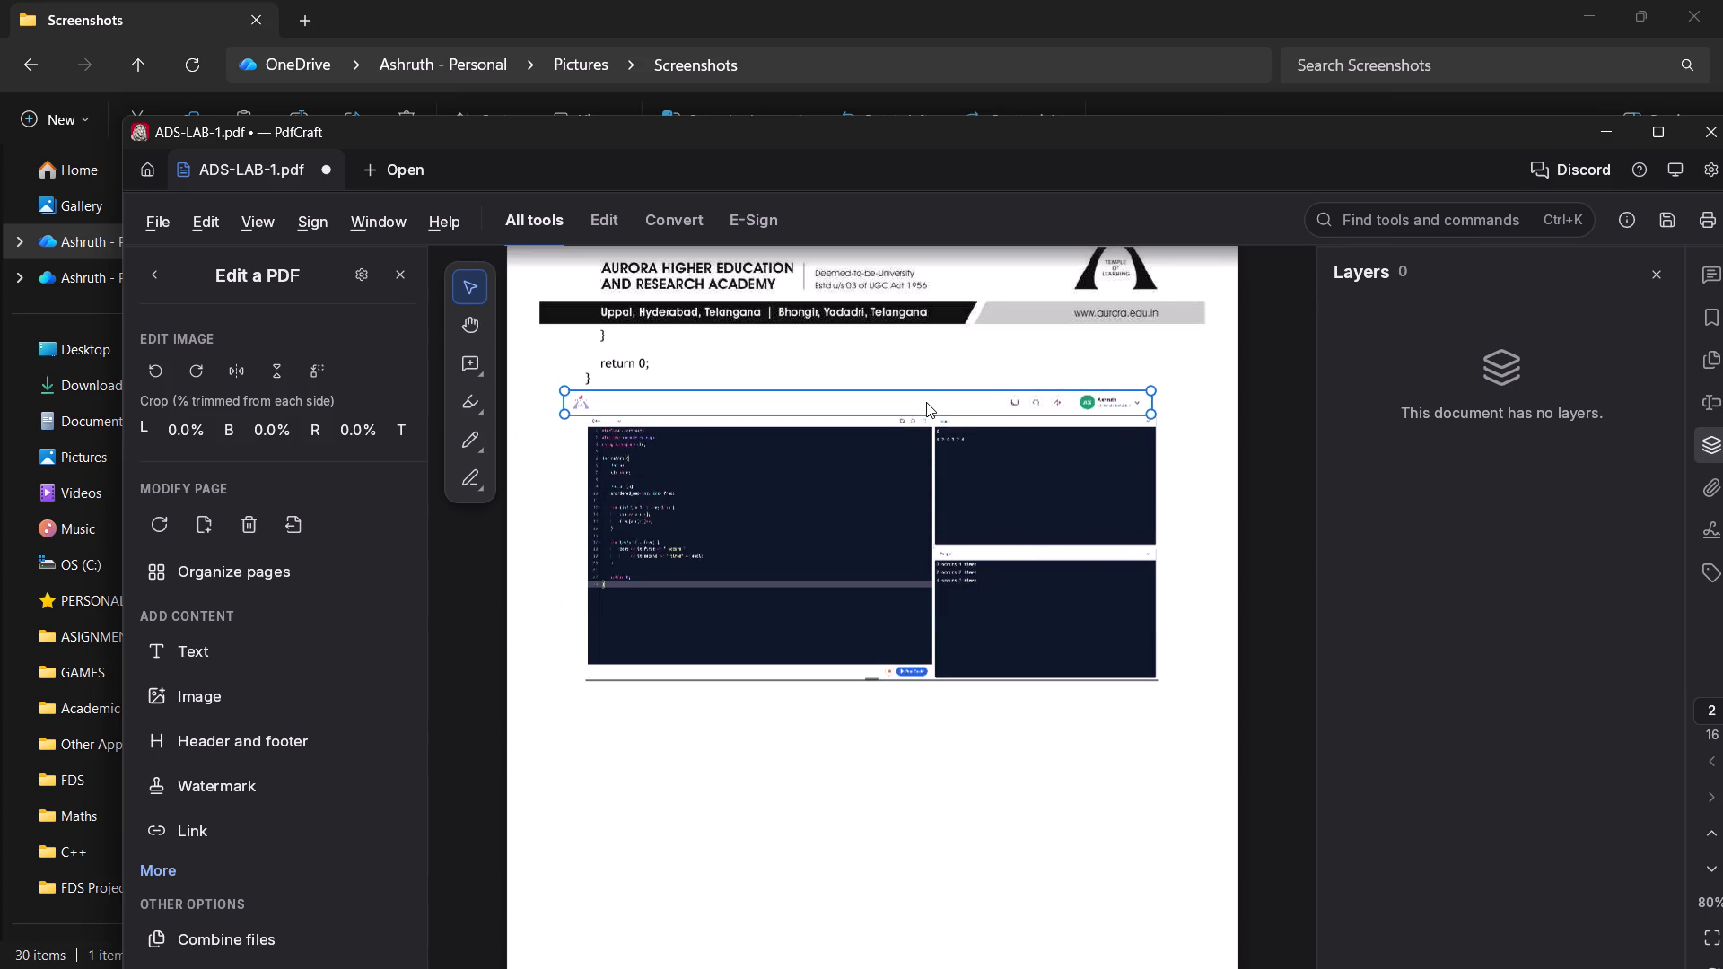
left_click_drag(926, 402, 948, 400)
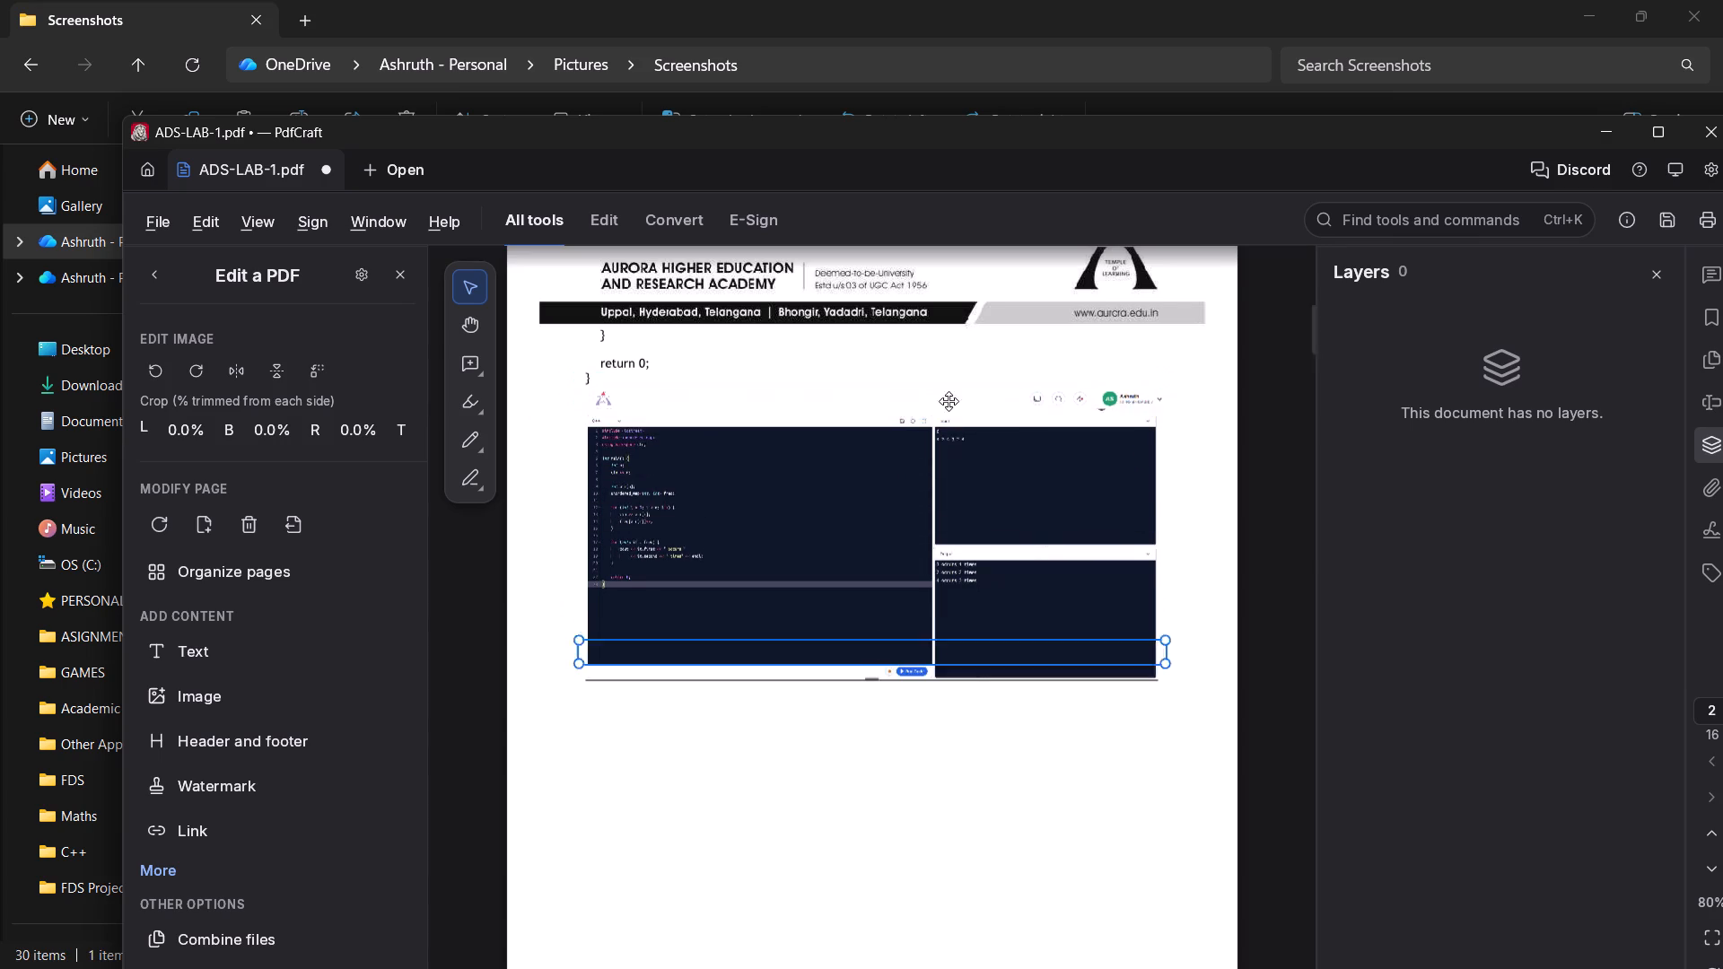
scroll(1059, 545, "up", 1)
scroll(1018, 584, "up", 4, "ctrl")
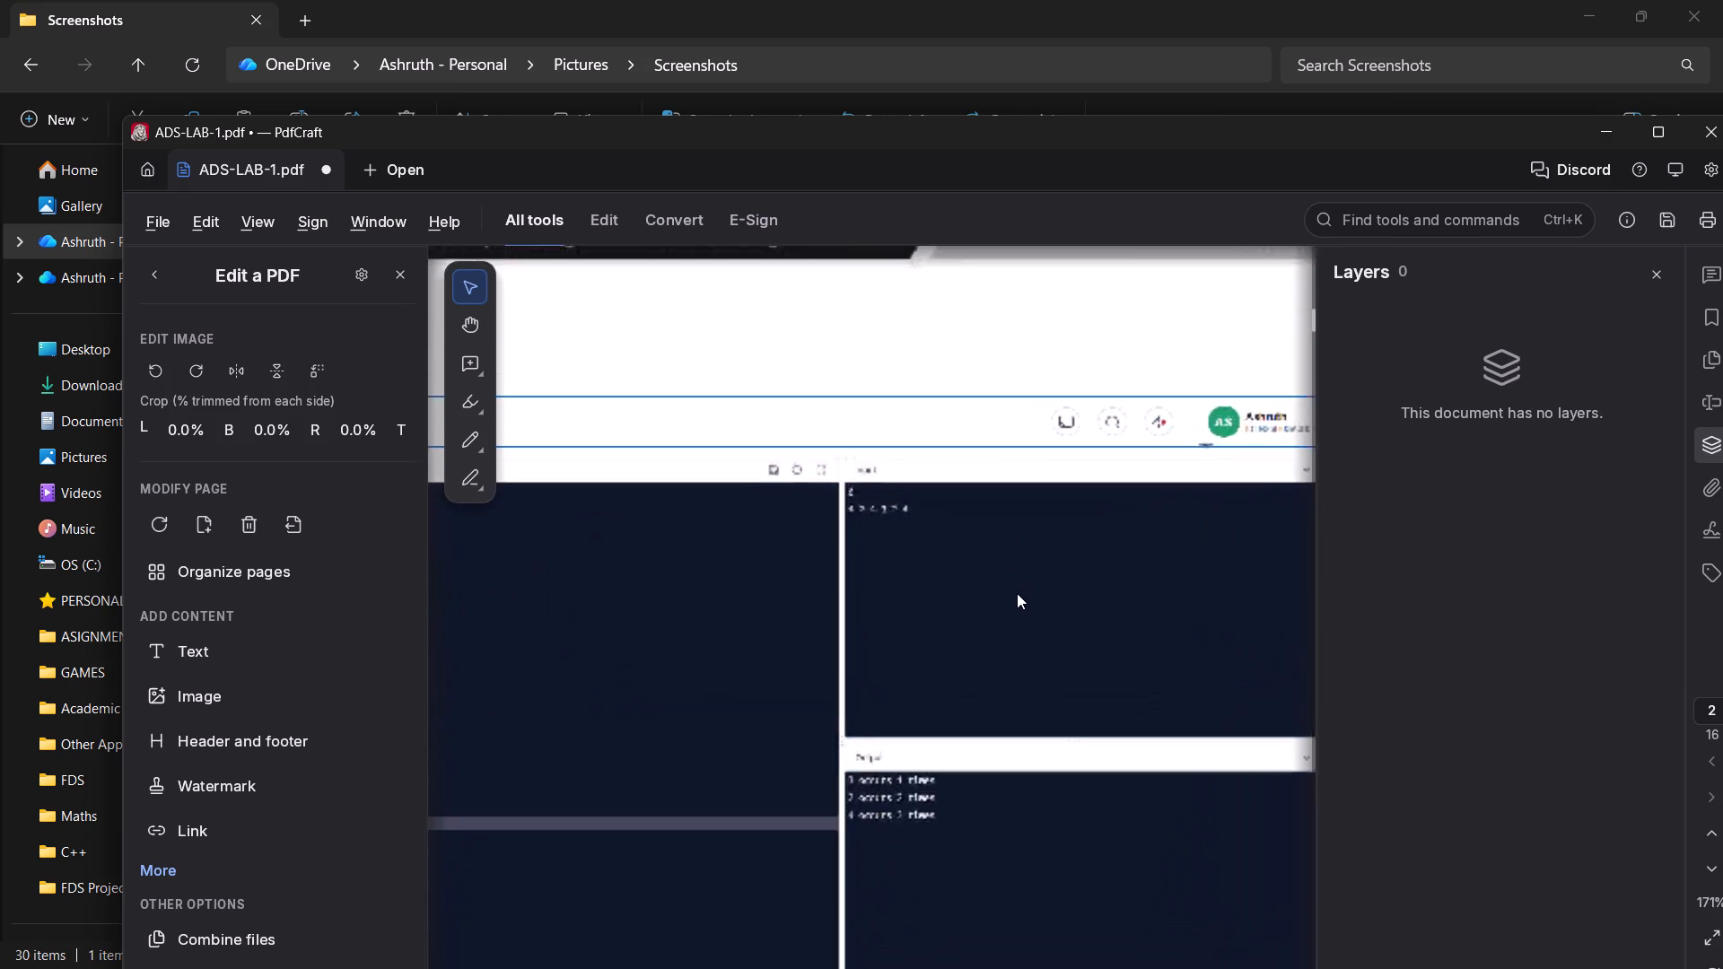
scroll(996, 603, "up", 2, "ctrl")
scroll(995, 607, "down", 4, "ctrl")
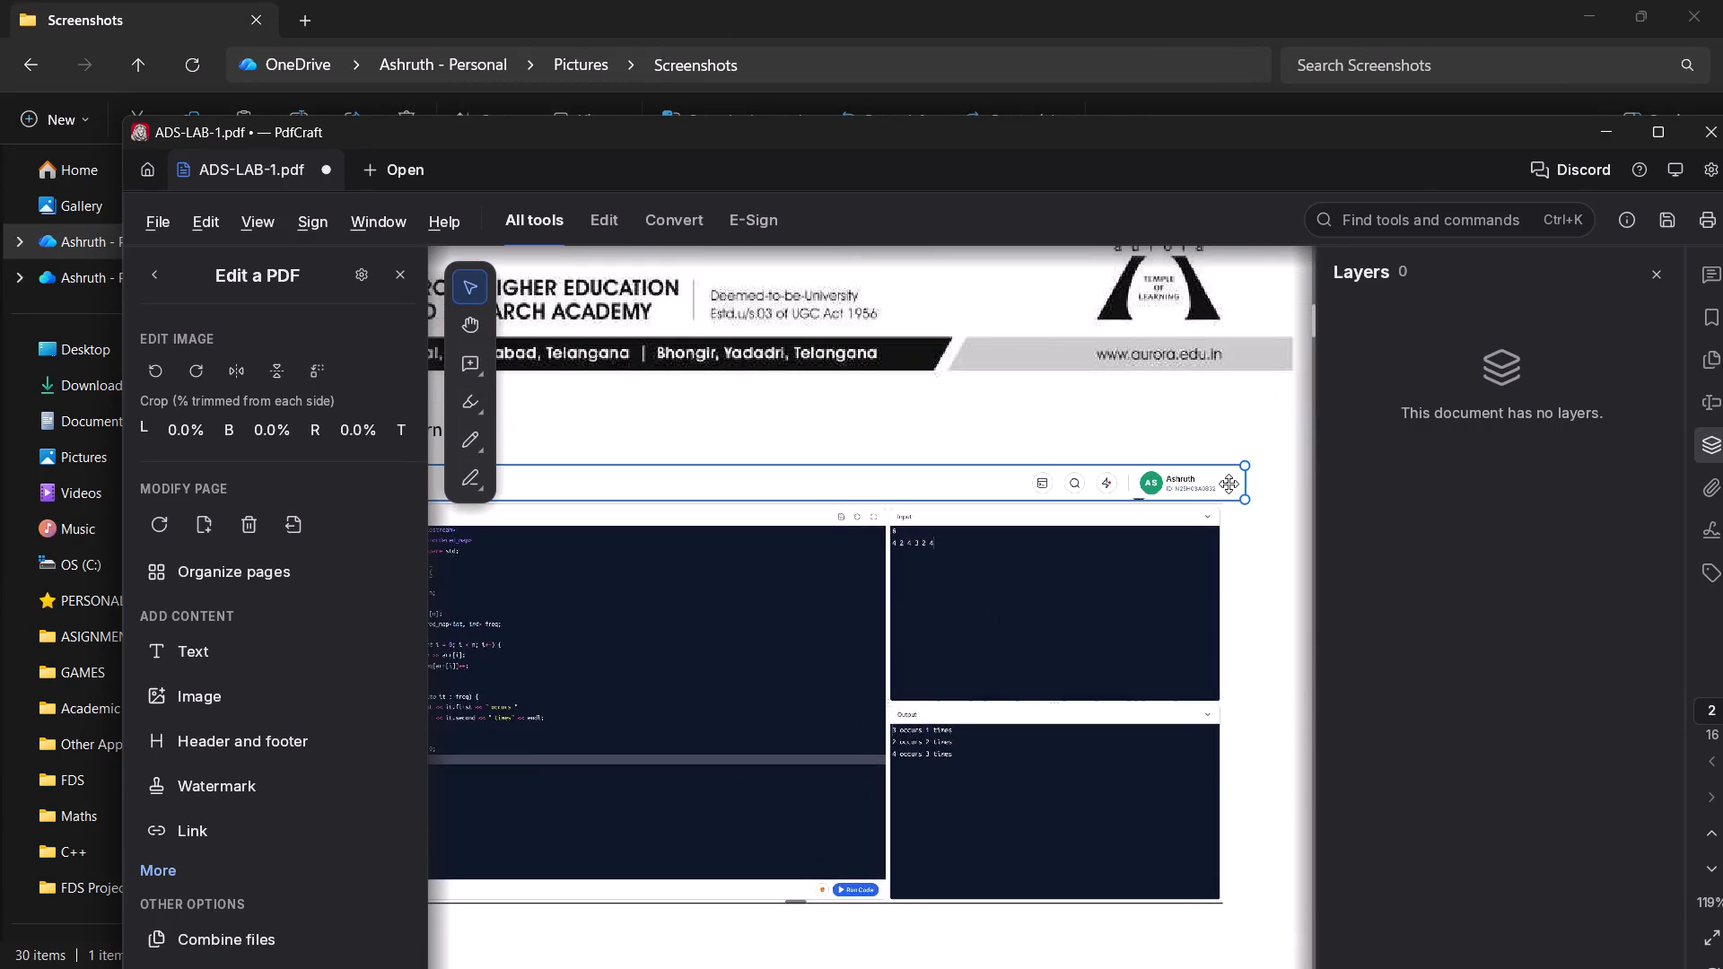
left_click_drag(1172, 493, 1142, 500)
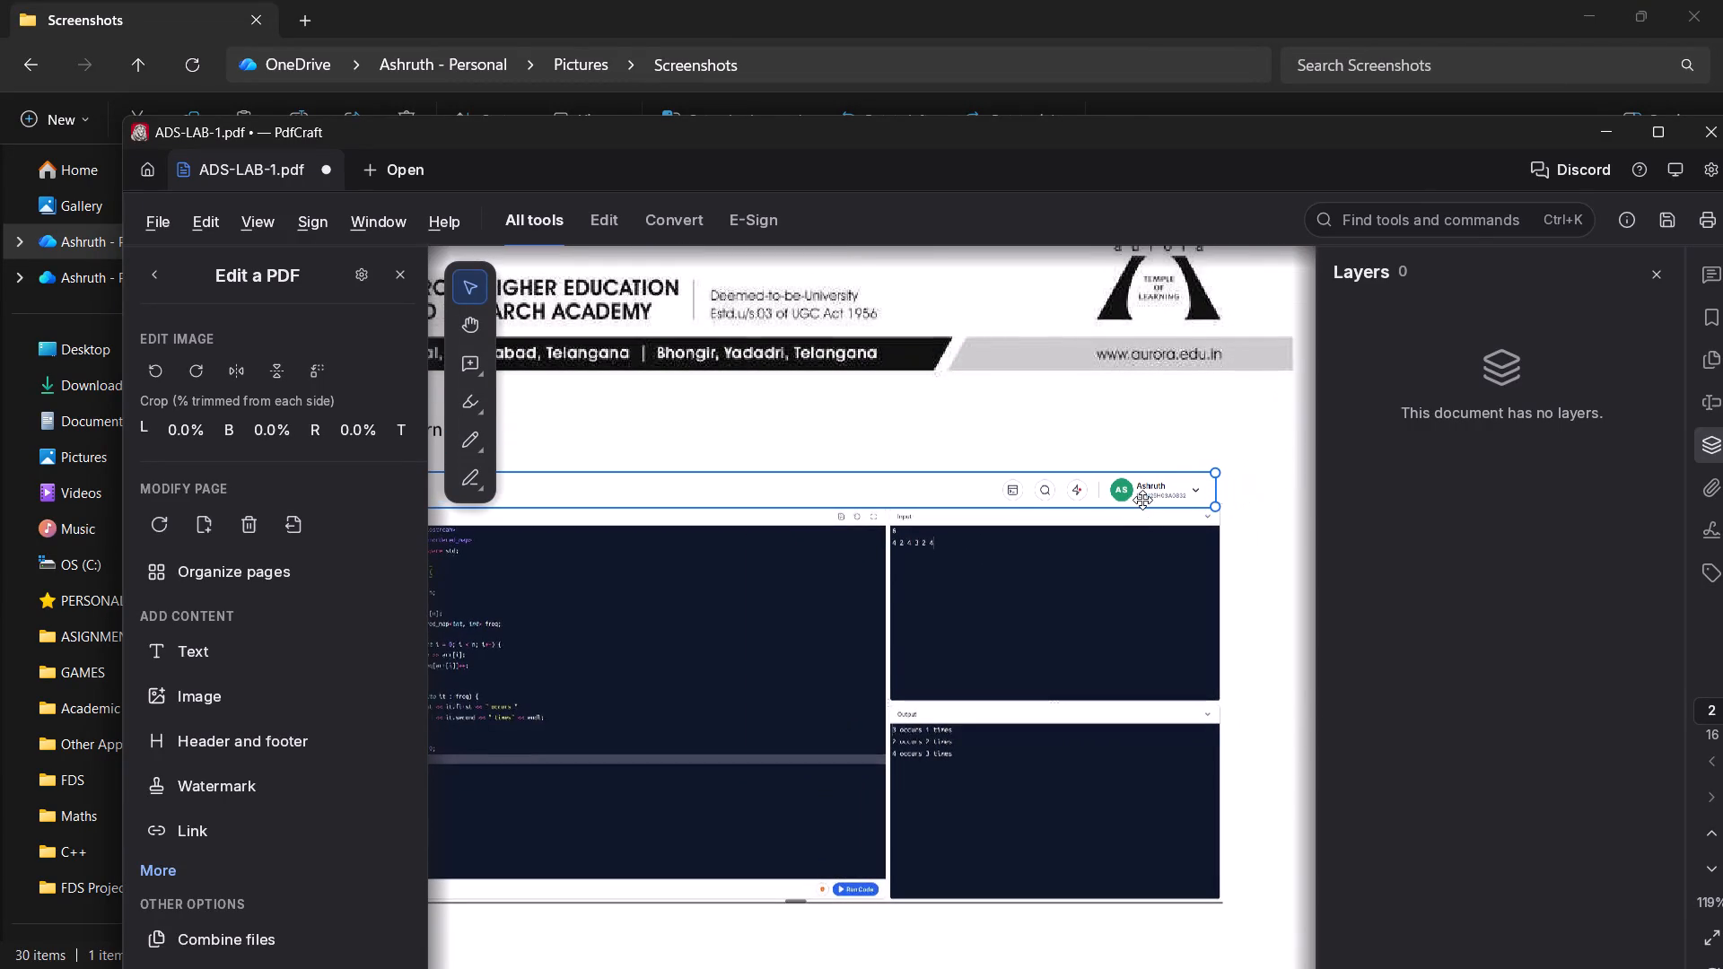
left_click_drag(1142, 500, 1145, 497)
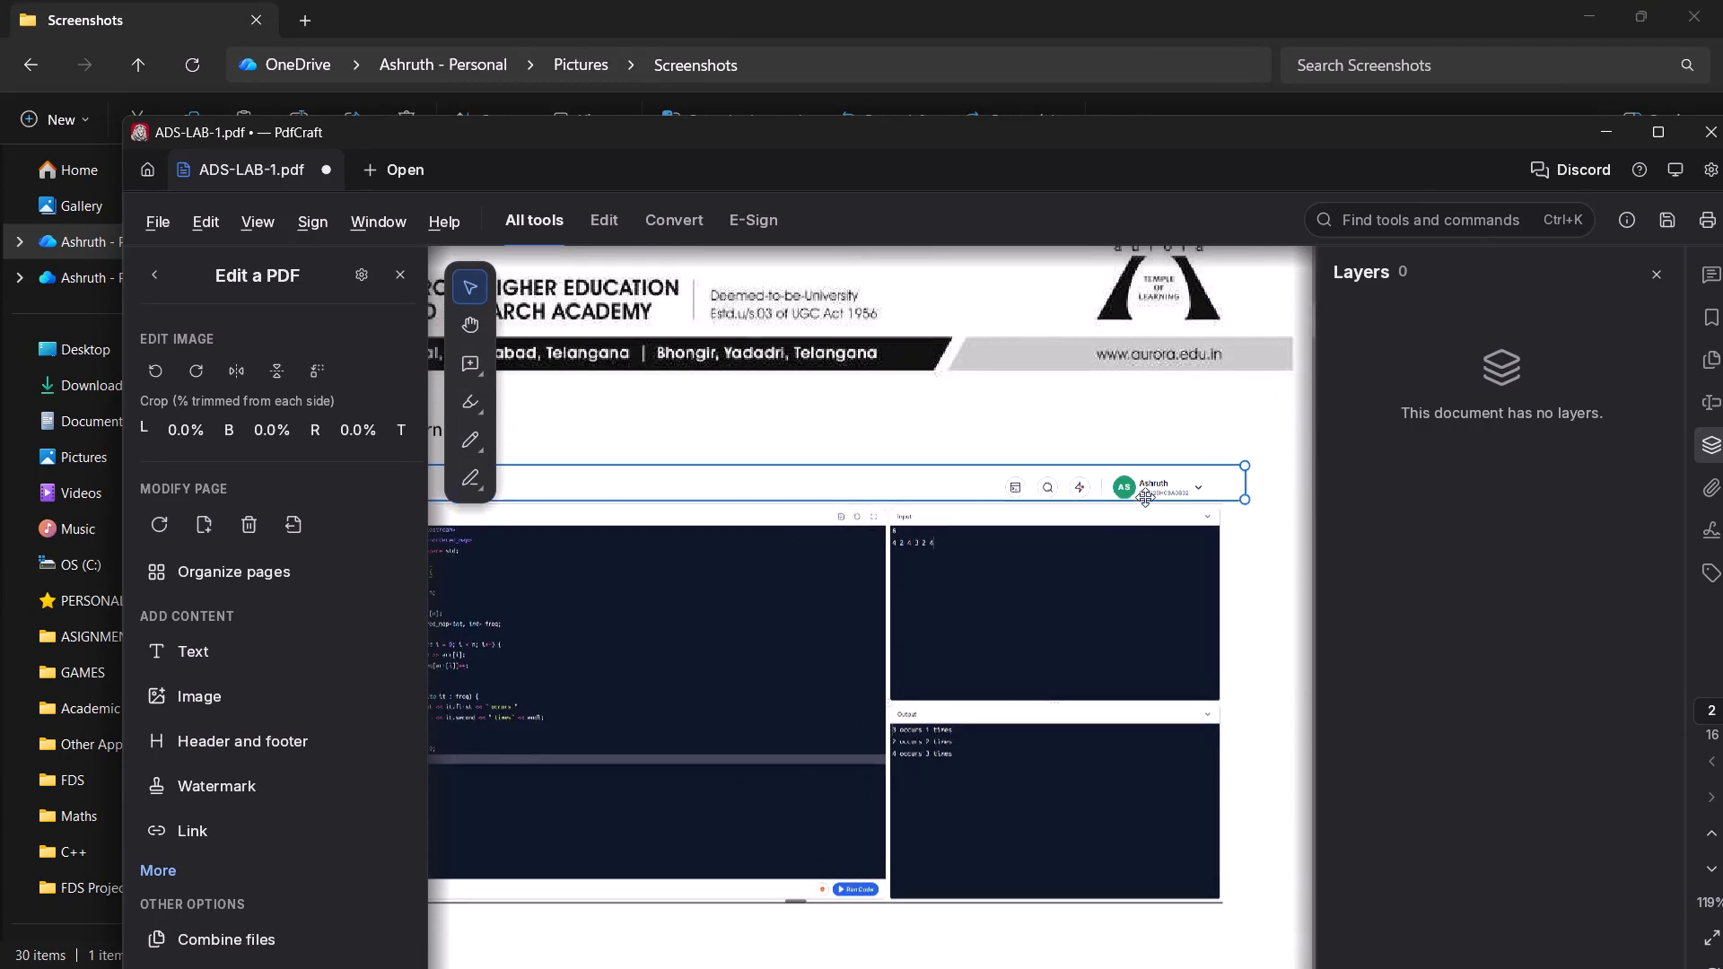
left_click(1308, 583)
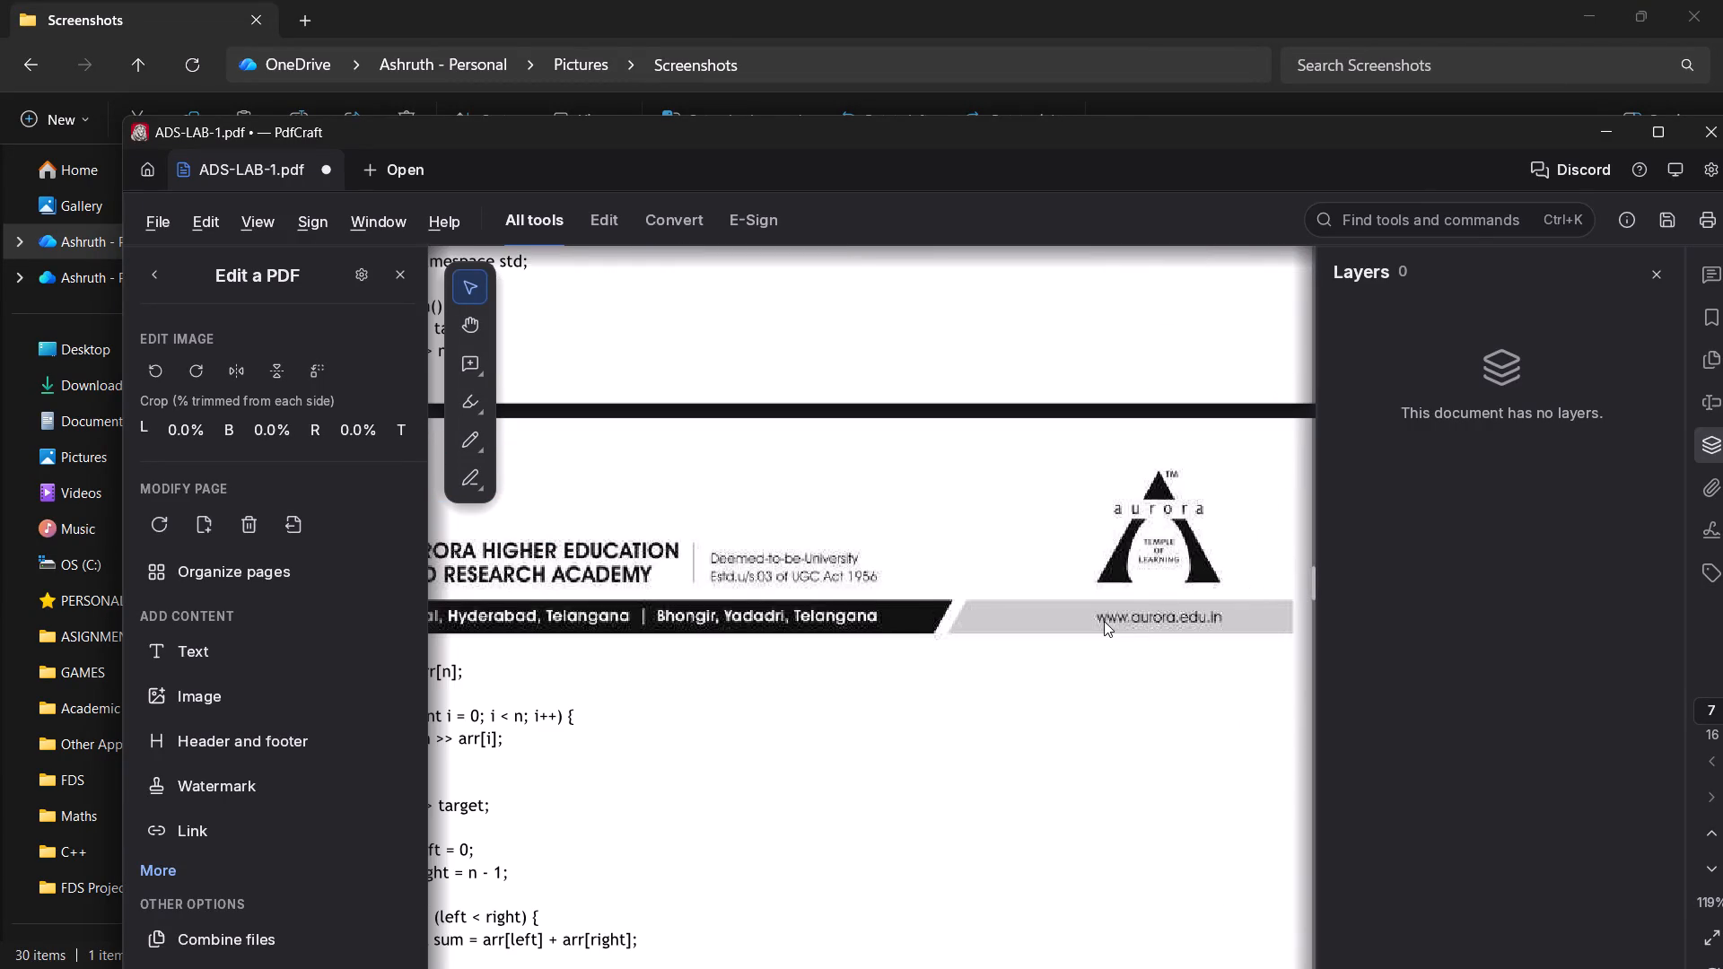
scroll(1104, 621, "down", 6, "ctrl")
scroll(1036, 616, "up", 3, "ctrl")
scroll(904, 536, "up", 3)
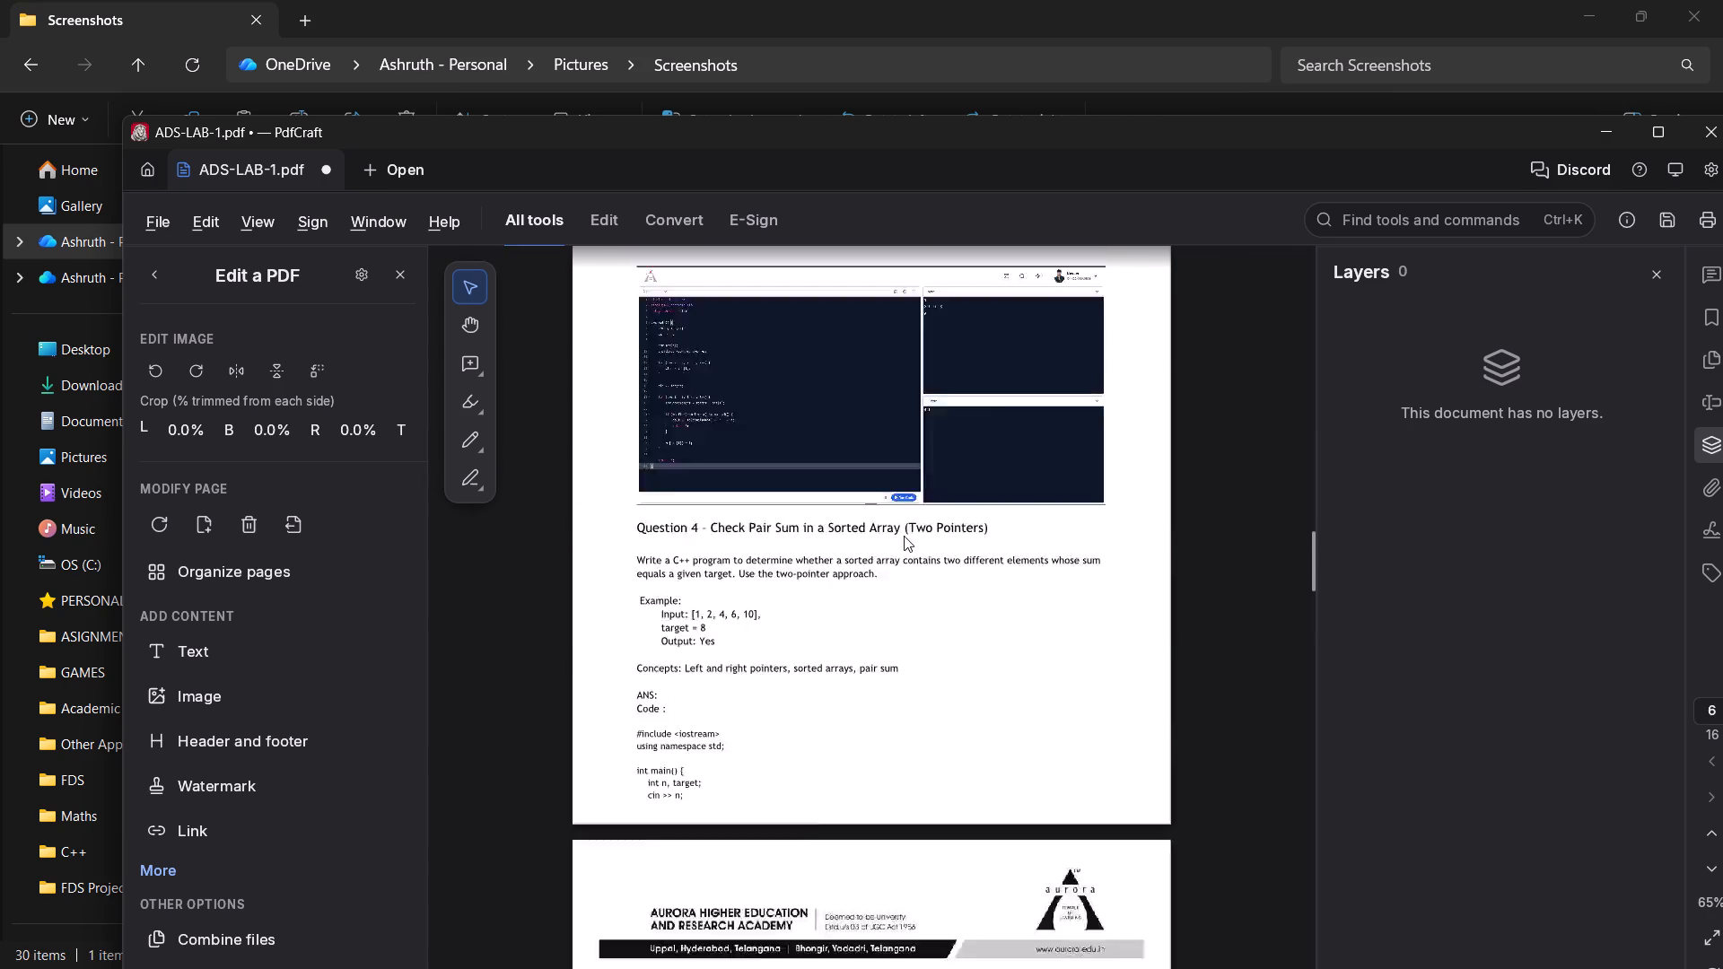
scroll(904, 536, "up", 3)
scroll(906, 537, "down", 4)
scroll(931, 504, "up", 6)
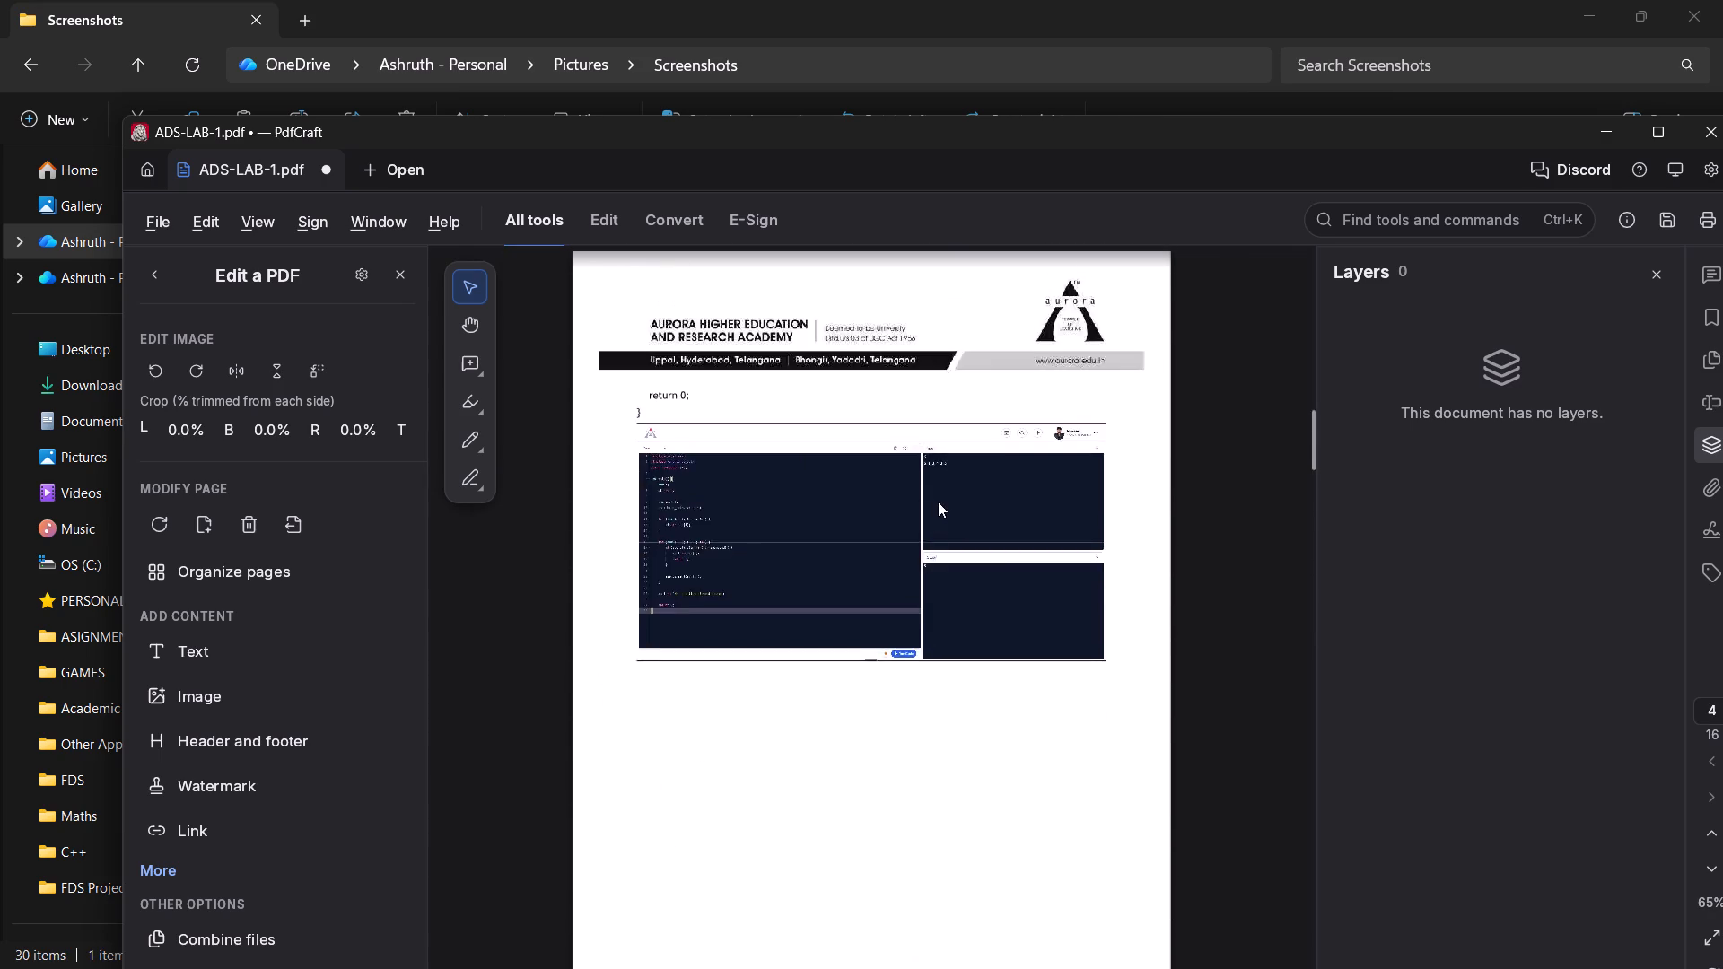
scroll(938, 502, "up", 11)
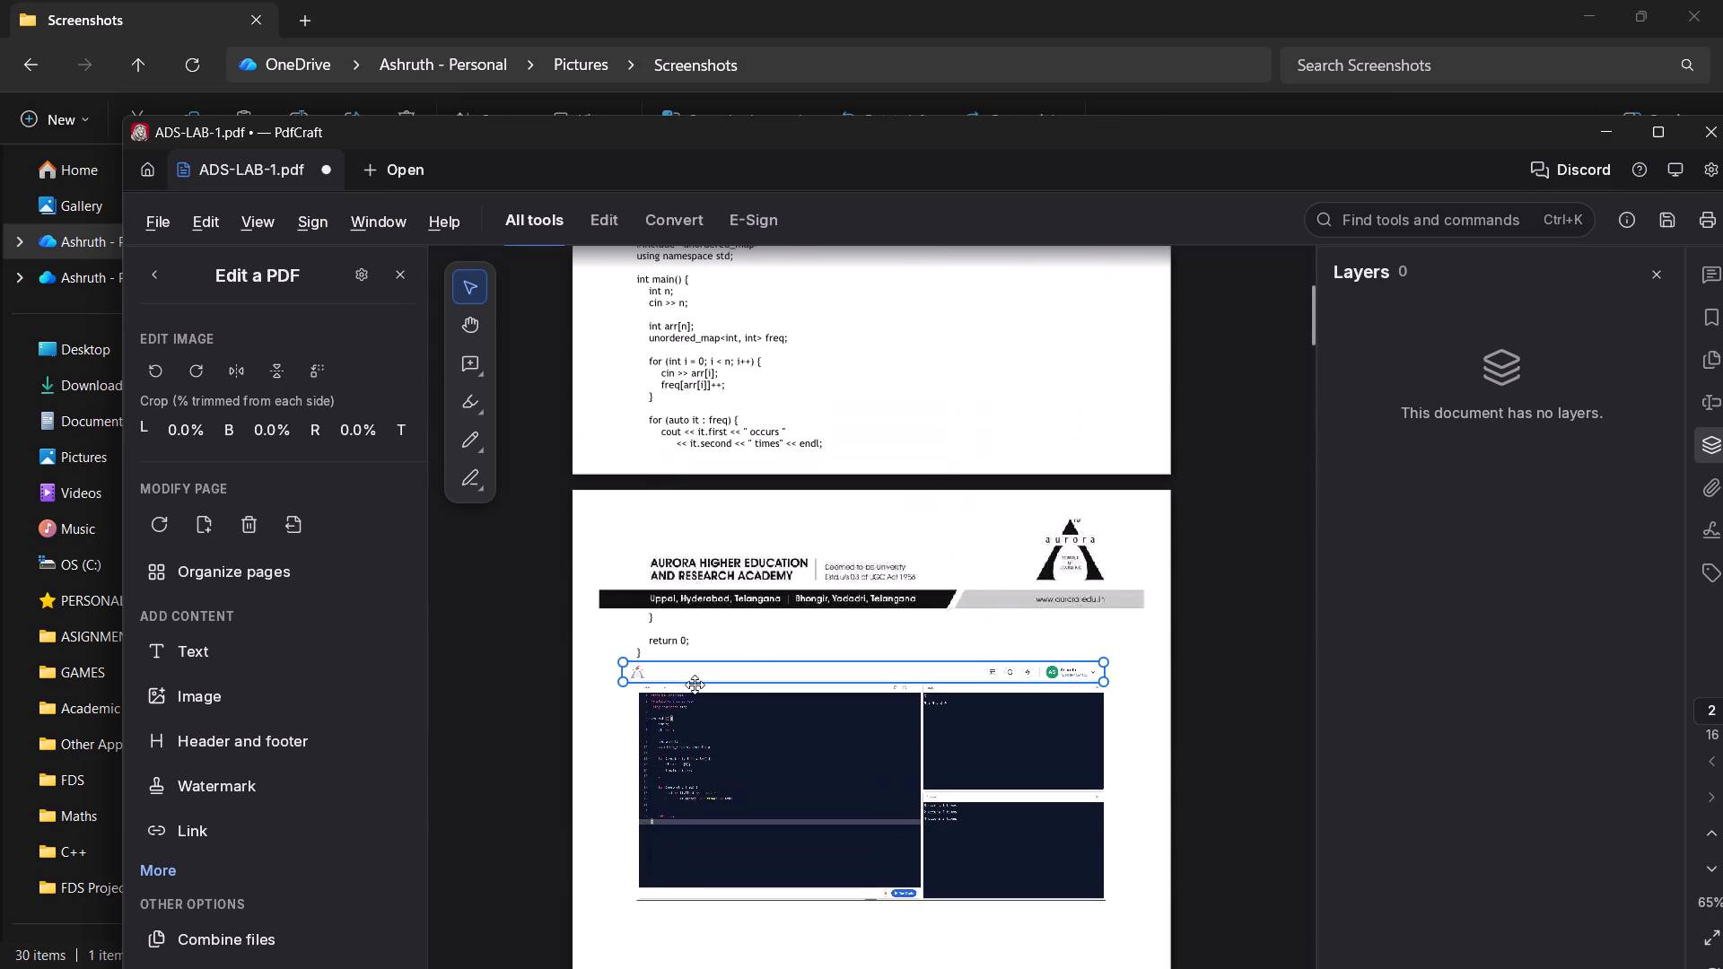
Narrow the new header image on page 2 from its left end and shift it to start at the code screenshot's left edge.
left_click_drag(622, 660, 669, 660)
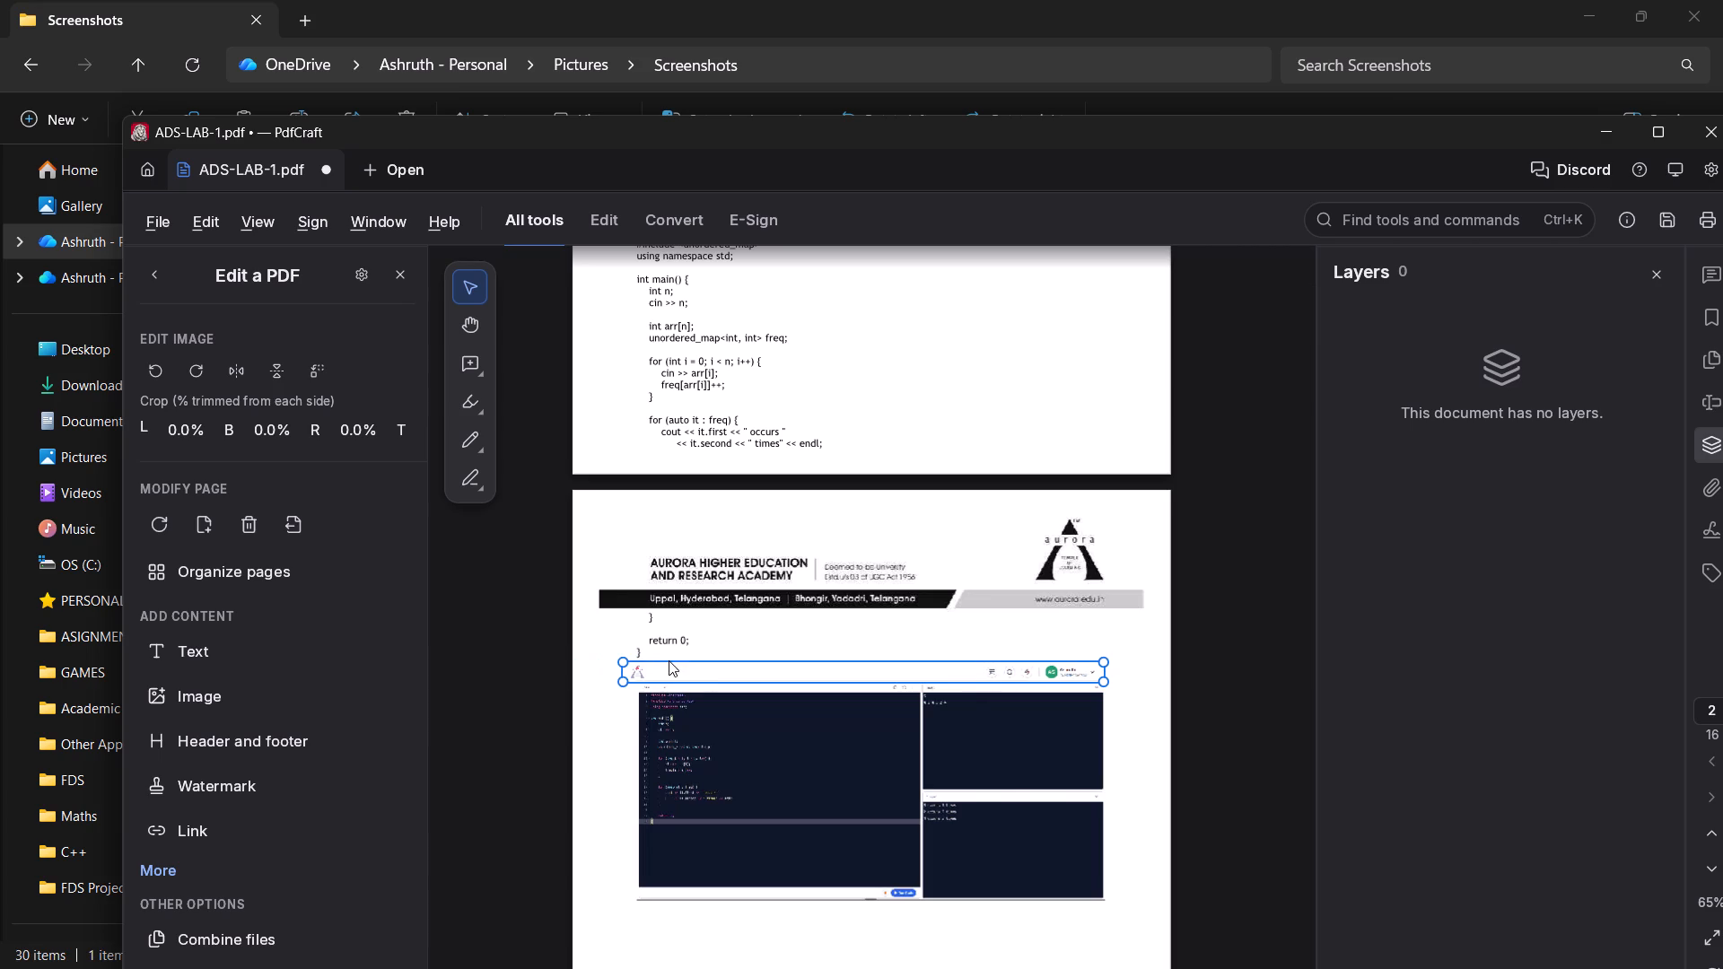
left_click_drag(669, 660, 648, 661)
left_click(1005, 628)
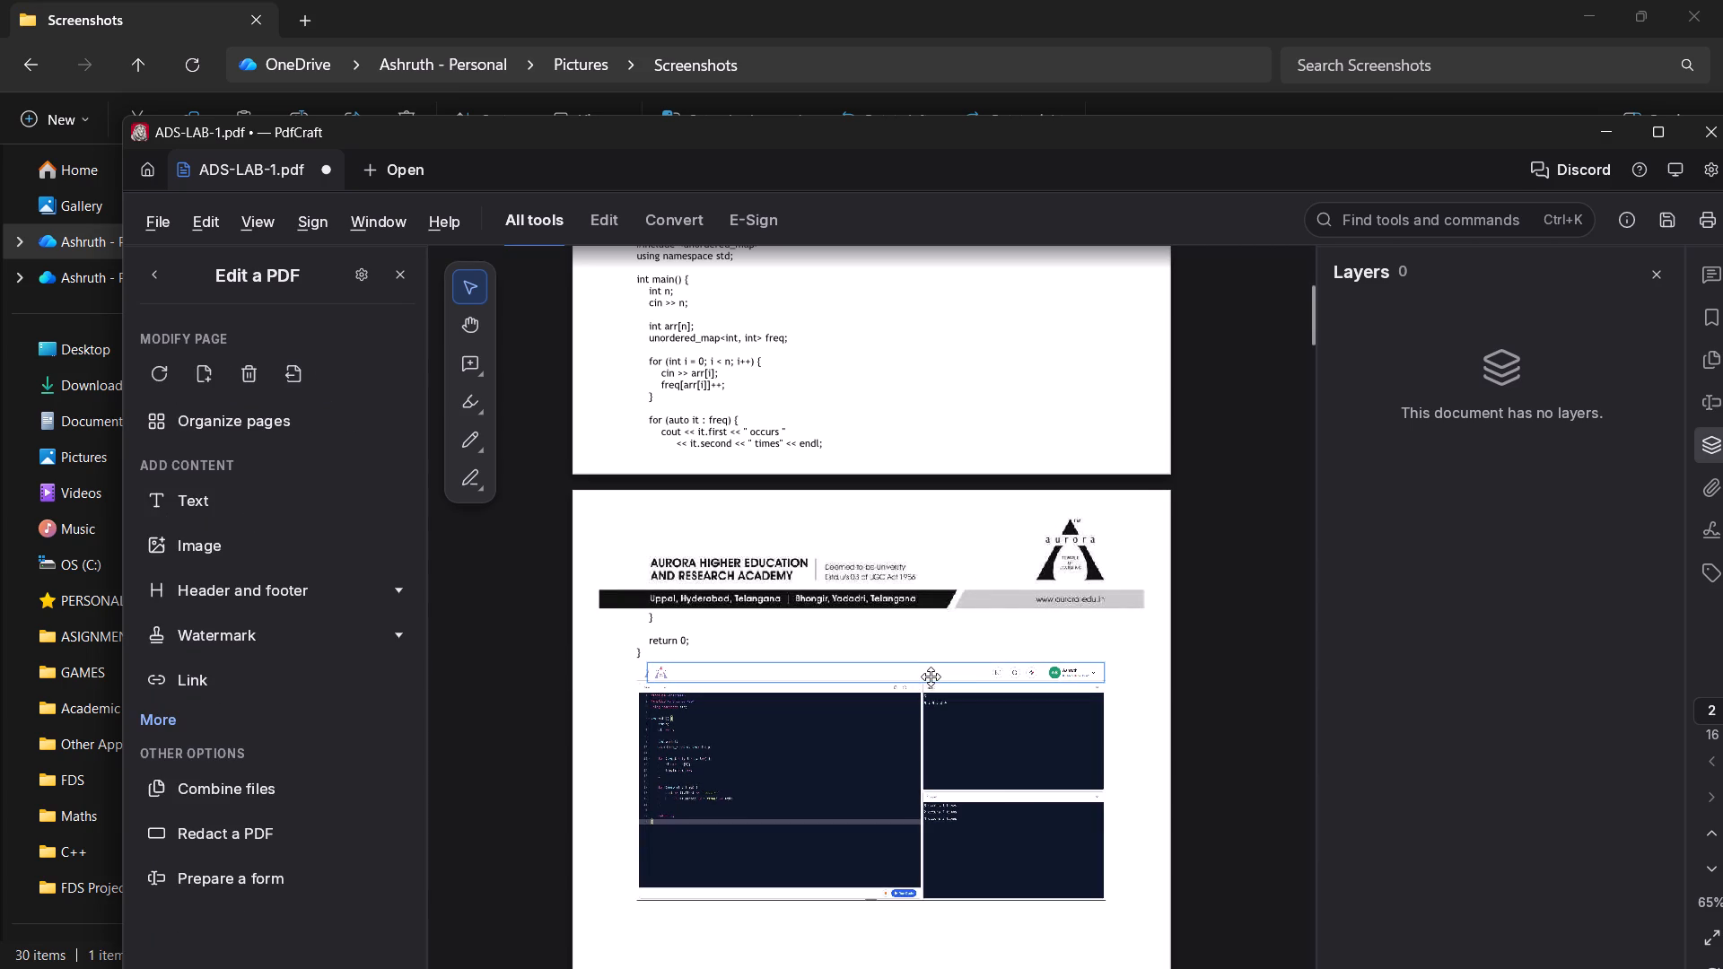
left_click_drag(931, 677, 916, 677)
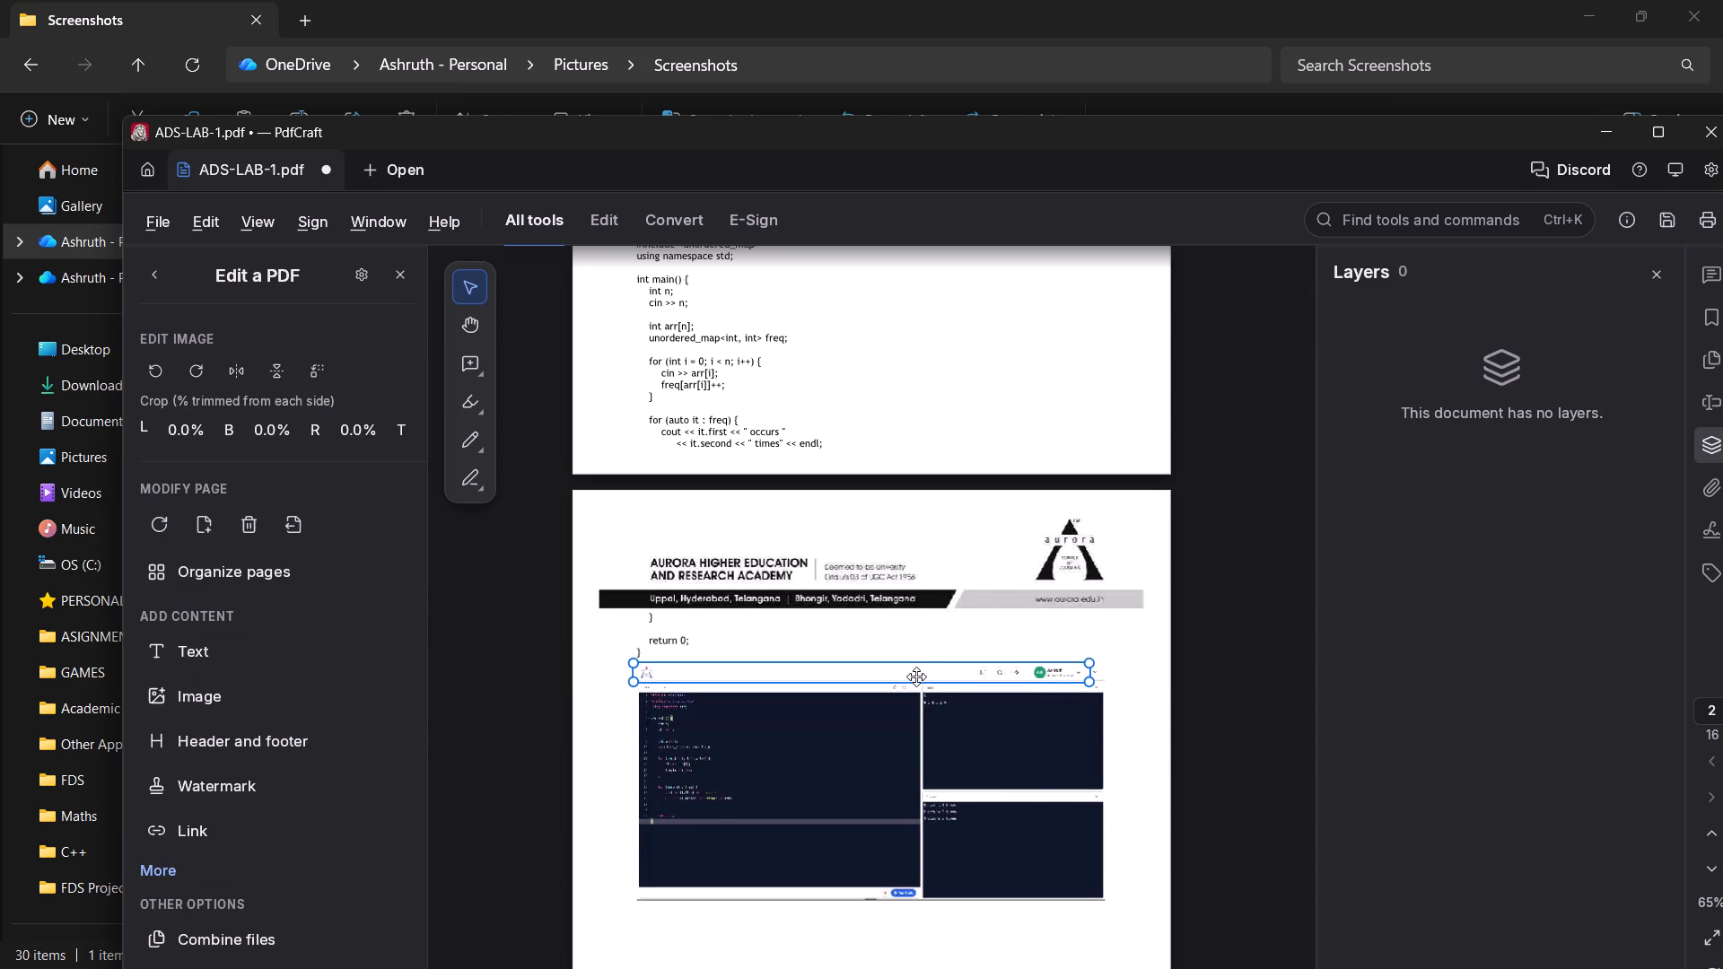
left_click_drag(916, 677, 917, 677)
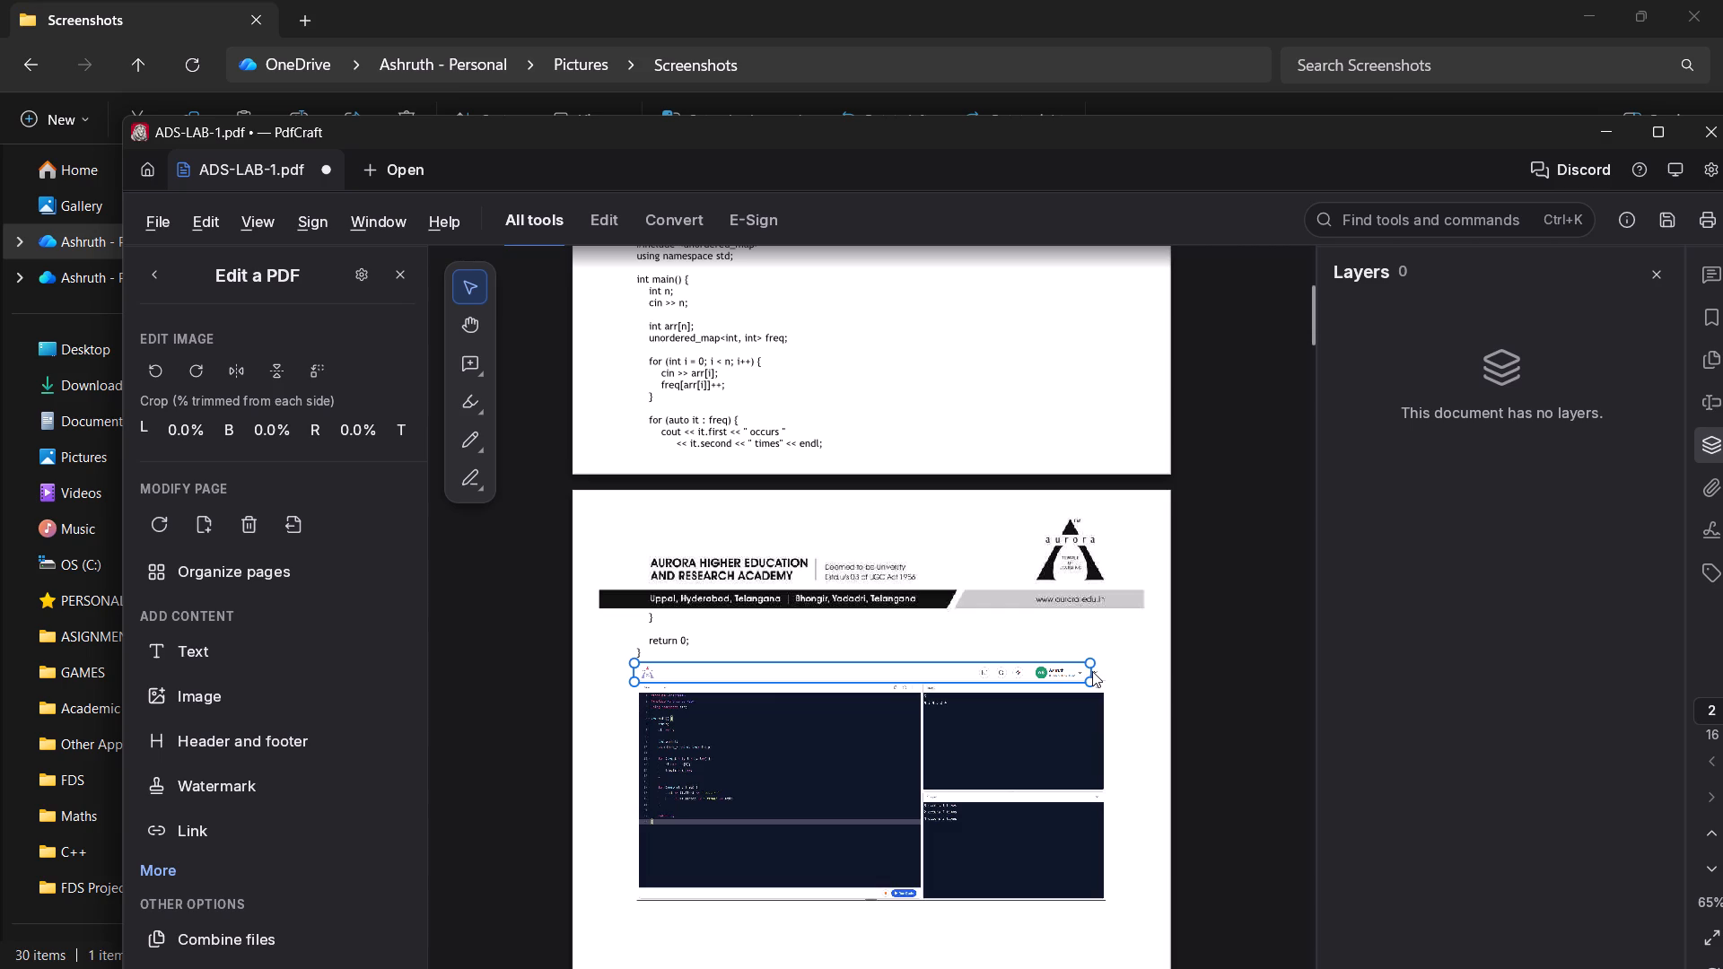
left_click(1089, 671)
Stretch the right end of the page 2 header image to the code screenshot's right edge so it covers the old header.
scroll(1028, 660, "up", 2, "ctrl")
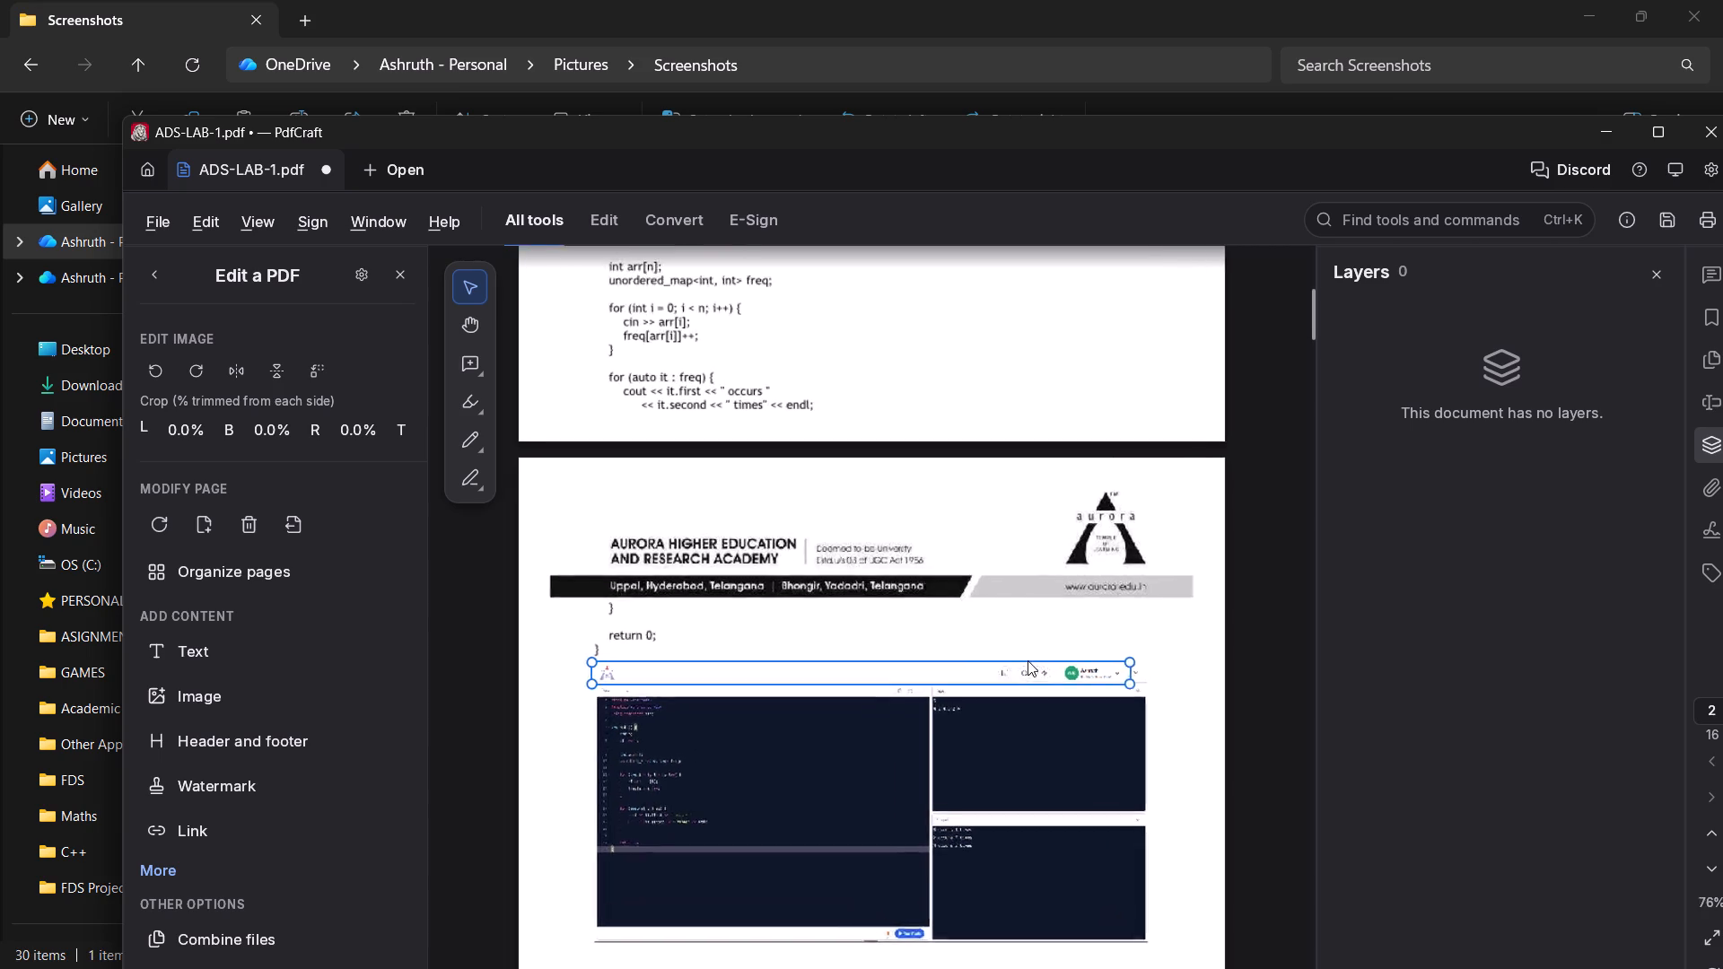
scroll(1028, 660, "up", 5, "ctrl")
left_click_drag(1126, 777, 1114, 781)
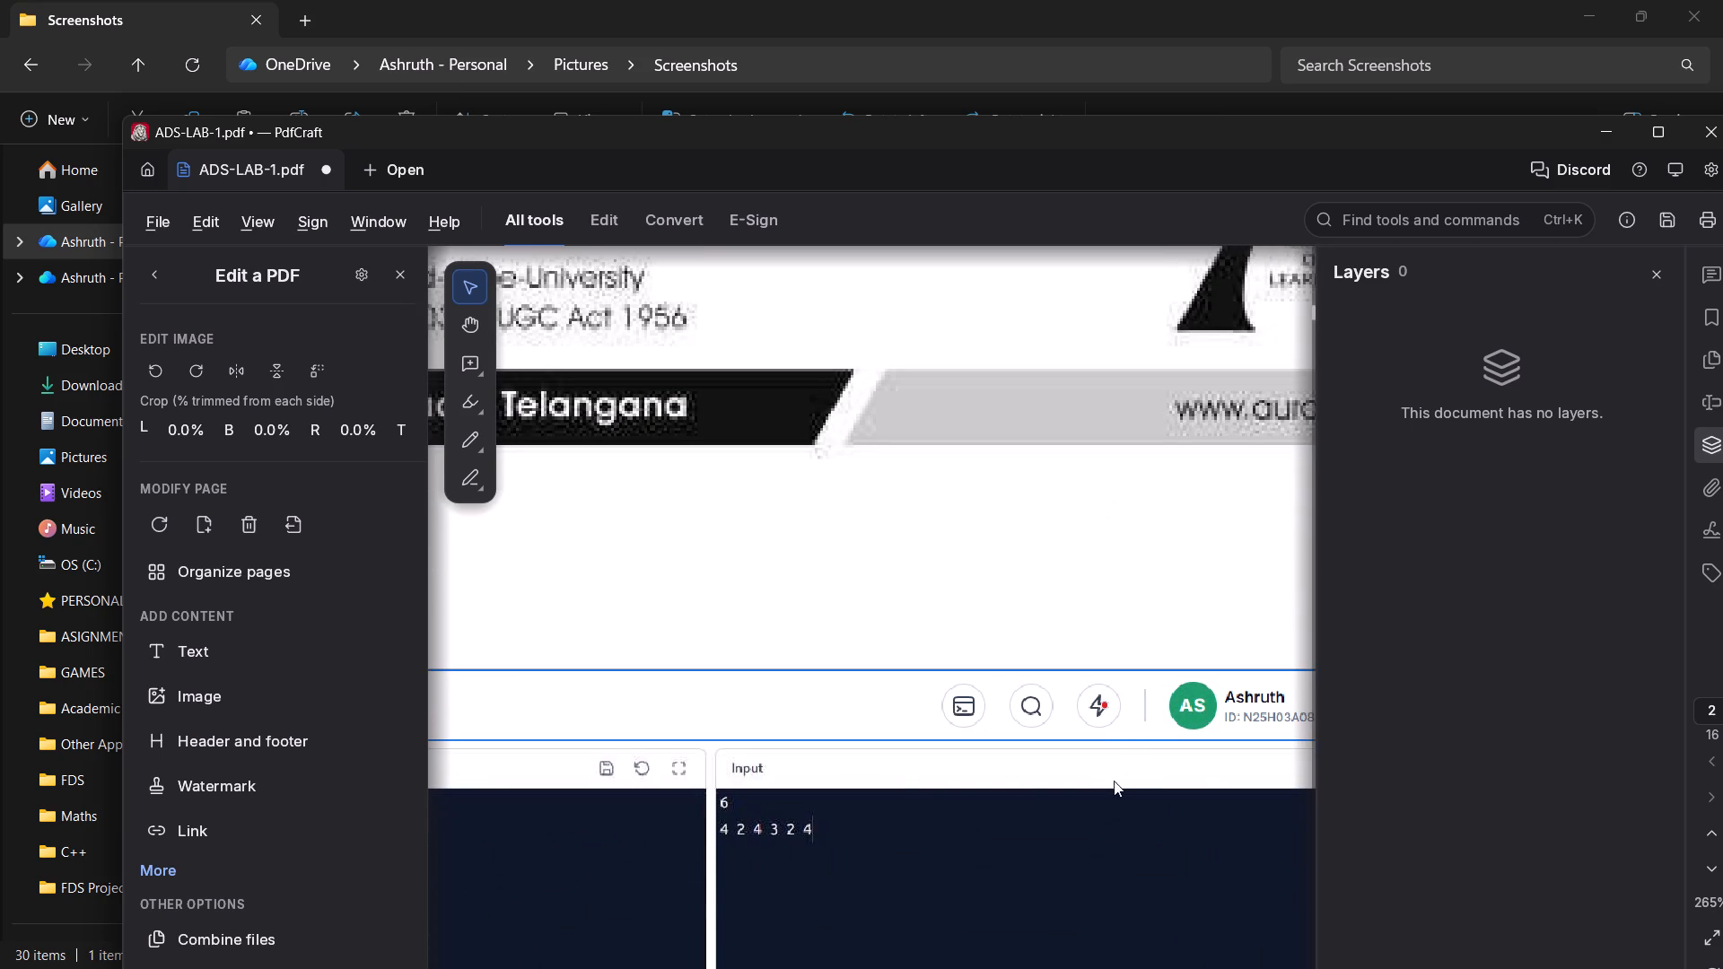
left_click_drag(1114, 781, 895, 784)
left_click(1031, 776)
middle_click_drag(1033, 770, 398, 621)
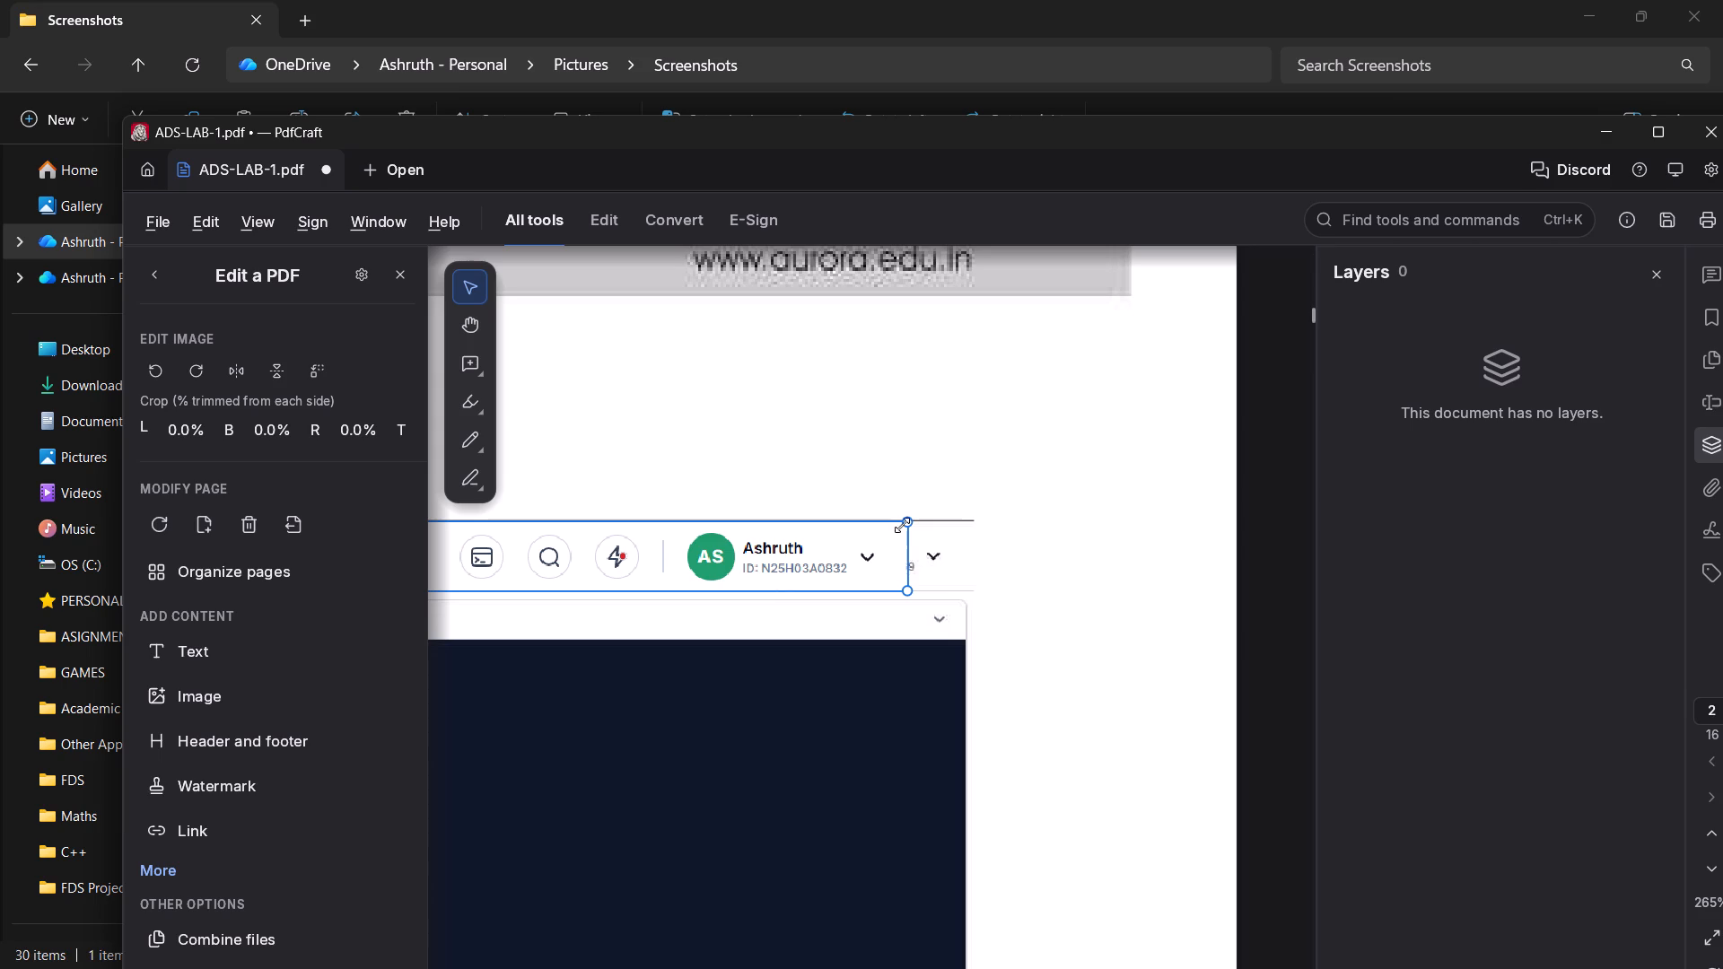
left_click_drag(907, 519, 966, 524)
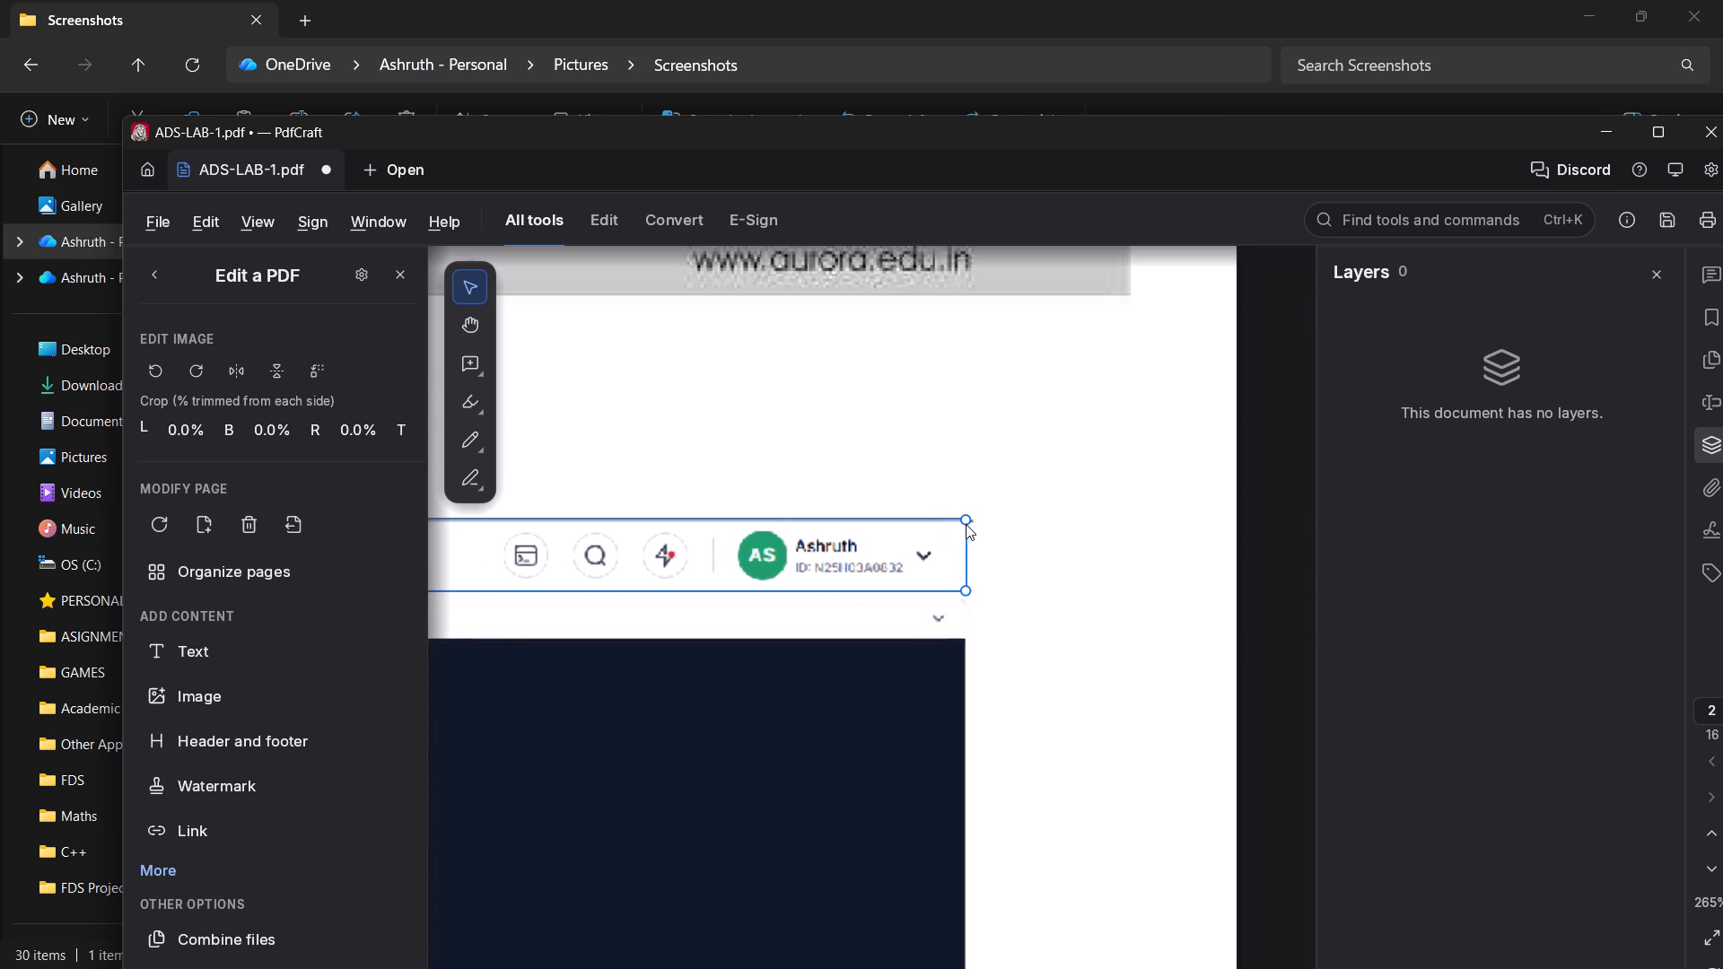
left_click_drag(966, 524, 969, 526)
left_click(1038, 526)
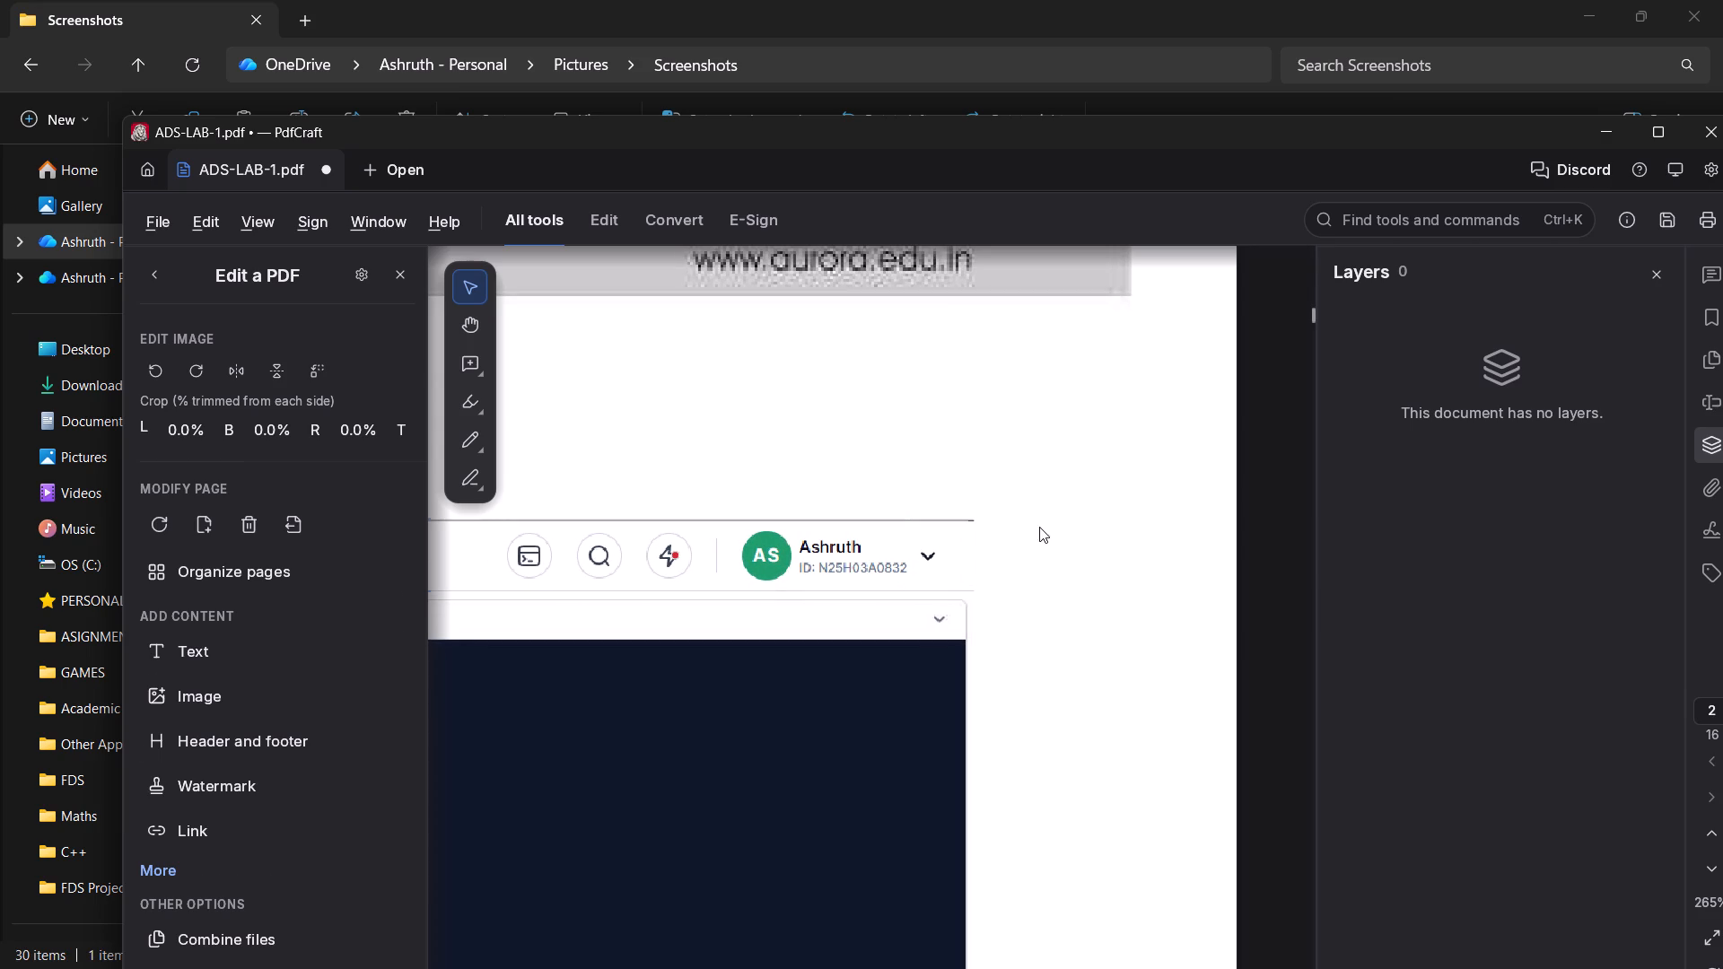
left_click(949, 567)
left_click_drag(967, 592, 954, 595)
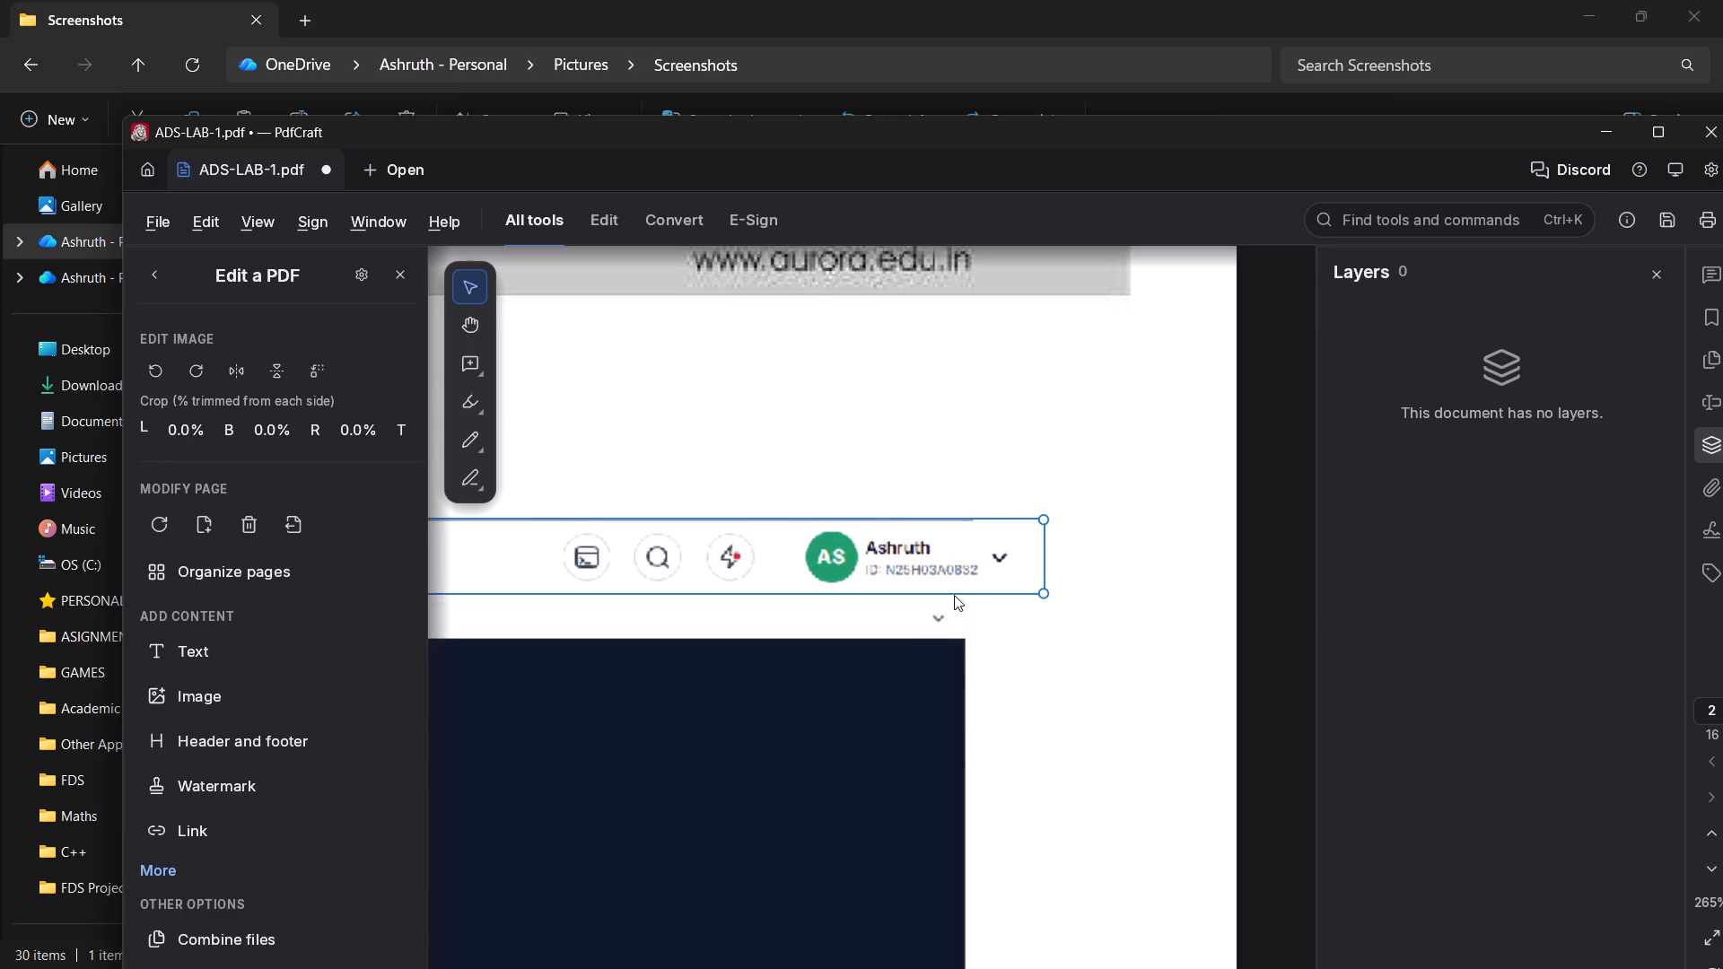
left_click_drag(954, 595, 967, 579)
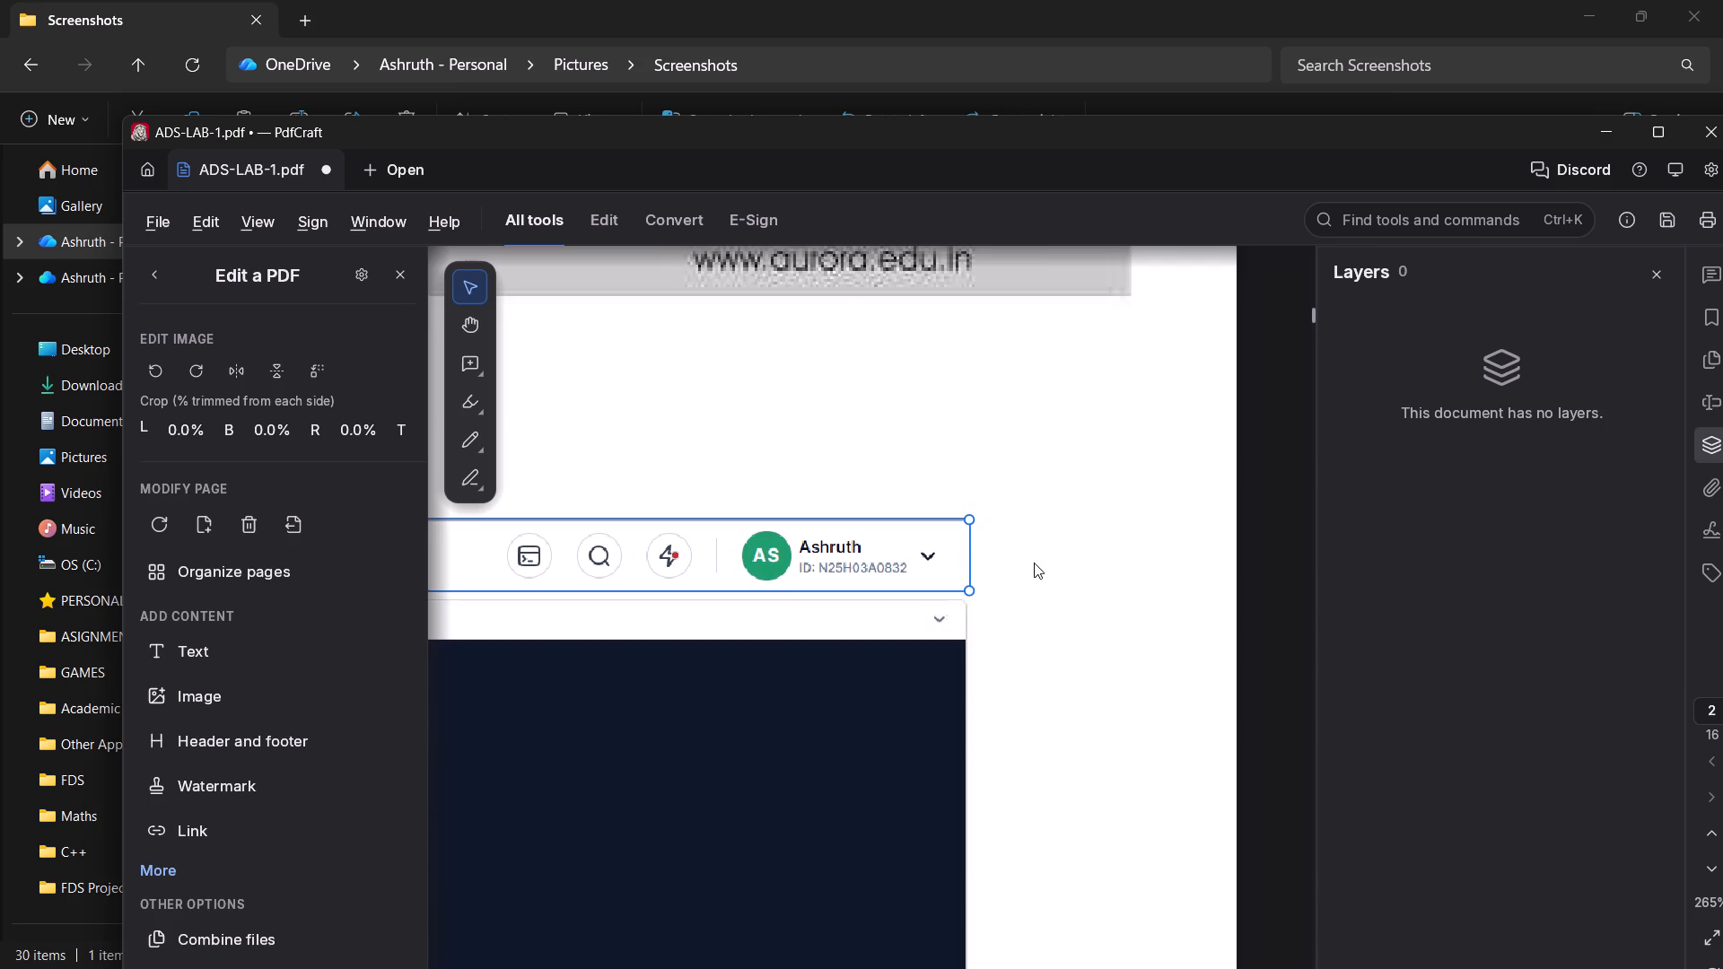
left_click(1035, 563)
Pull in the left end of the page 2 header image to line up with the code screenshot's left edge.
left_click_drag(824, 744, 1346, 709)
left_click_drag(757, 729, 788, 734)
middle_click_drag(678, 720, 1388, 581)
middle_click_drag(749, 612, 1544, 560)
scroll(829, 598, "down", 1)
middle_click_drag(822, 563, 909, 716)
scroll(909, 716, "up", 1)
left_click(702, 559)
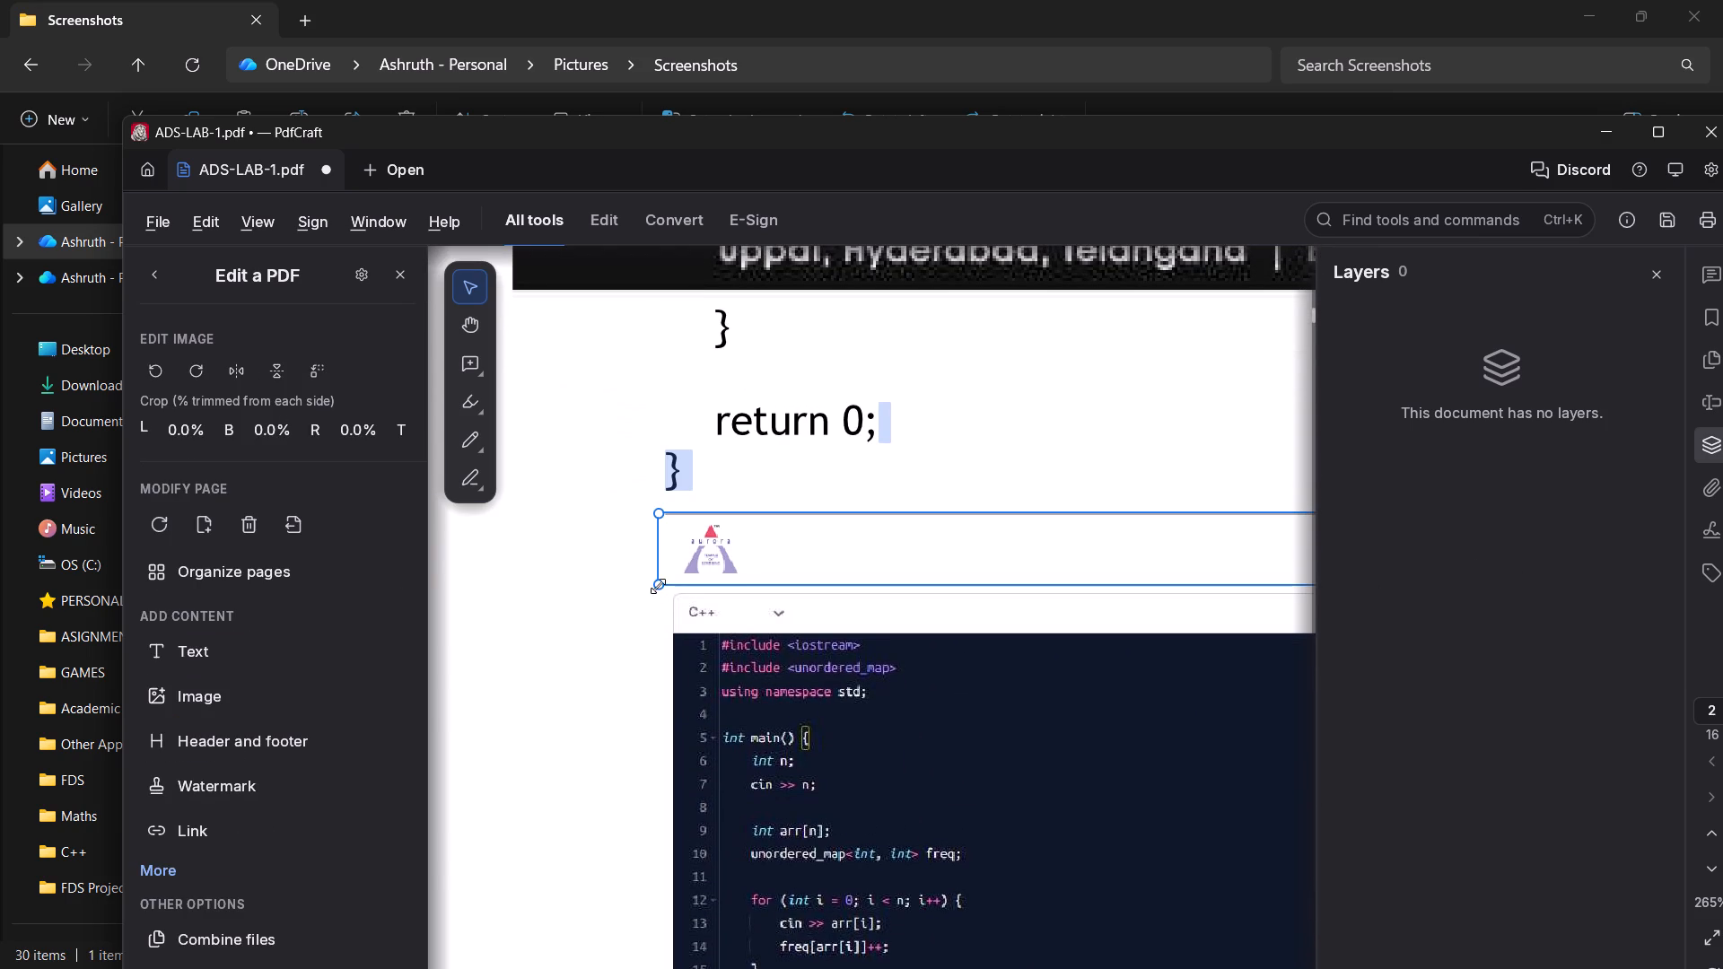
left_click_drag(658, 584, 696, 582)
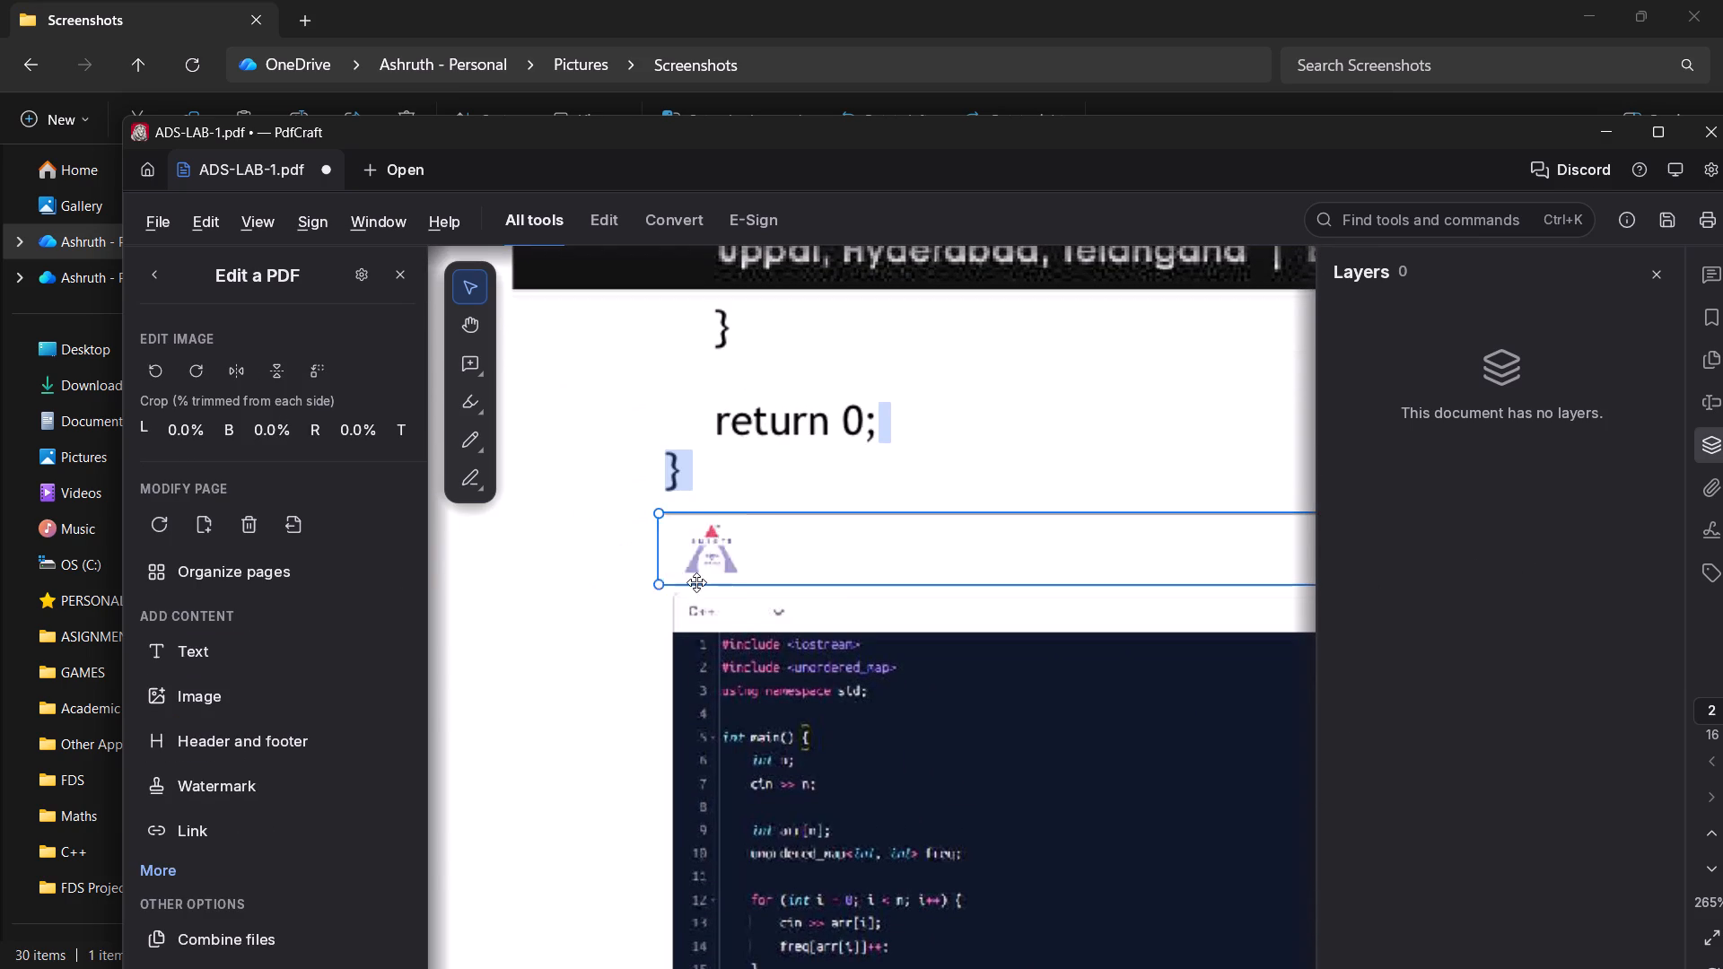
left_click_drag(696, 582, 672, 582)
left_click(976, 435)
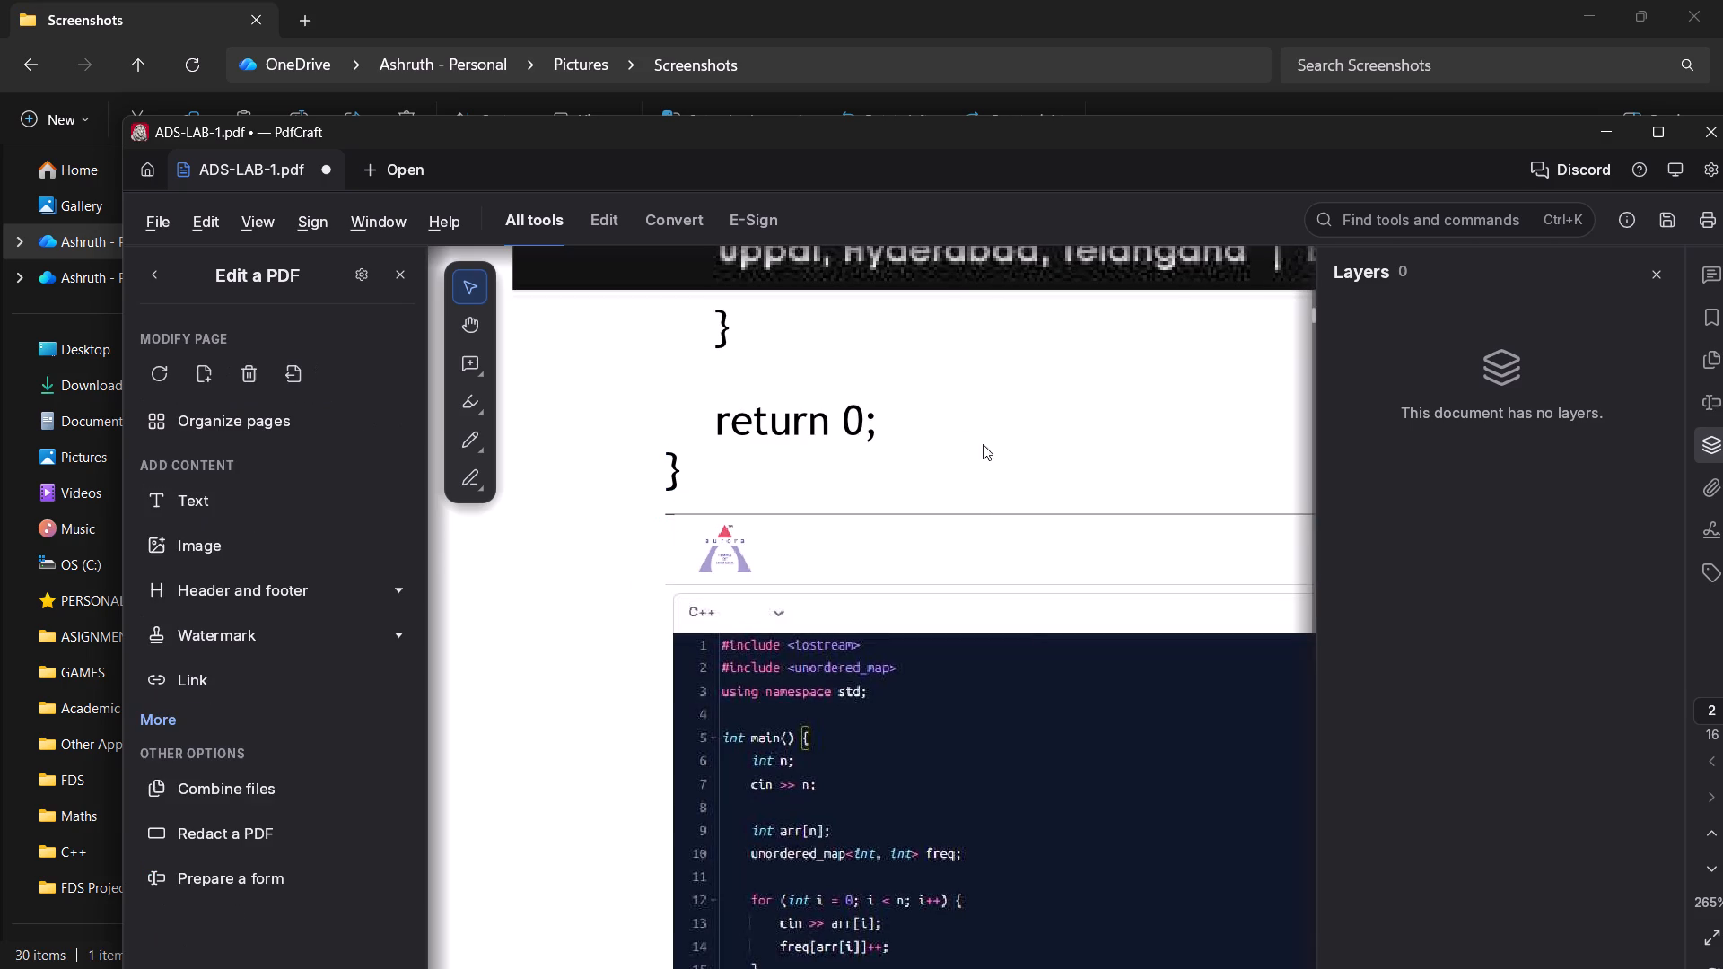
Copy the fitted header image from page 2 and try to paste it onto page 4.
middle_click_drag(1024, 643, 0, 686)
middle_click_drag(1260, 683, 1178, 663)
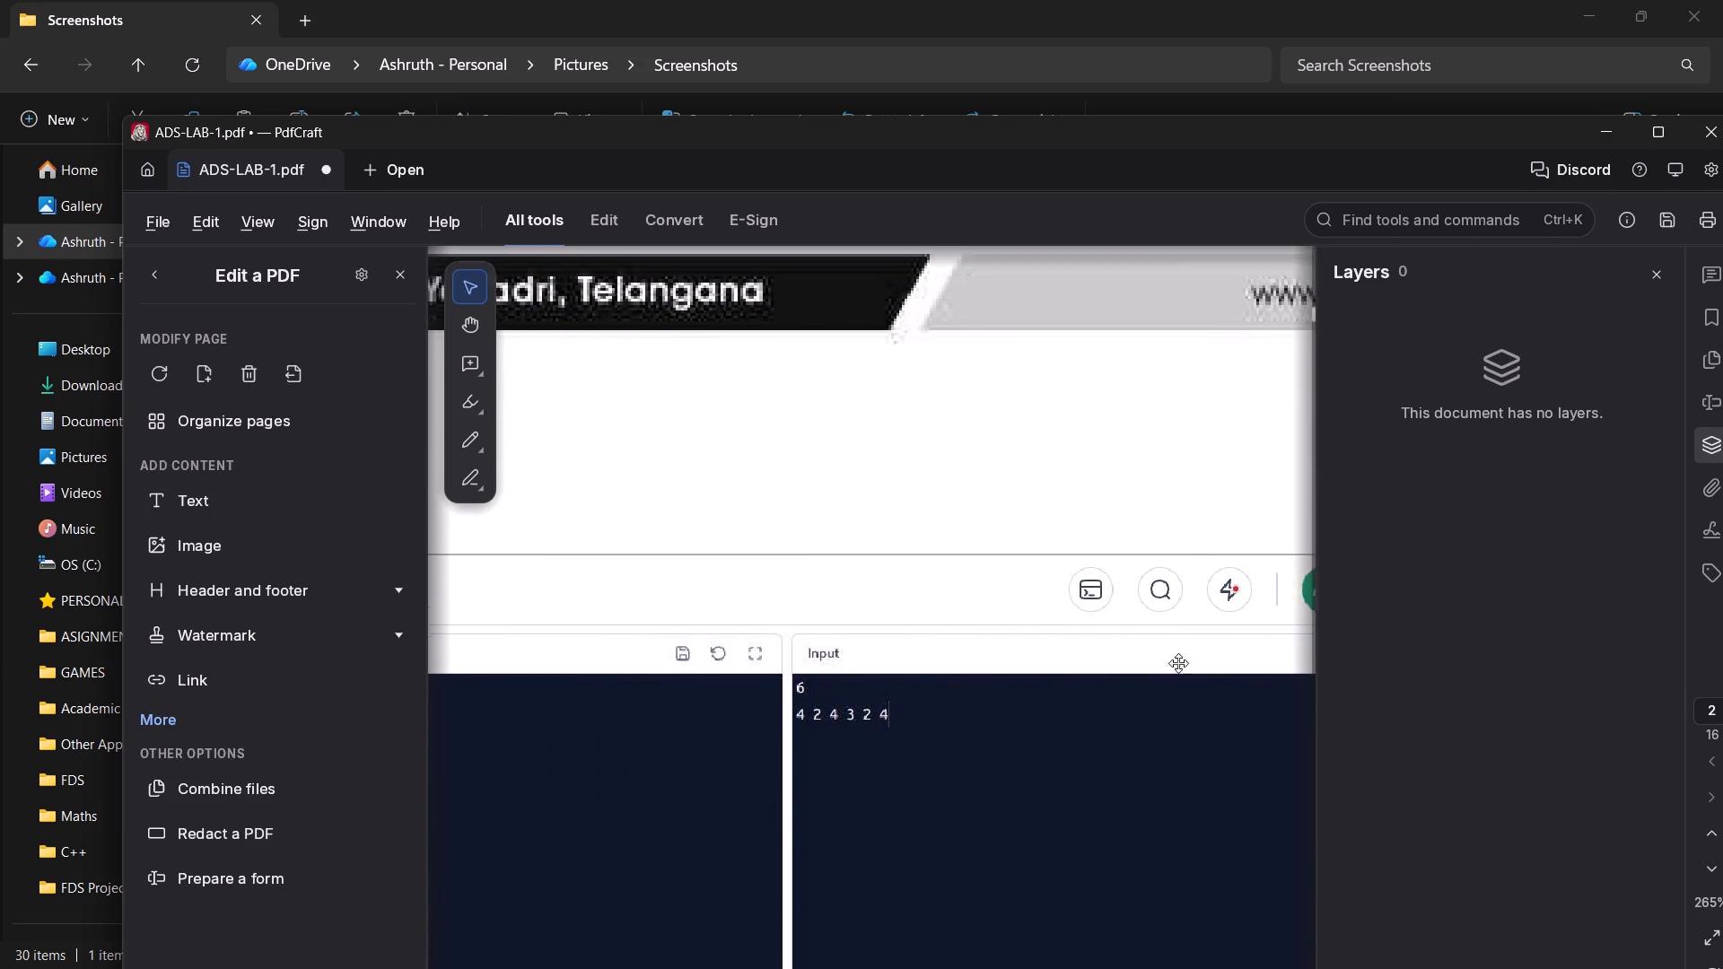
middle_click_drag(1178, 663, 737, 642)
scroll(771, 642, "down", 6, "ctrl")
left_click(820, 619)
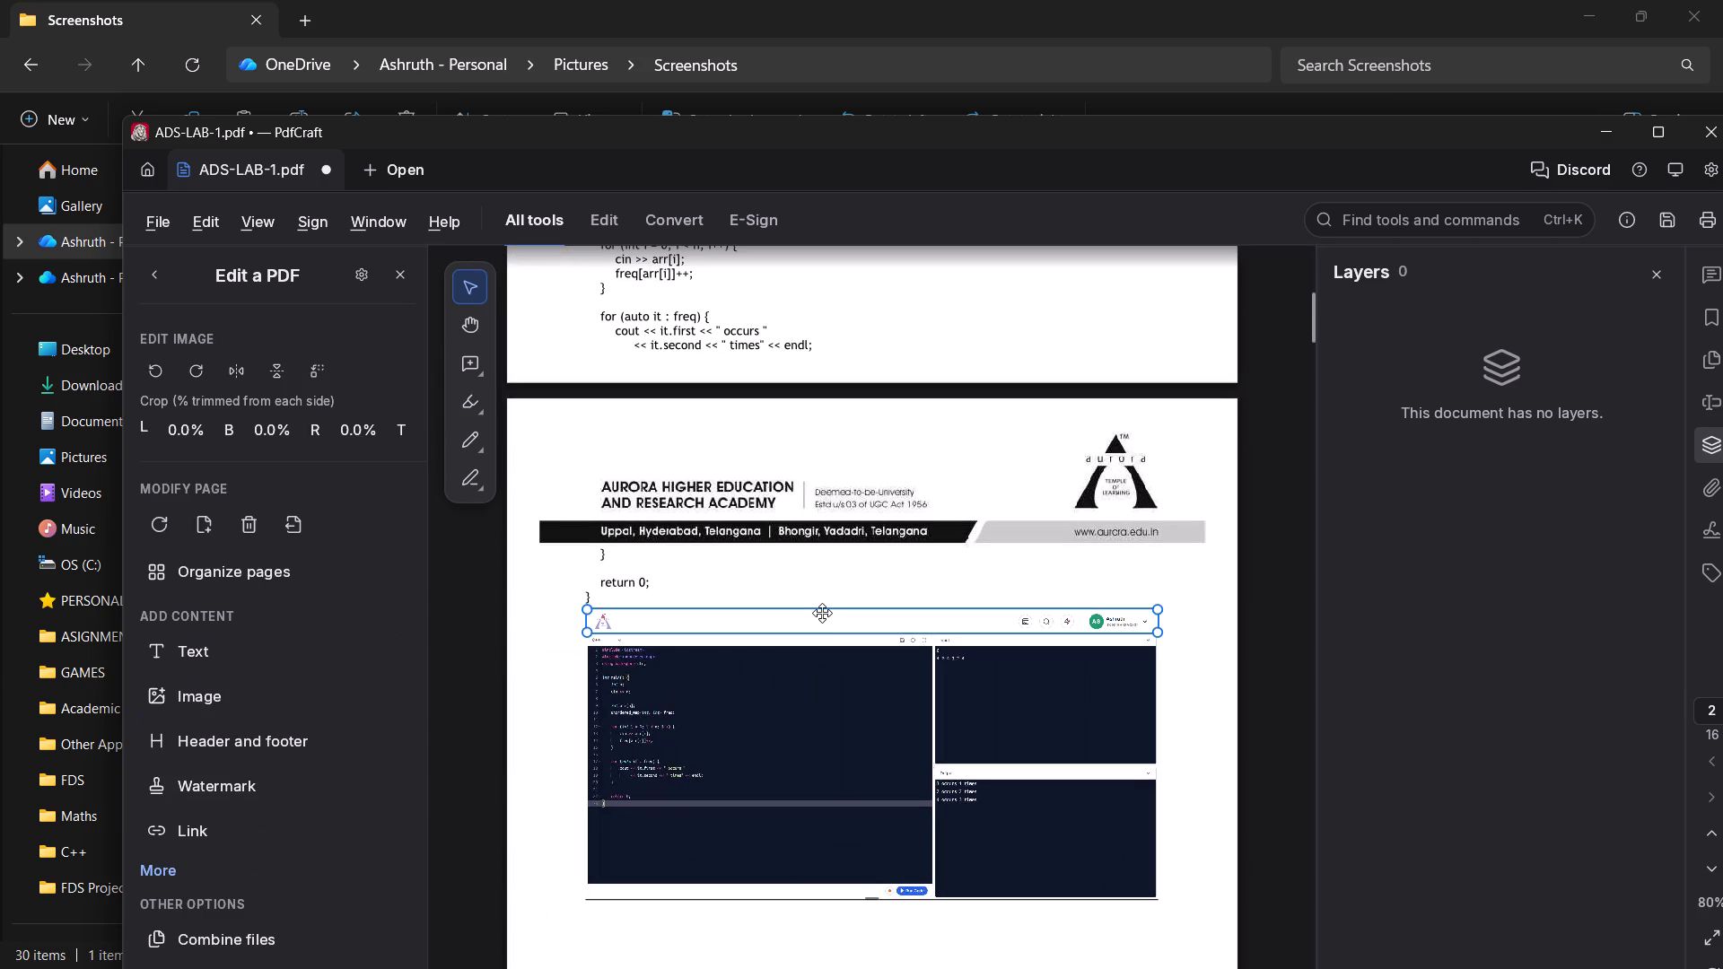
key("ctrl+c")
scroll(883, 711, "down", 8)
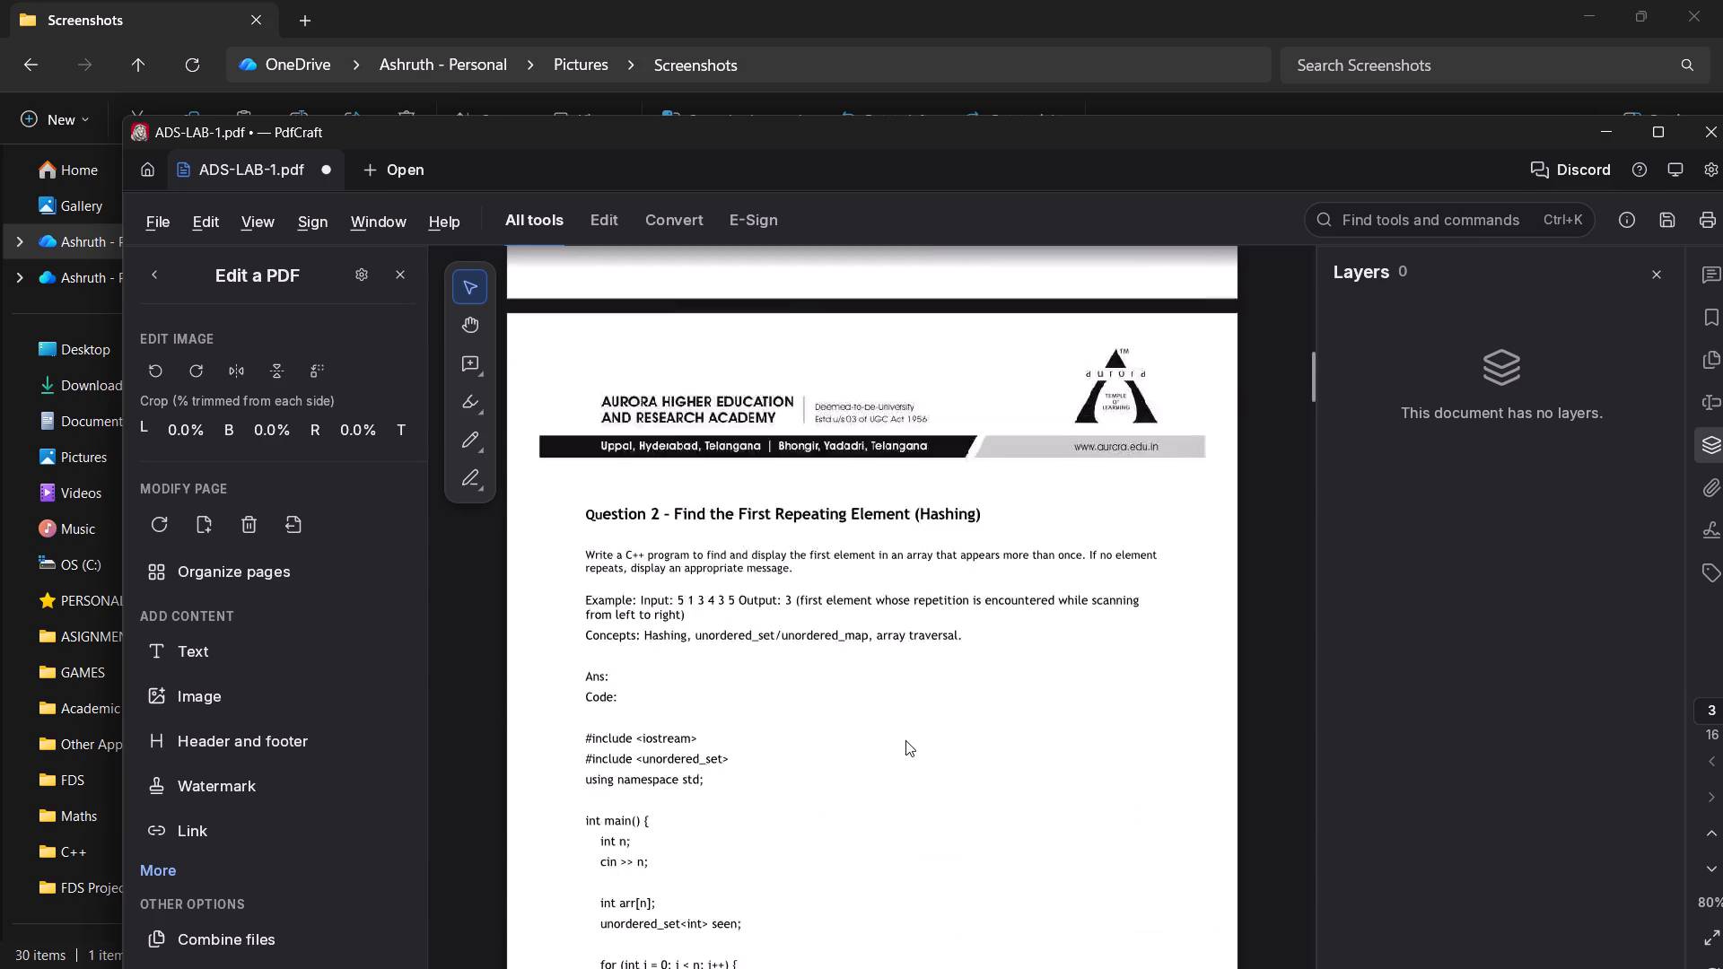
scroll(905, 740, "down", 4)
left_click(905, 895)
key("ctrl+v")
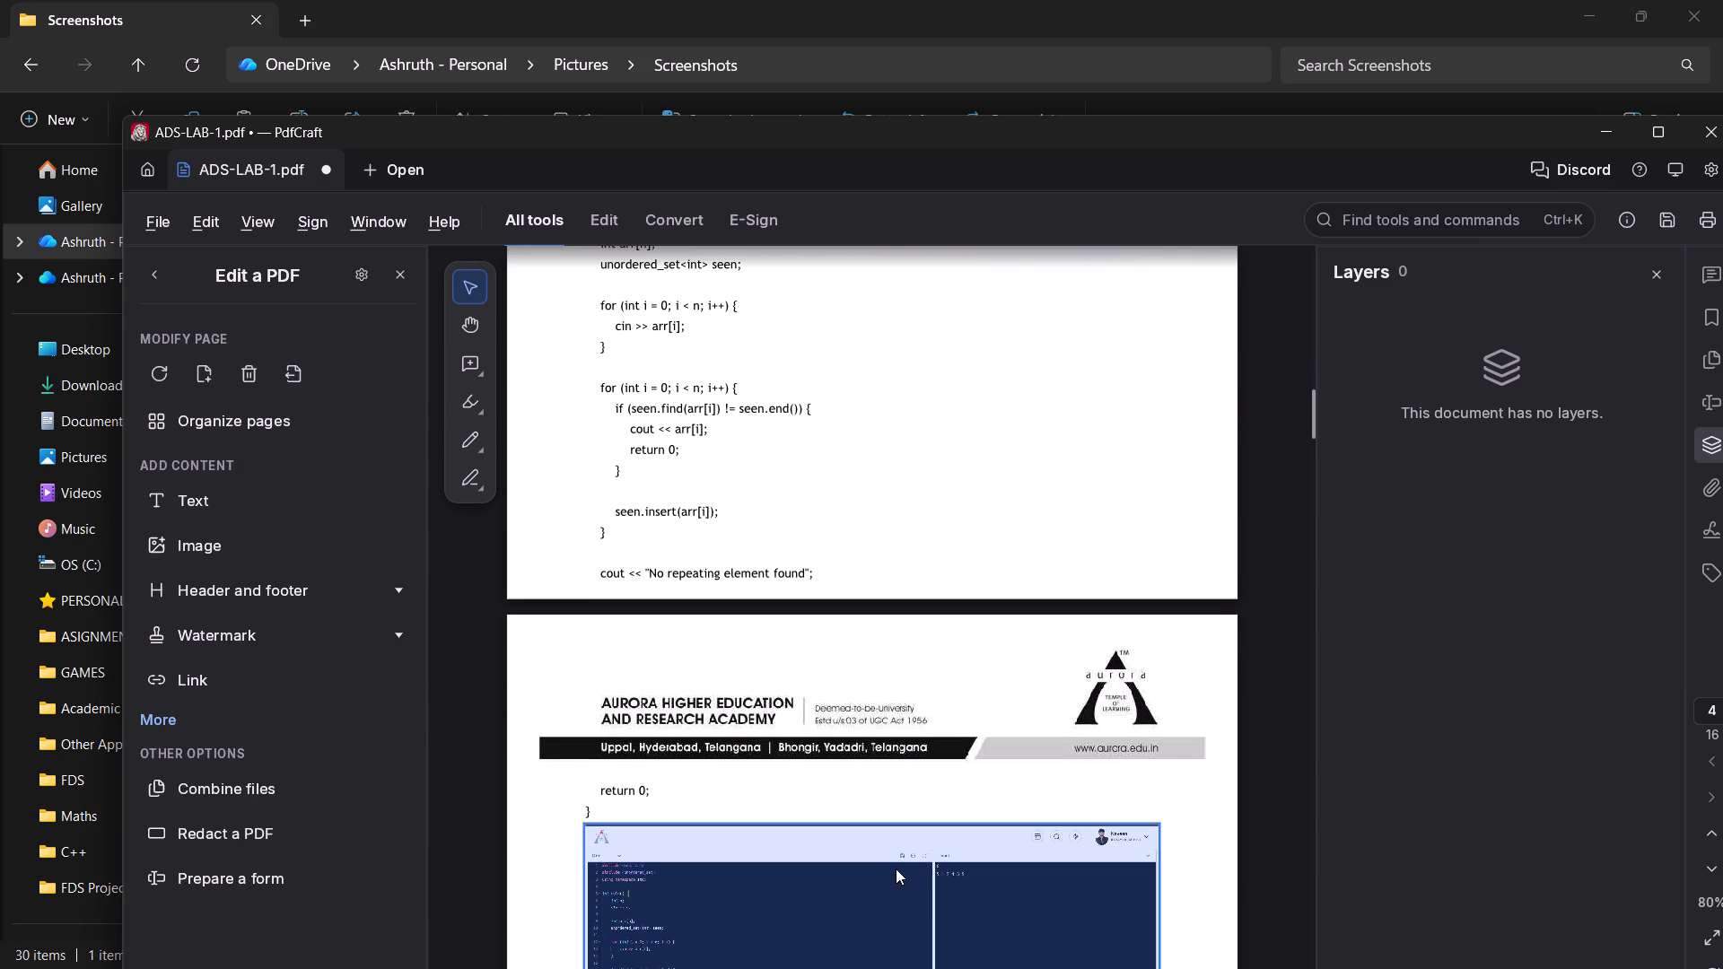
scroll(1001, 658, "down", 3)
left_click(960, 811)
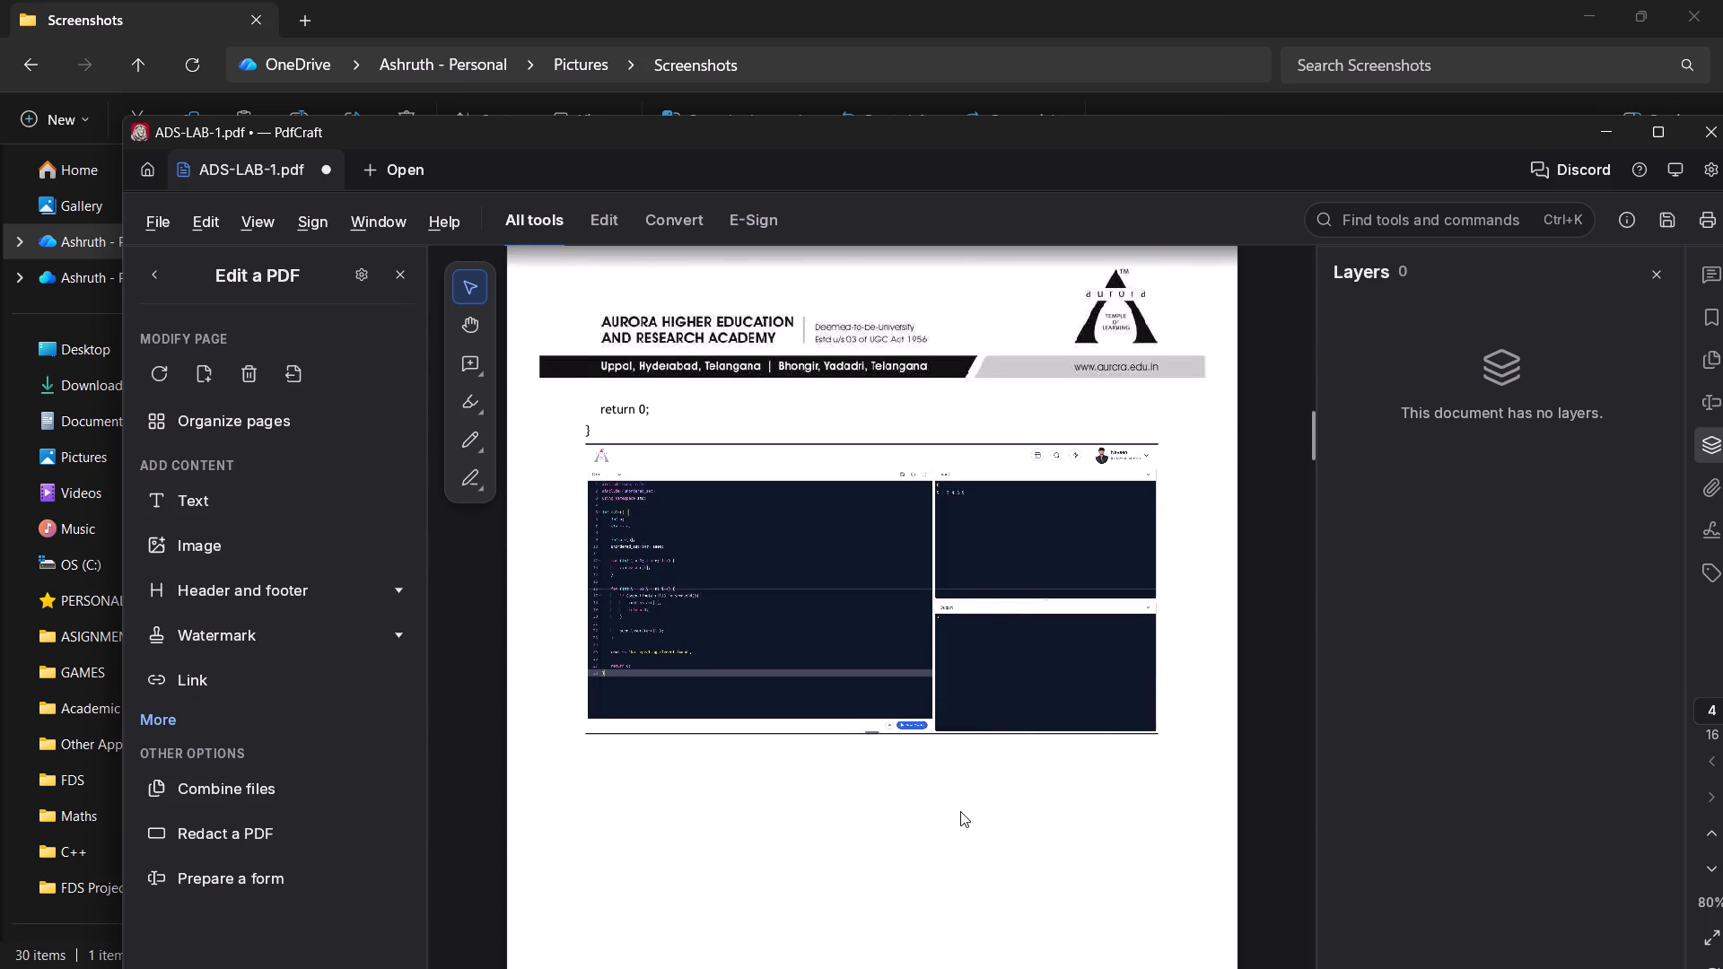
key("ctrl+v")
left_click(236, 537)
scroll(544, 321, "down", 4)
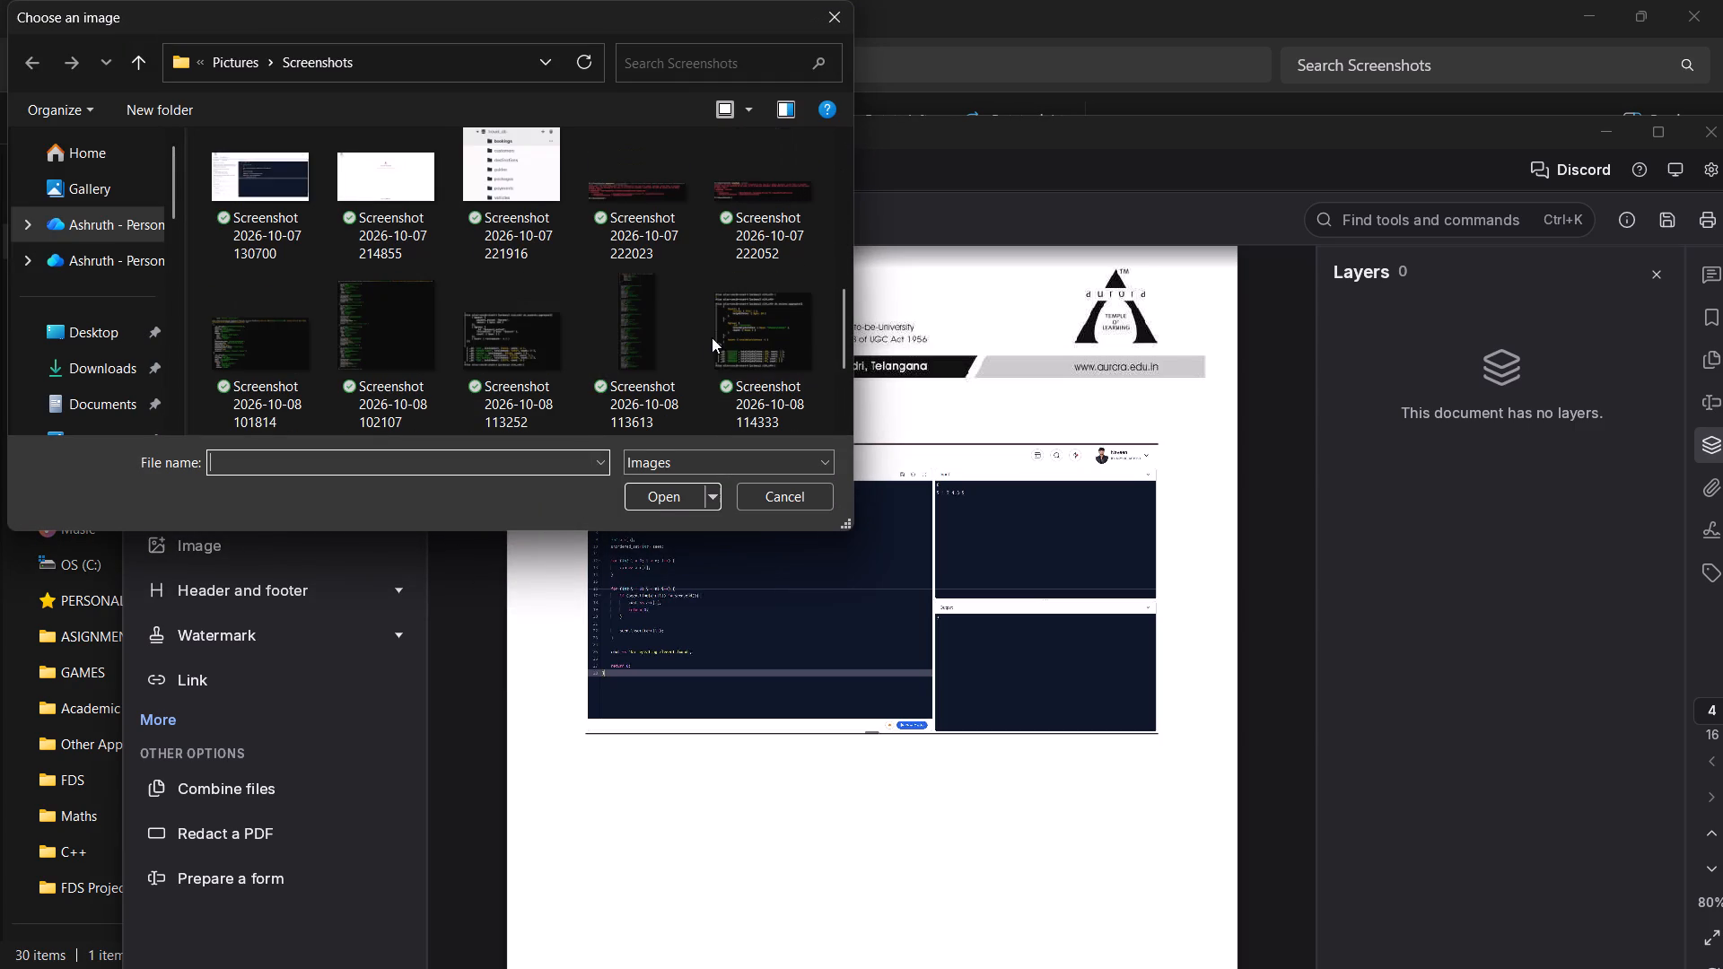
scroll(590, 308, "down", 6)
scroll(715, 302, "down", 5)
left_click(750, 345)
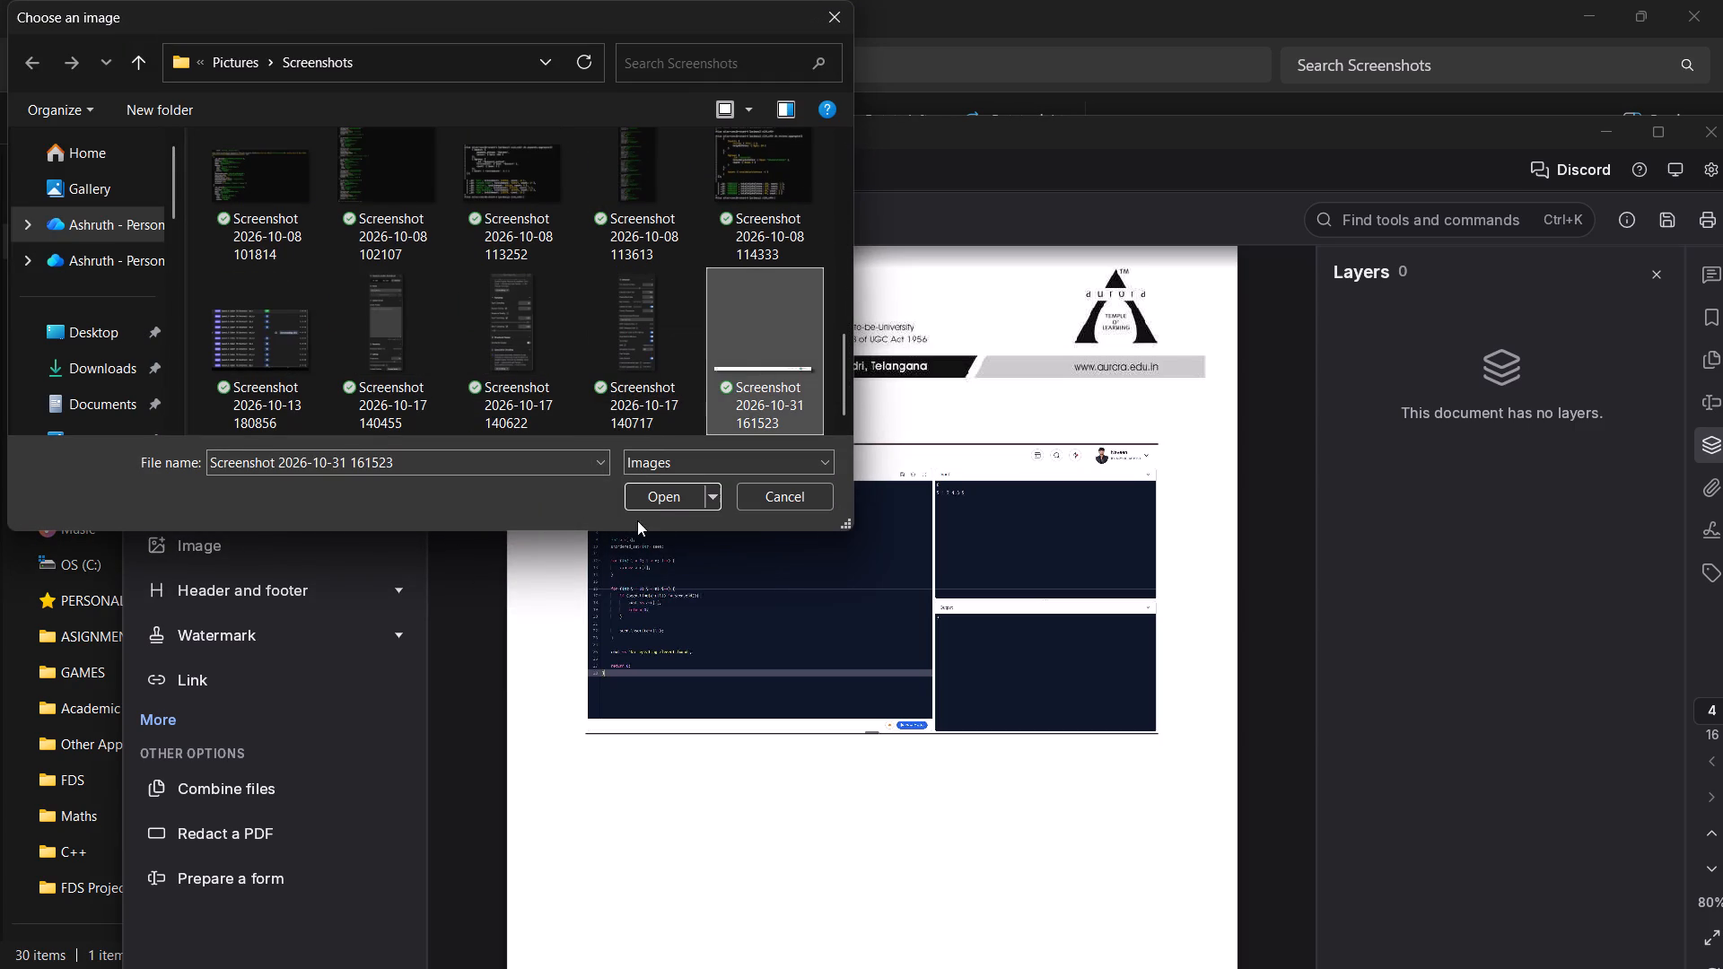
left_click(651, 497)
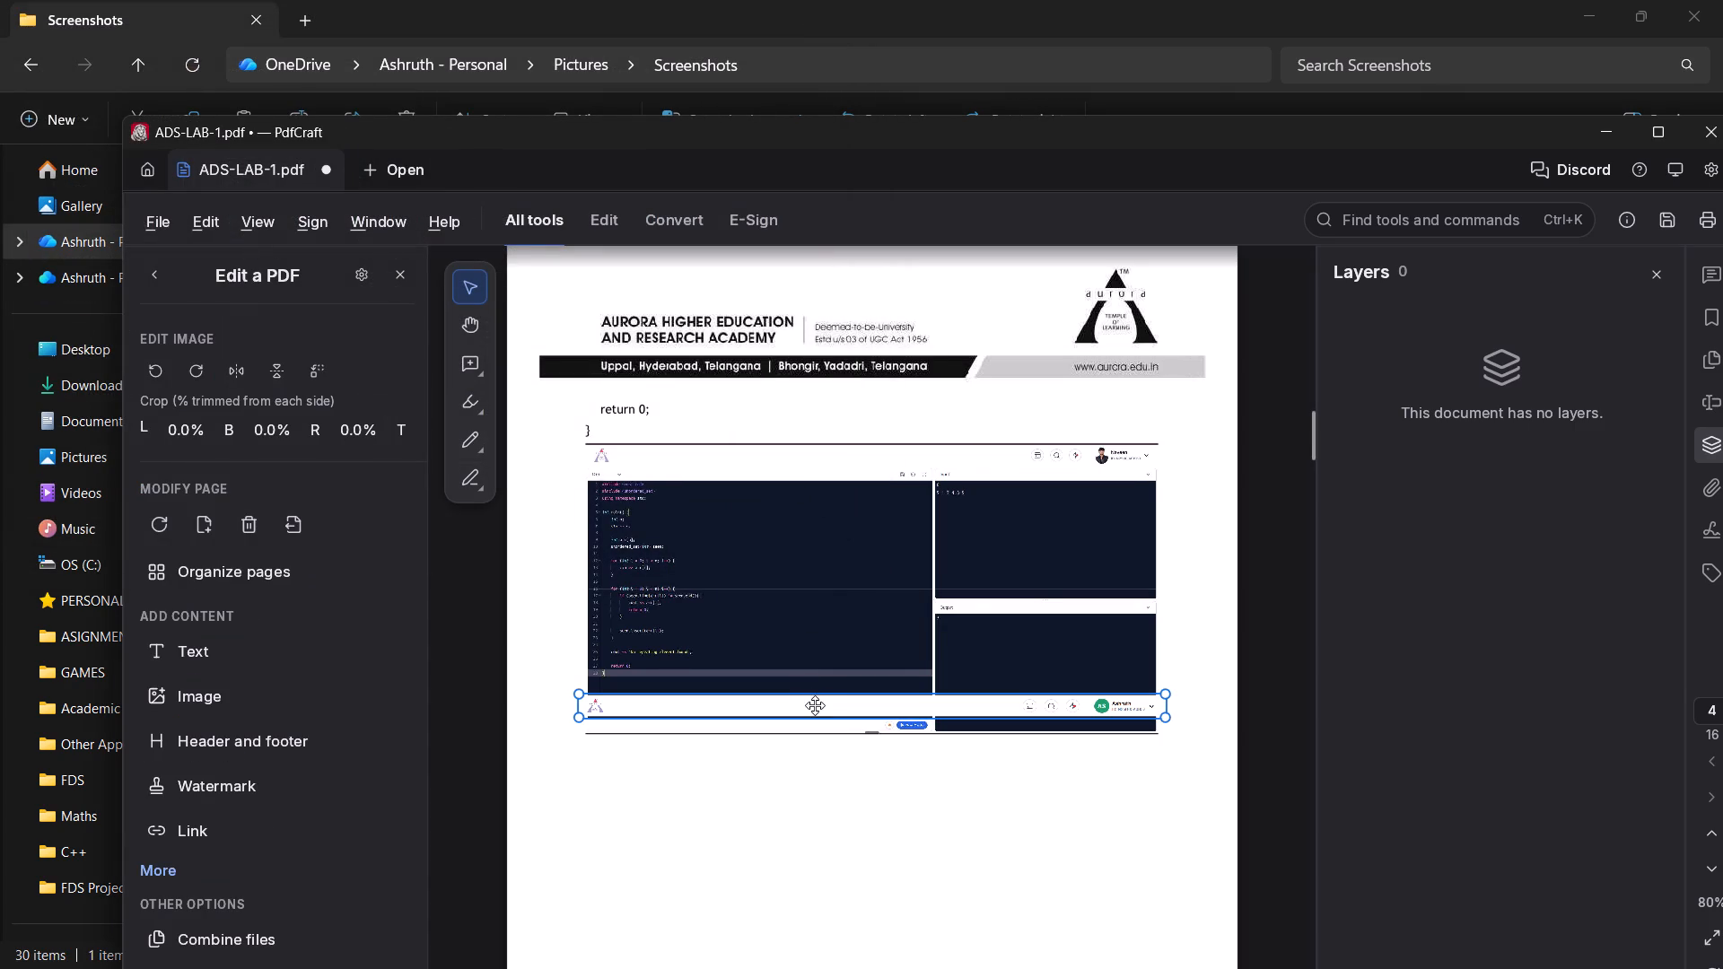
Narrow the page 4 header image to the code screenshot's width and place it over the old portal header.
left_click_drag(1164, 694, 1155, 695)
left_click_drag(950, 711, 953, 458)
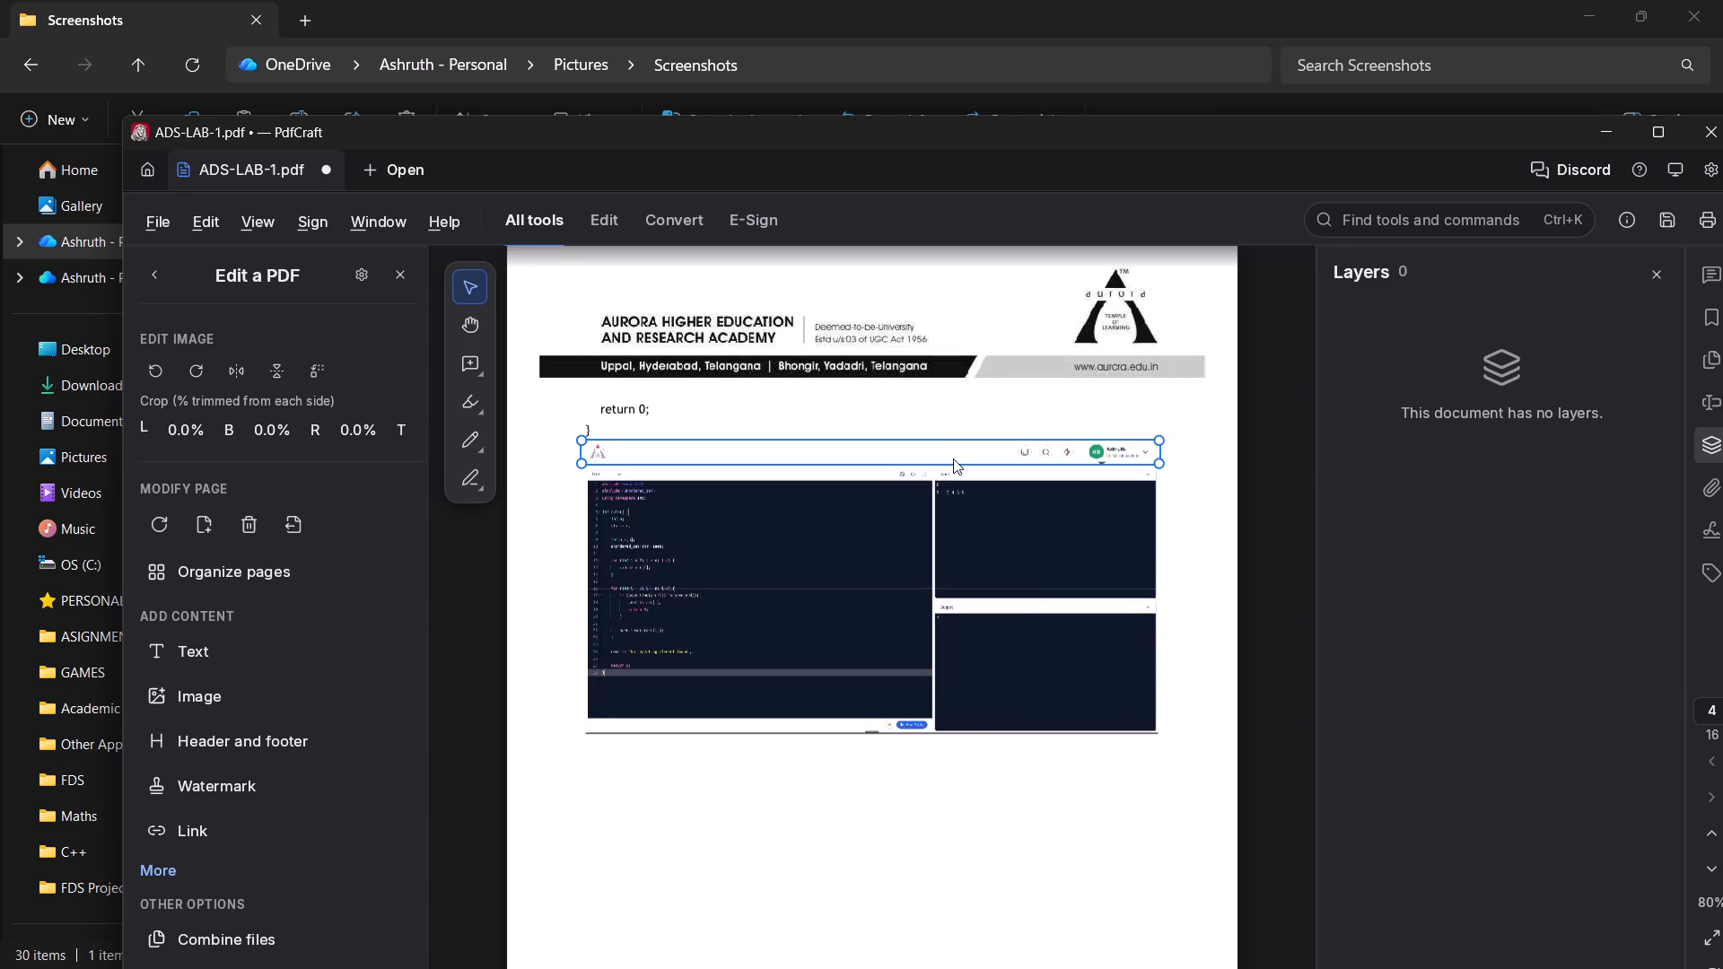
left_click_drag(953, 458, 951, 462)
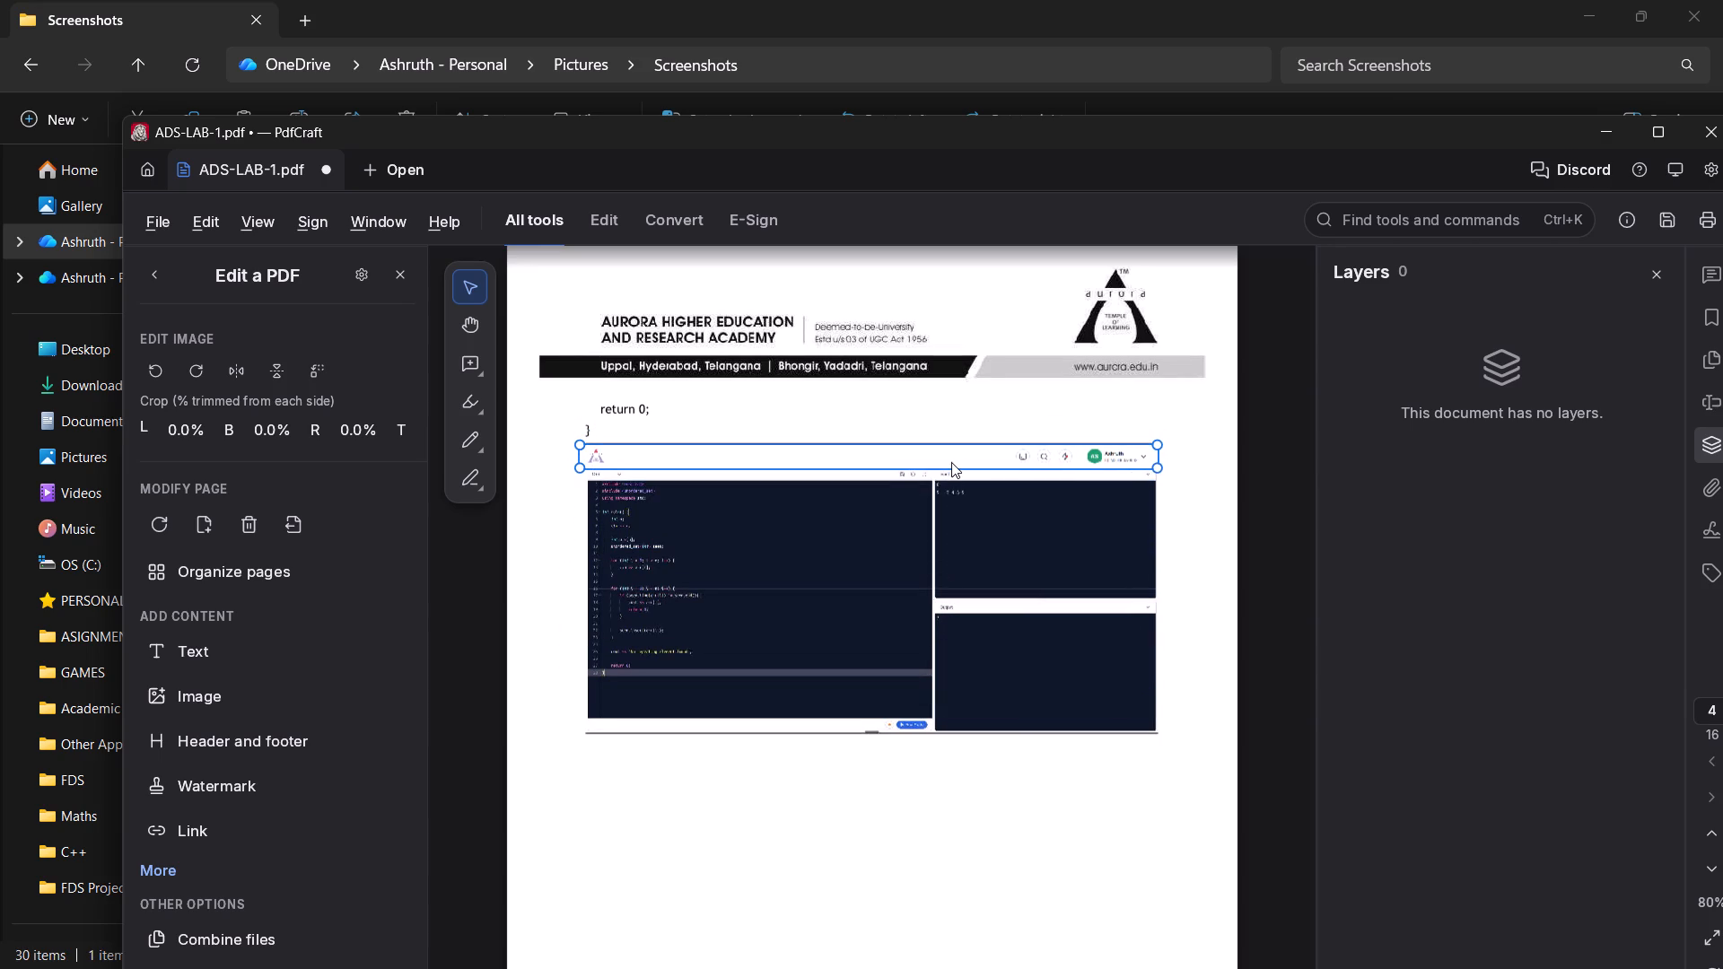
left_click_drag(951, 462, 949, 461)
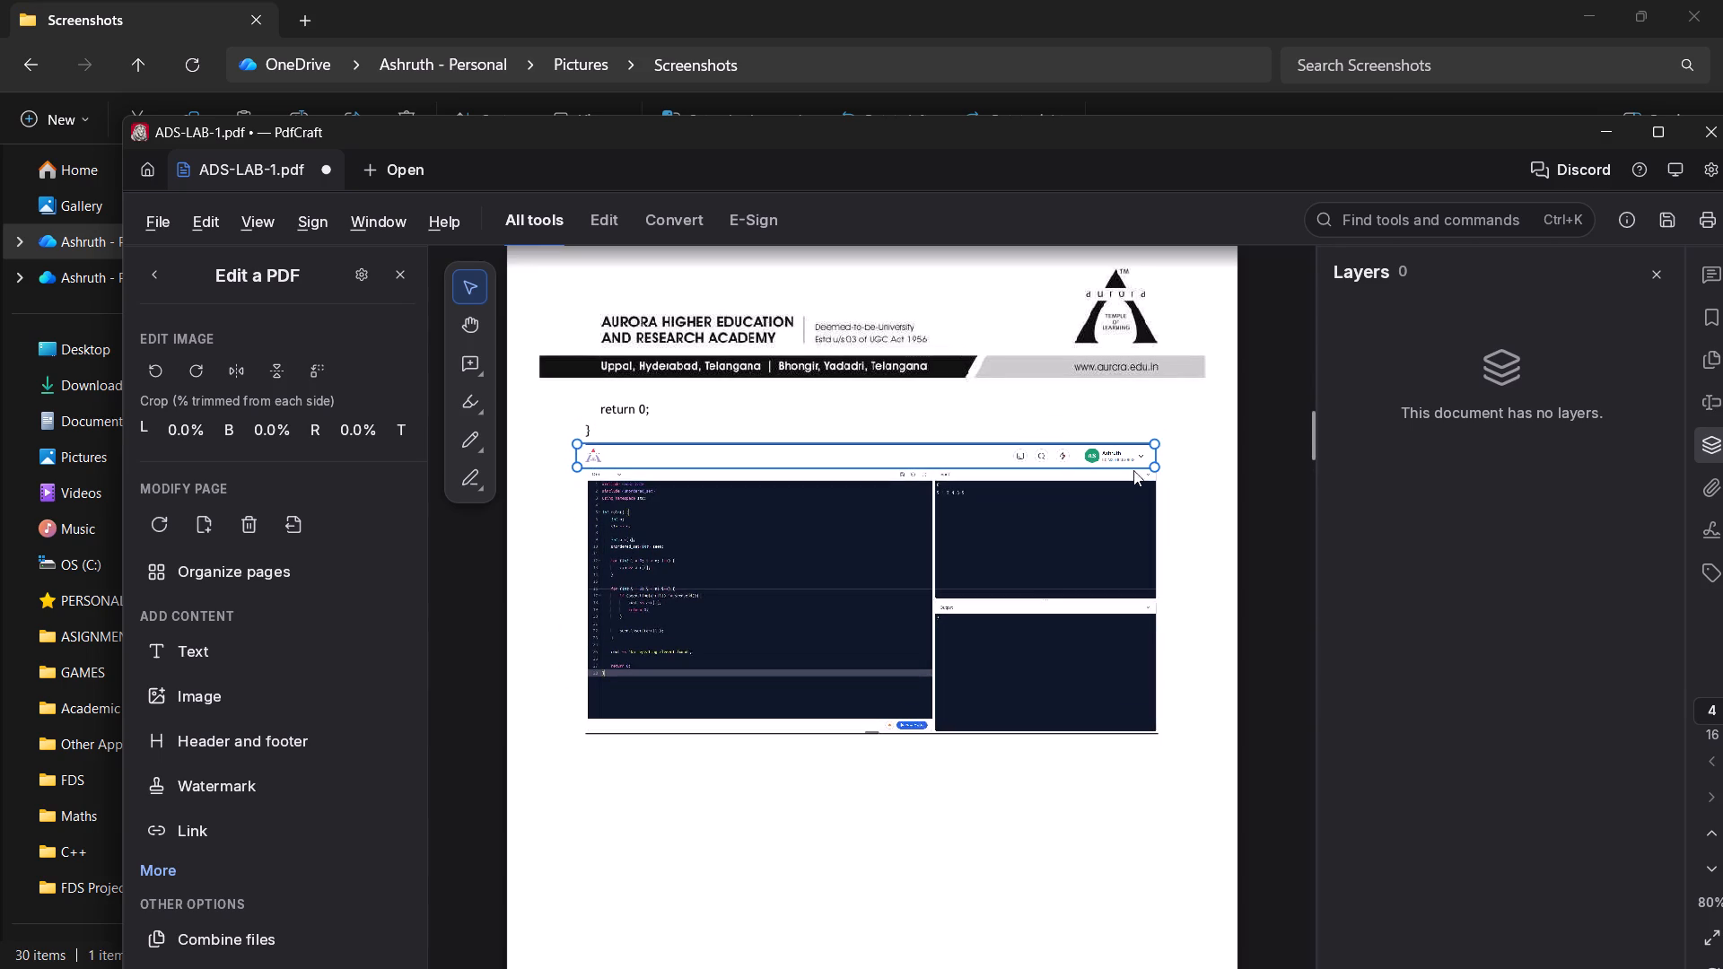
left_click(1176, 470)
left_click(790, 456)
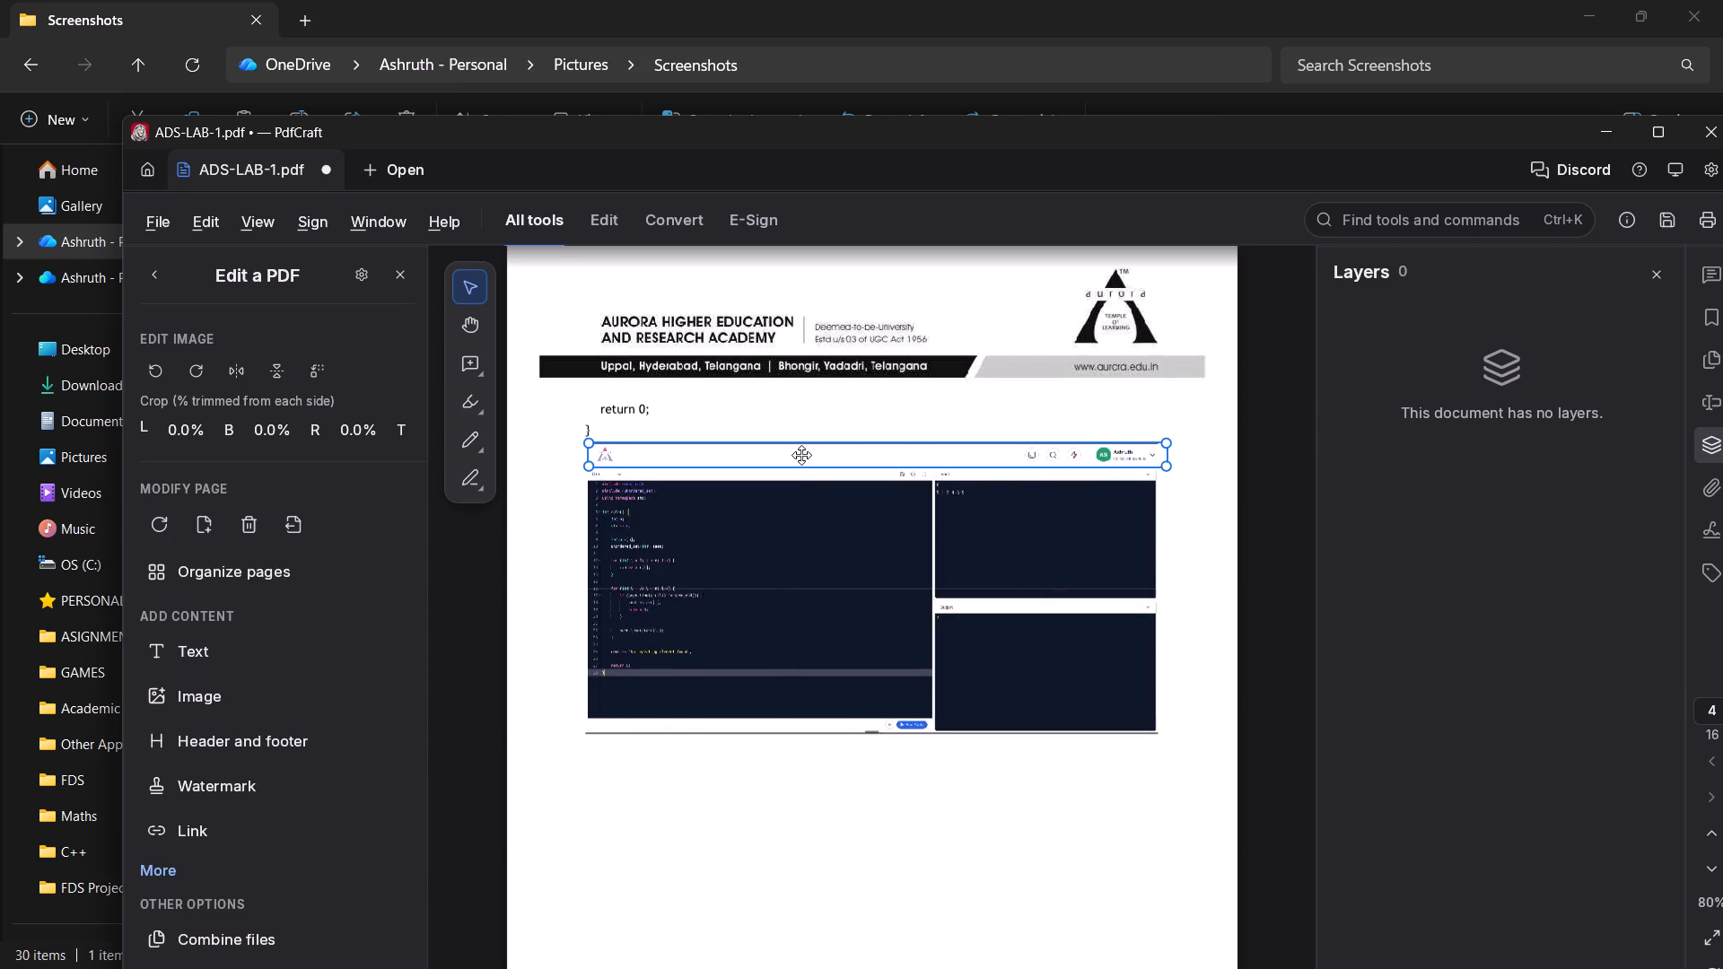
left_click(1111, 406)
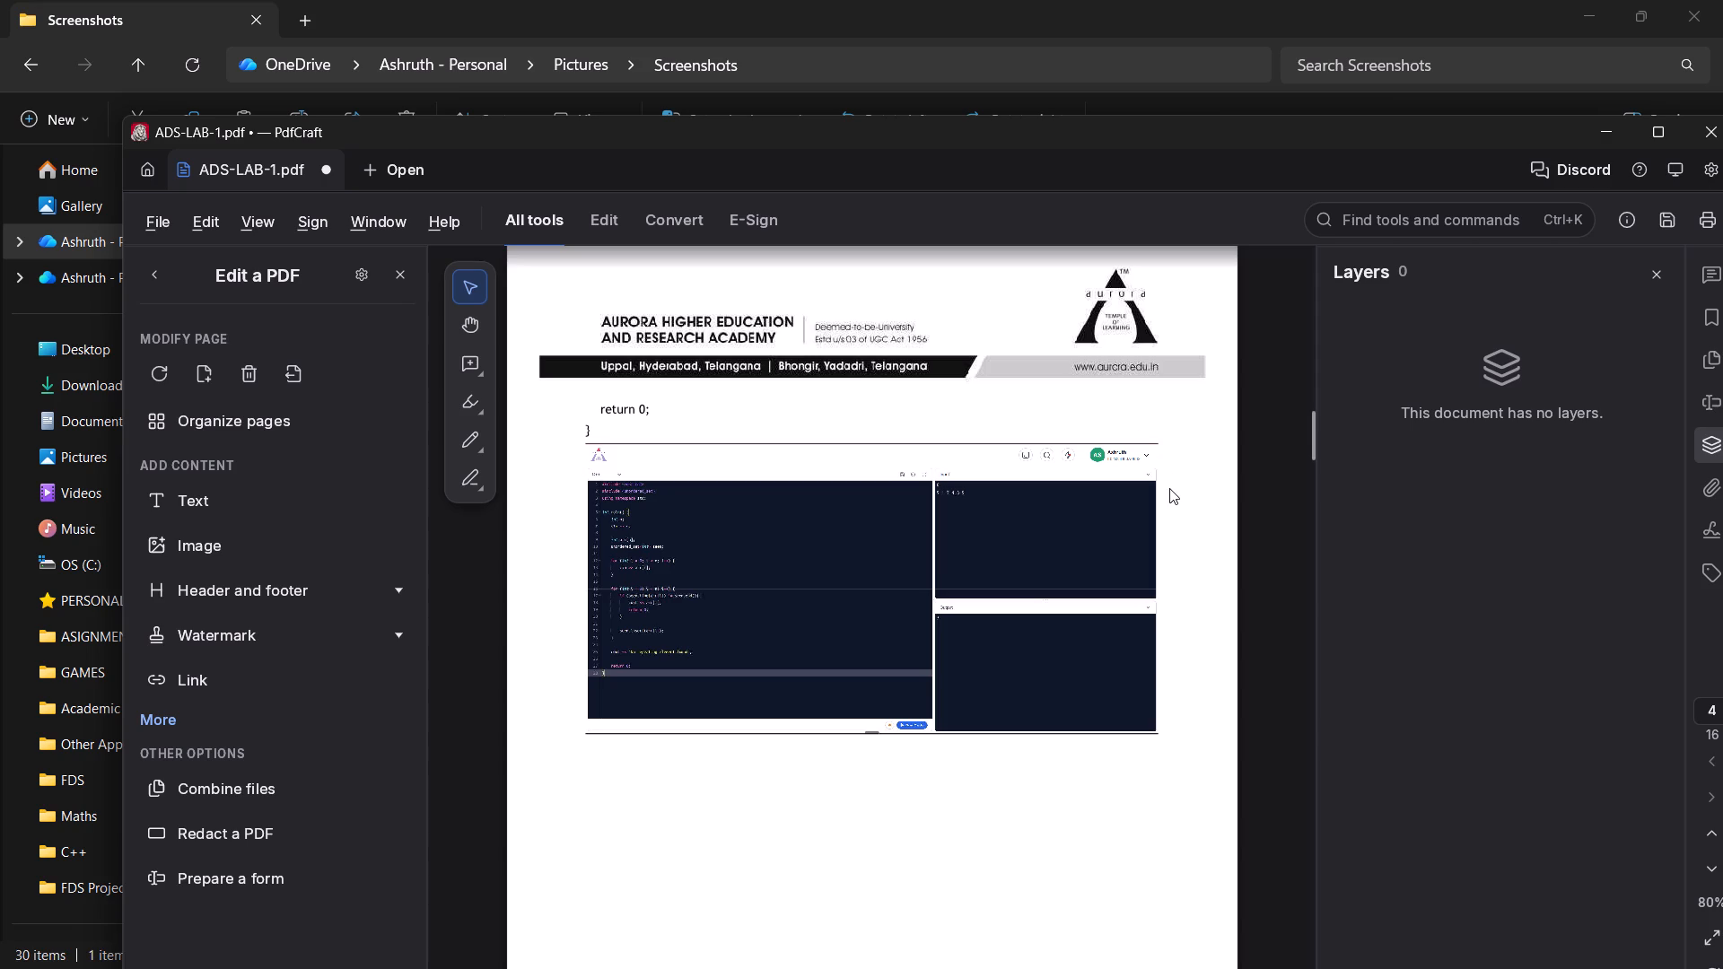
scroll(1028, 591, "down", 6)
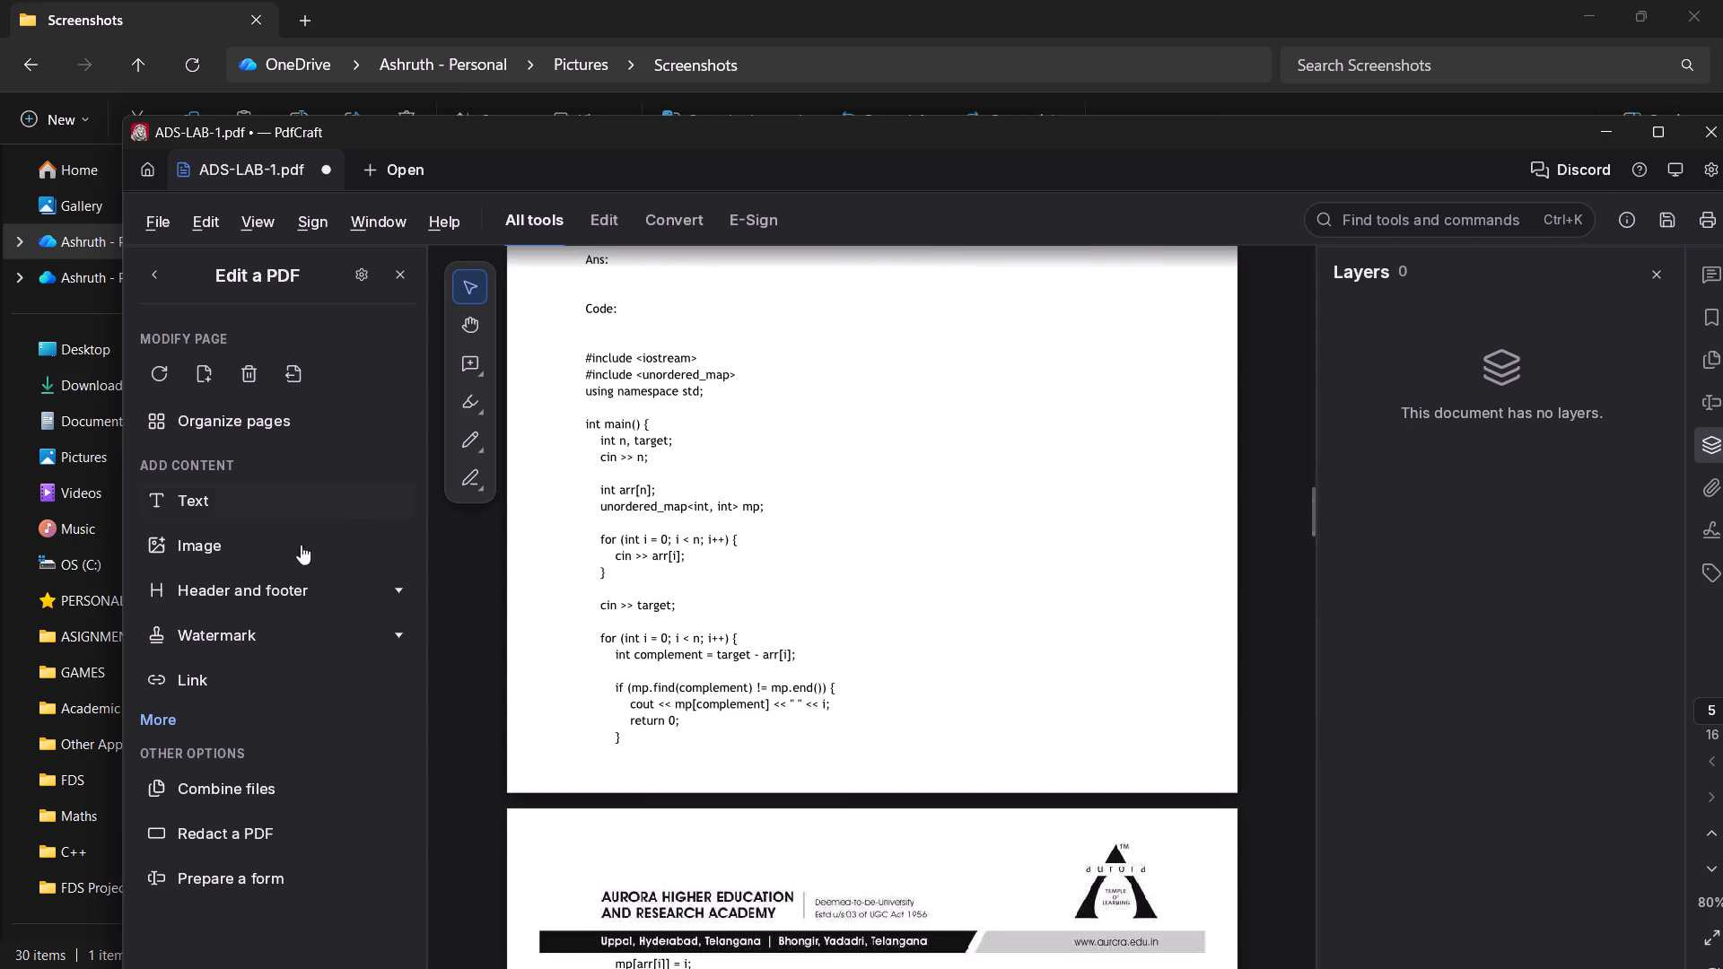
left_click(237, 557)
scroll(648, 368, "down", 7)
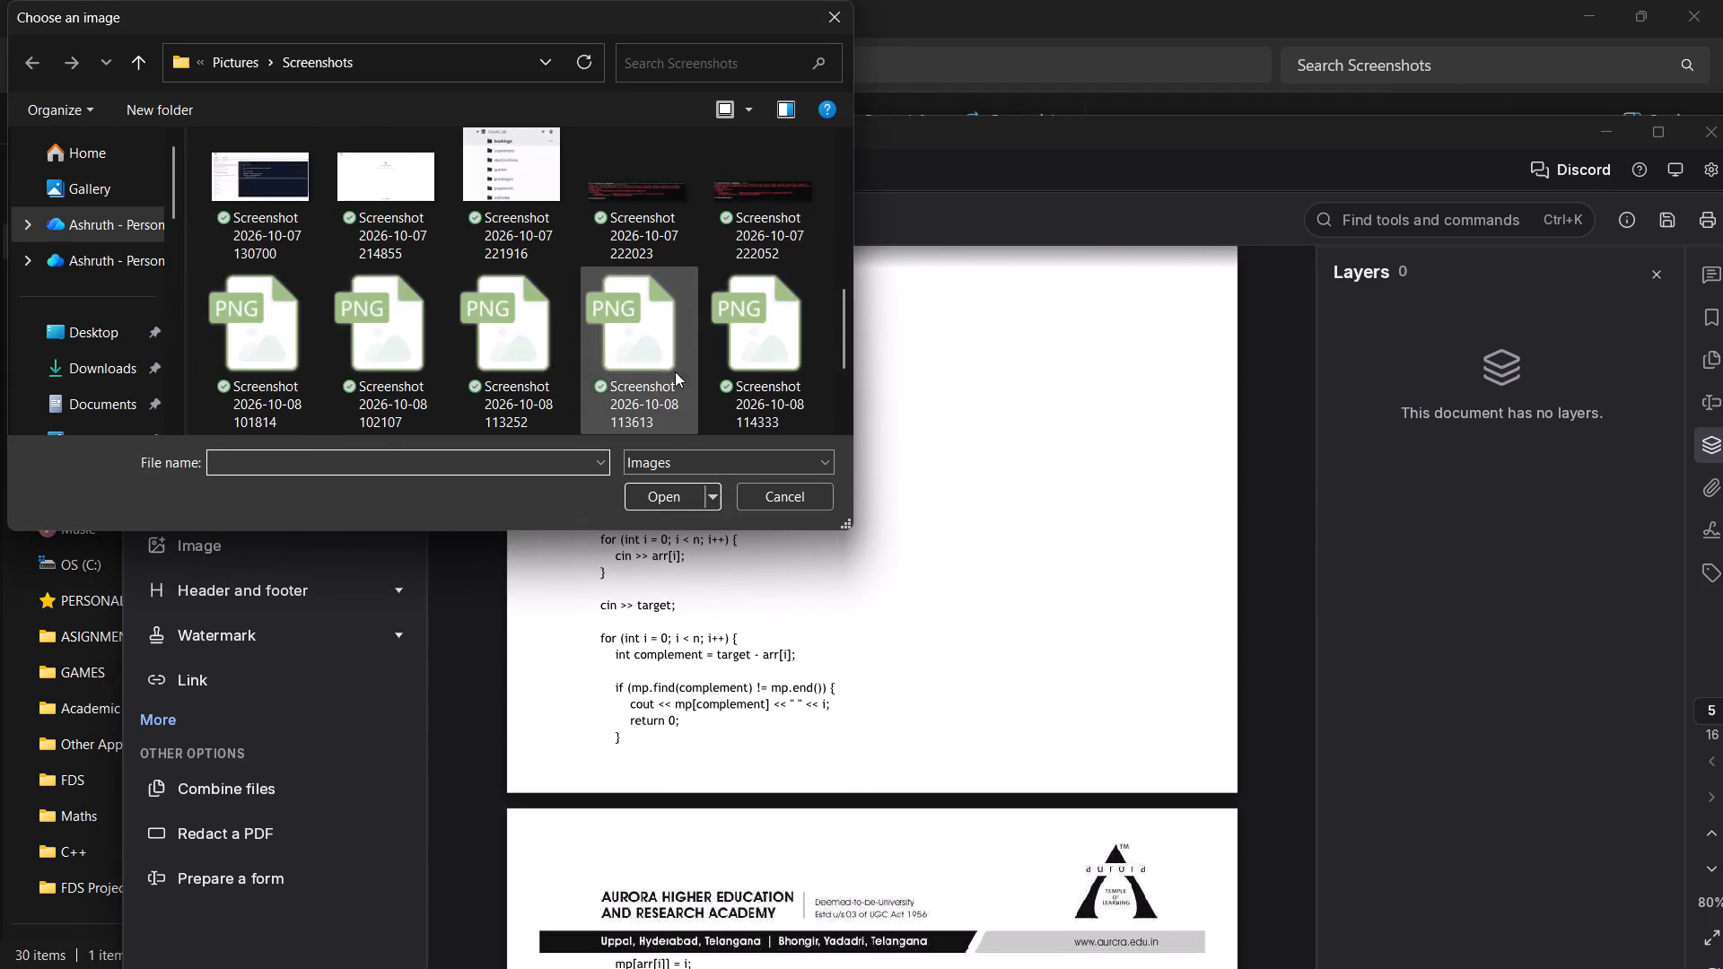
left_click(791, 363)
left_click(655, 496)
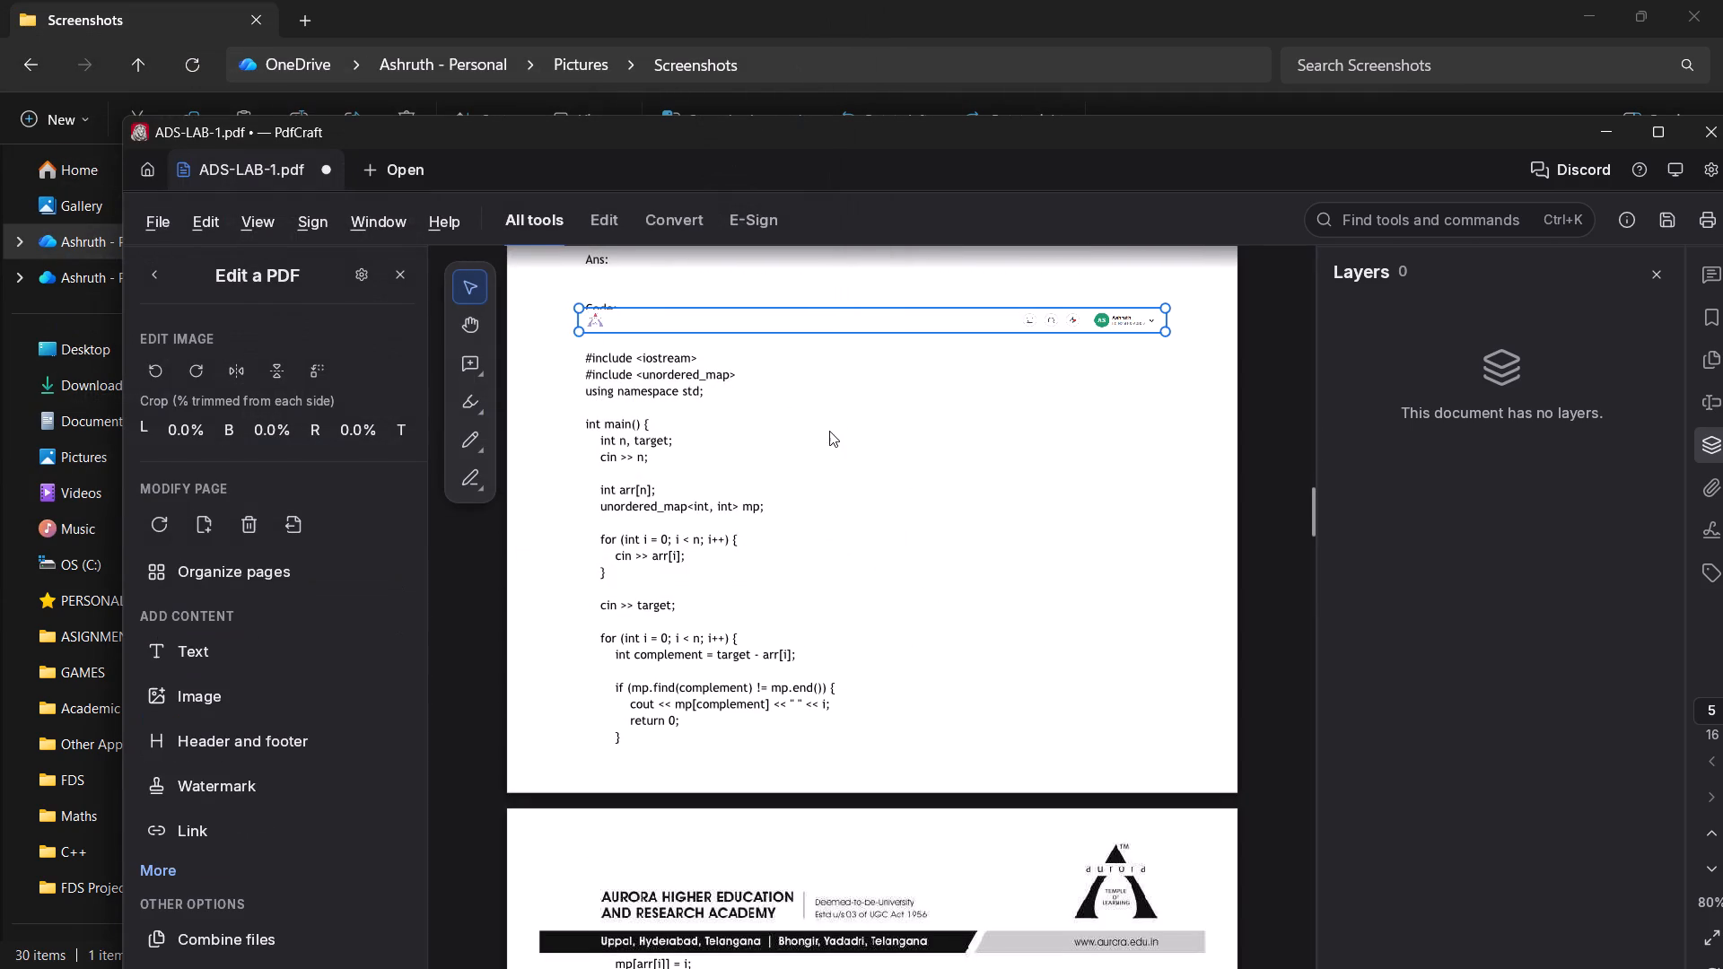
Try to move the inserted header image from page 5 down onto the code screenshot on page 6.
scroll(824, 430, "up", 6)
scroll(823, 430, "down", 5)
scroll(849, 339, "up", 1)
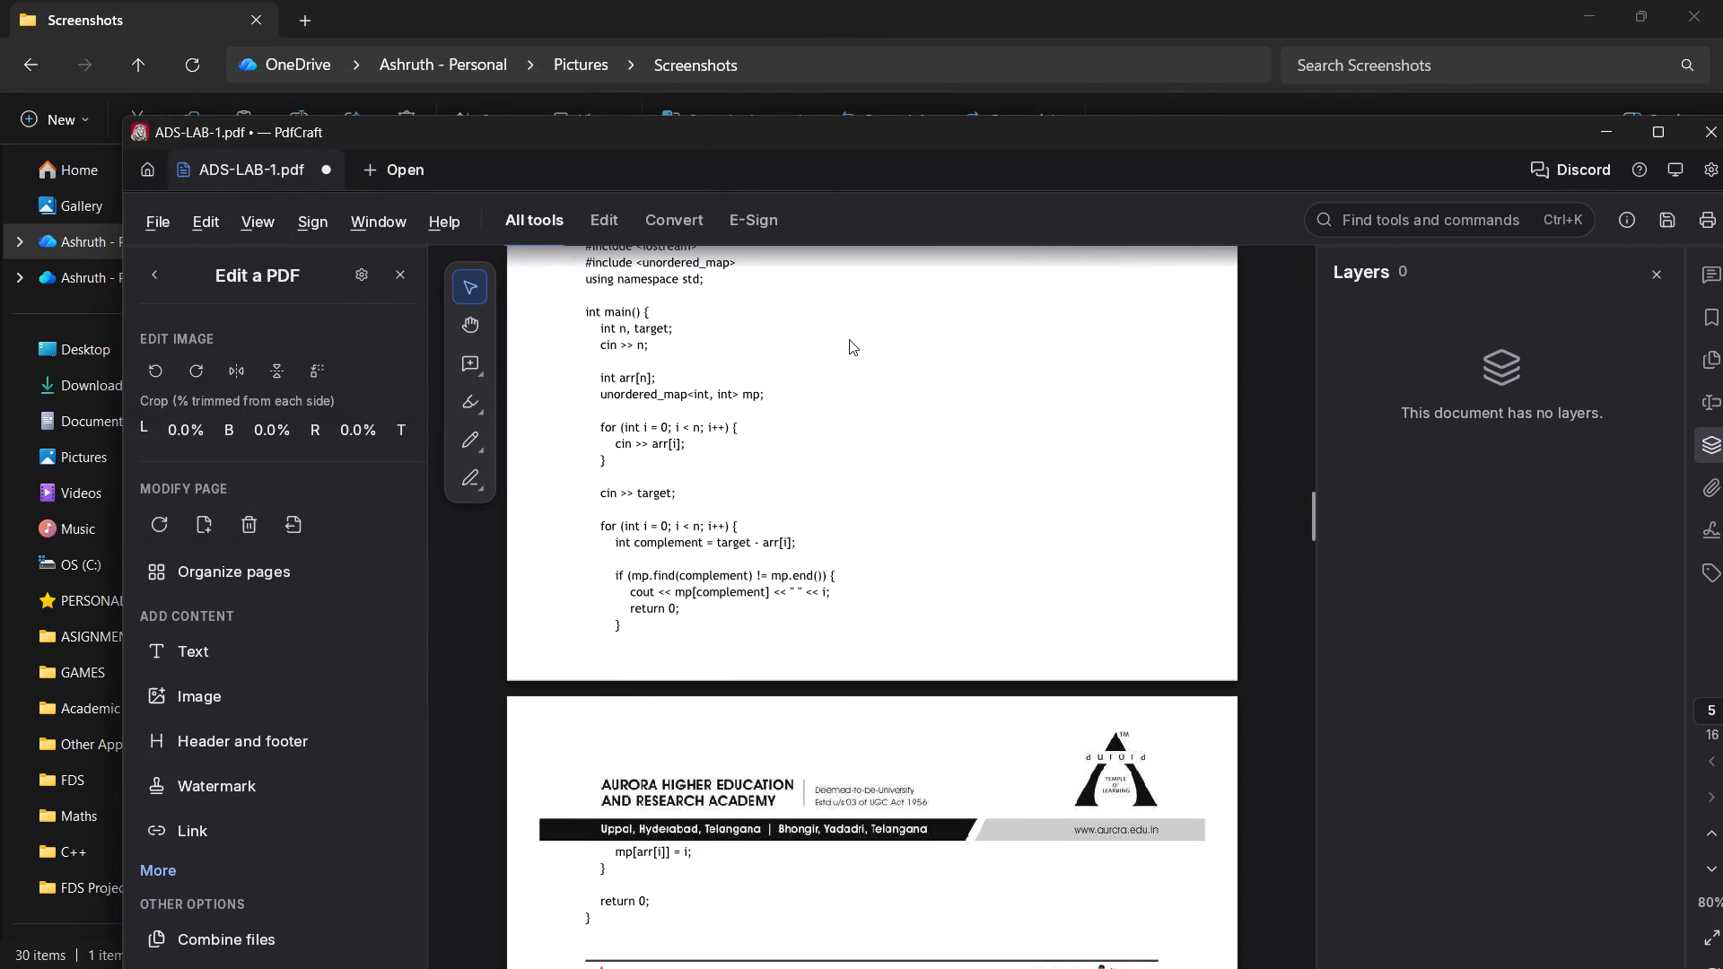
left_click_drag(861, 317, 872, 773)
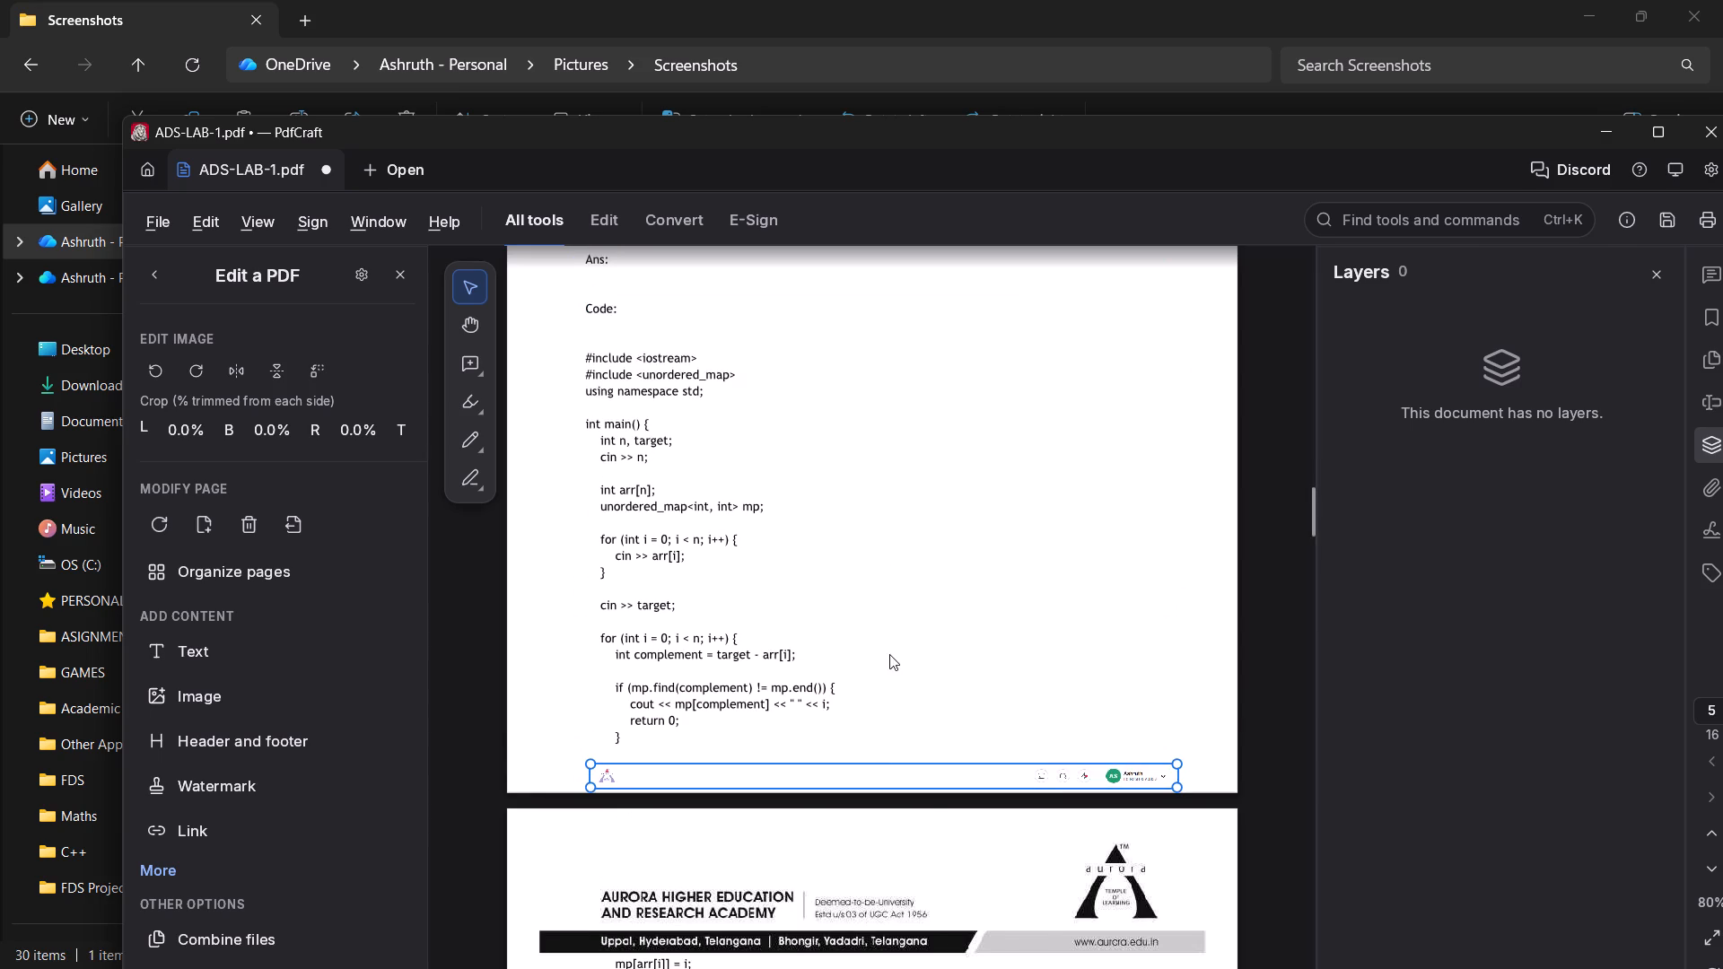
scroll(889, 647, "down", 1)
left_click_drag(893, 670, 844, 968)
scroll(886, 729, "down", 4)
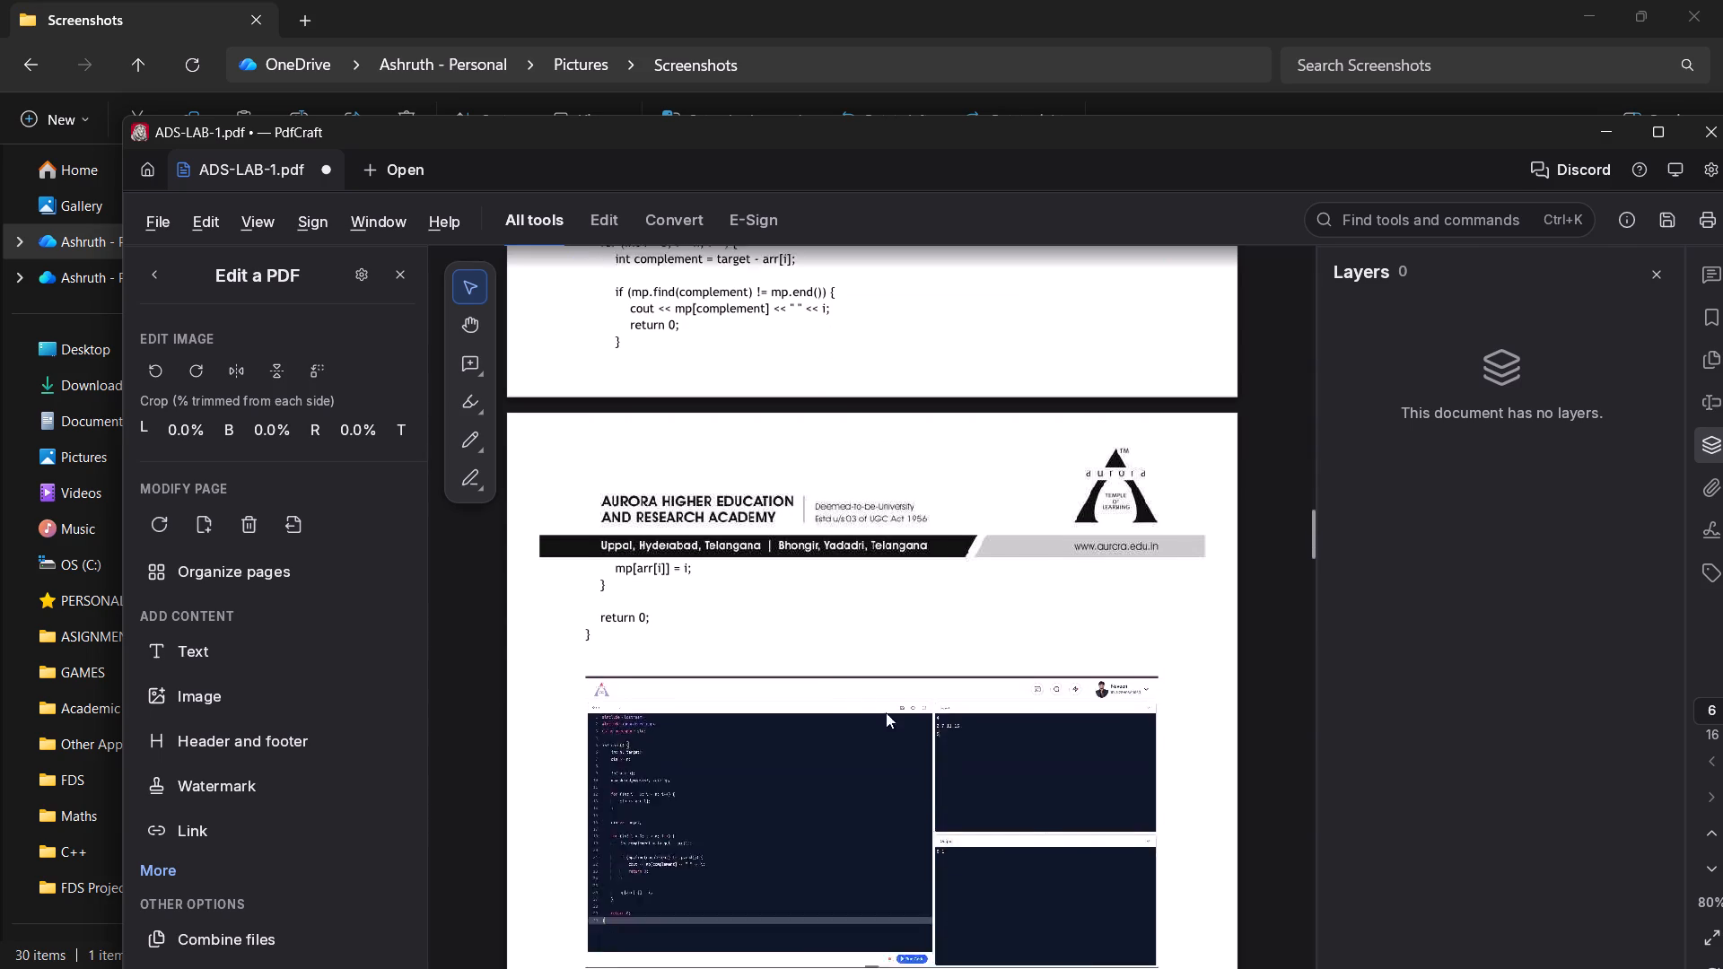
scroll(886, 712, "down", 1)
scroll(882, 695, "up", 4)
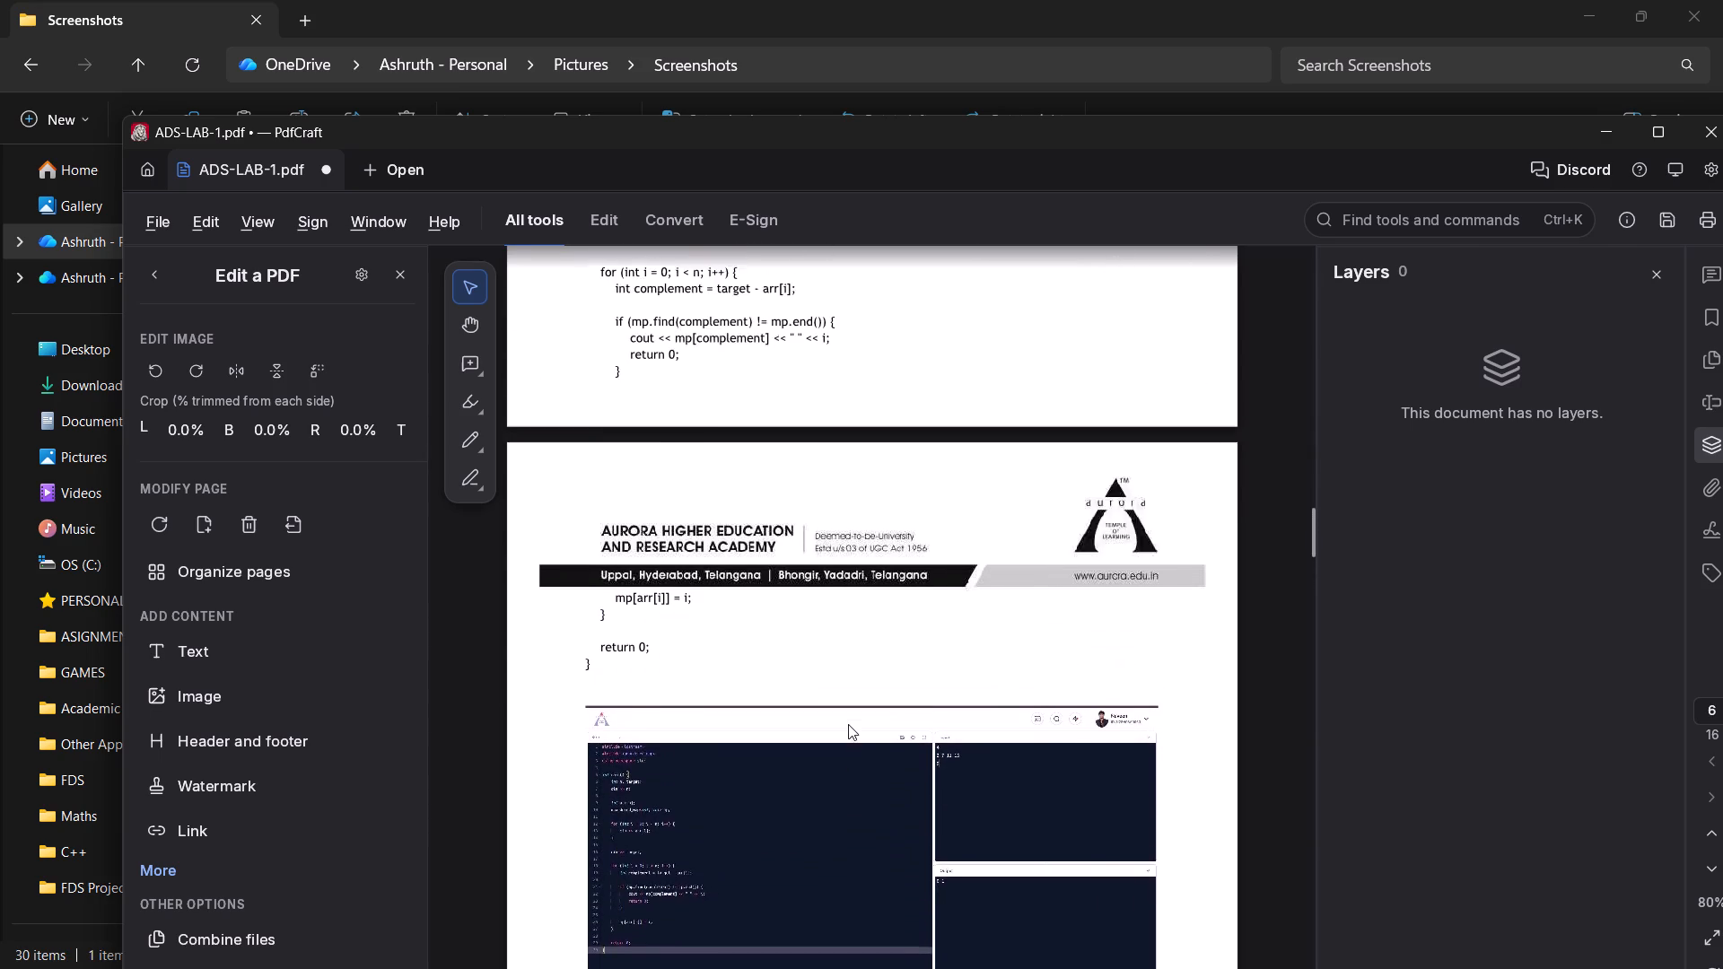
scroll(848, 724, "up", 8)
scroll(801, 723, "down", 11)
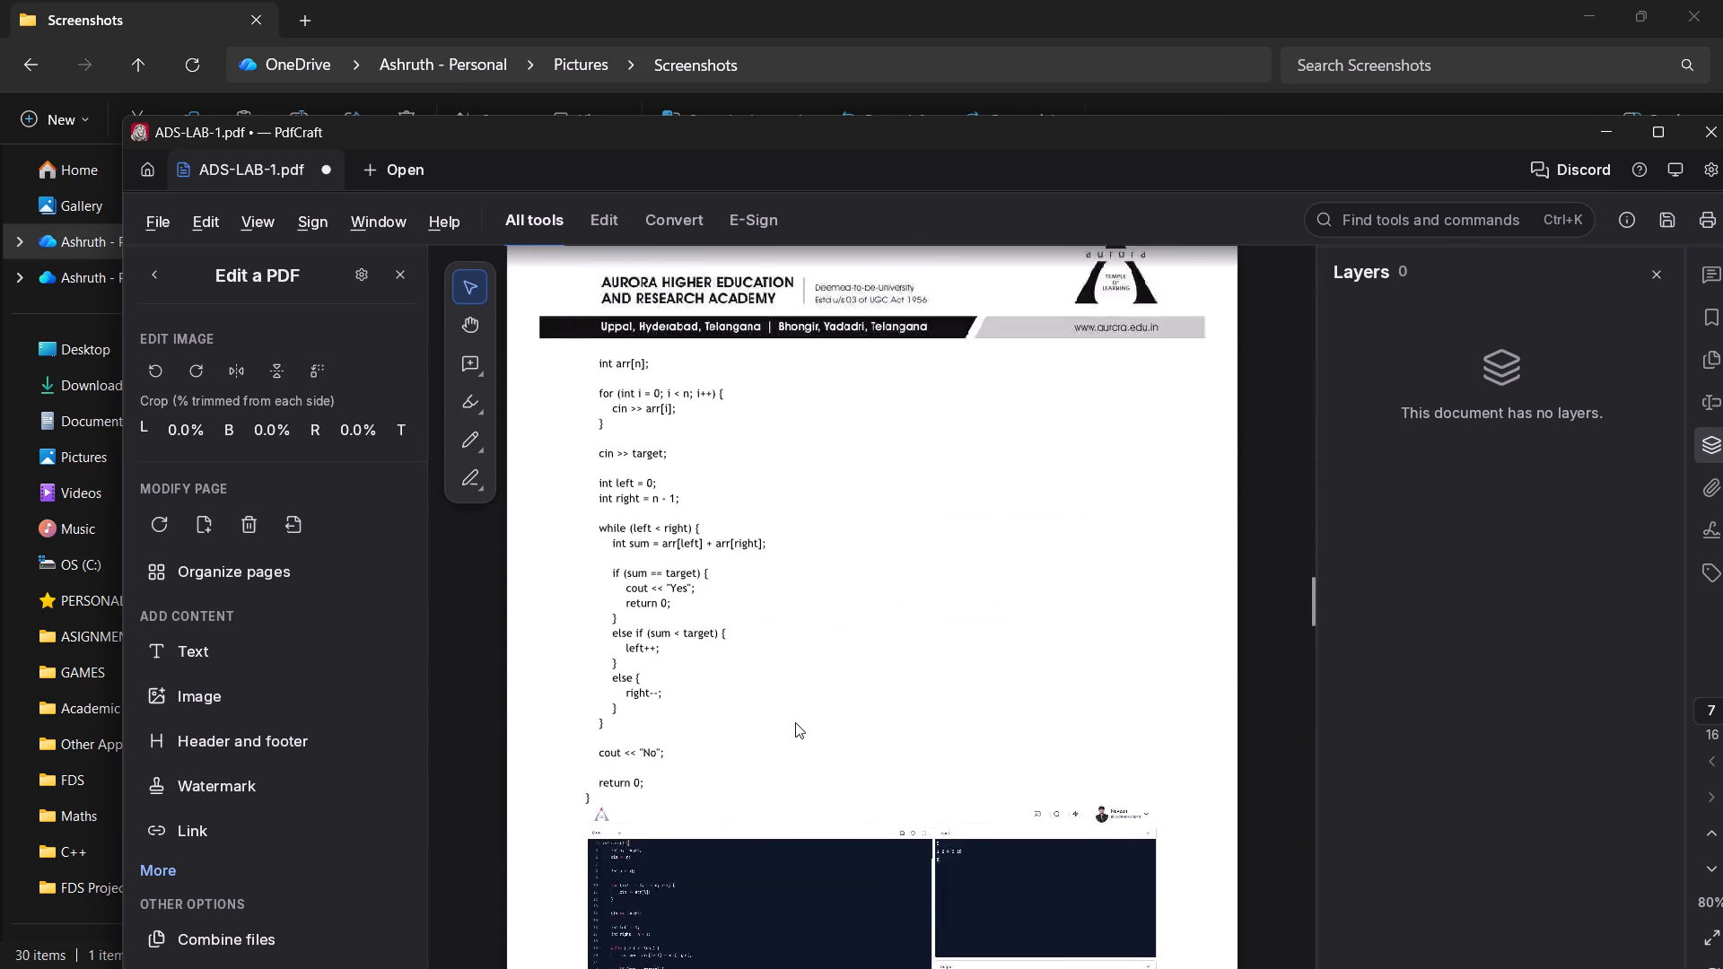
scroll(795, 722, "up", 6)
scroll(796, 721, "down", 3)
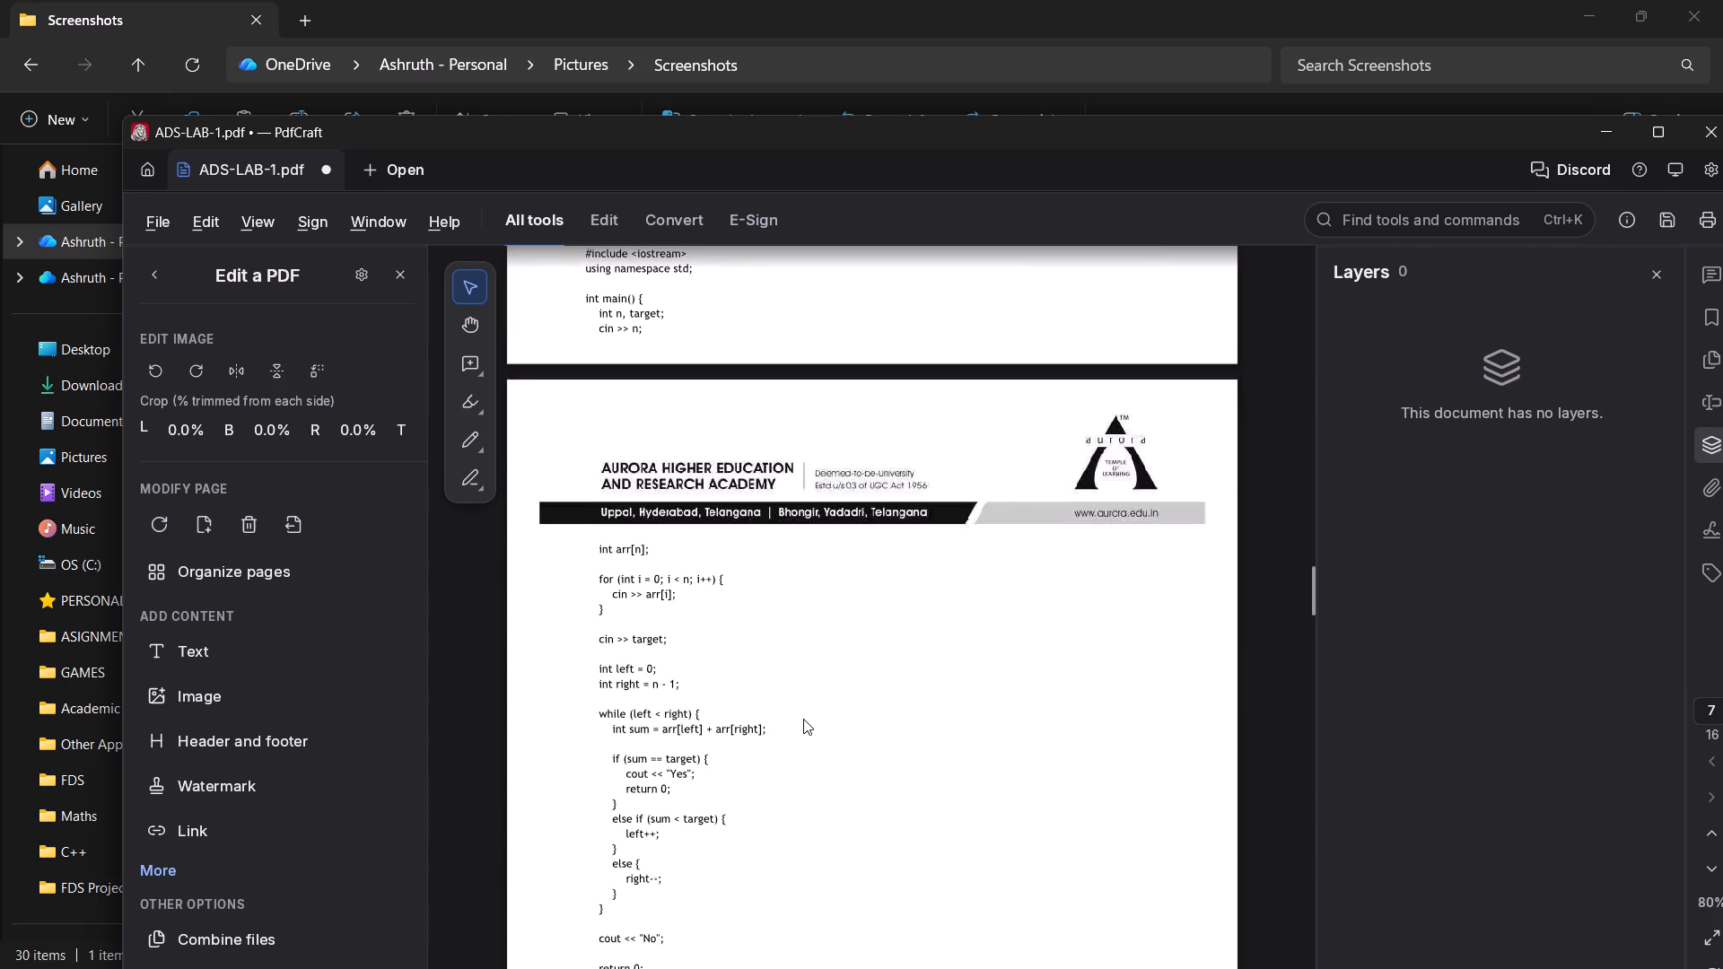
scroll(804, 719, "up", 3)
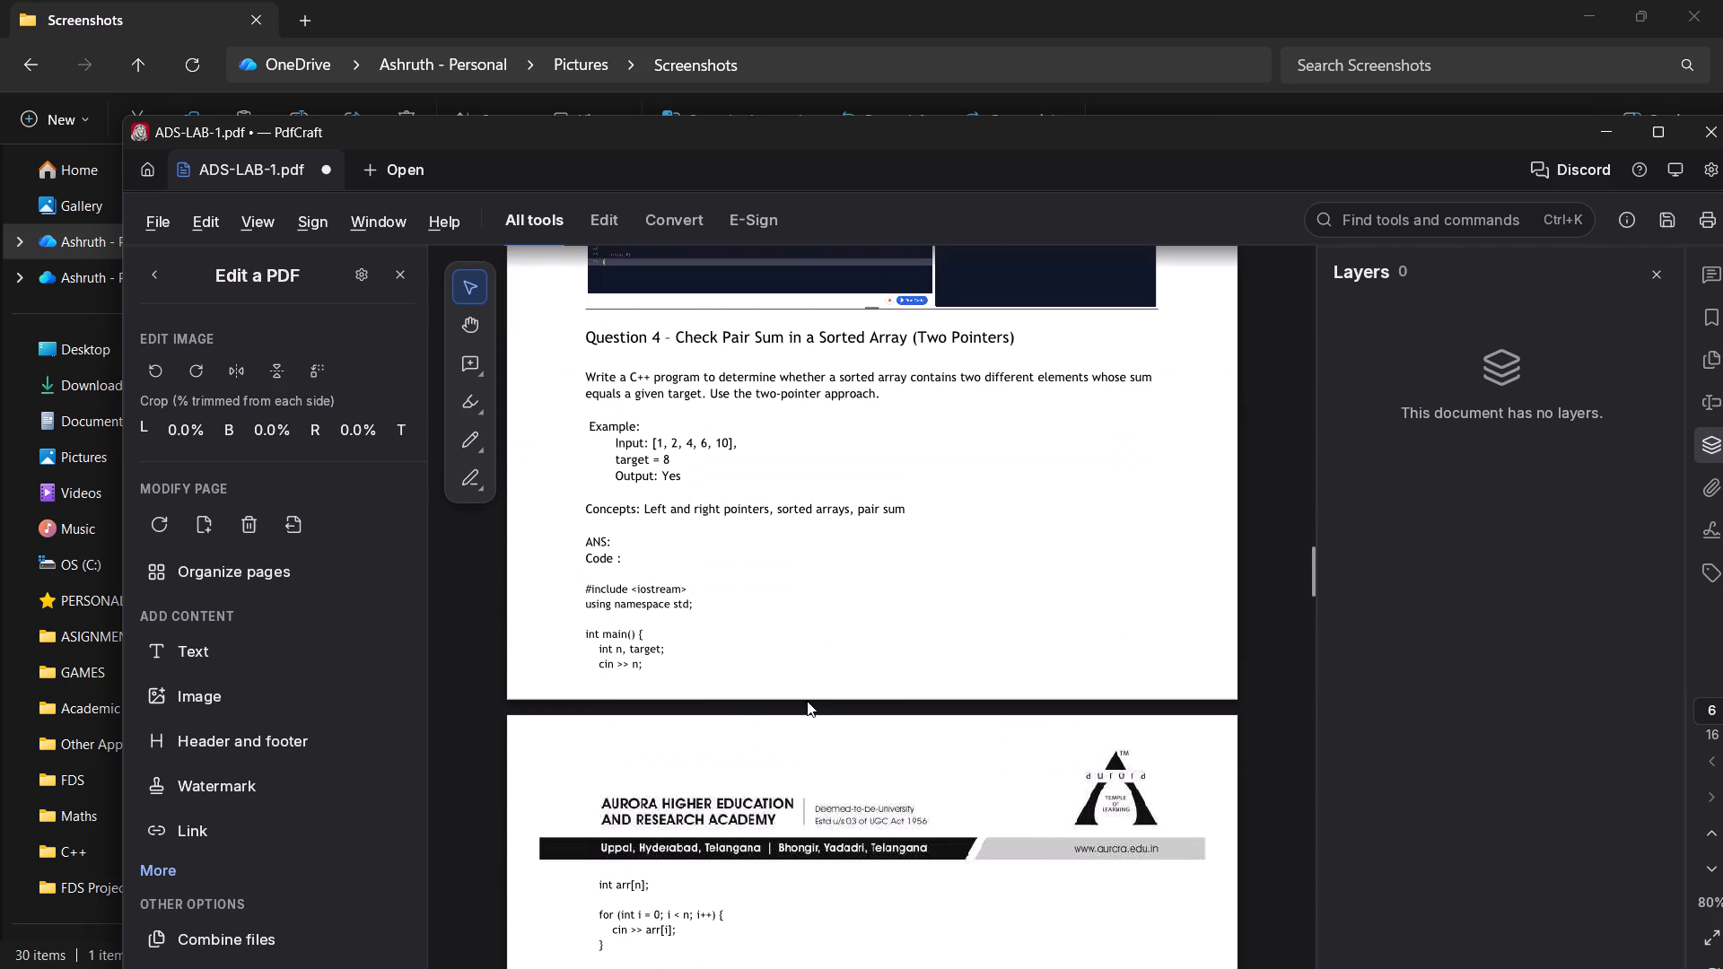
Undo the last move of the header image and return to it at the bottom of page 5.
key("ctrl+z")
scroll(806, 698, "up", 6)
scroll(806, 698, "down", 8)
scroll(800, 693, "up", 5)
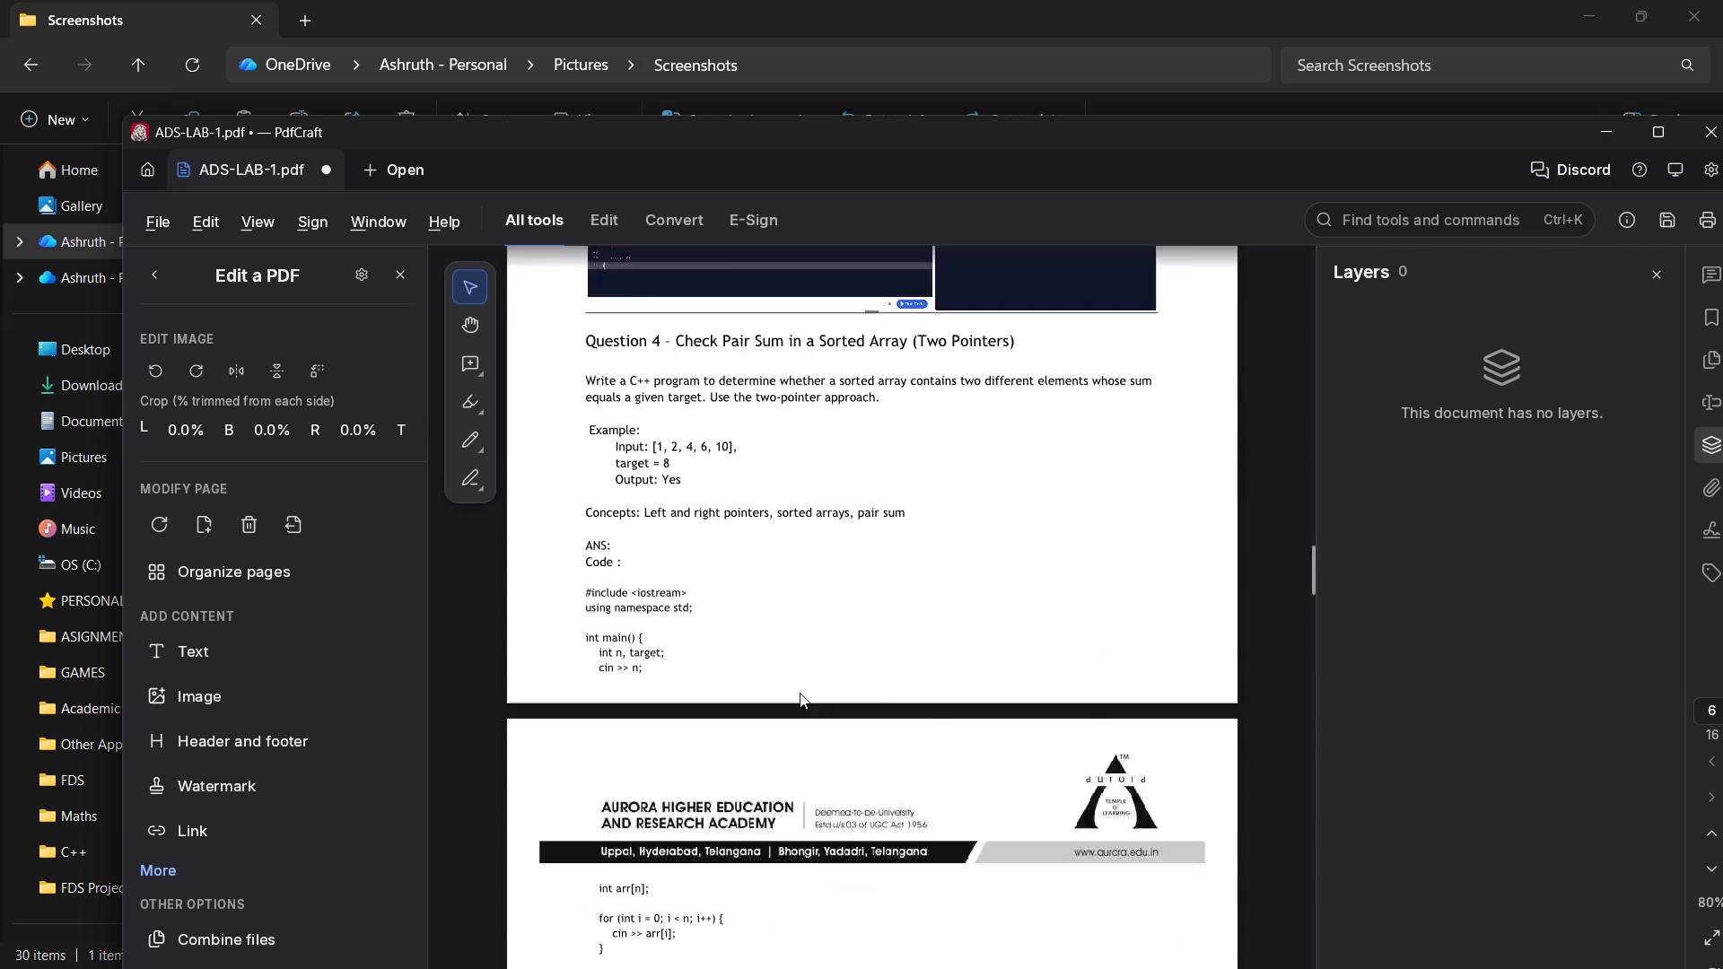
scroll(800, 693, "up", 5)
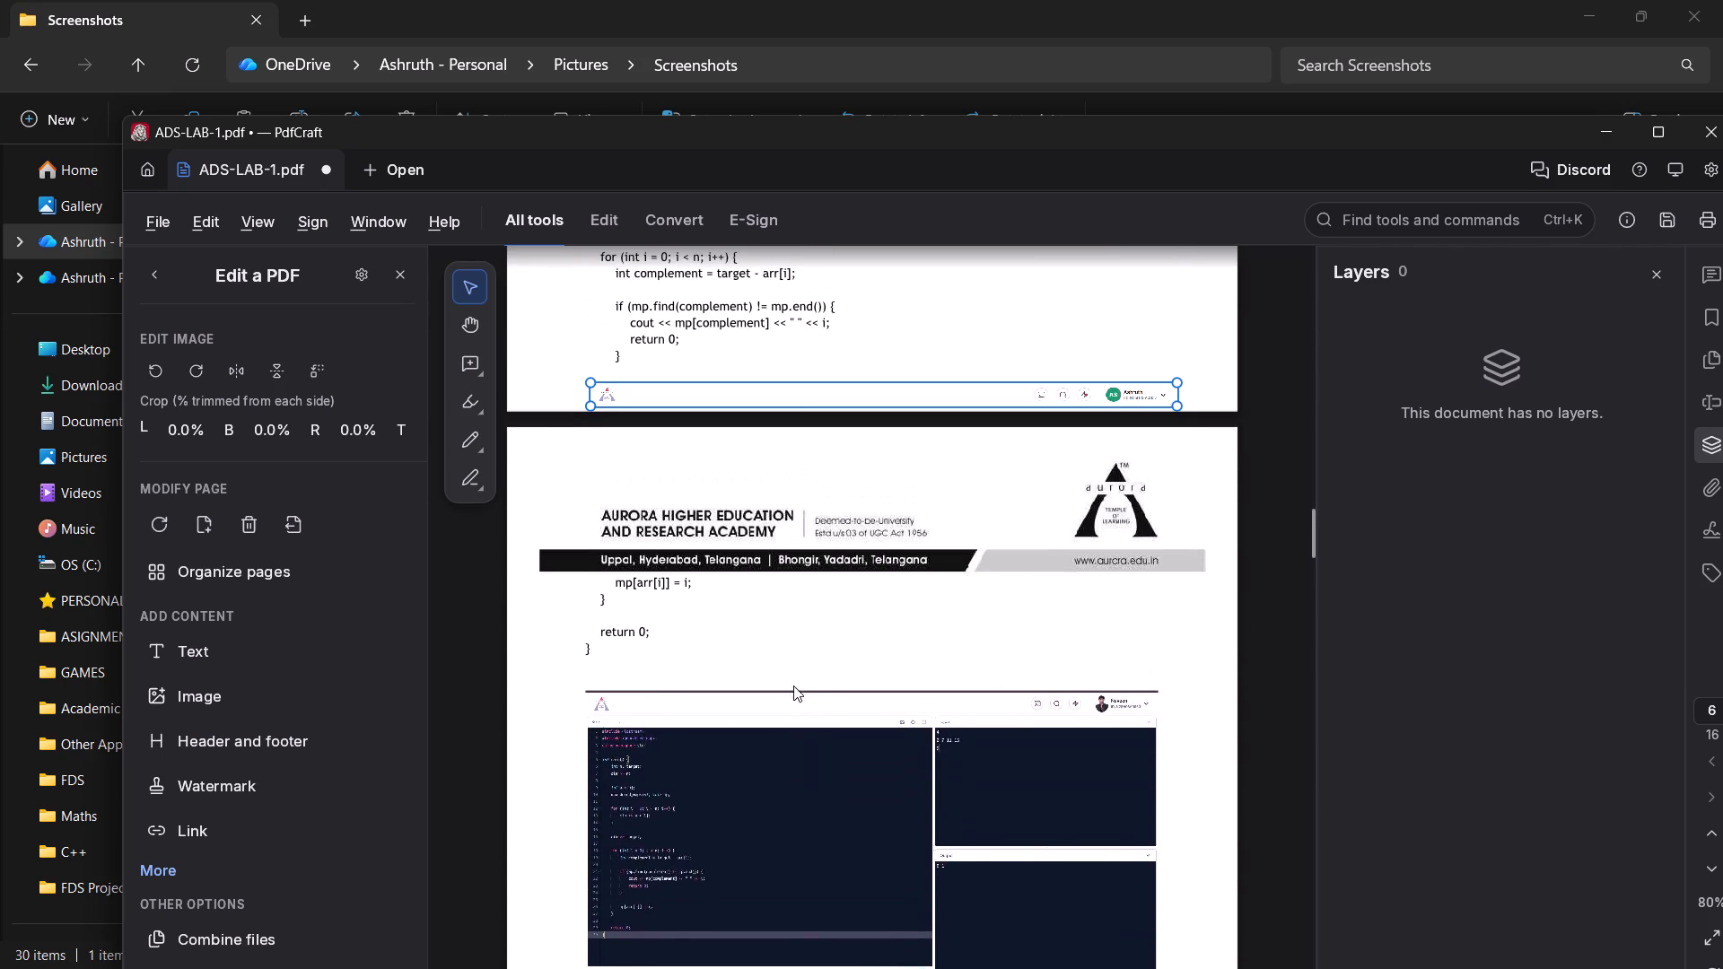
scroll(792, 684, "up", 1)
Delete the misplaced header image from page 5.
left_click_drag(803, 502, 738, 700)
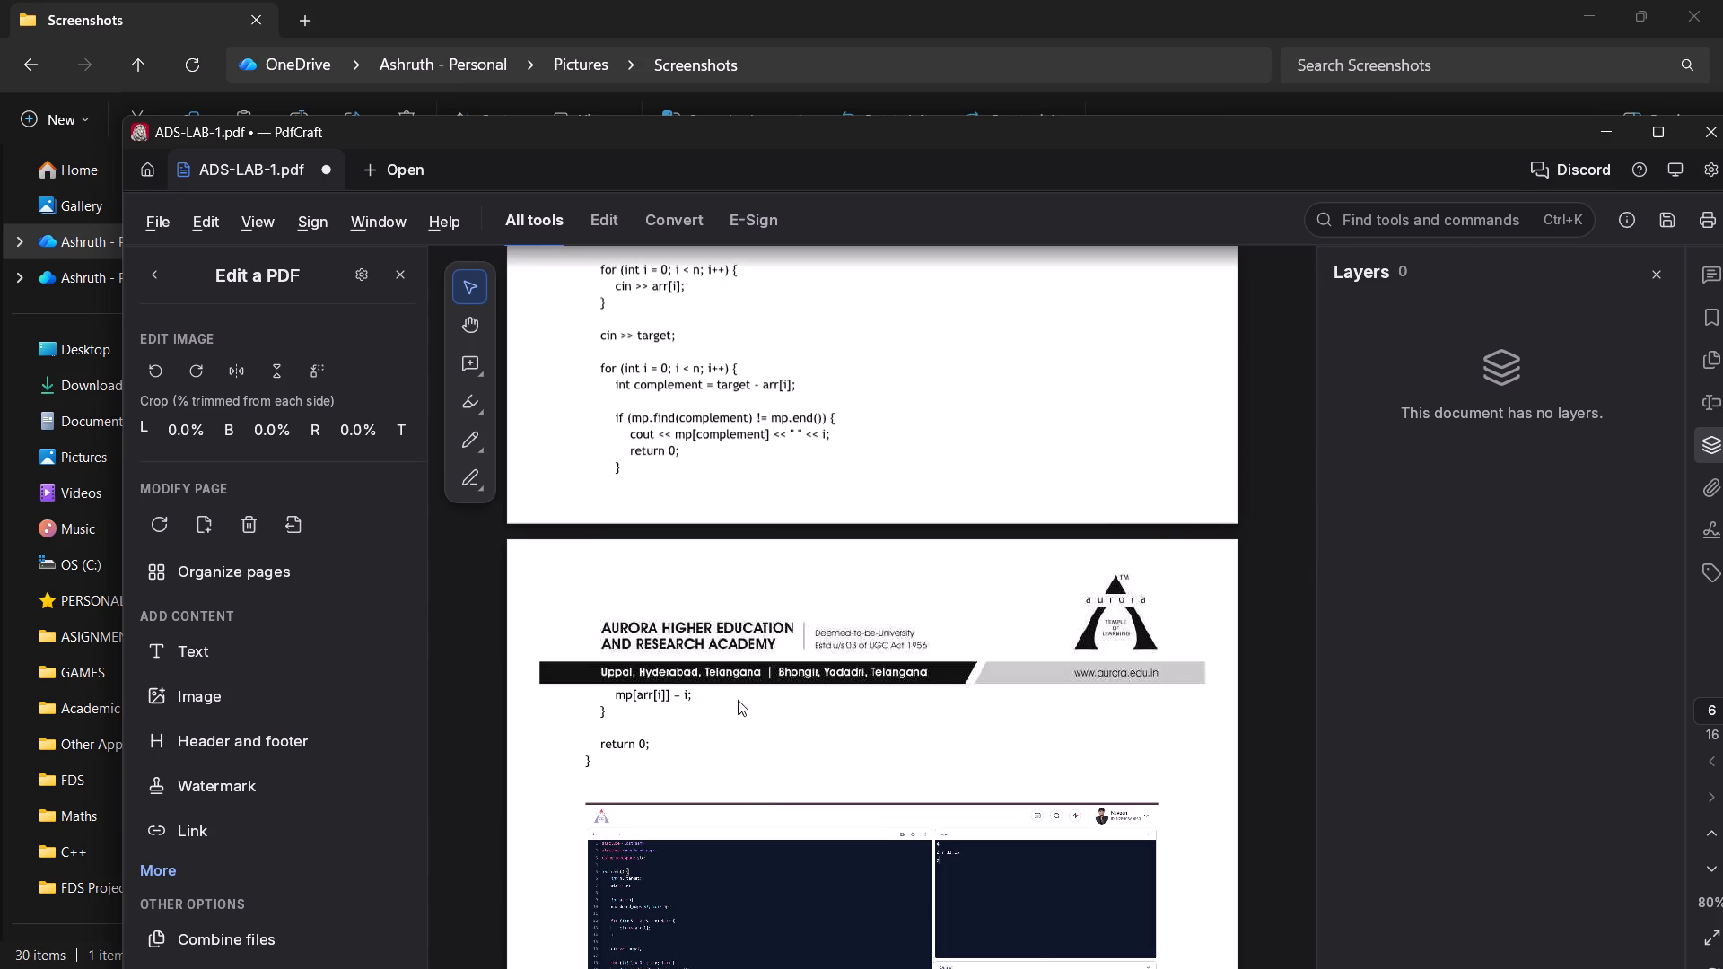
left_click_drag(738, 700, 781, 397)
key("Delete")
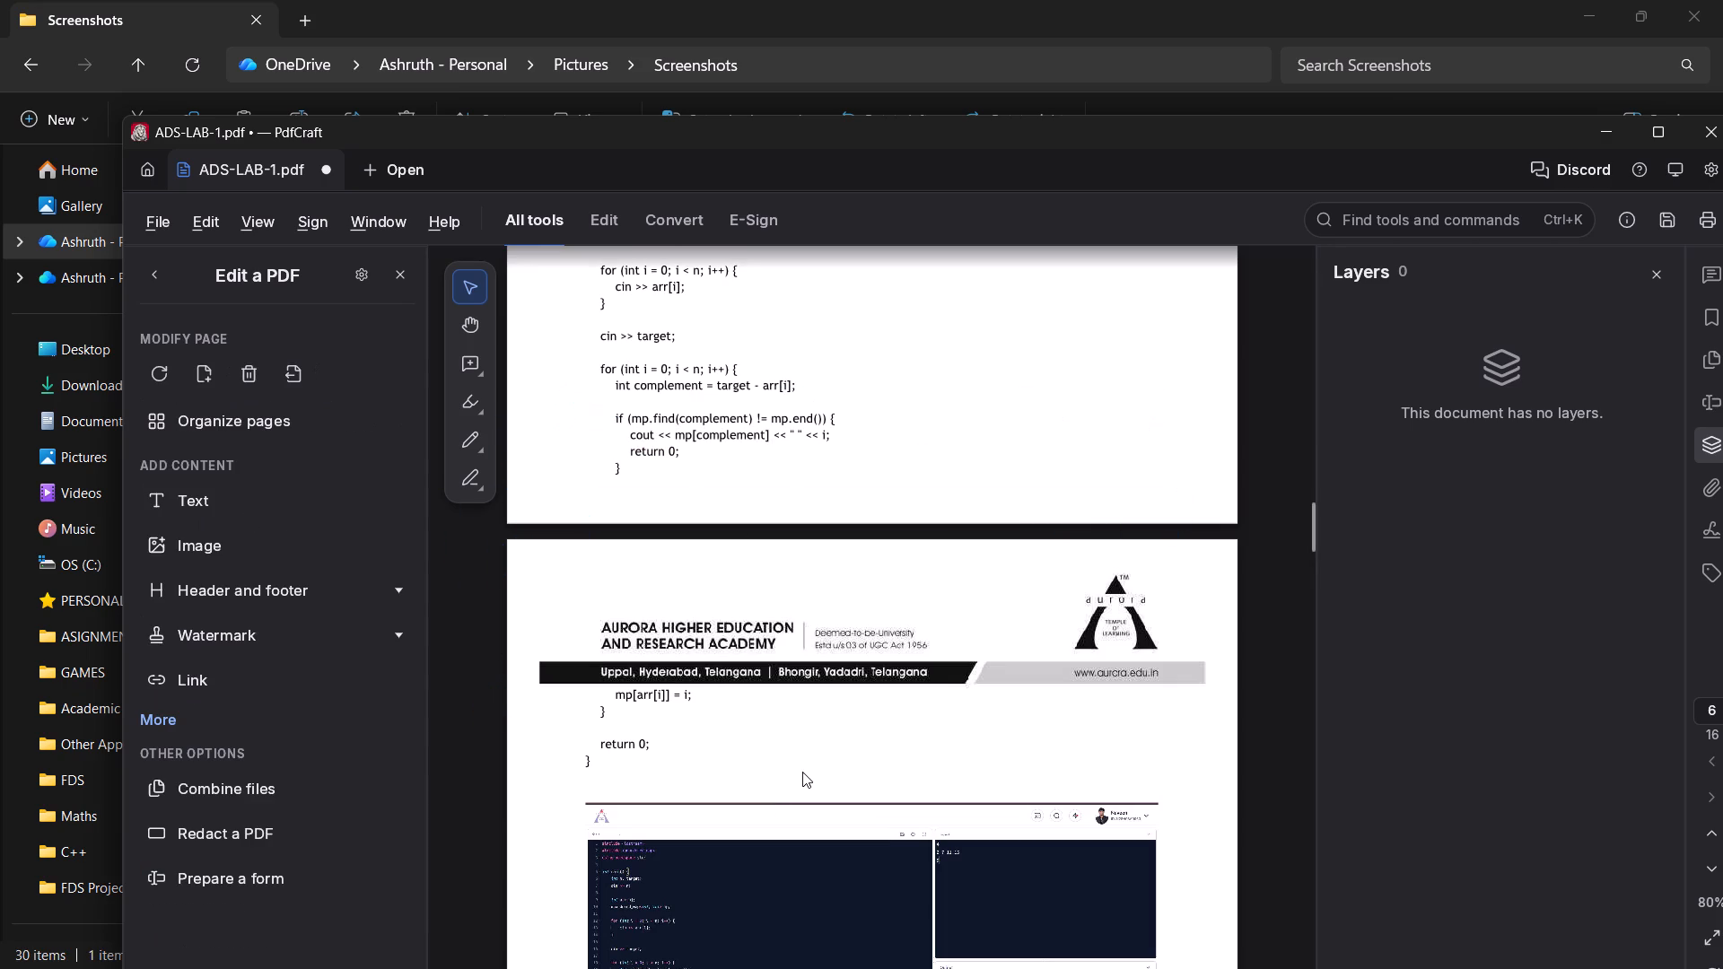
left_click(802, 772)
left_click(232, 544)
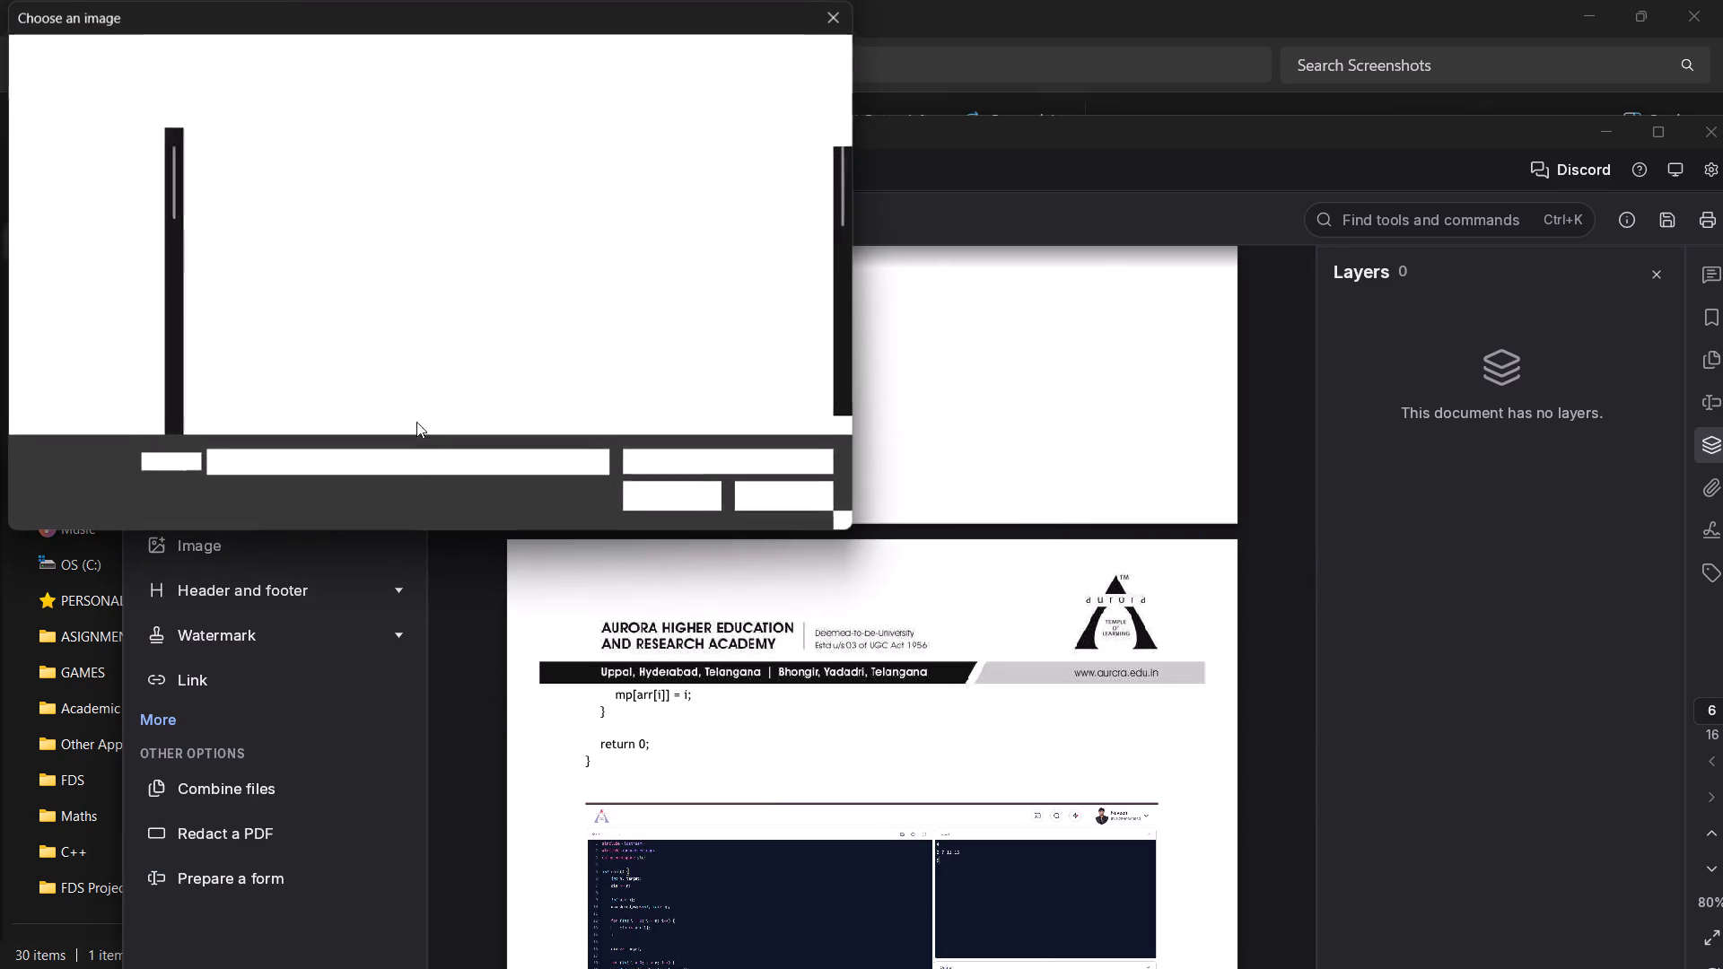
scroll(669, 316, "down", 6)
left_click(759, 357)
left_click(654, 502)
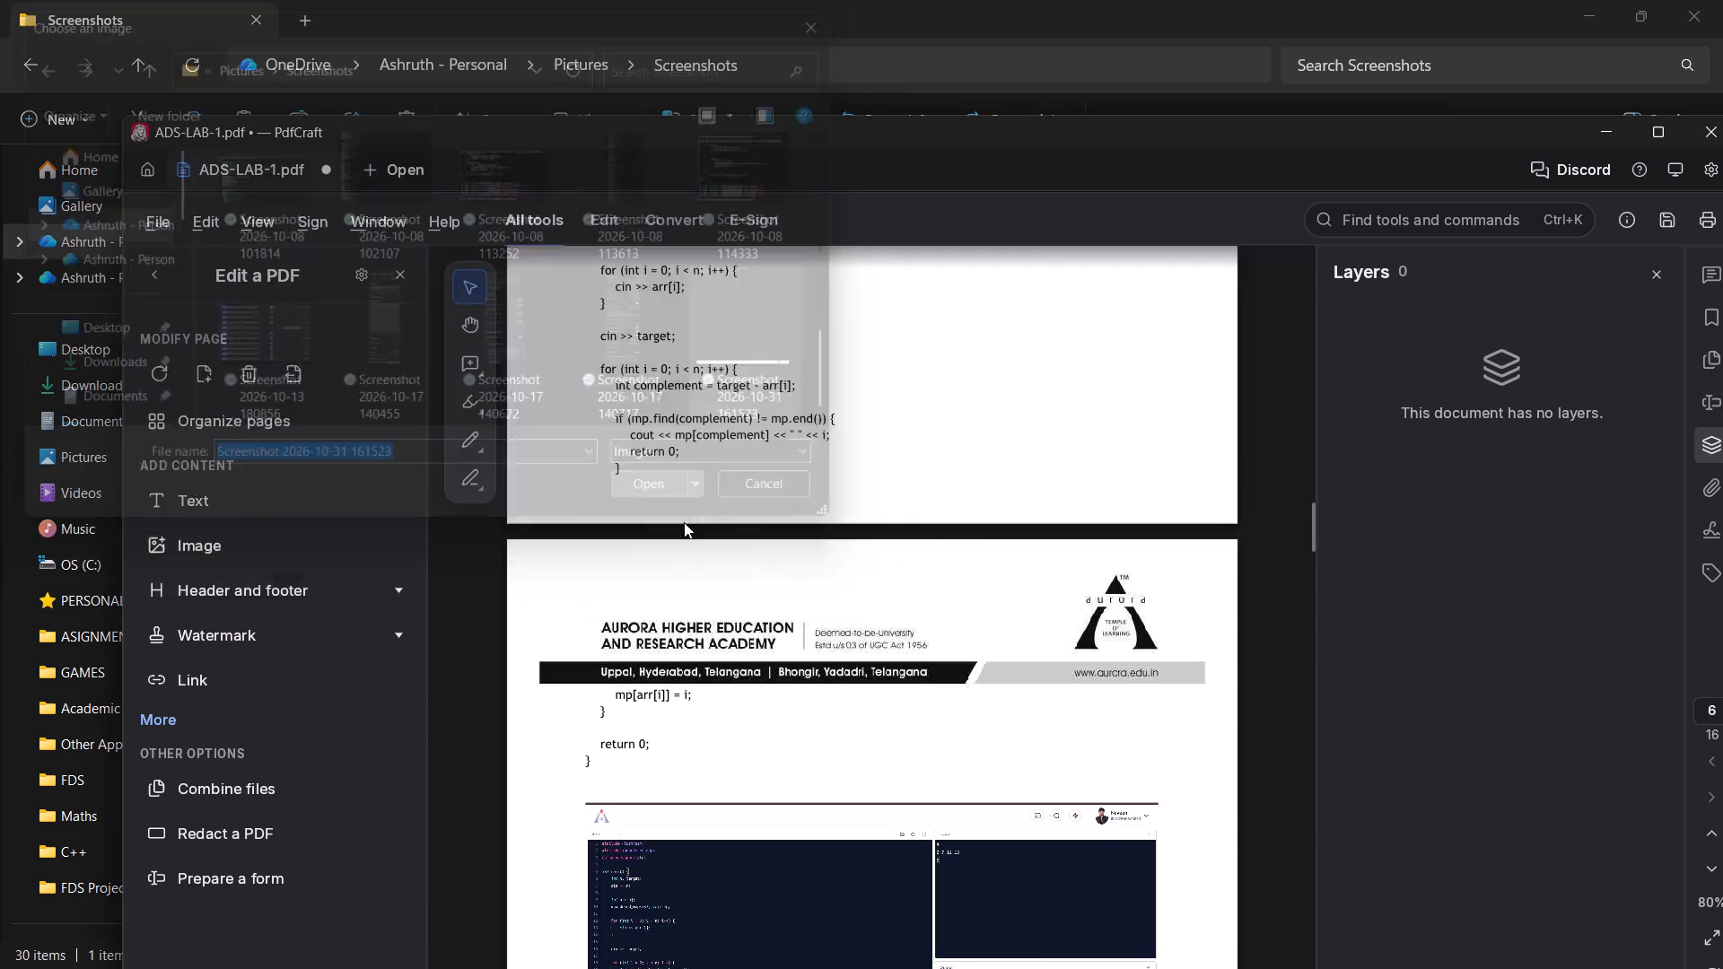
Fit the page 6 header image over the old portal header, narrowing it to about the code screenshot's width.
scroll(765, 766, "down", 2)
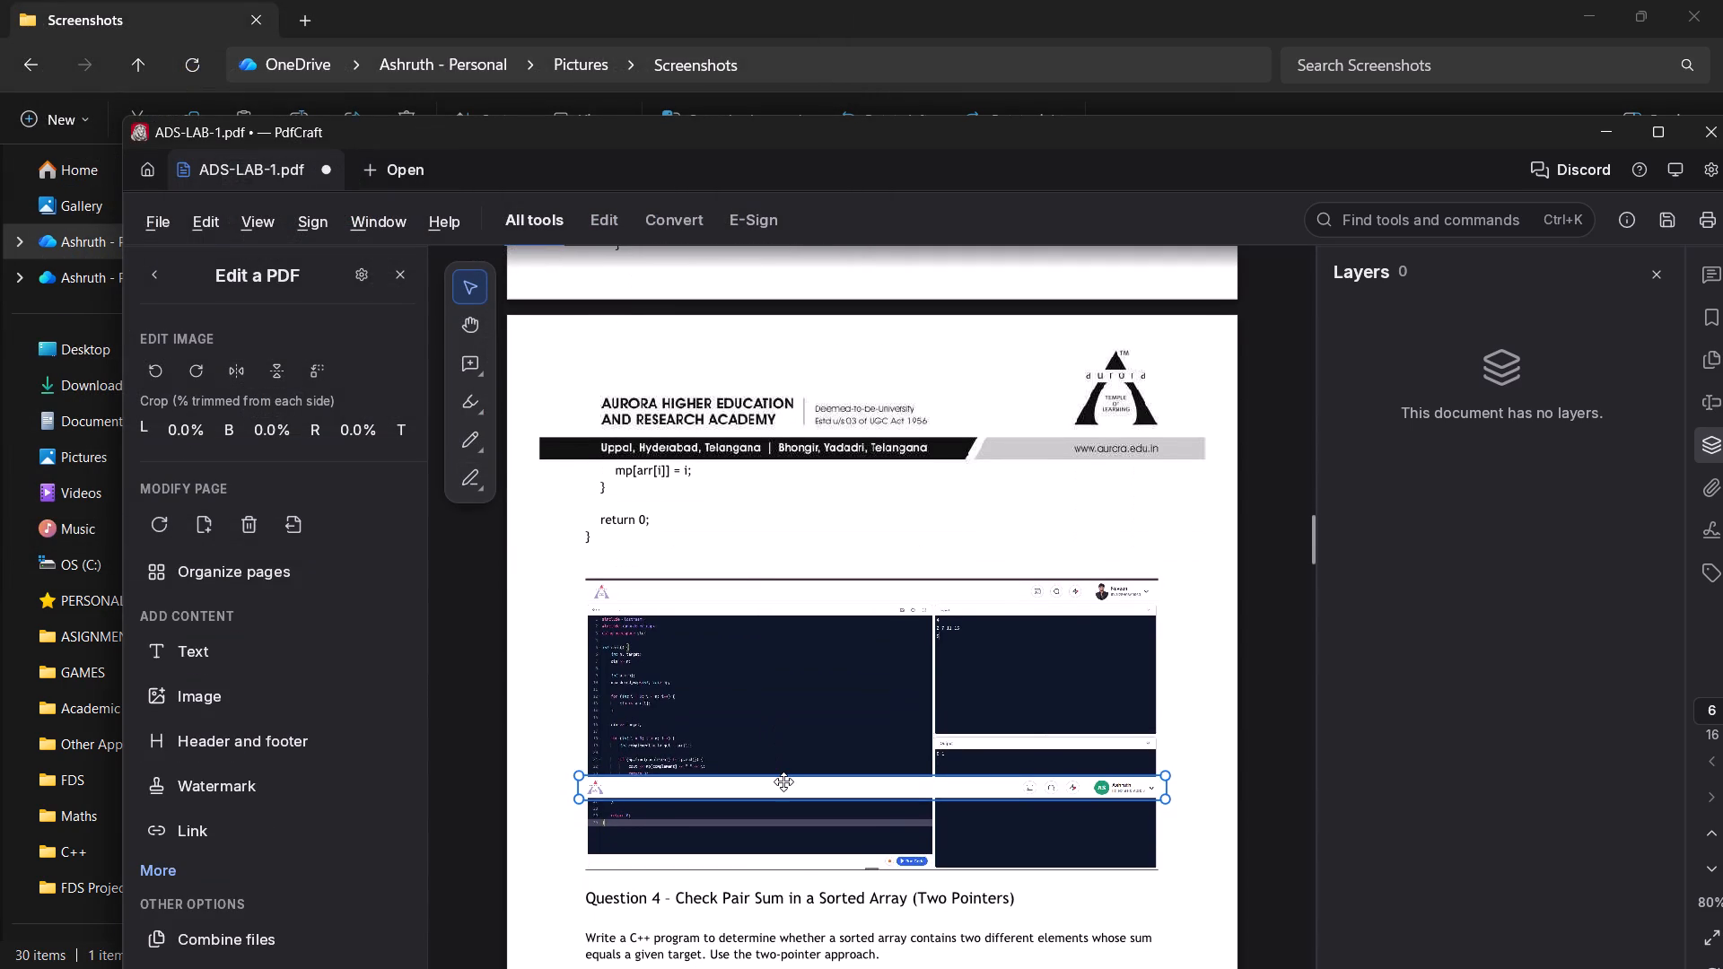
left_click_drag(783, 781, 782, 582)
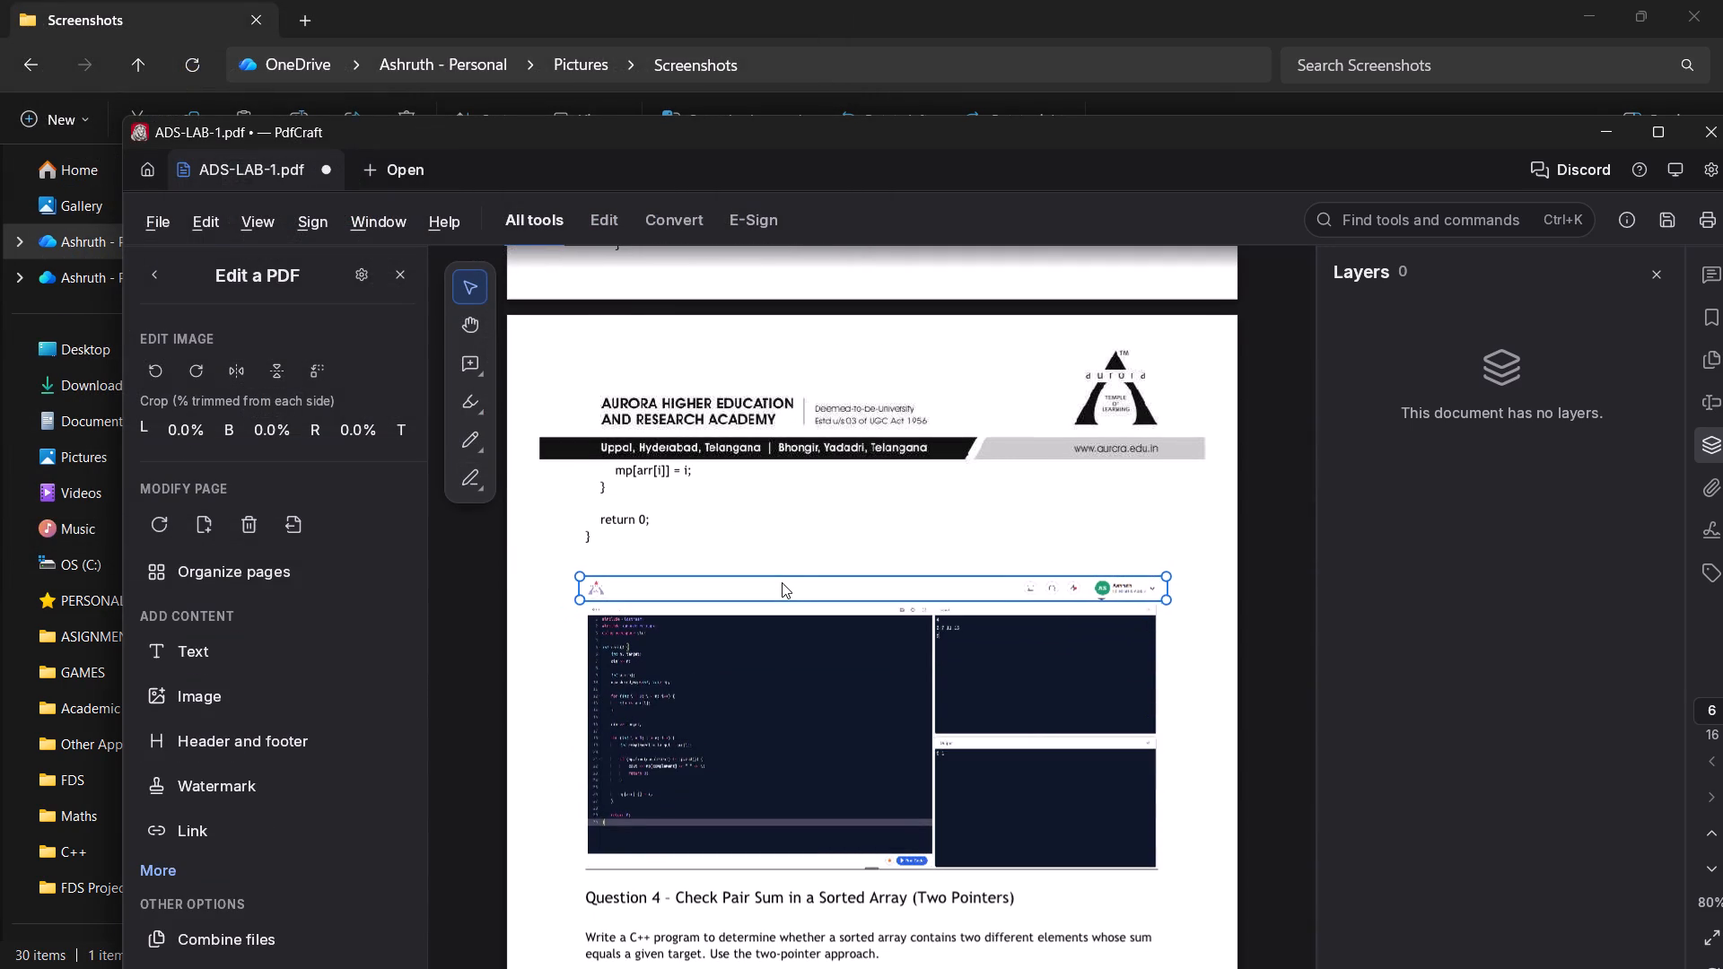
left_click_drag(782, 582, 781, 582)
left_click(1159, 599)
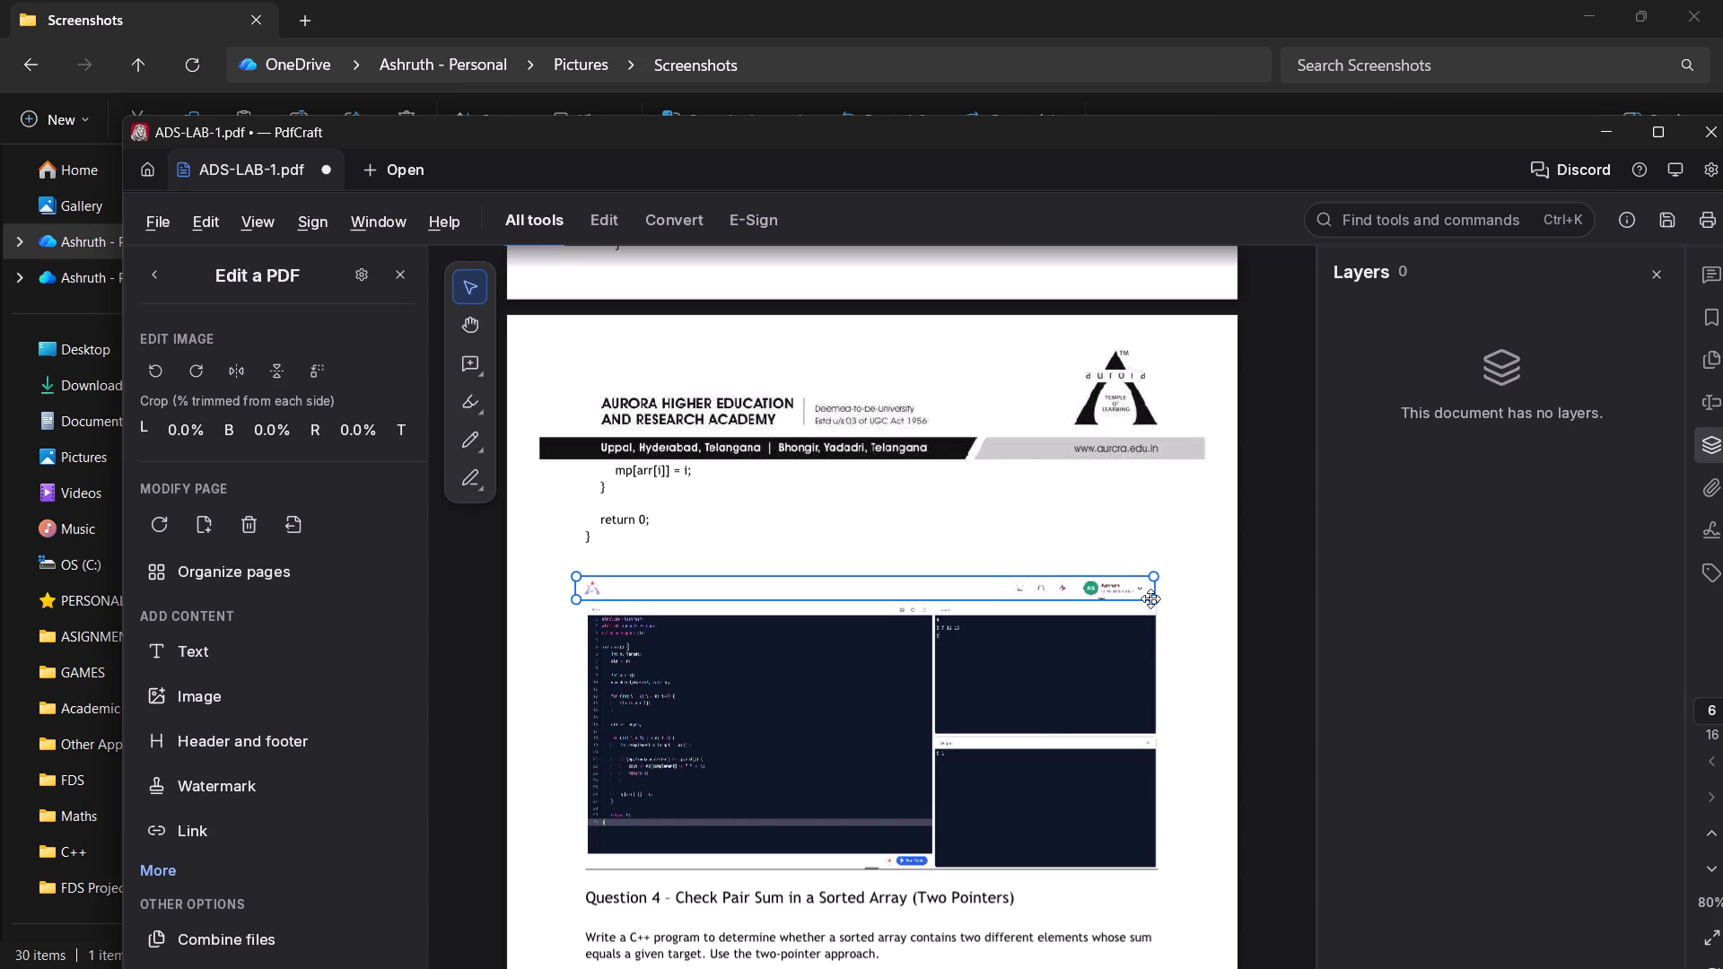
left_click(972, 589)
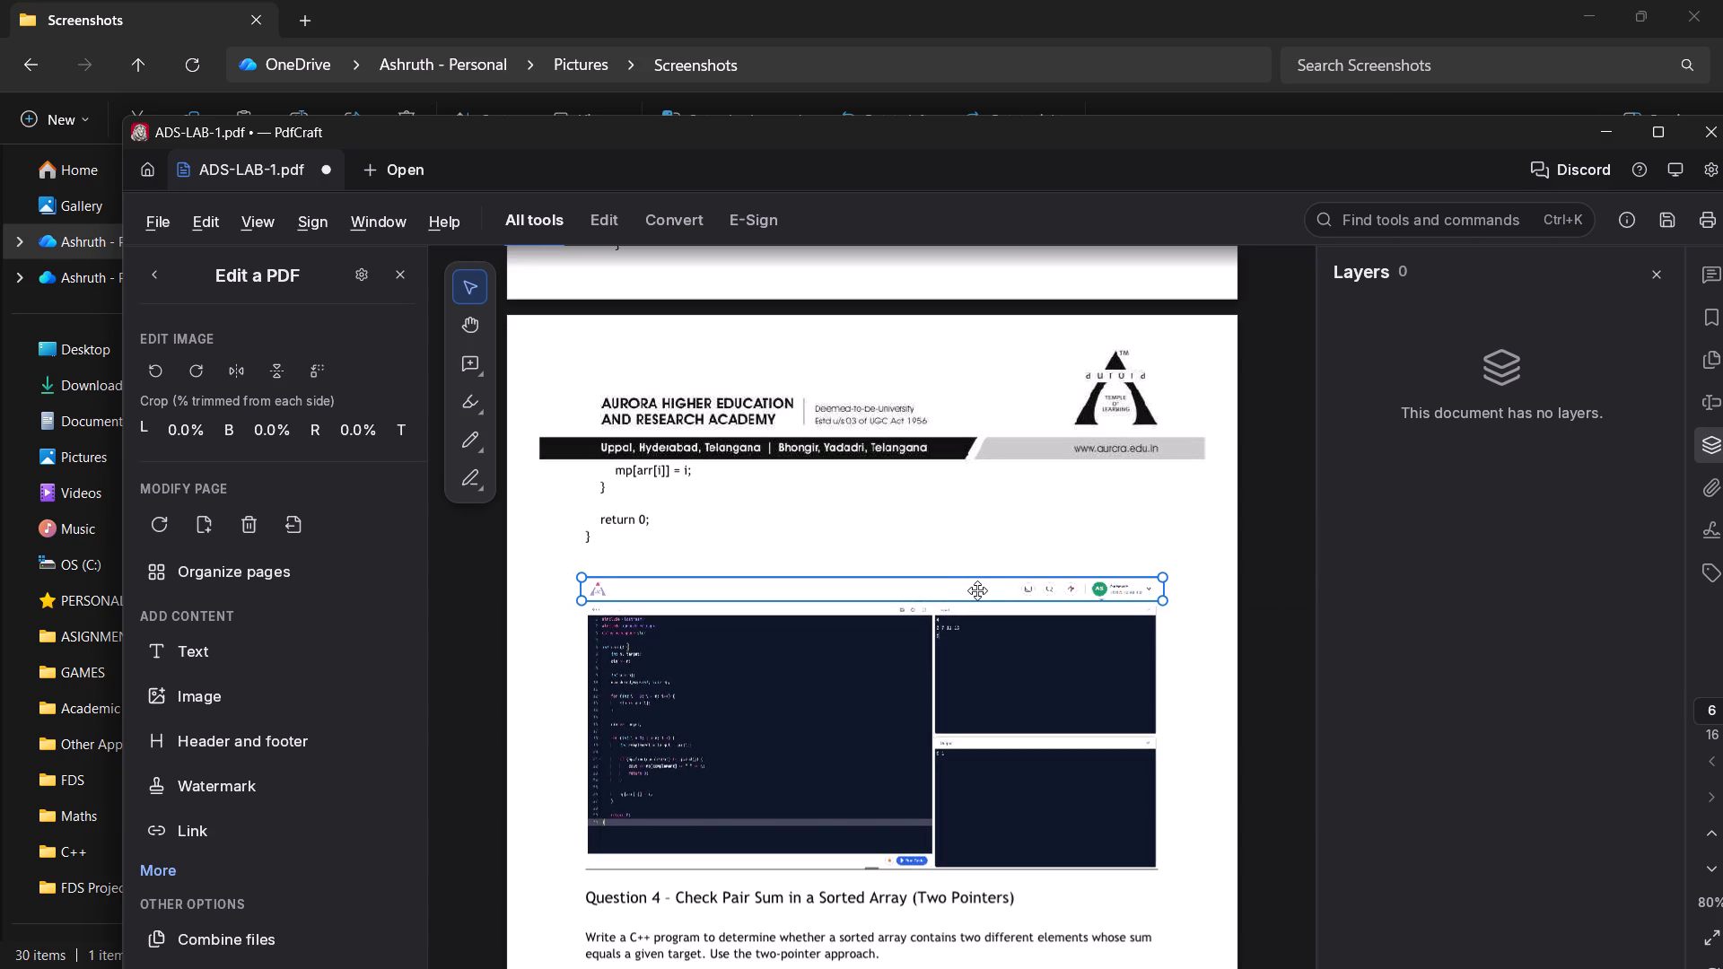
left_click(1101, 524)
scroll(785, 649, "down", 1)
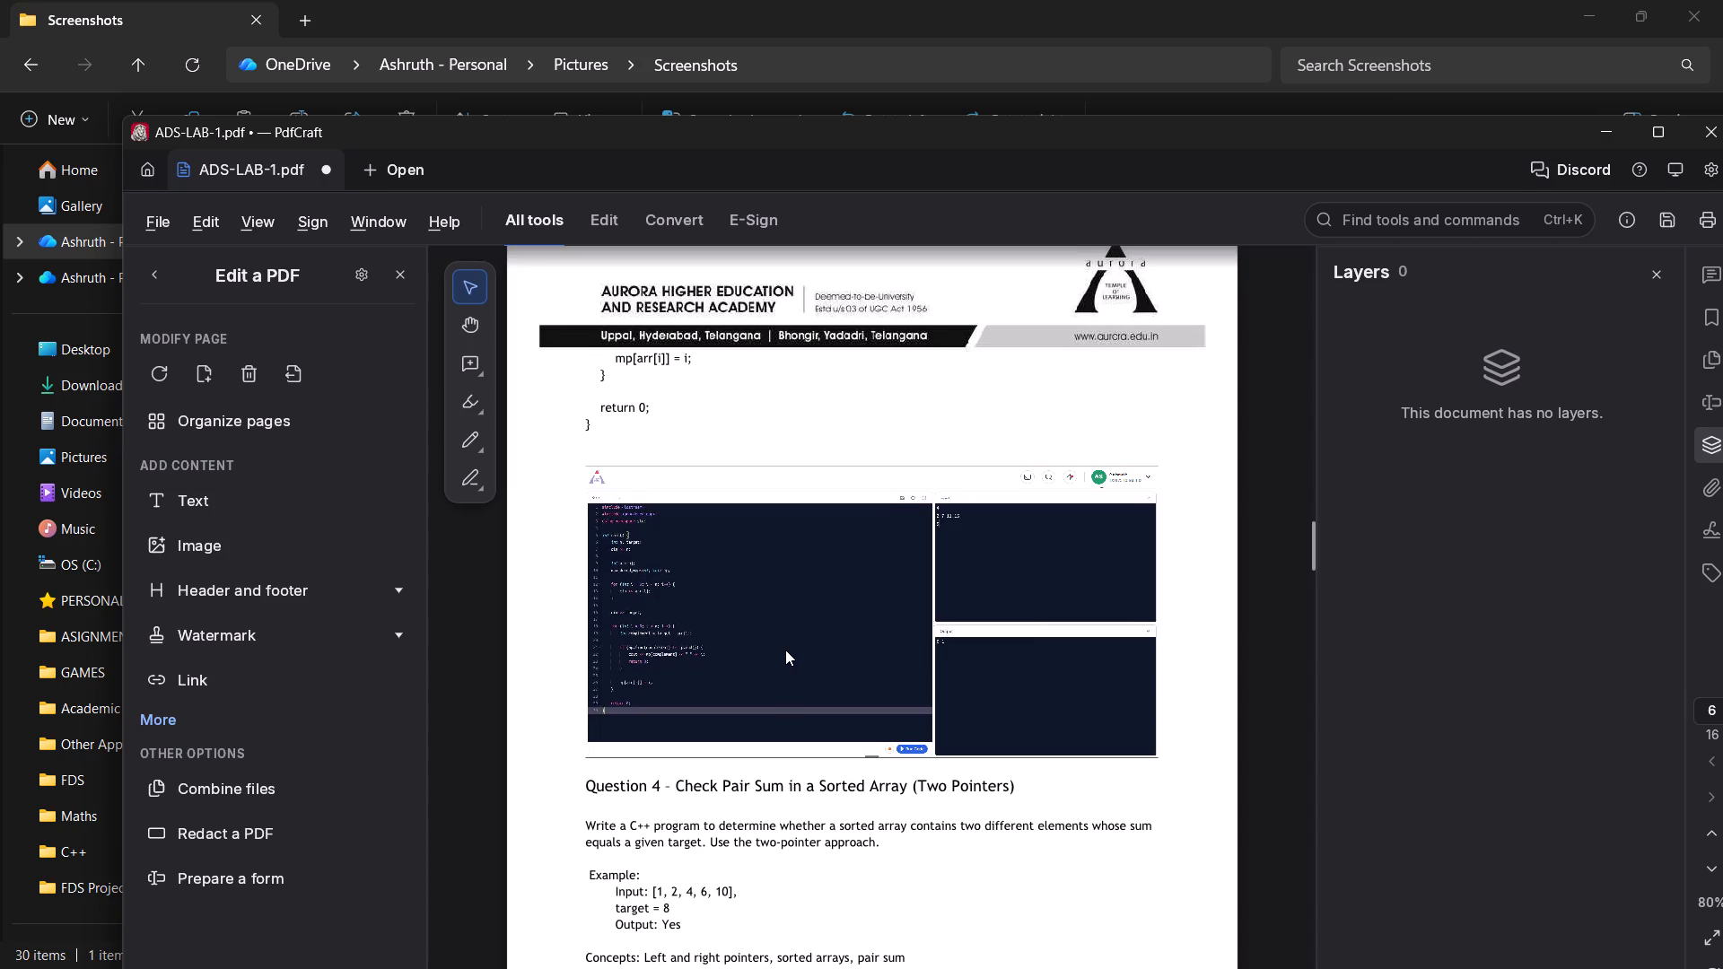
scroll(872, 535, "up", 3, "ctrl")
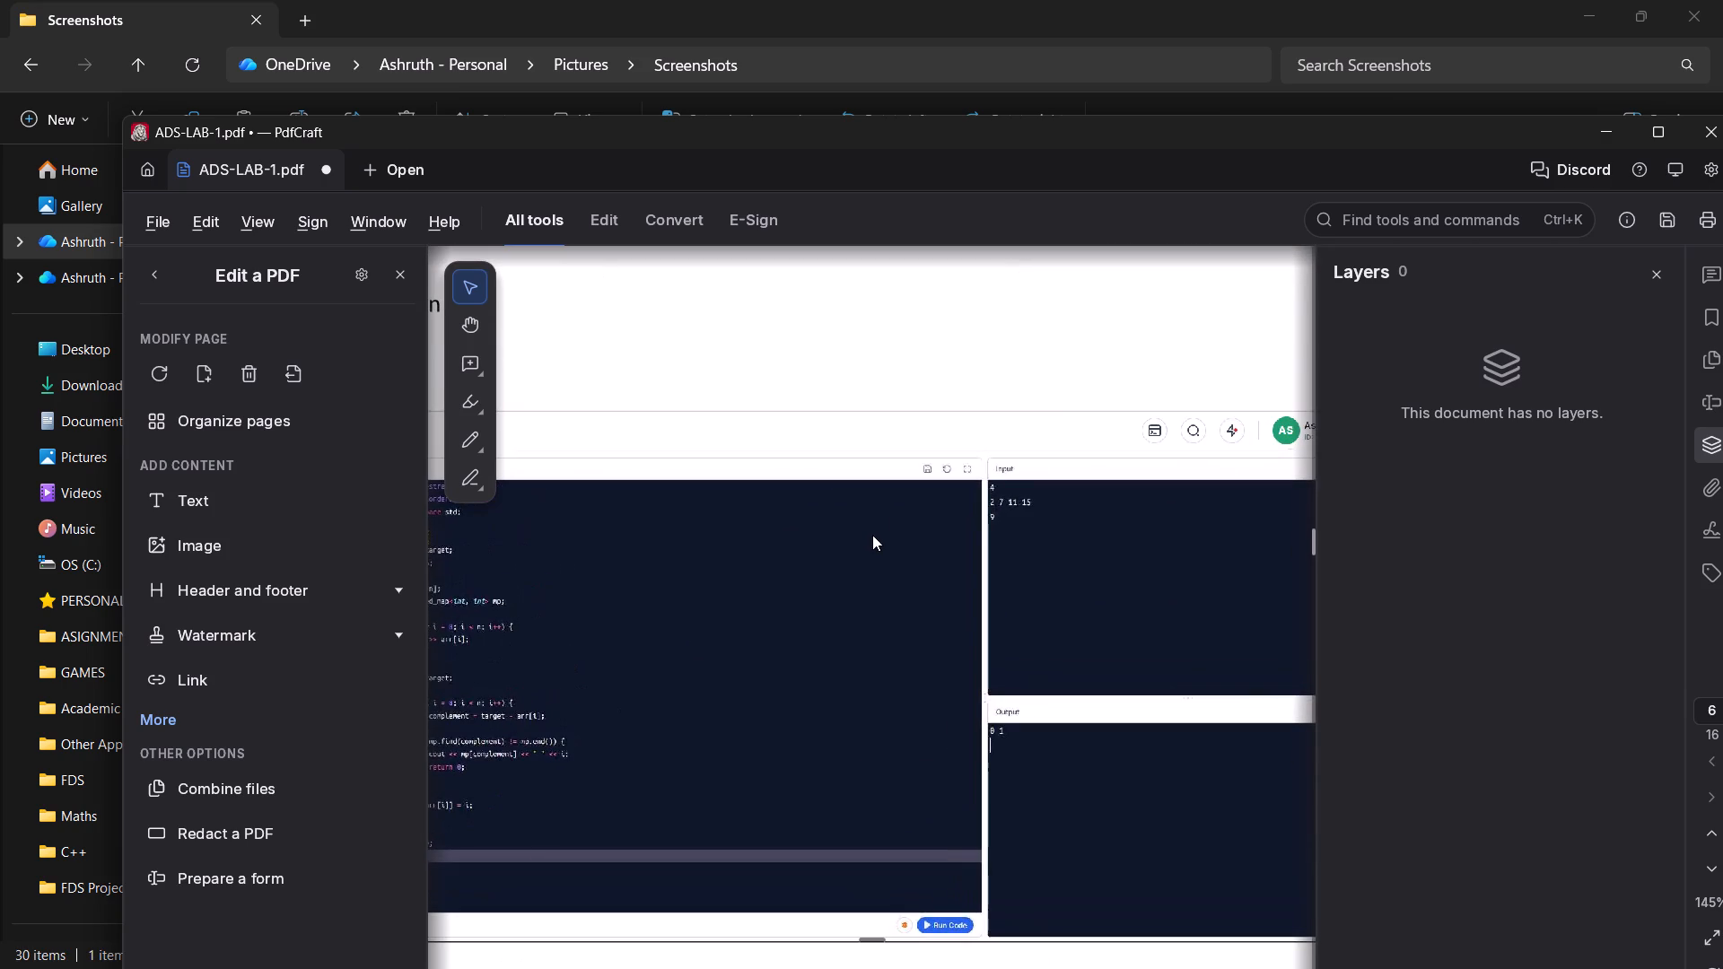
scroll(872, 535, "down", 2, "ctrl")
scroll(857, 615, "down", 4)
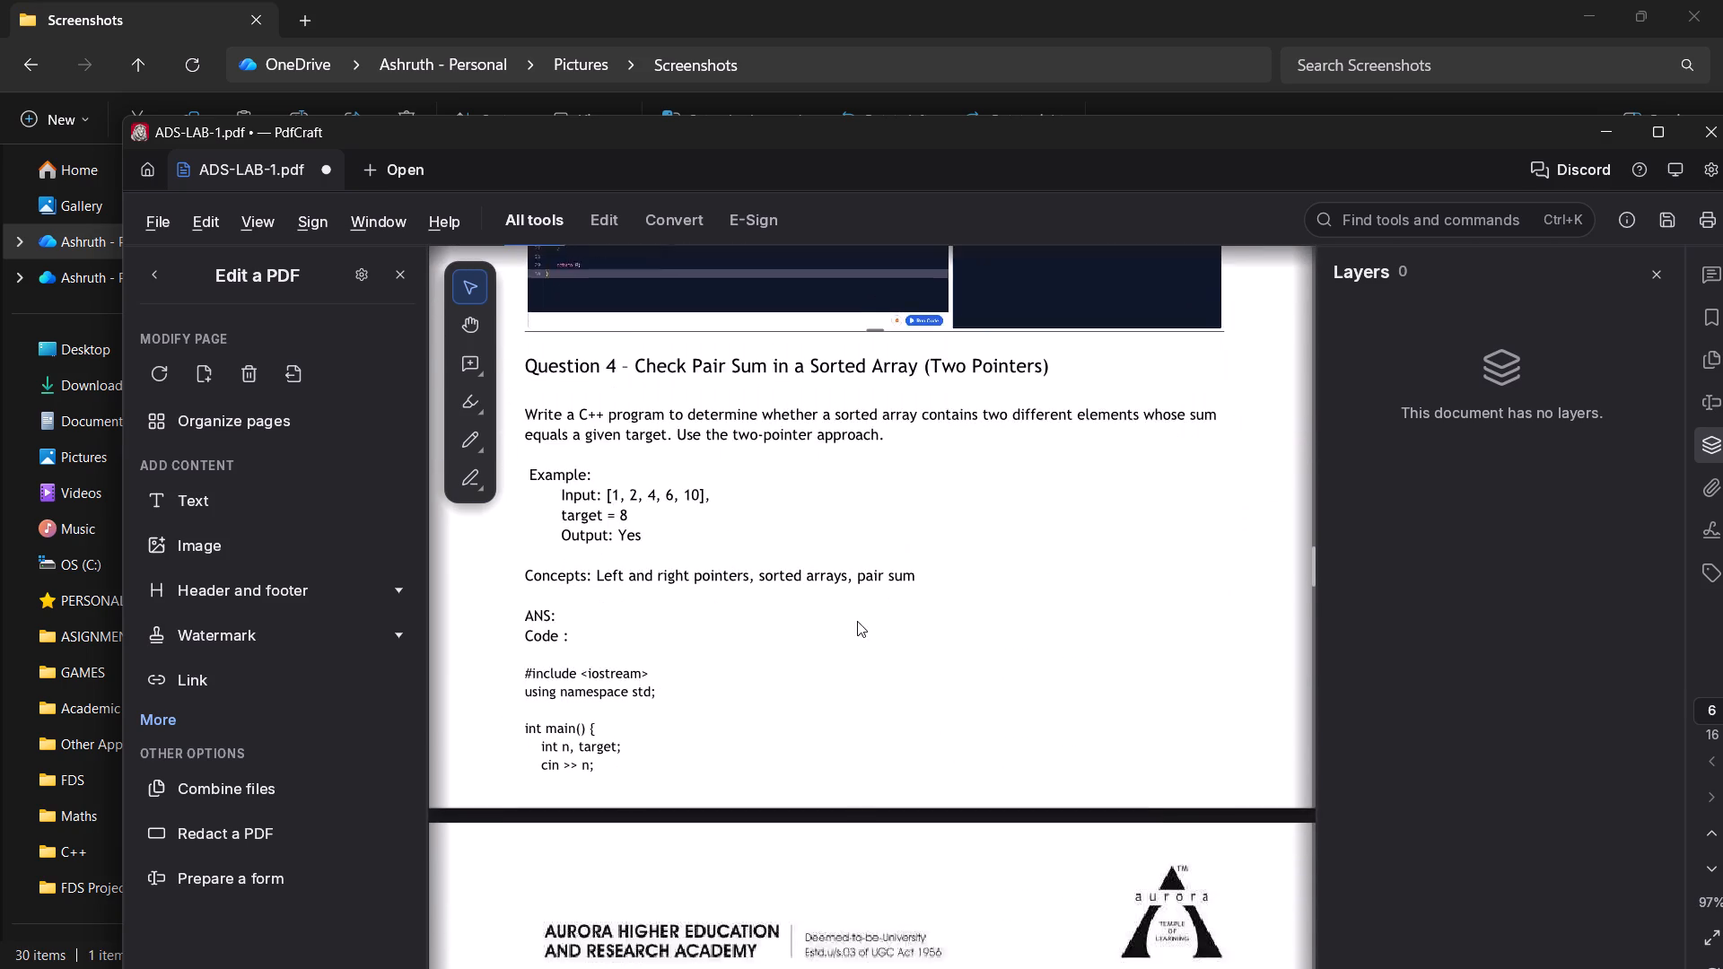
scroll(864, 633, "down", 10)
scroll(869, 606, "up", 2)
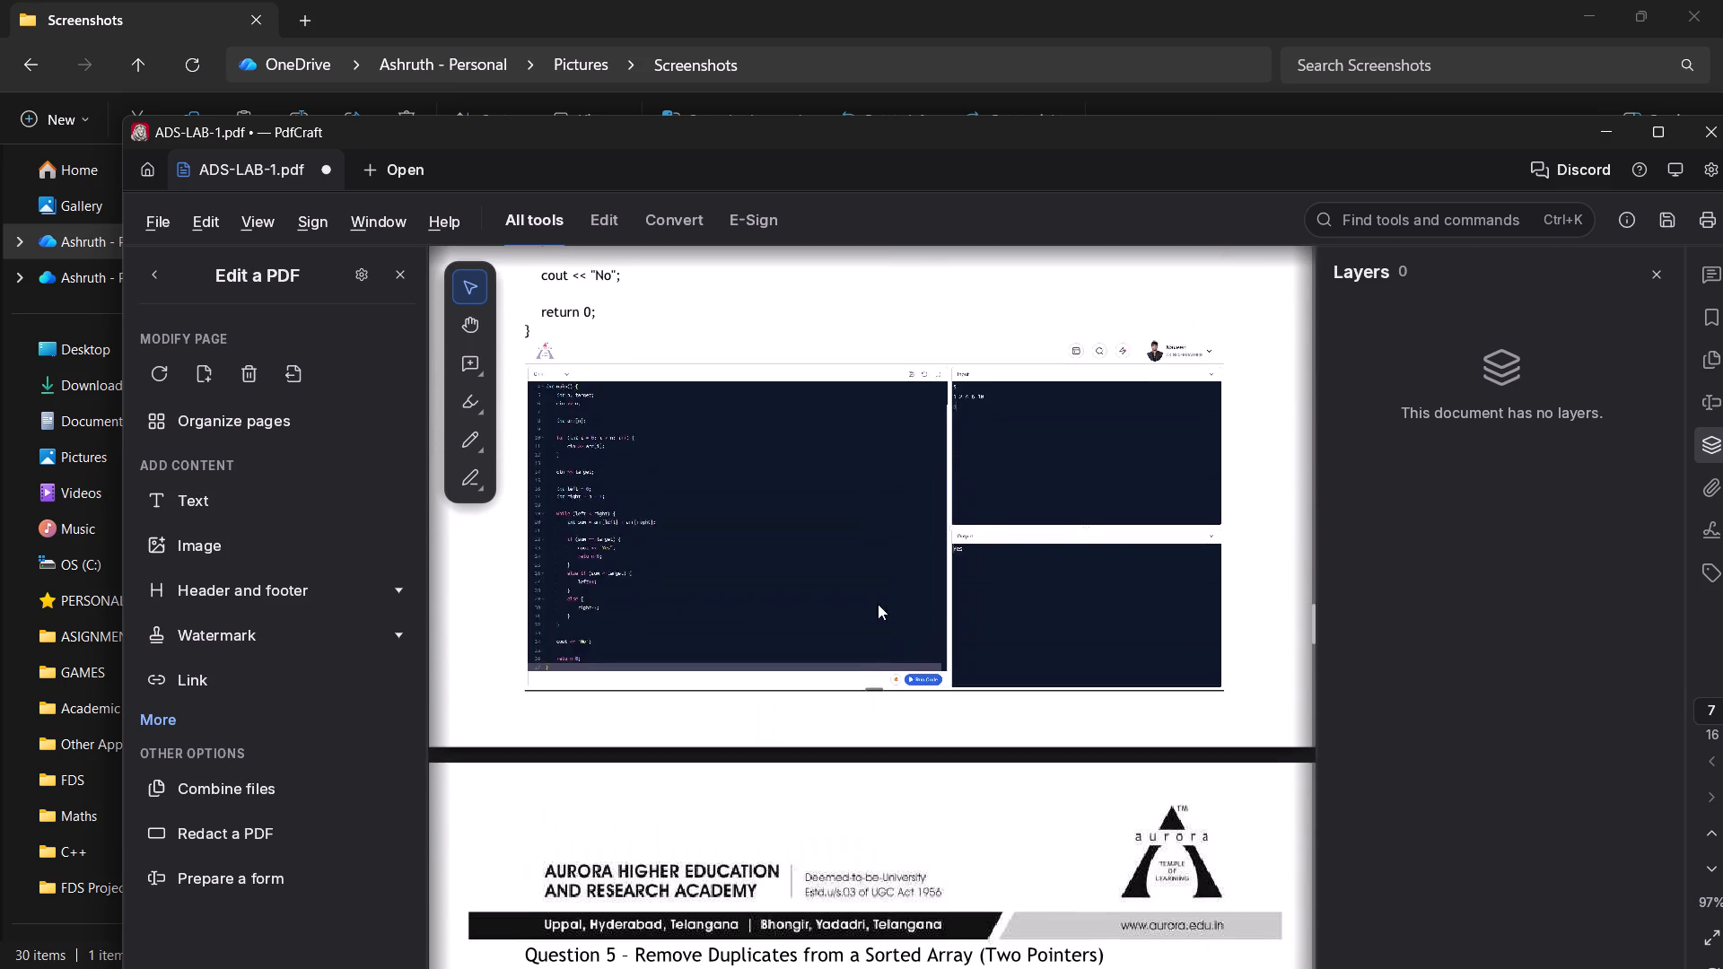
left_click(875, 601)
left_click(198, 555)
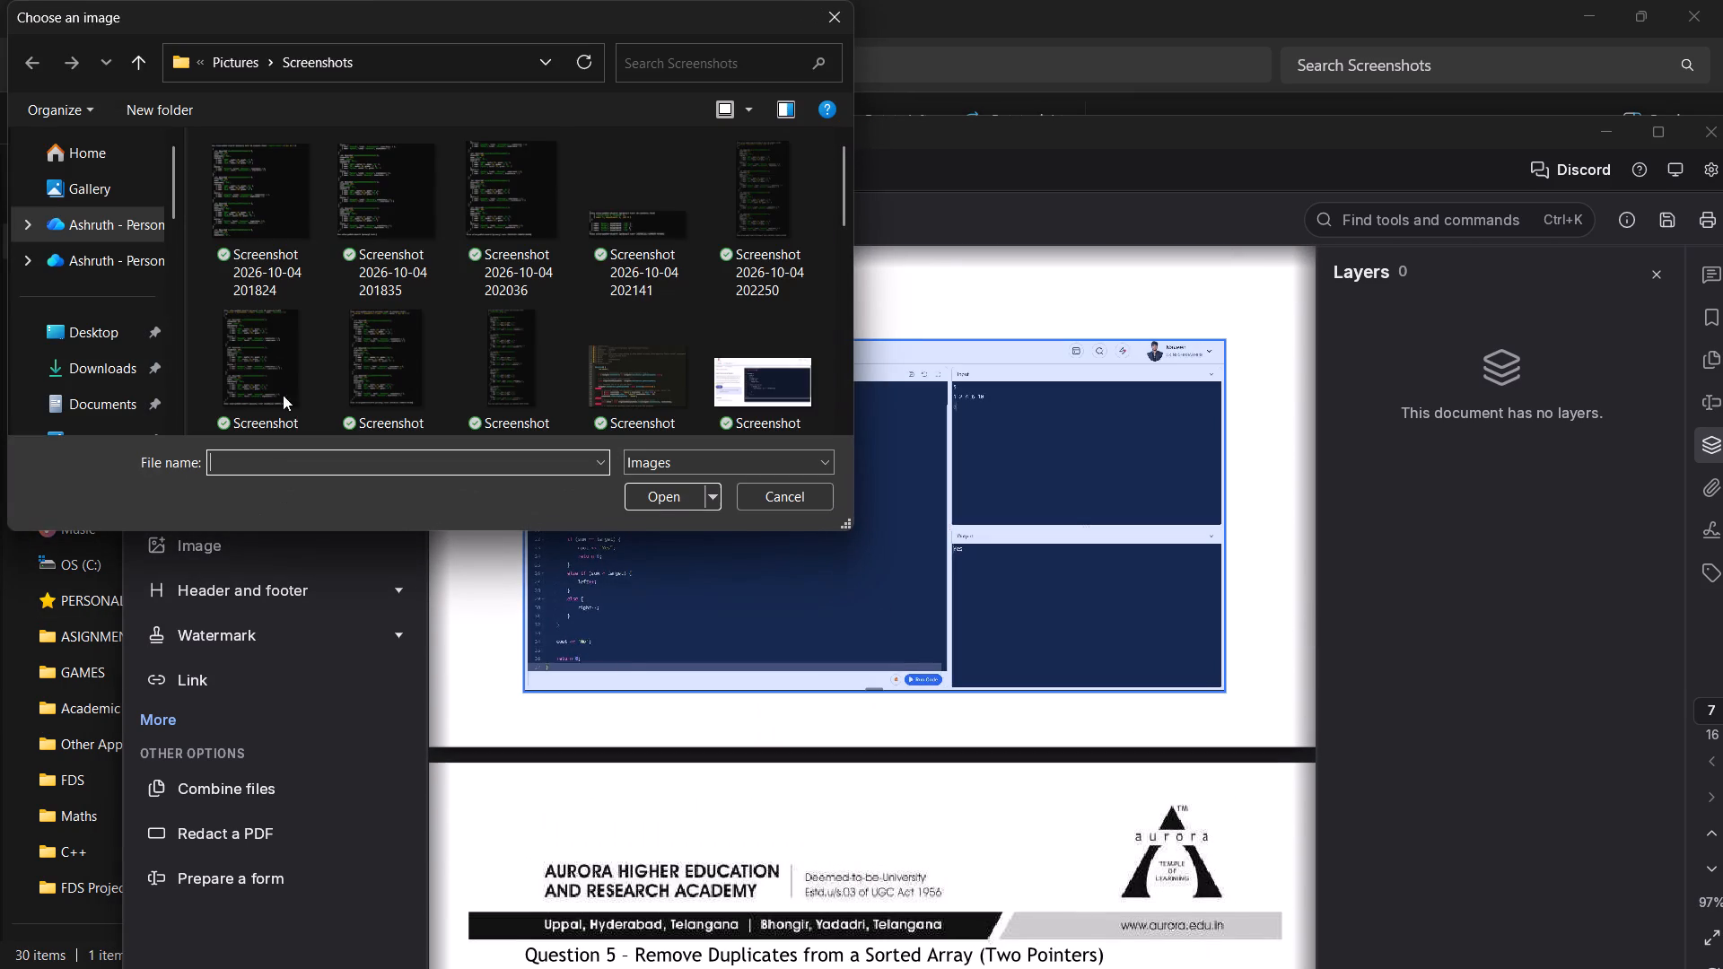
scroll(756, 336, "down", 5)
left_click(747, 360)
left_click(688, 492)
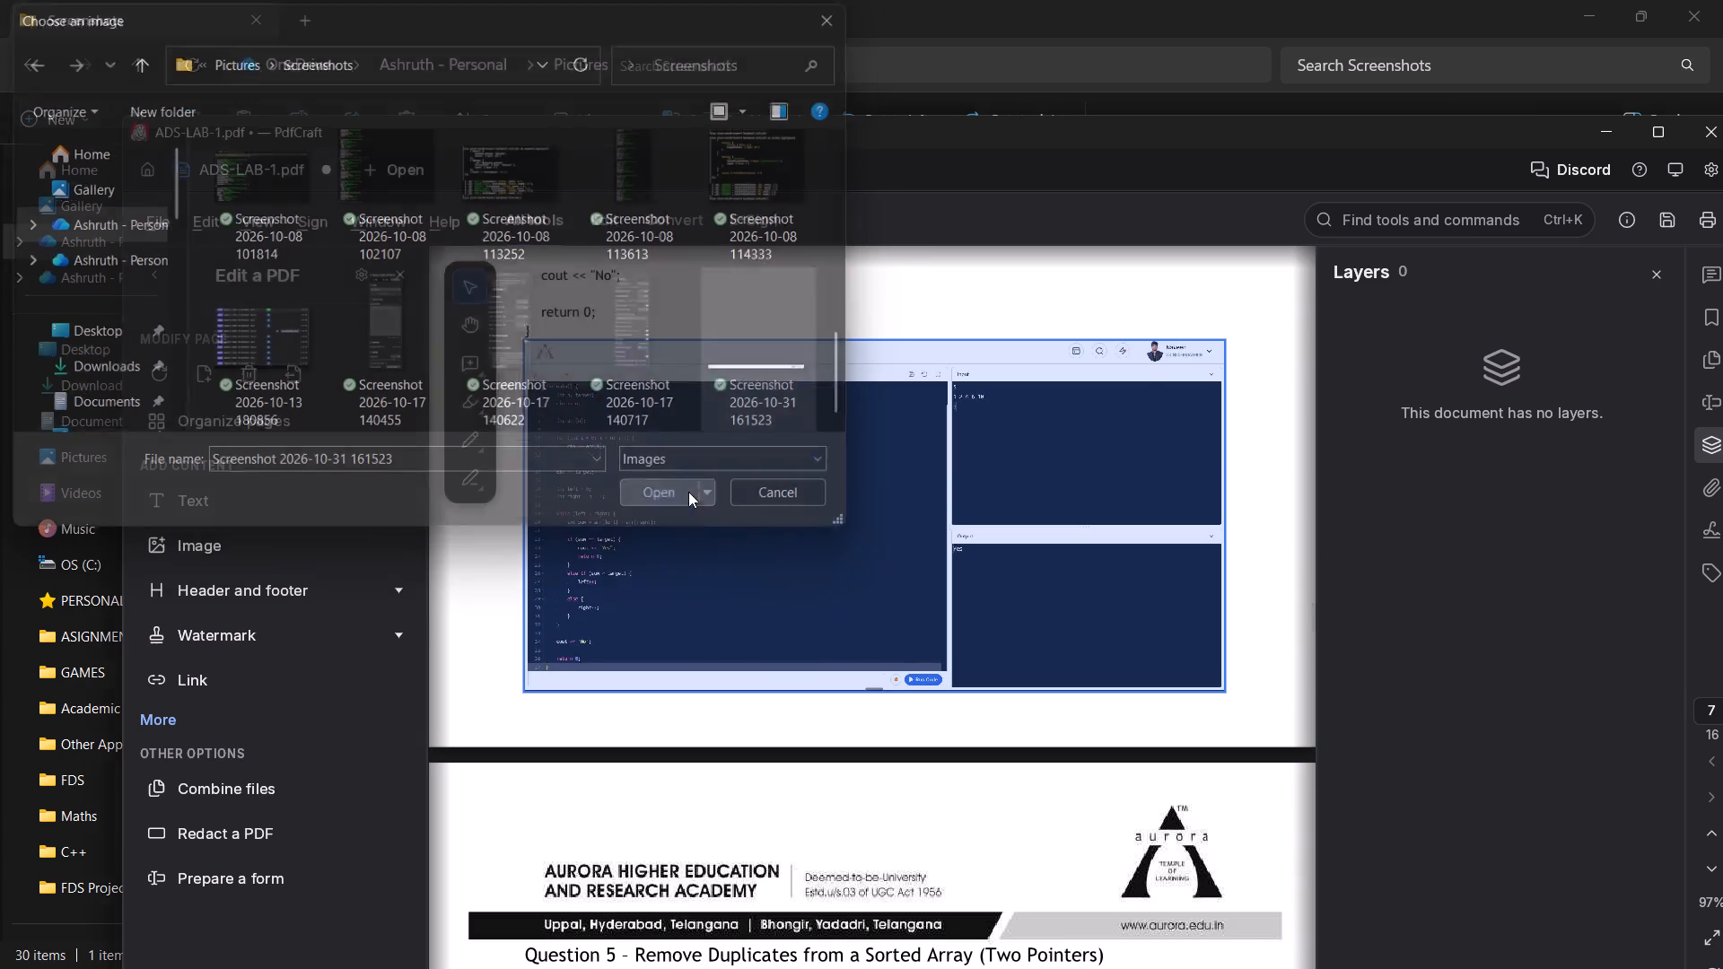
Fit the page 7 header image over the old portal header, narrowing it to about the code screenshot's width.
scroll(748, 547, "up", 2)
left_click_drag(769, 393, 777, 570)
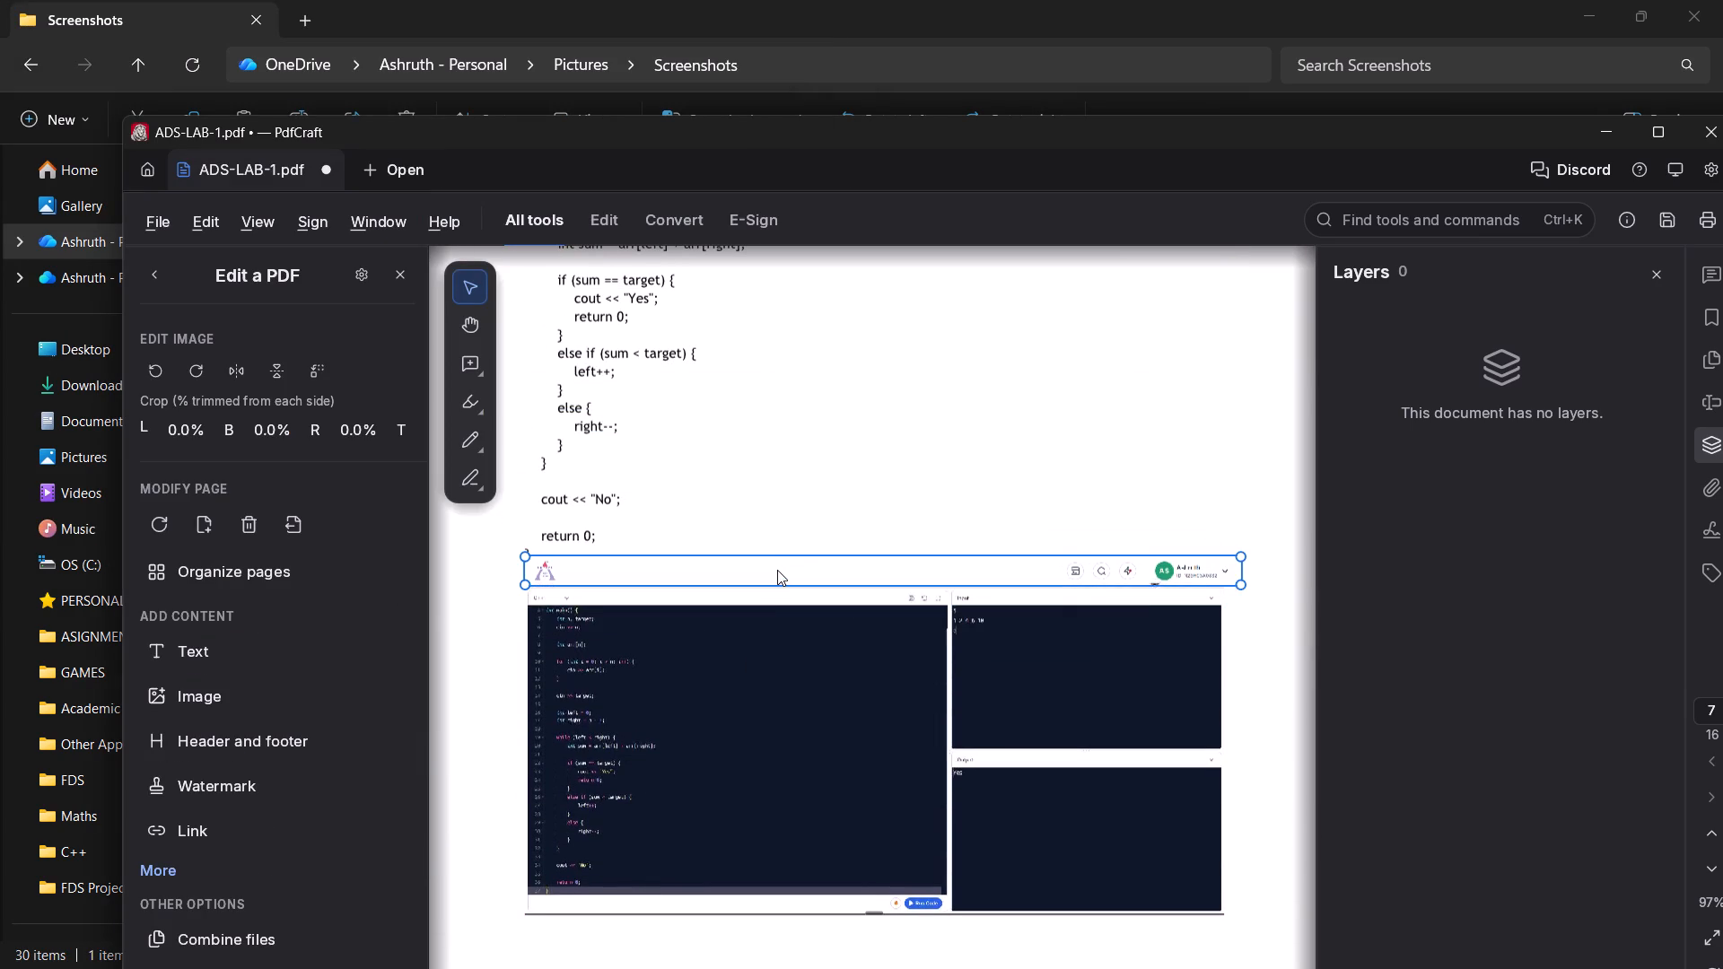
left_click_drag(777, 570, 771, 573)
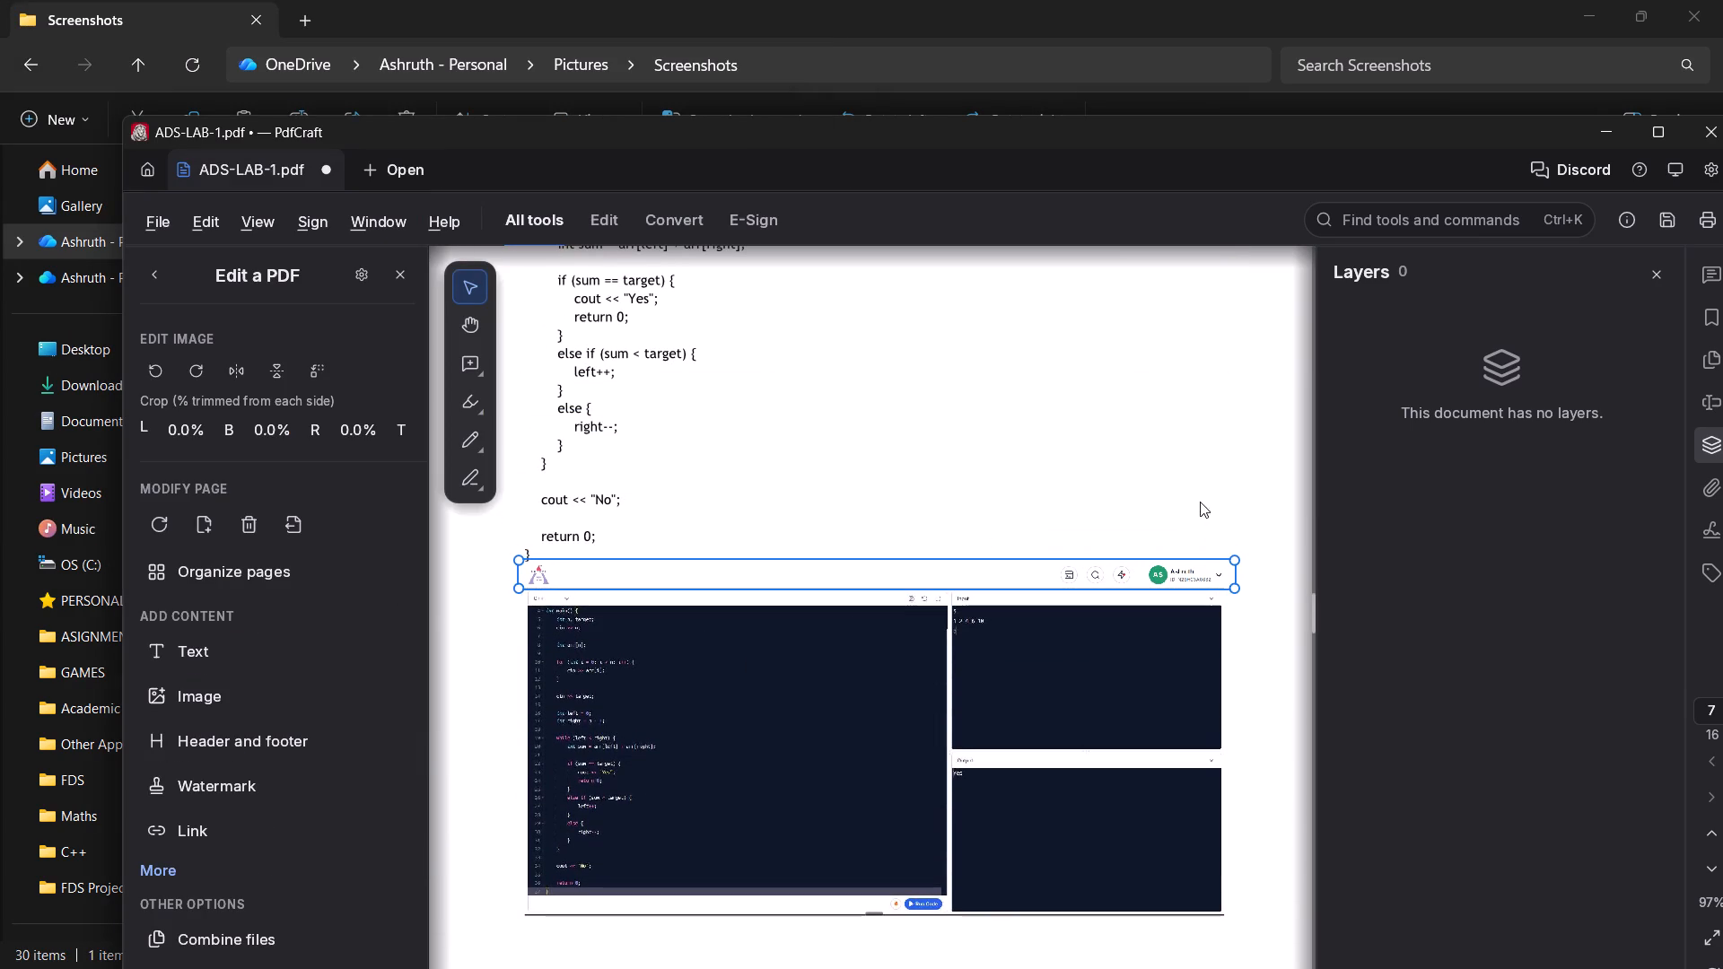
left_click(1200, 502)
left_click(1198, 586)
left_click_drag(1233, 560, 1211, 563)
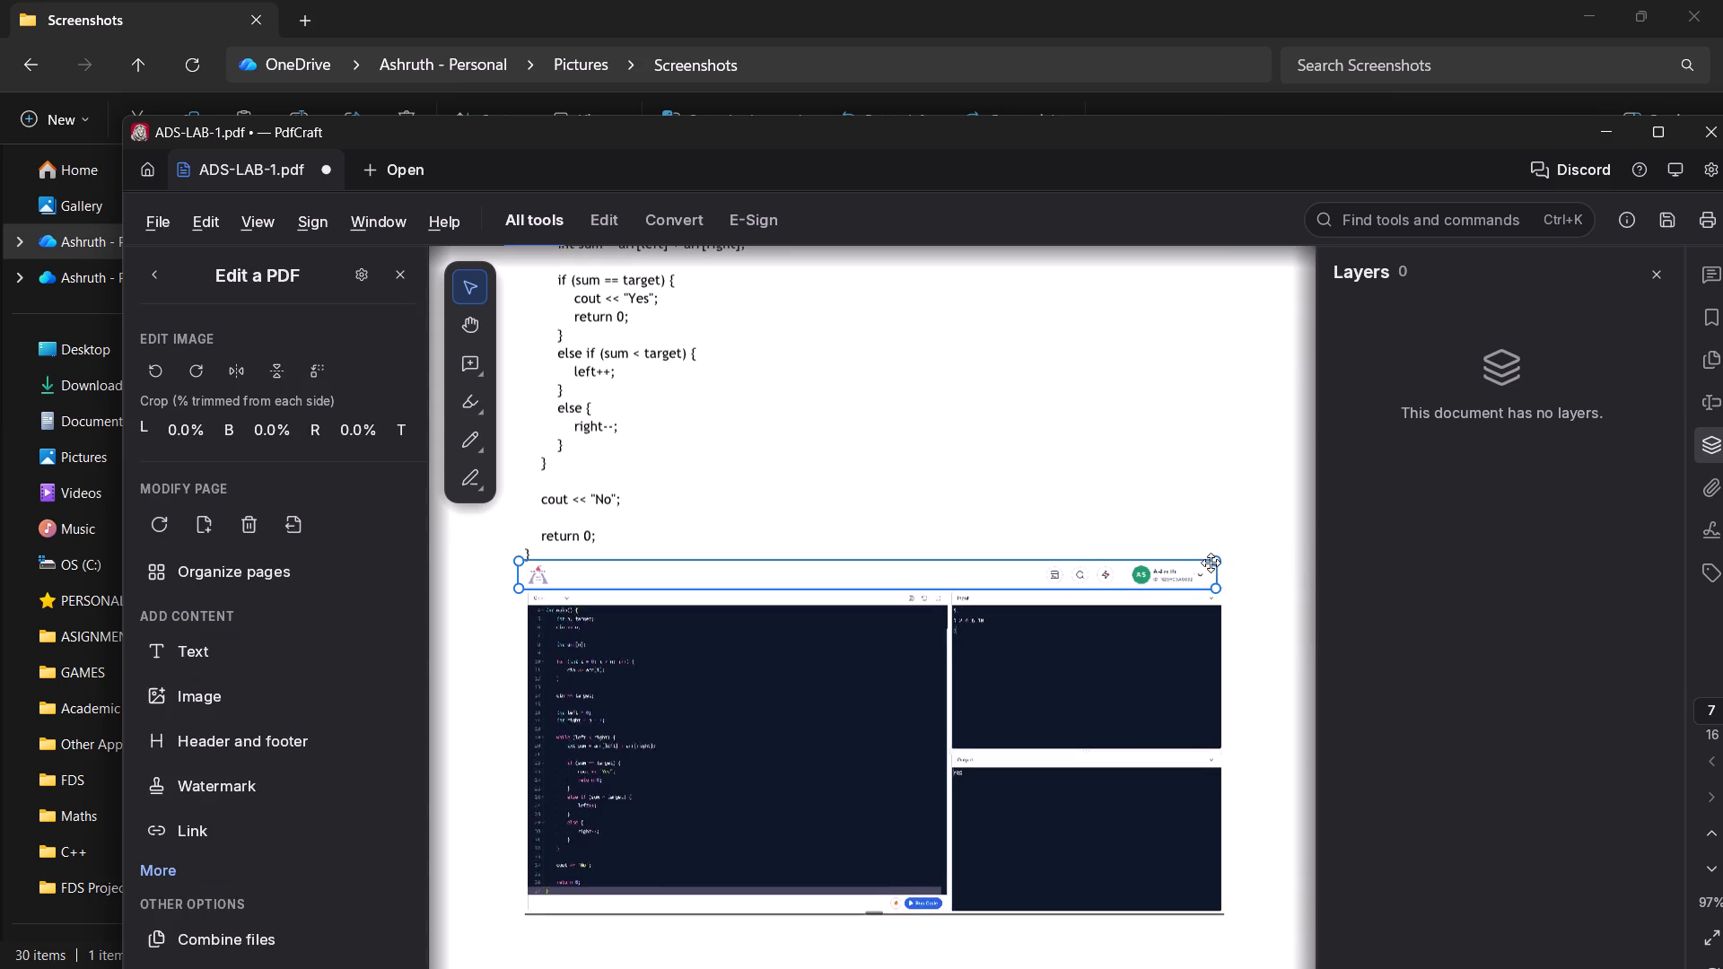
left_click_drag(1211, 563, 1220, 563)
left_click(1221, 488)
left_click(738, 579)
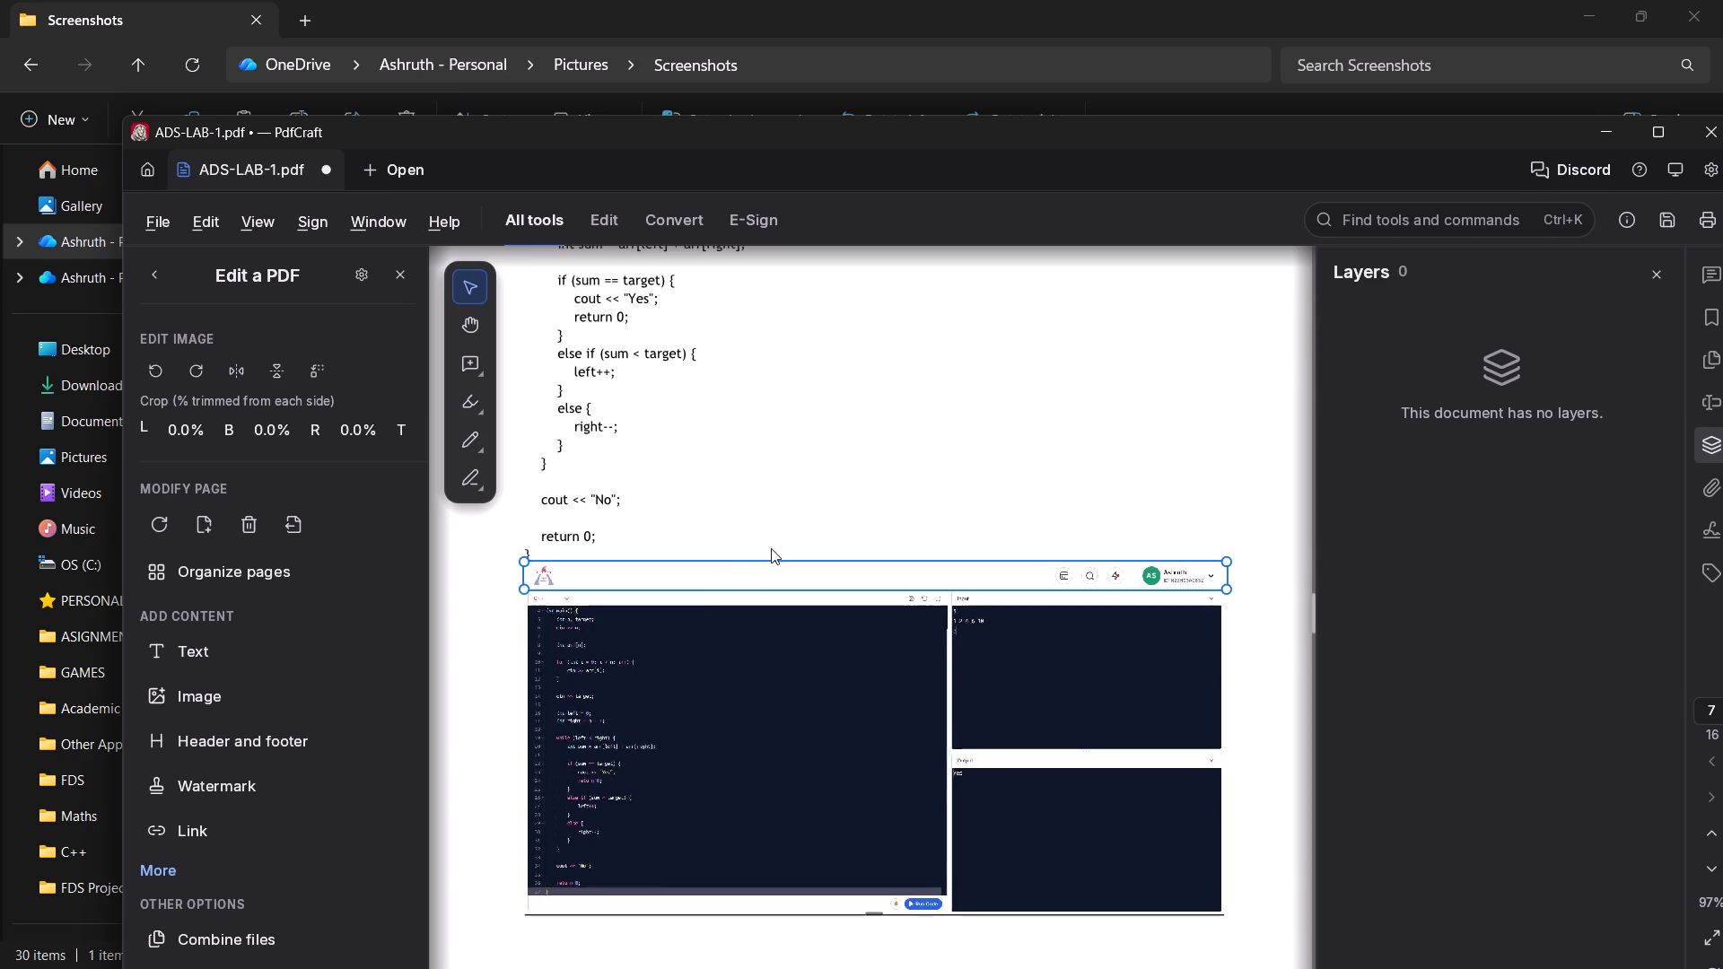
left_click(872, 476)
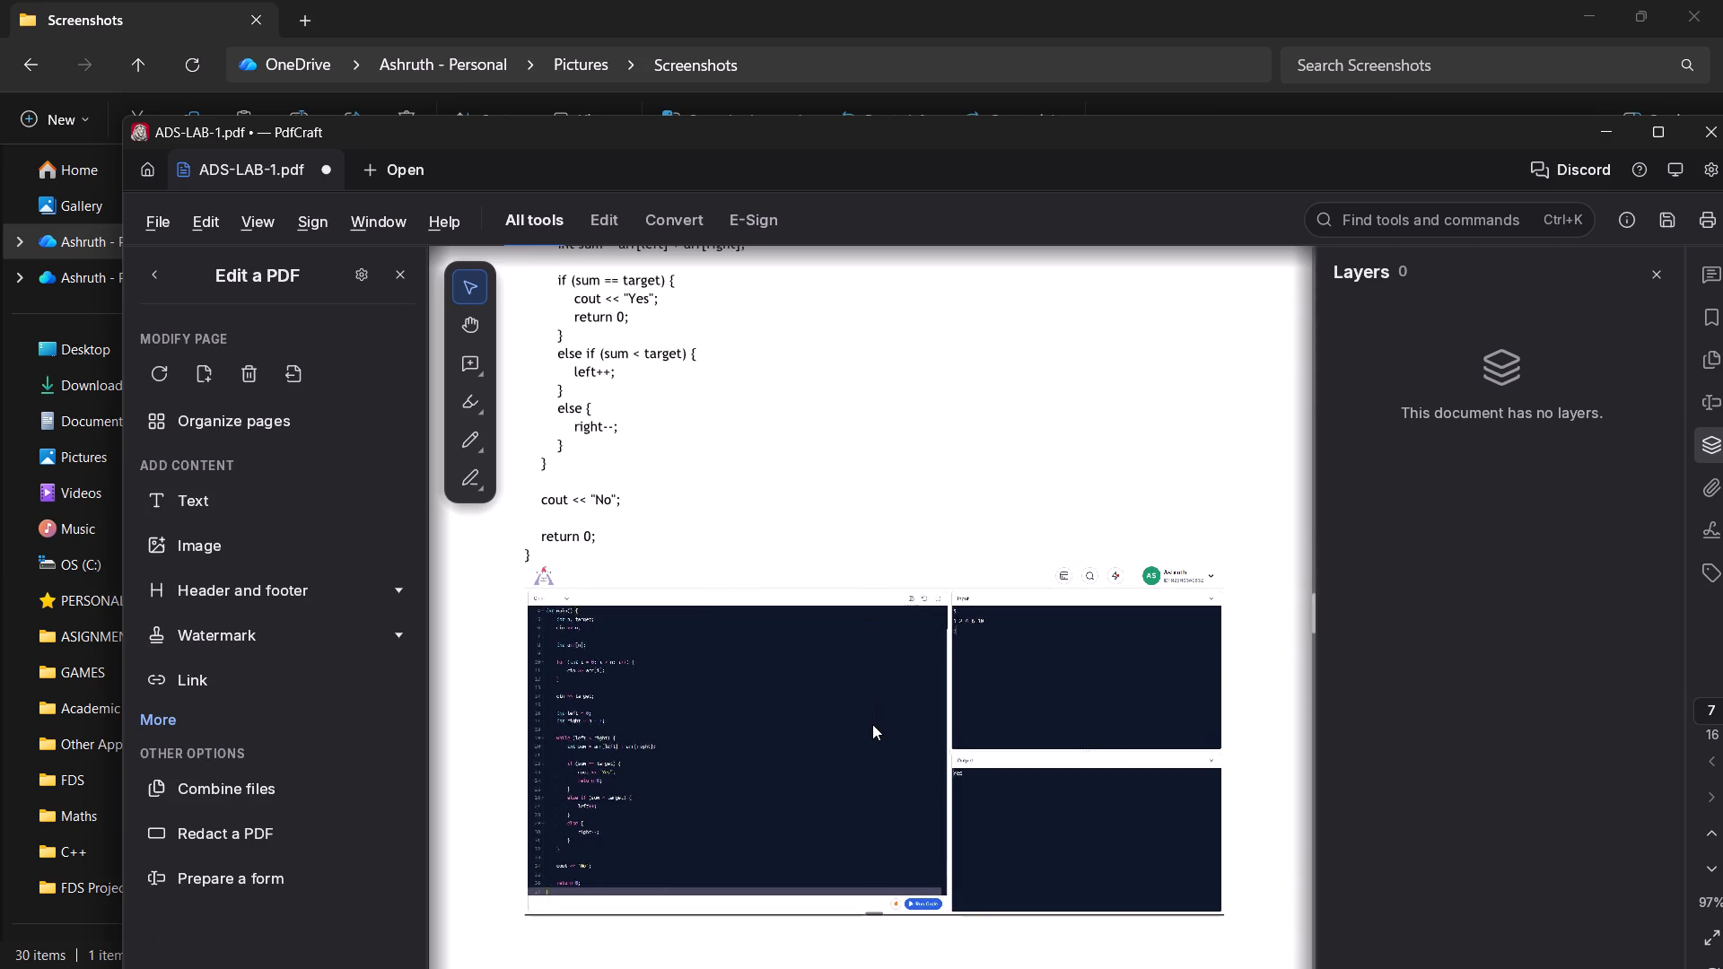
scroll(872, 731, "down", 1)
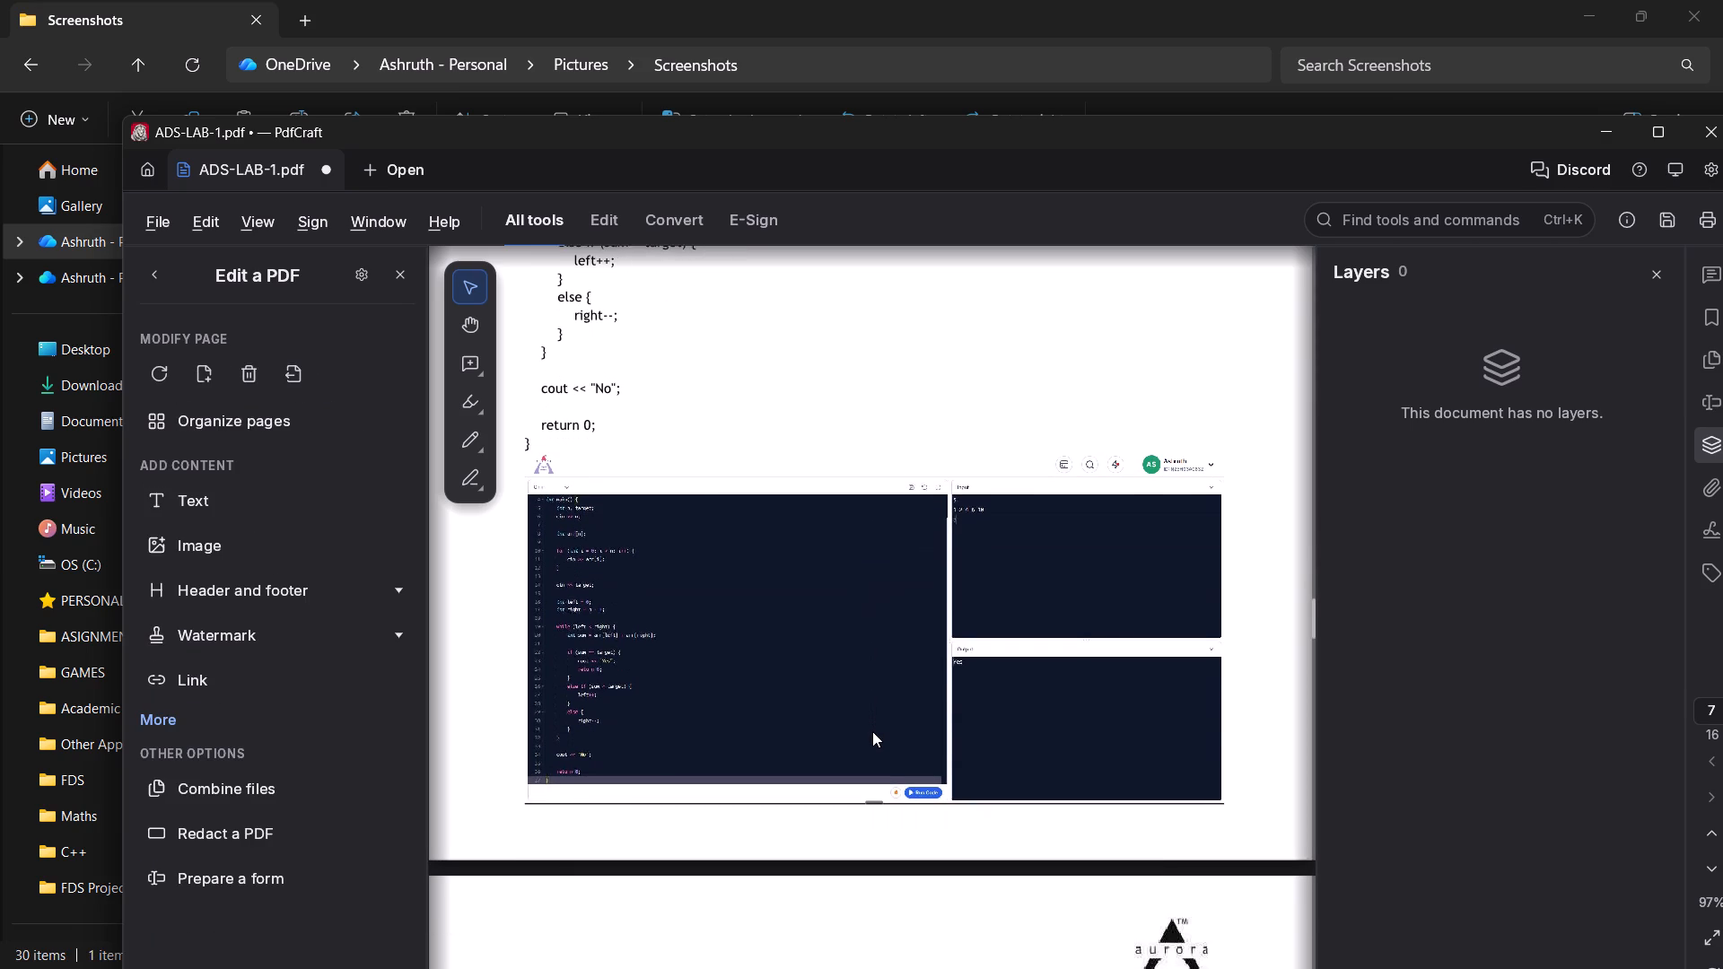
scroll(875, 727, "down", 9)
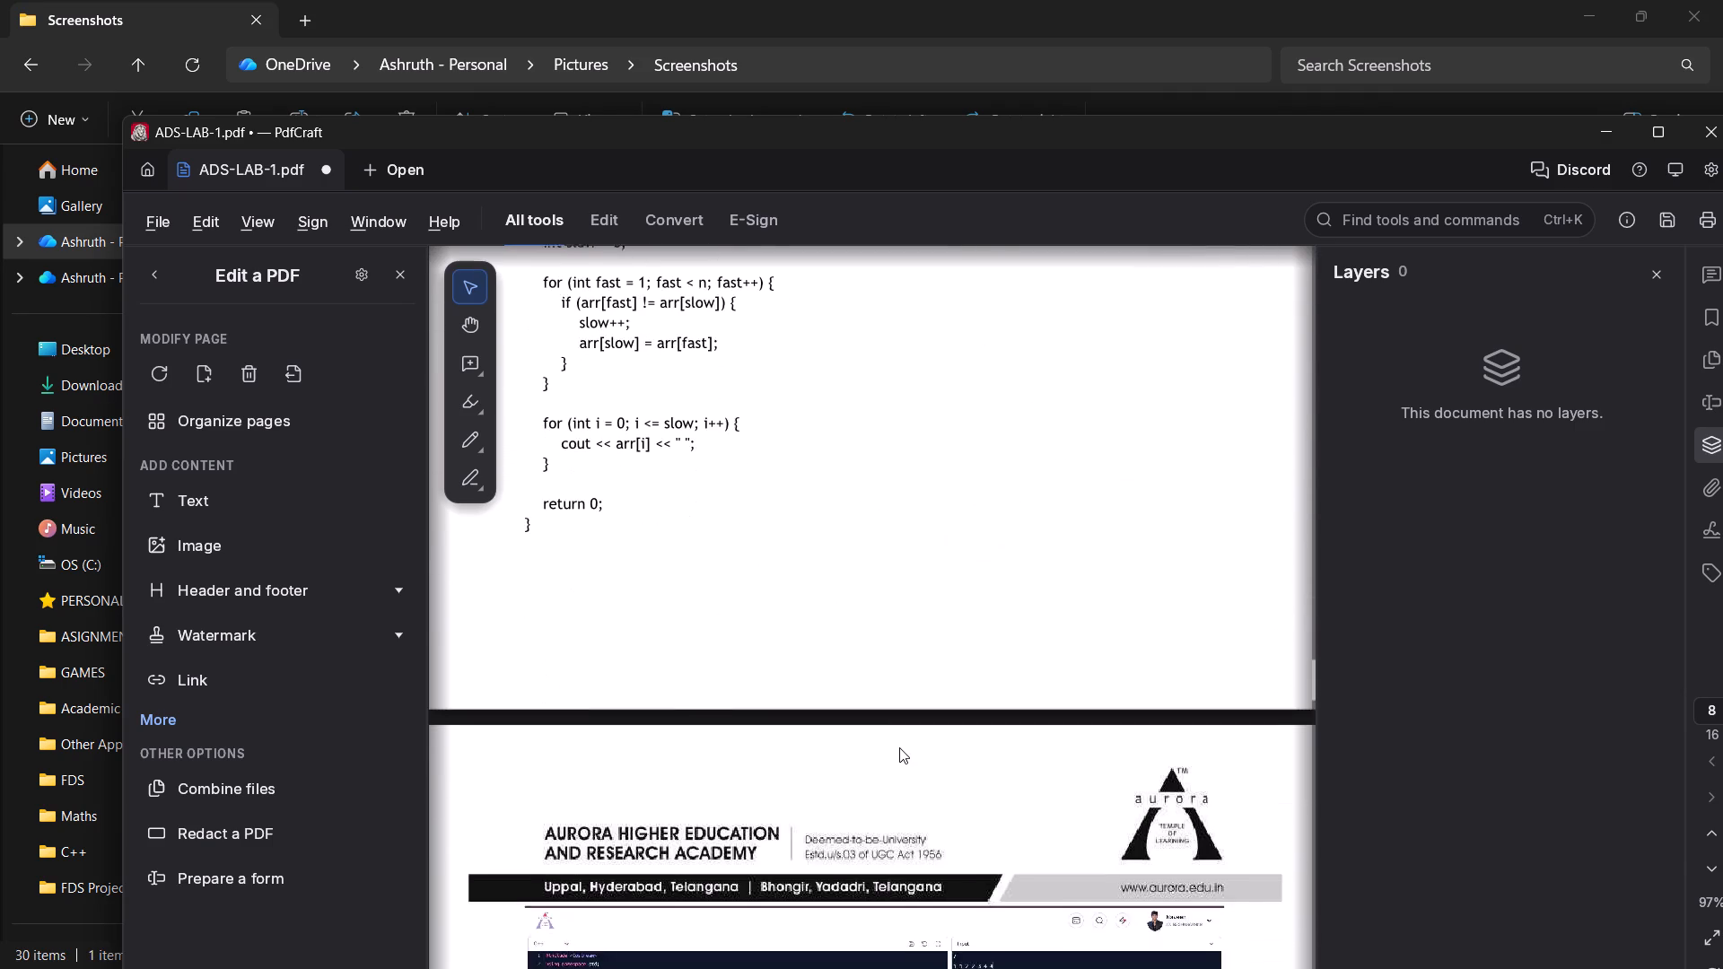
scroll(899, 762, "down", 3)
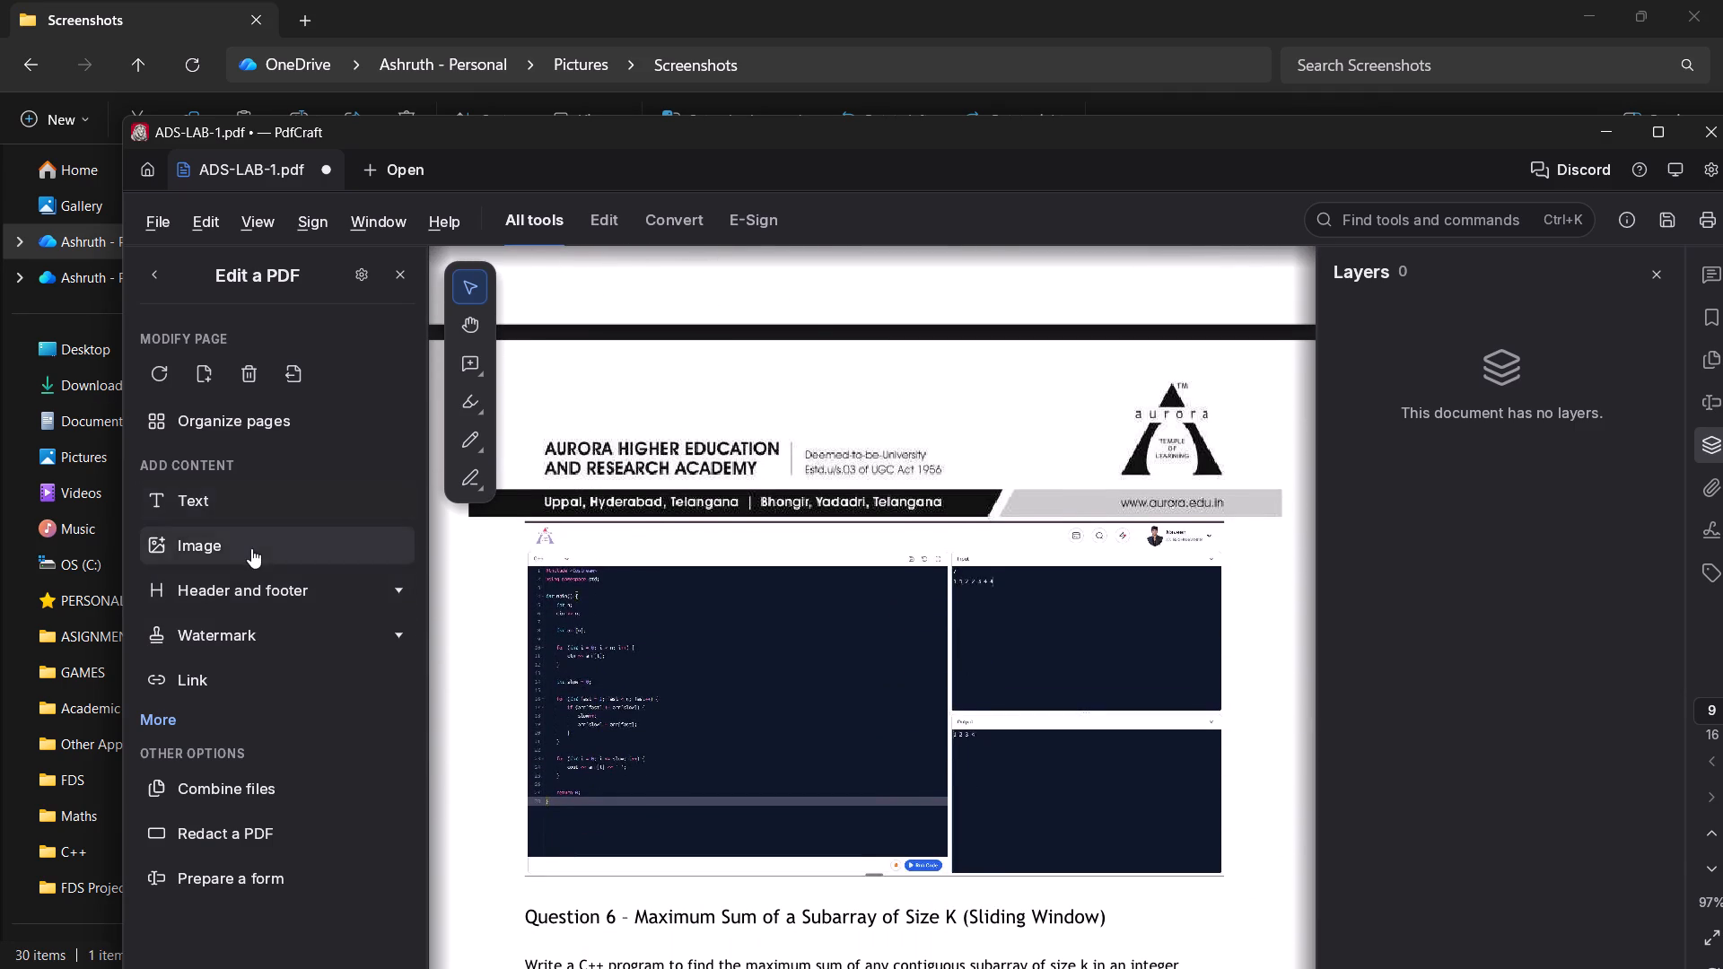
left_click(251, 548)
scroll(652, 322, "down", 5)
left_click(771, 352)
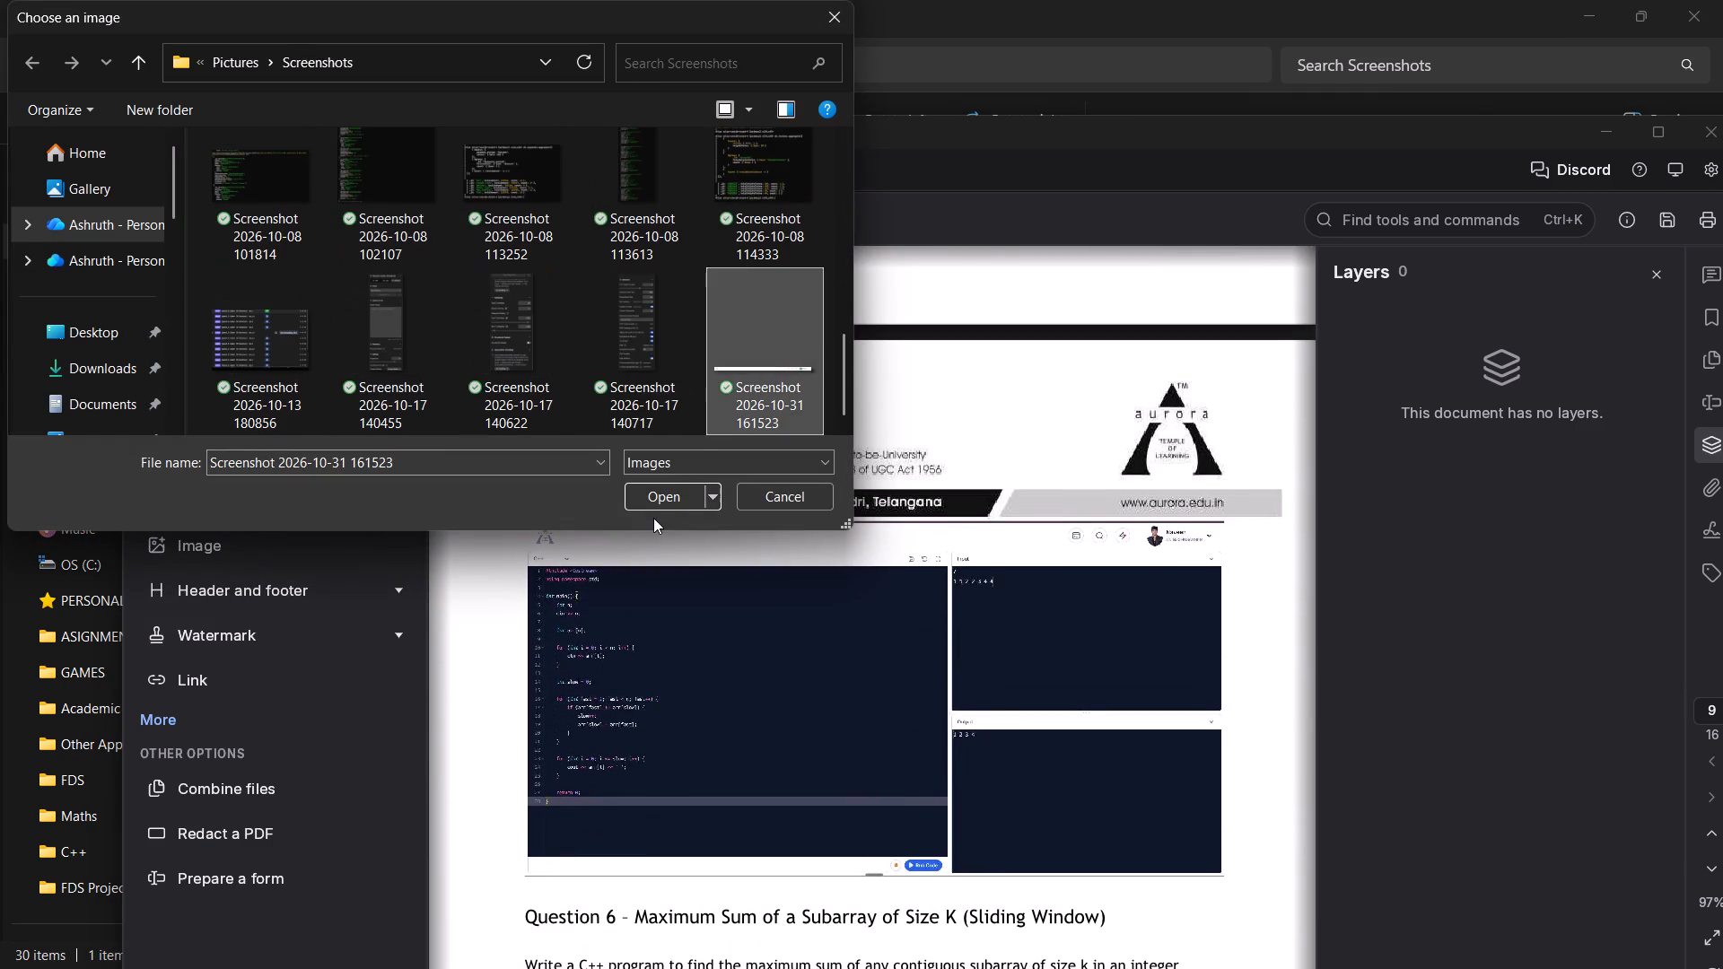
left_click(661, 484)
Fit the page 9 header image over the old portal header, narrowing it slightly to about the code screenshot's width.
left_click_drag(780, 920, 775, 909)
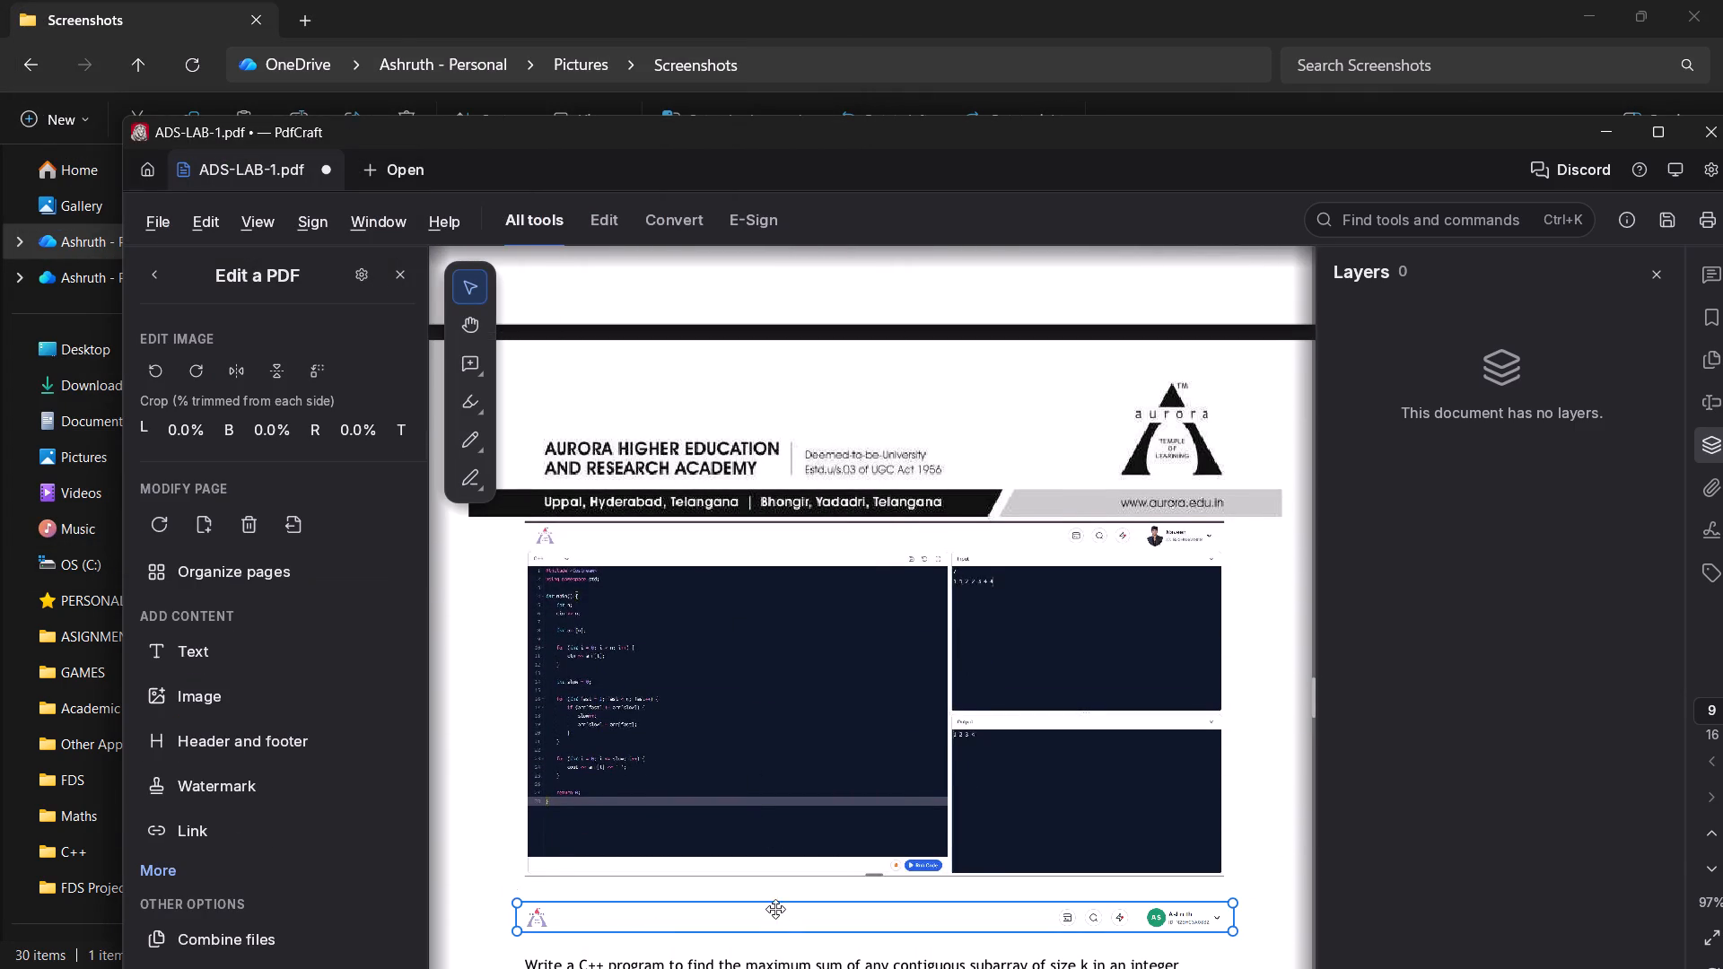
left_click_drag(775, 909, 785, 537)
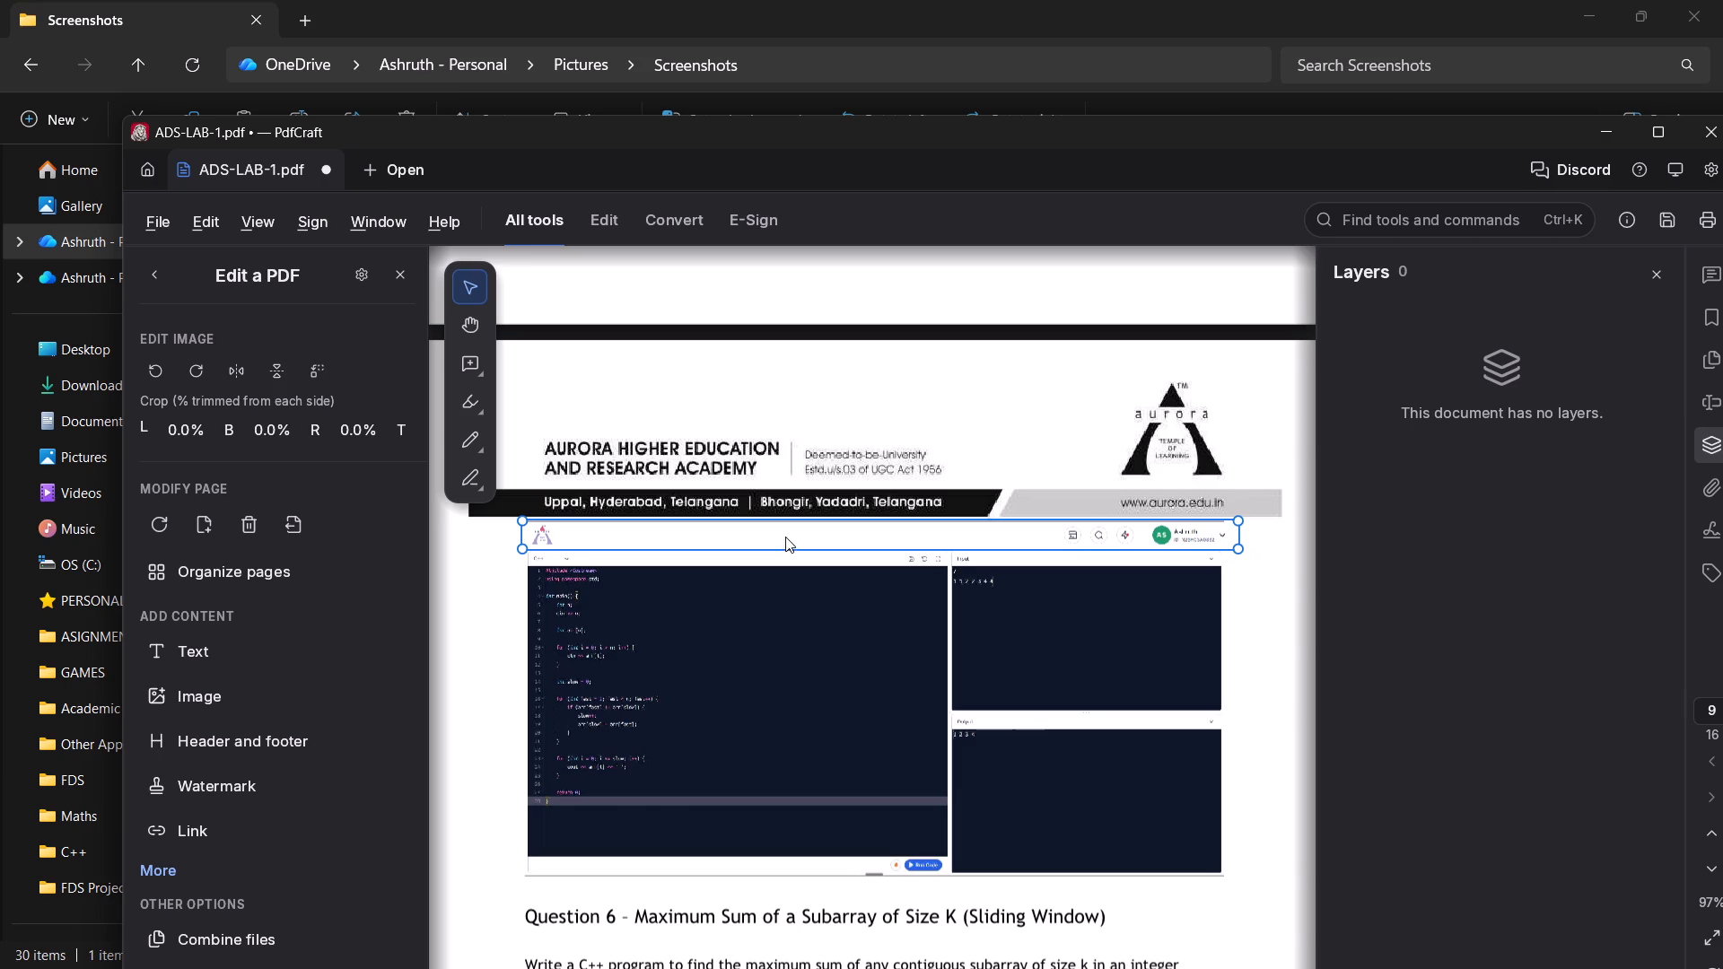
left_click_drag(785, 537, 776, 537)
left_click_drag(1227, 547, 1222, 553)
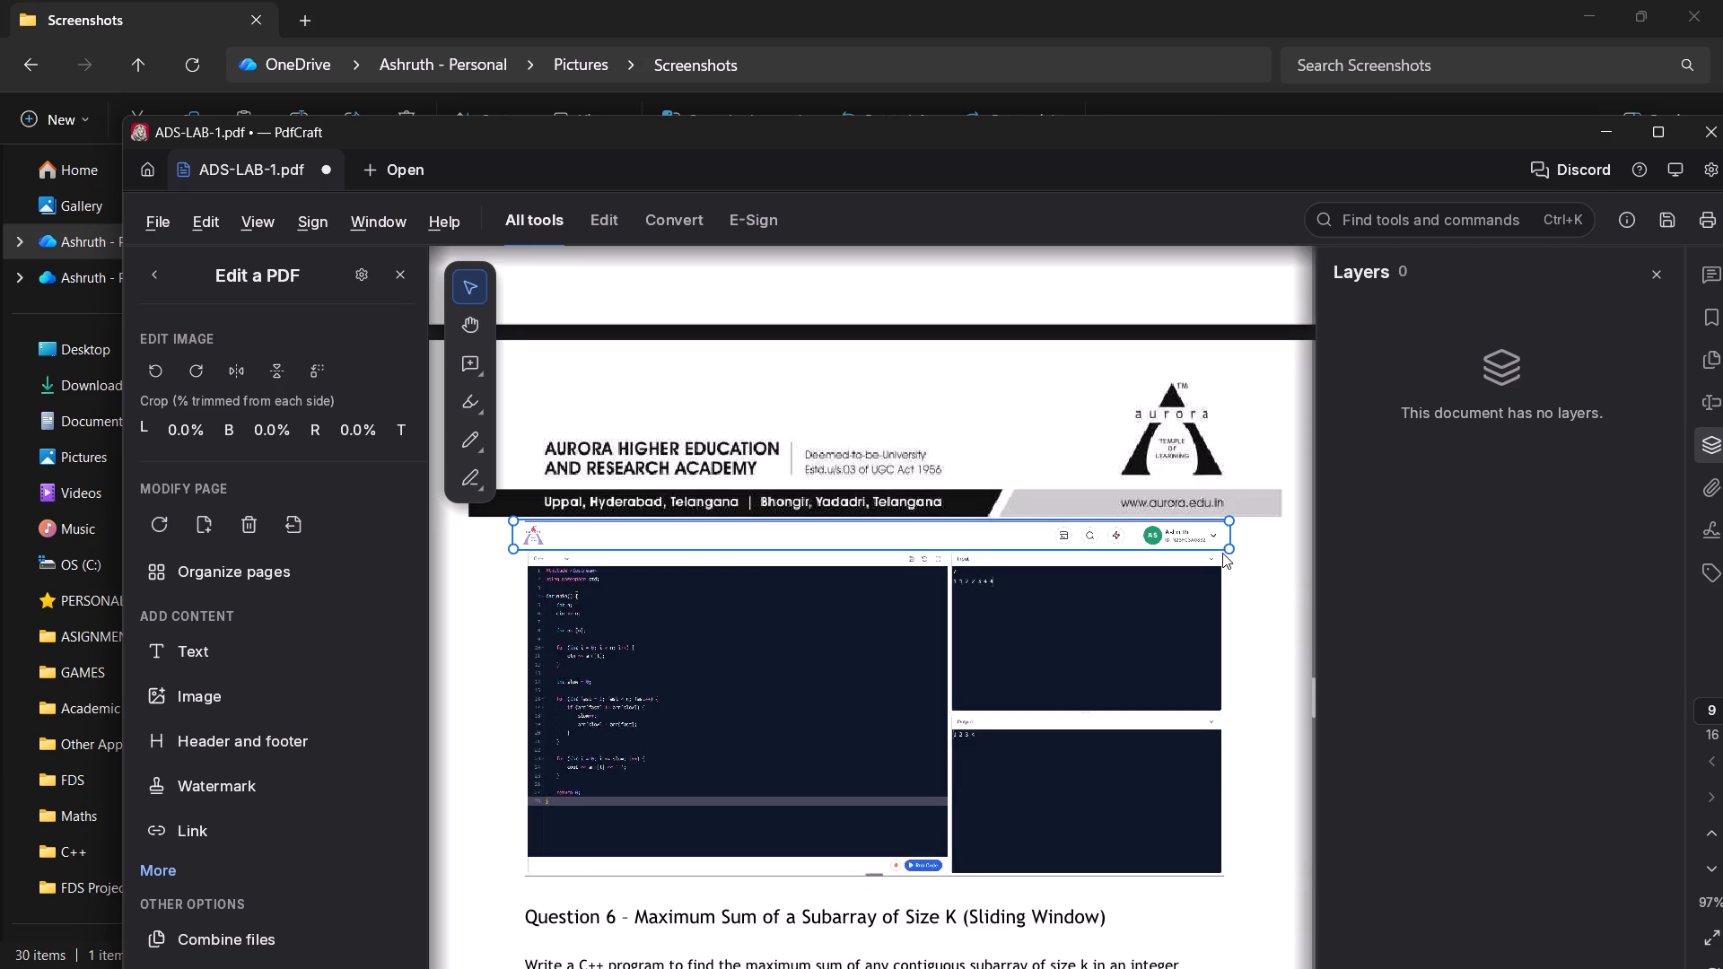
left_click_drag(1222, 553, 1205, 552)
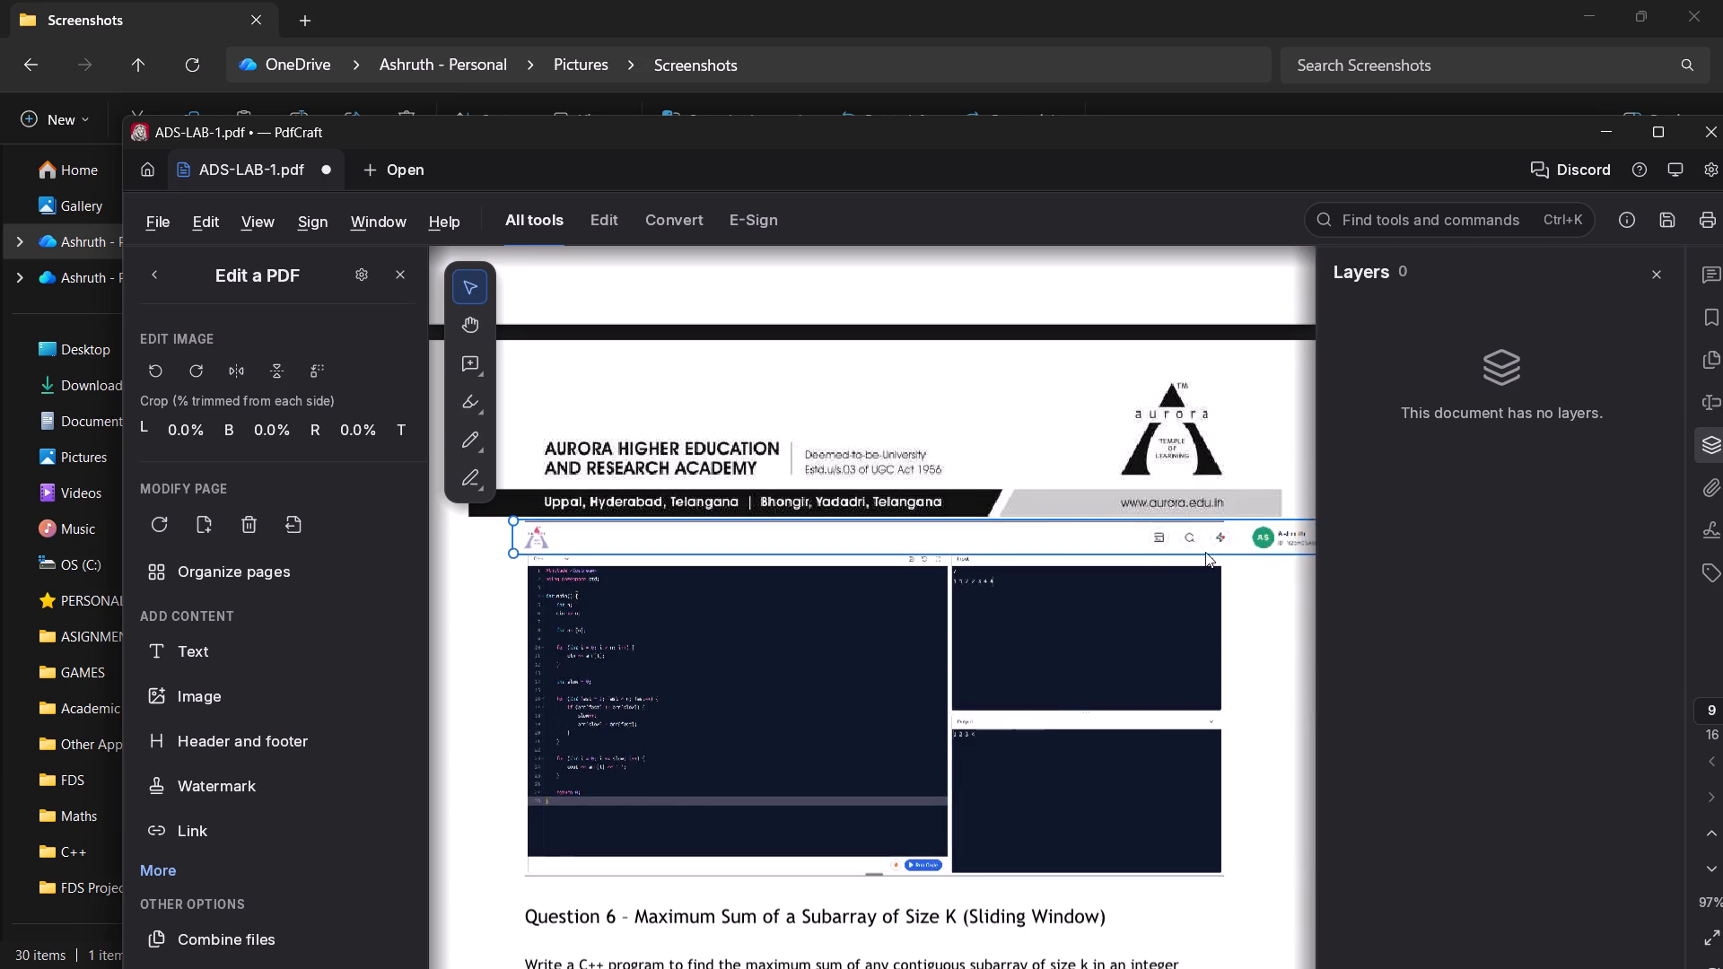
left_click_drag(1205, 552, 1201, 548)
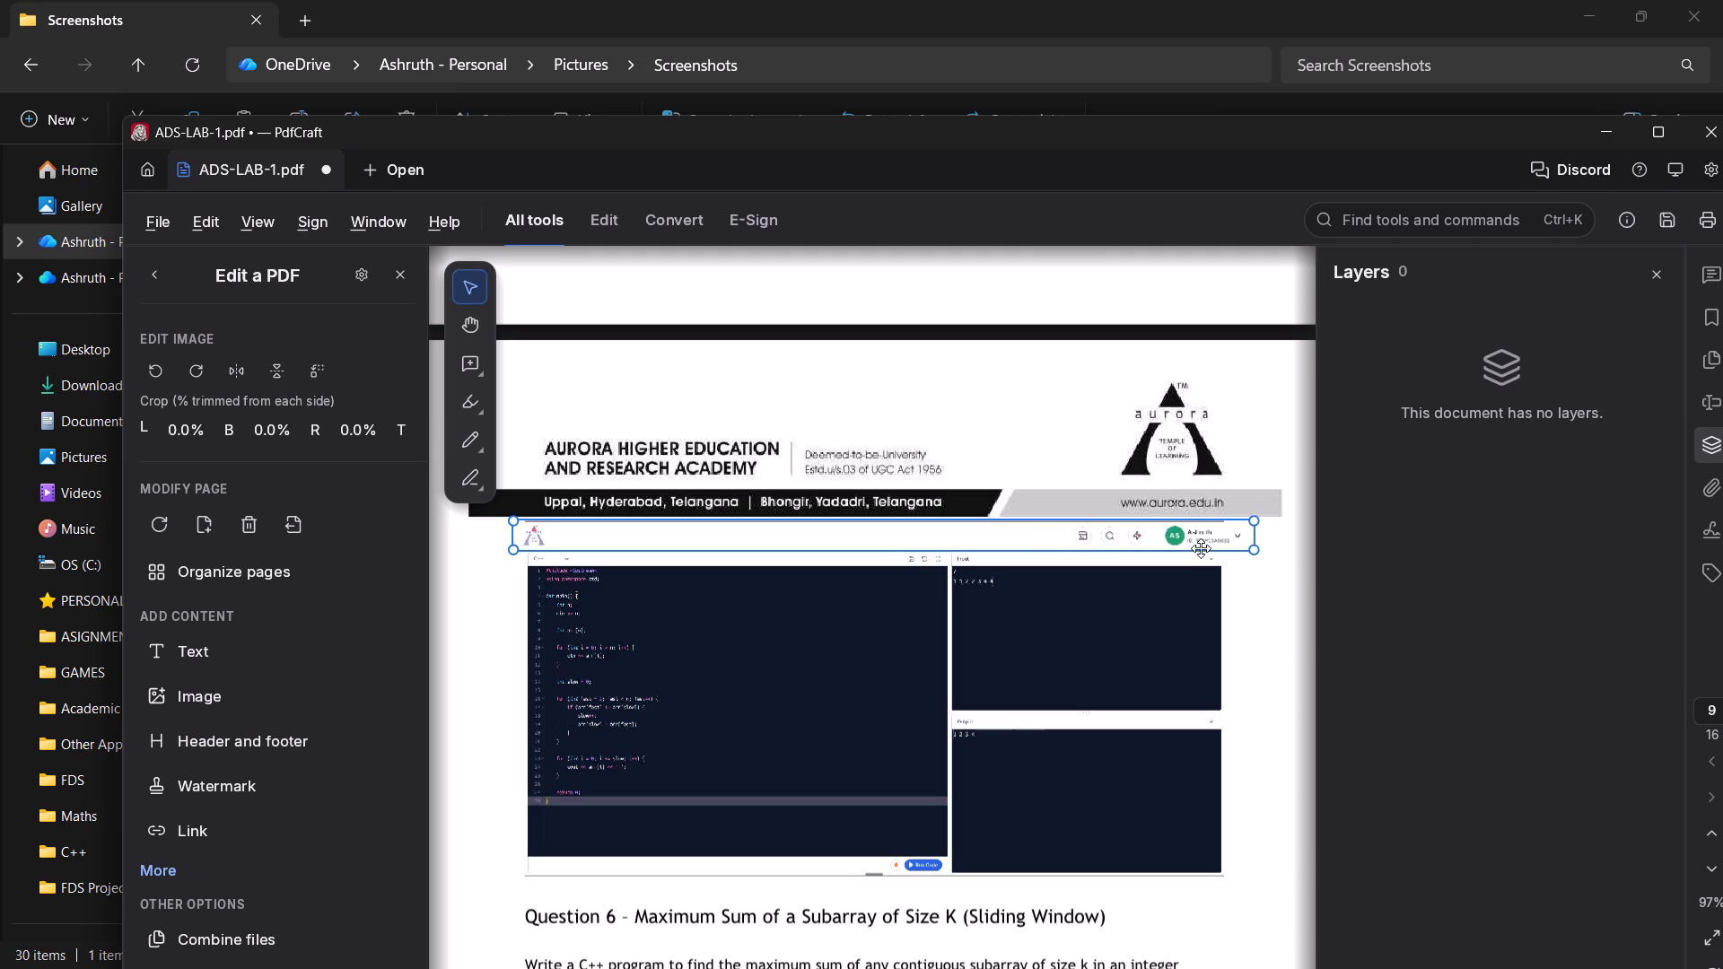
left_click_drag(1201, 548, 1200, 547)
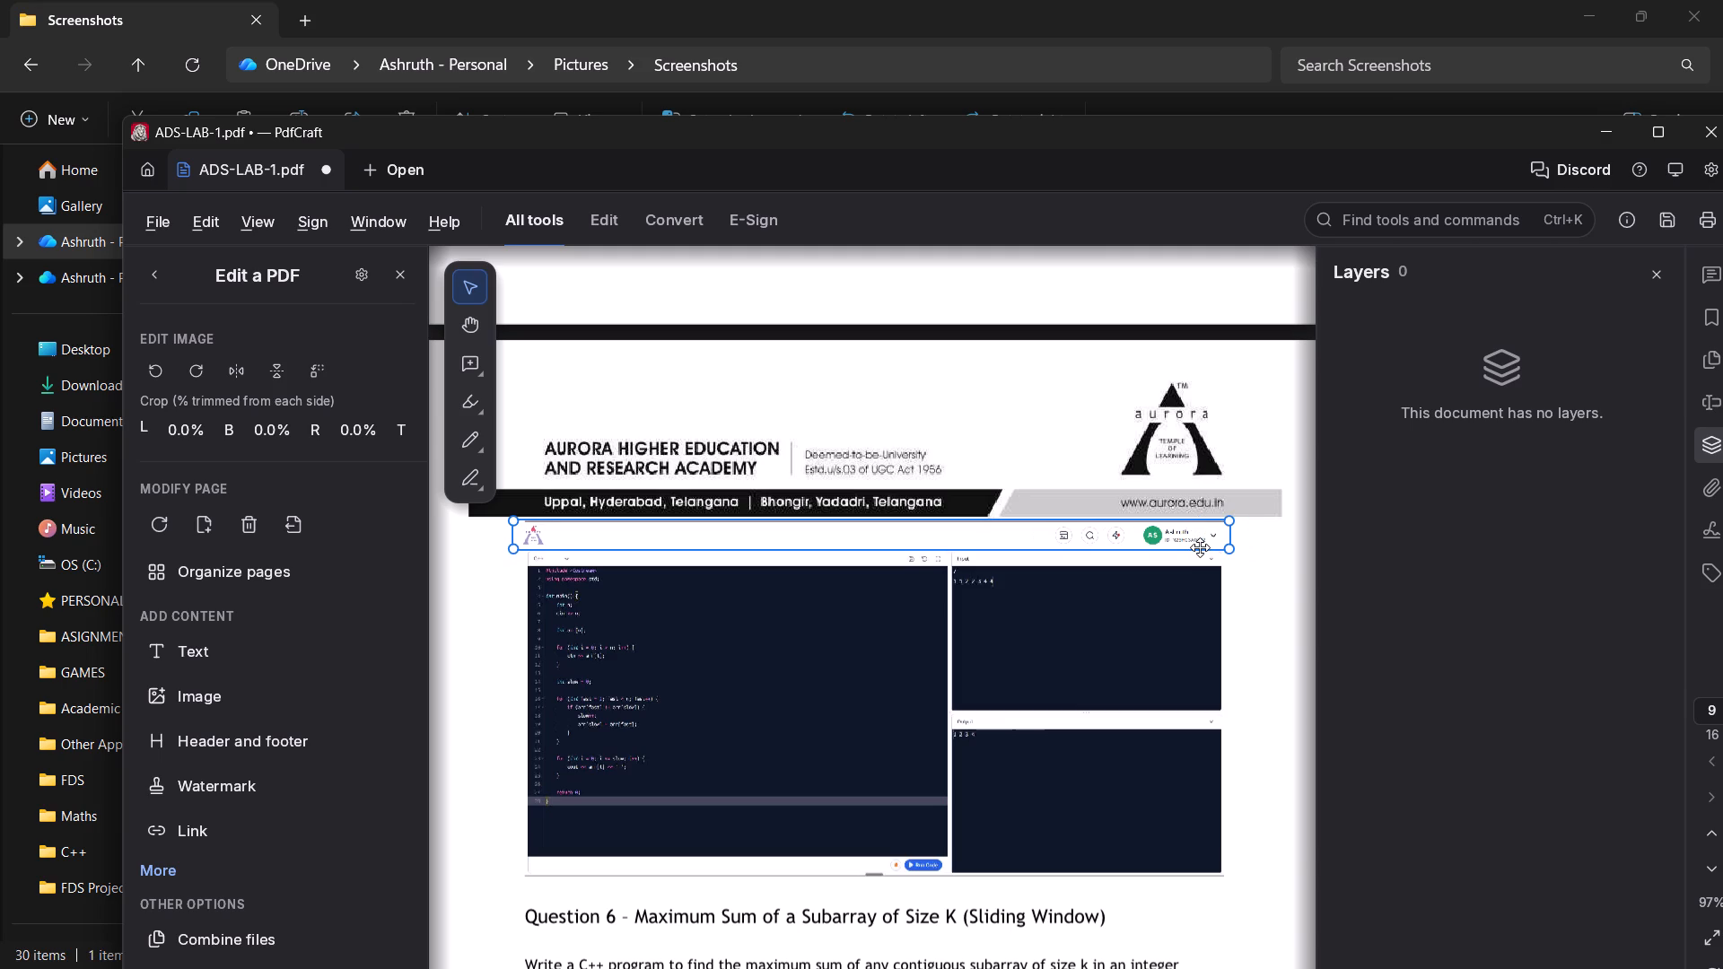
left_click_drag(1200, 547, 1208, 546)
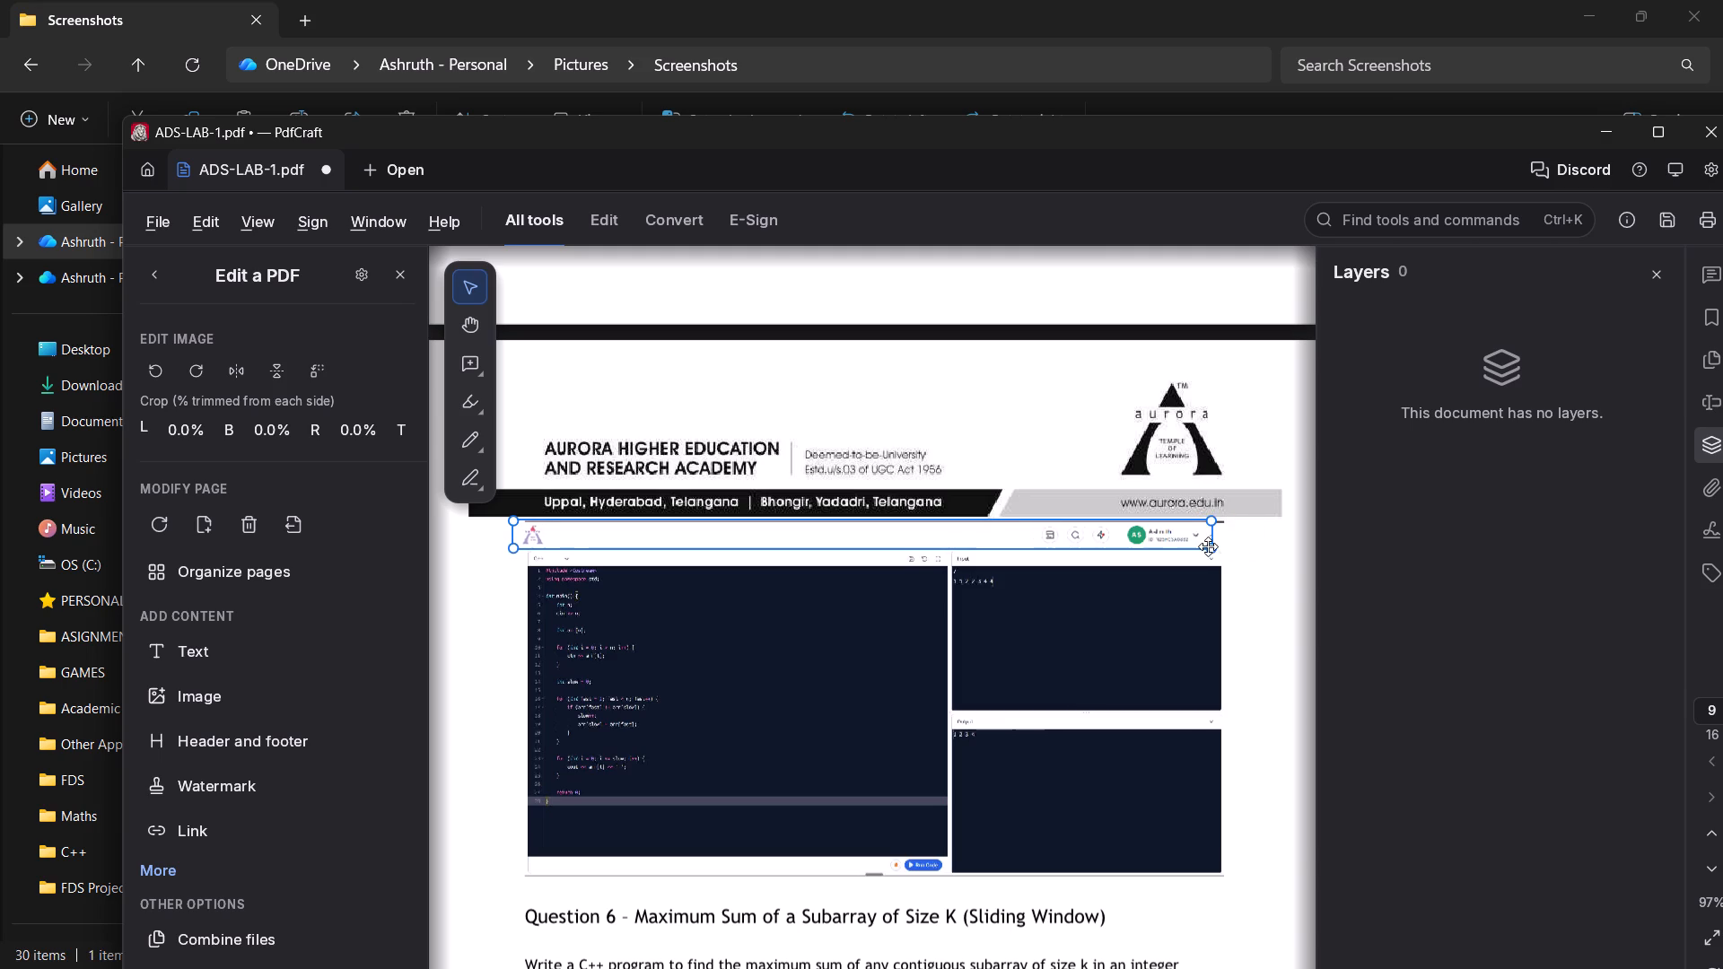
left_click_drag(1208, 546, 1219, 544)
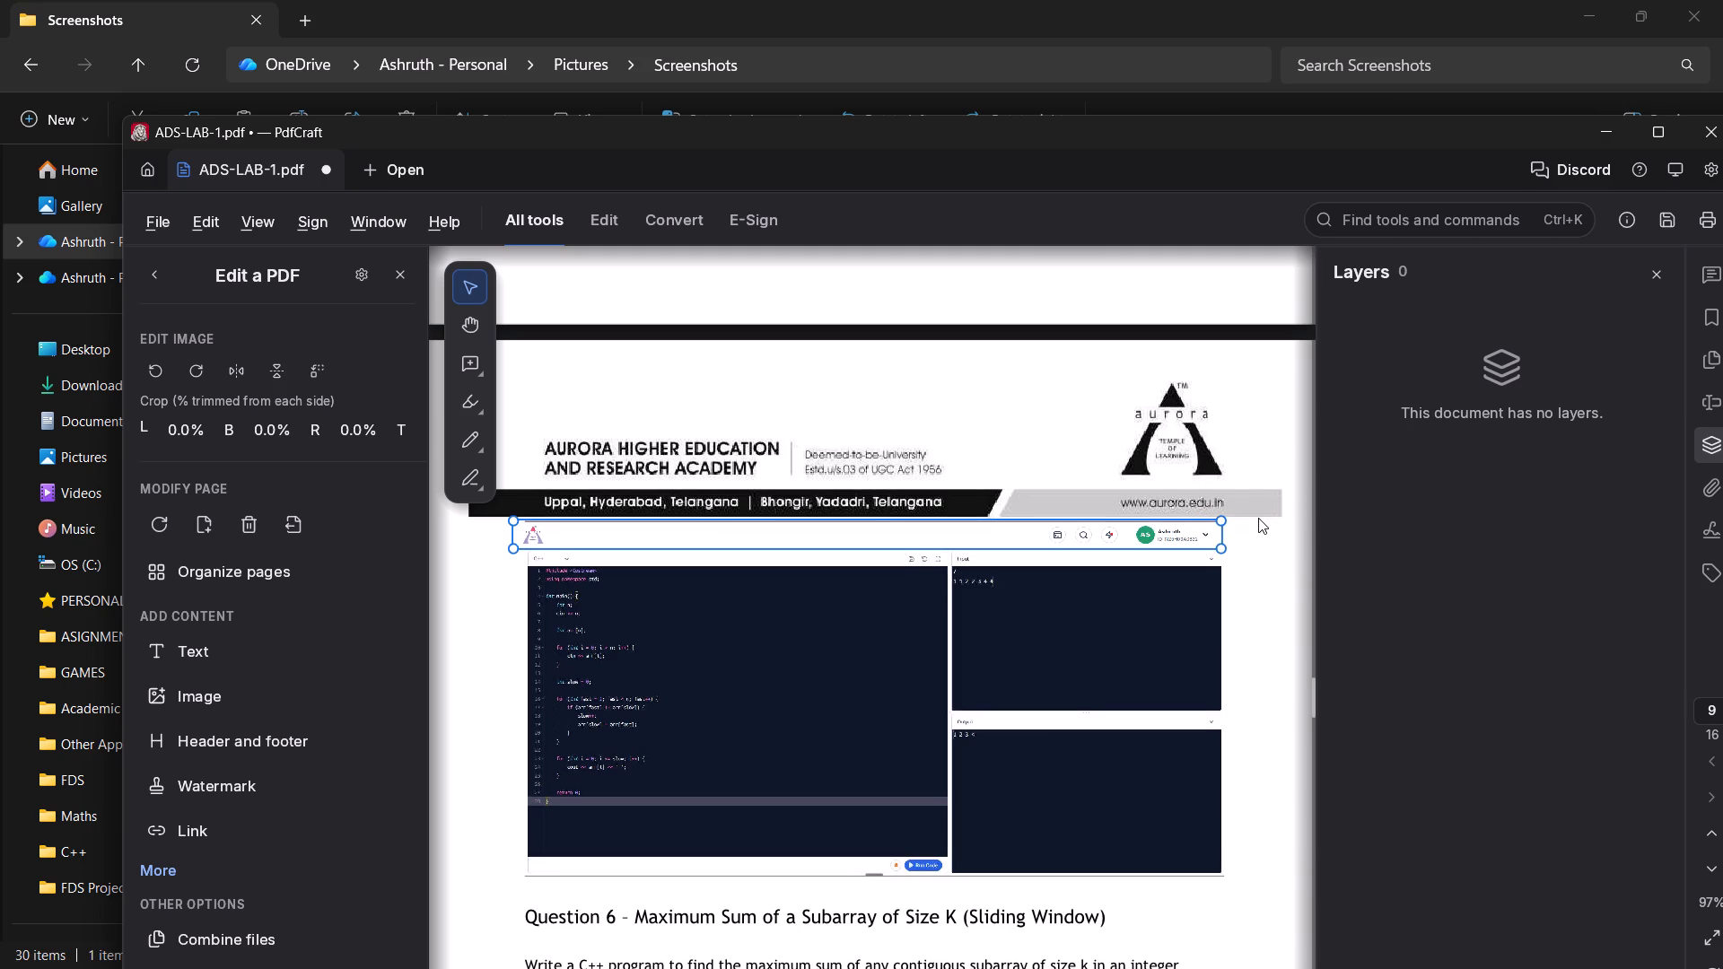
left_click(1258, 518)
left_click(1242, 556)
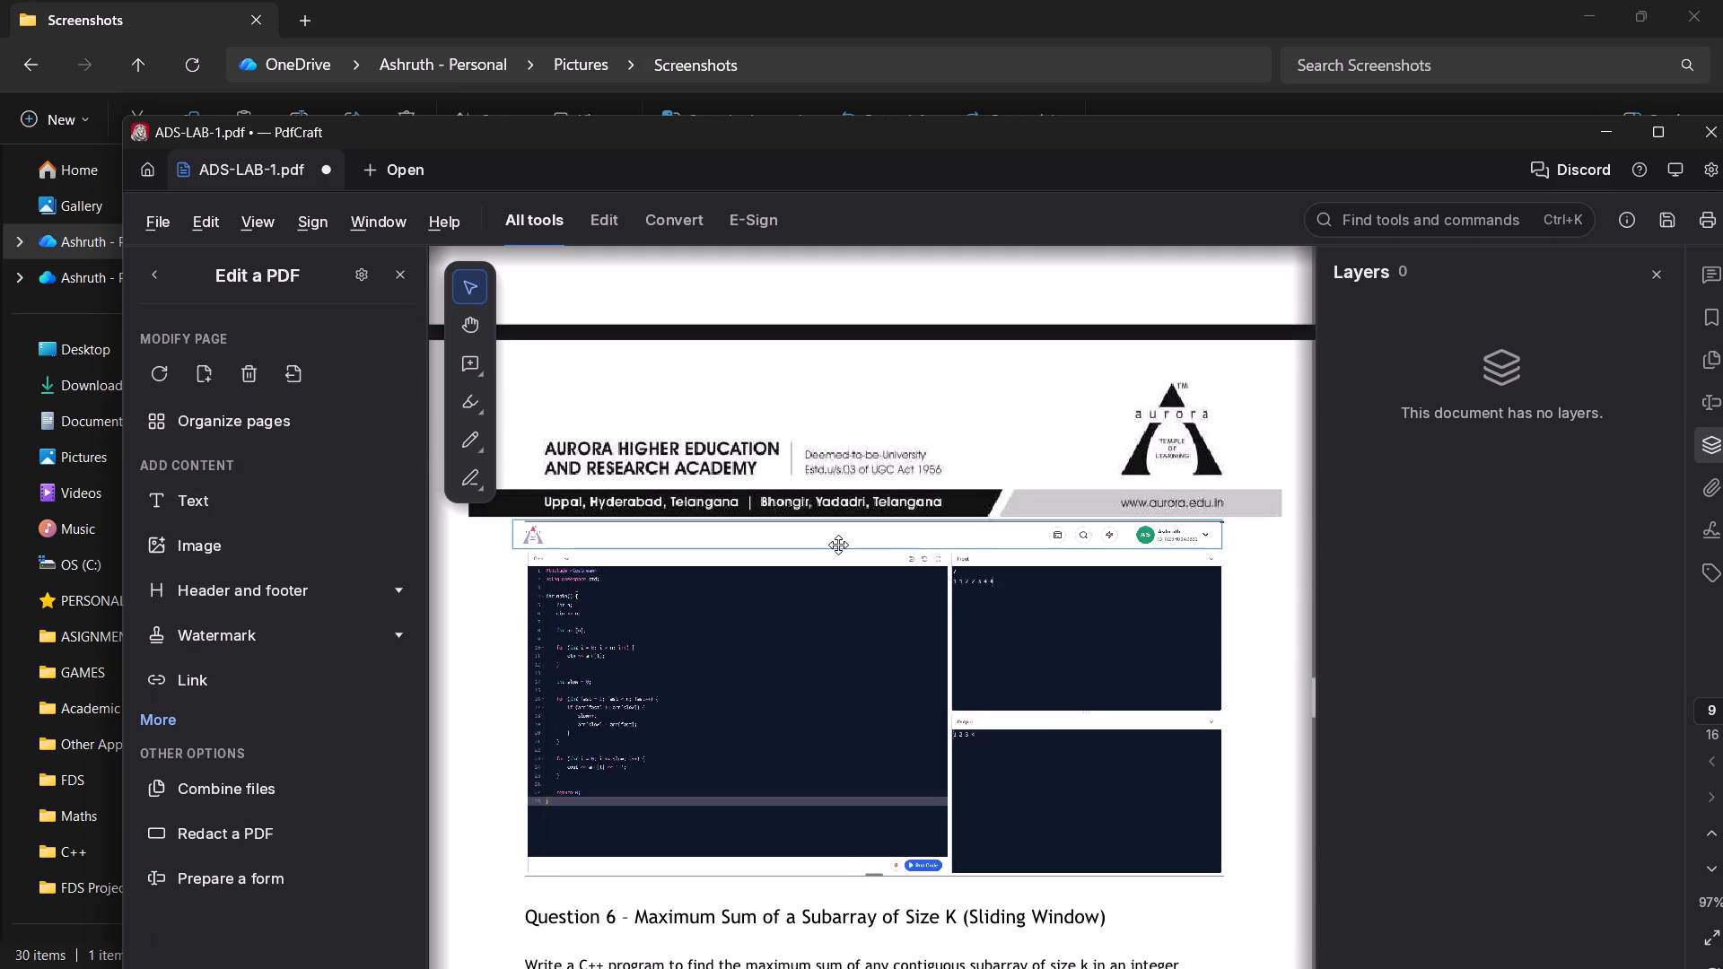
left_click(822, 542)
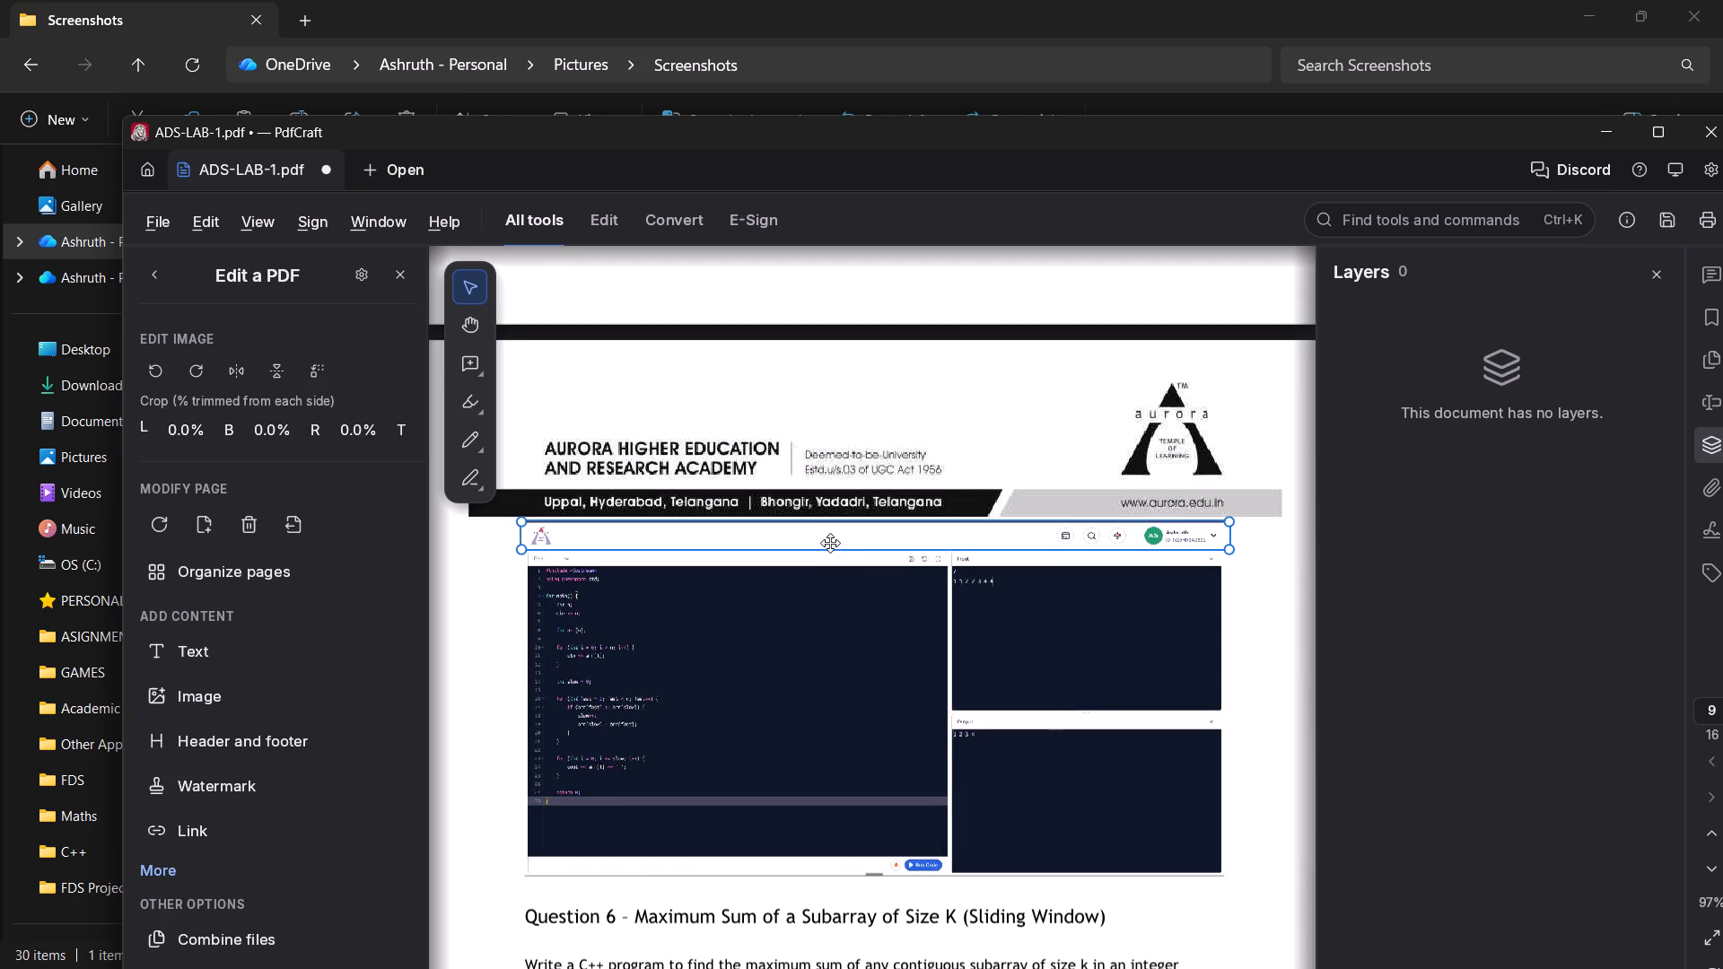
left_click(1275, 607)
scroll(1094, 633, "down", 3)
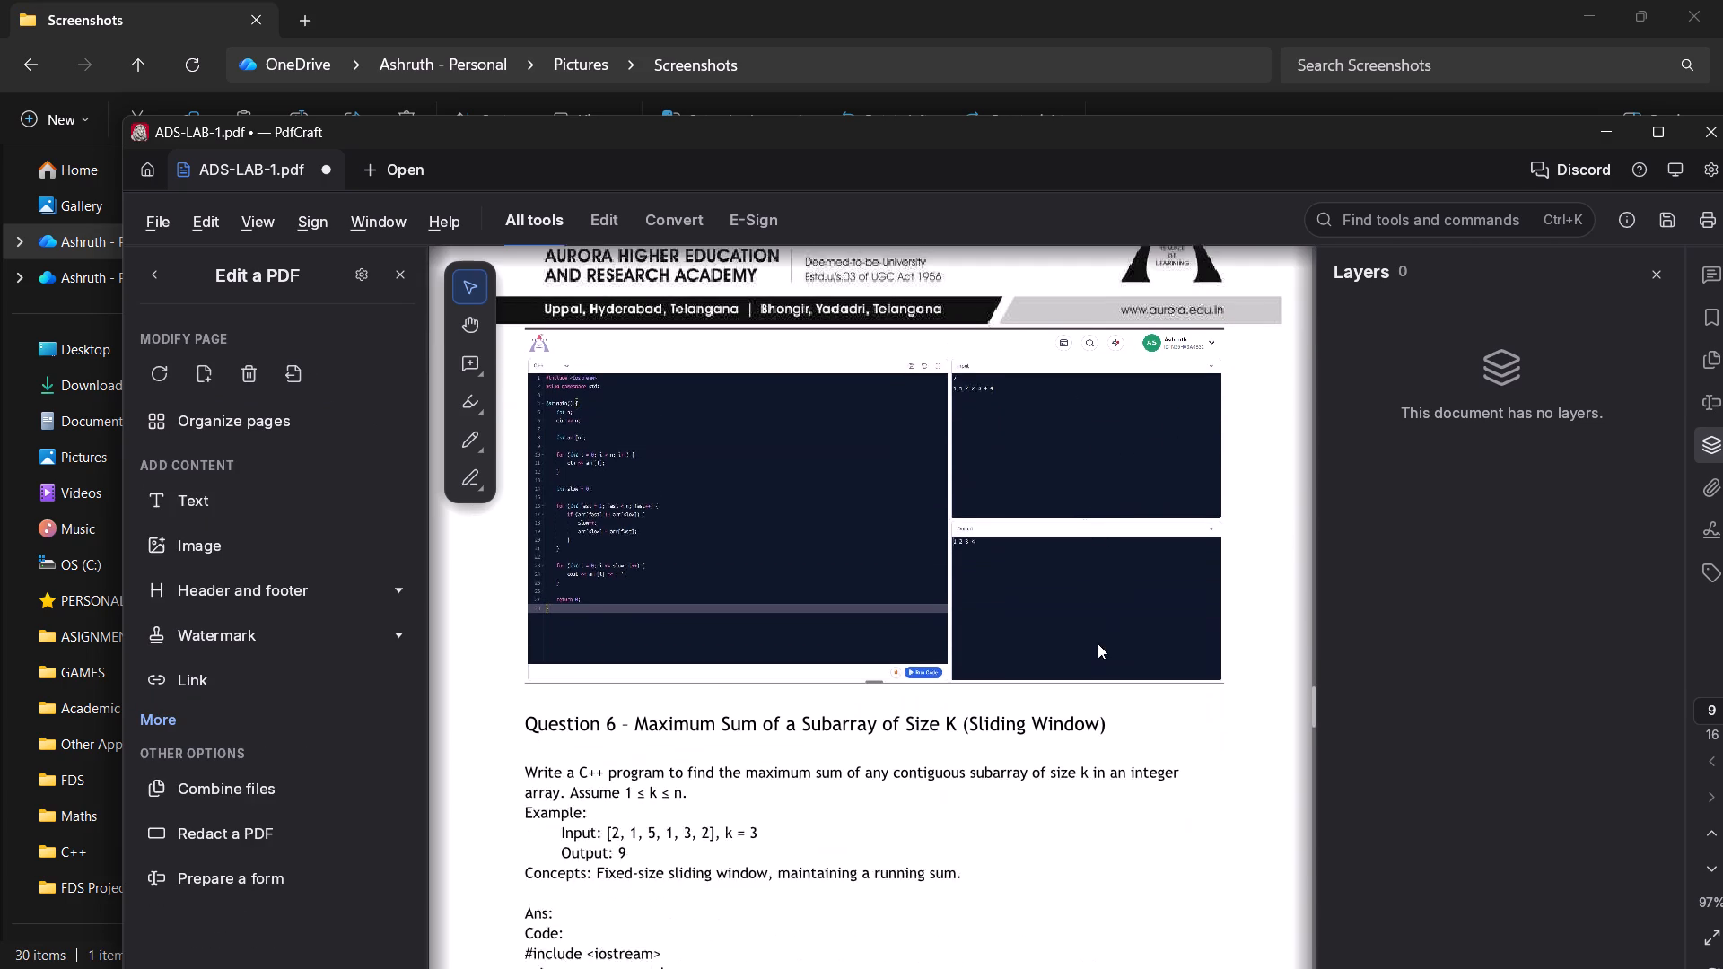
scroll(1098, 643, "down", 7)
scroll(1025, 671, "down", 1)
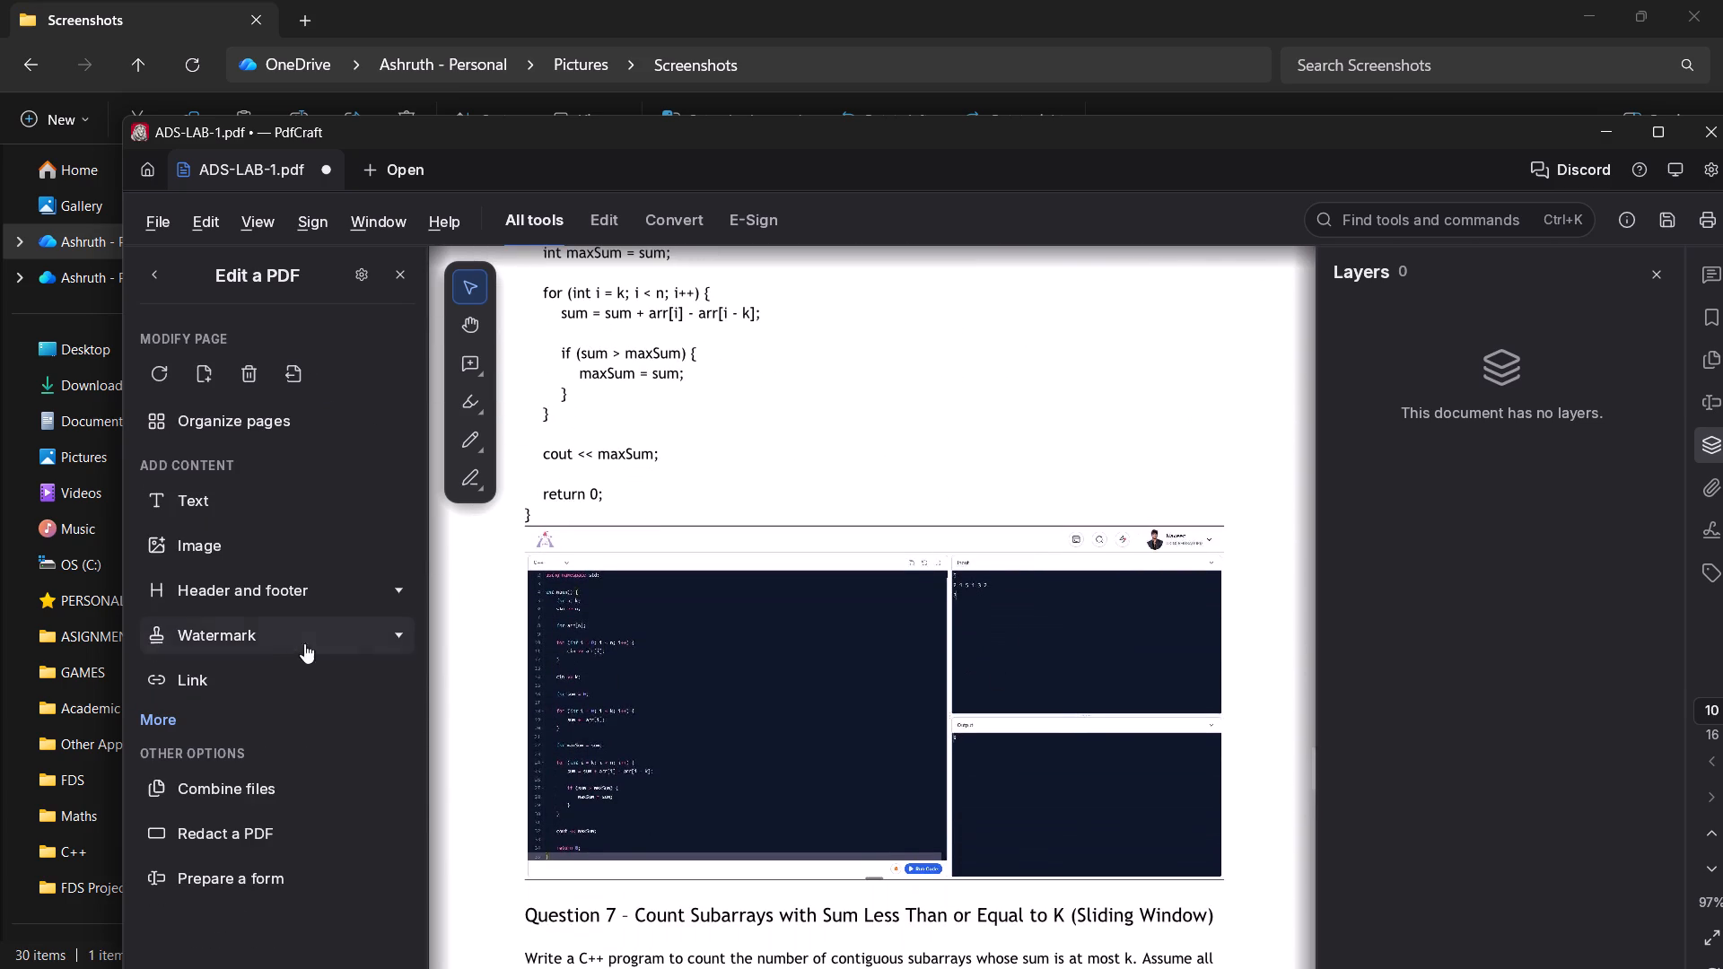
left_click(220, 549)
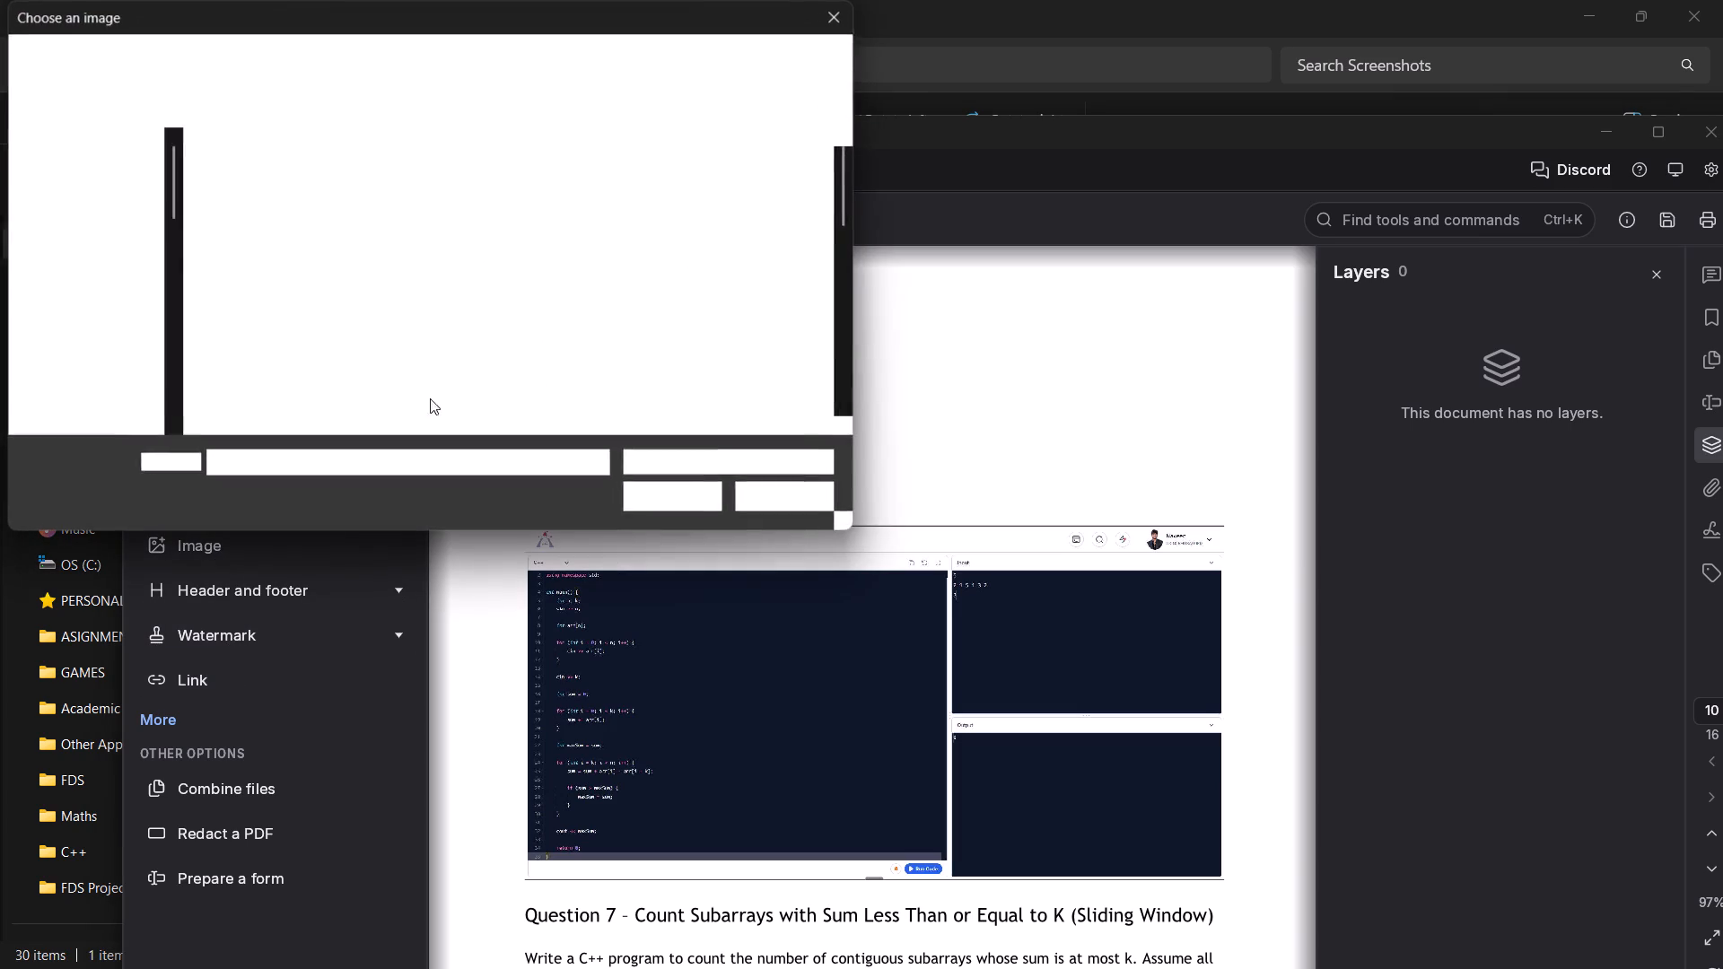
scroll(548, 357, "down", 6)
scroll(727, 335, "down", 6)
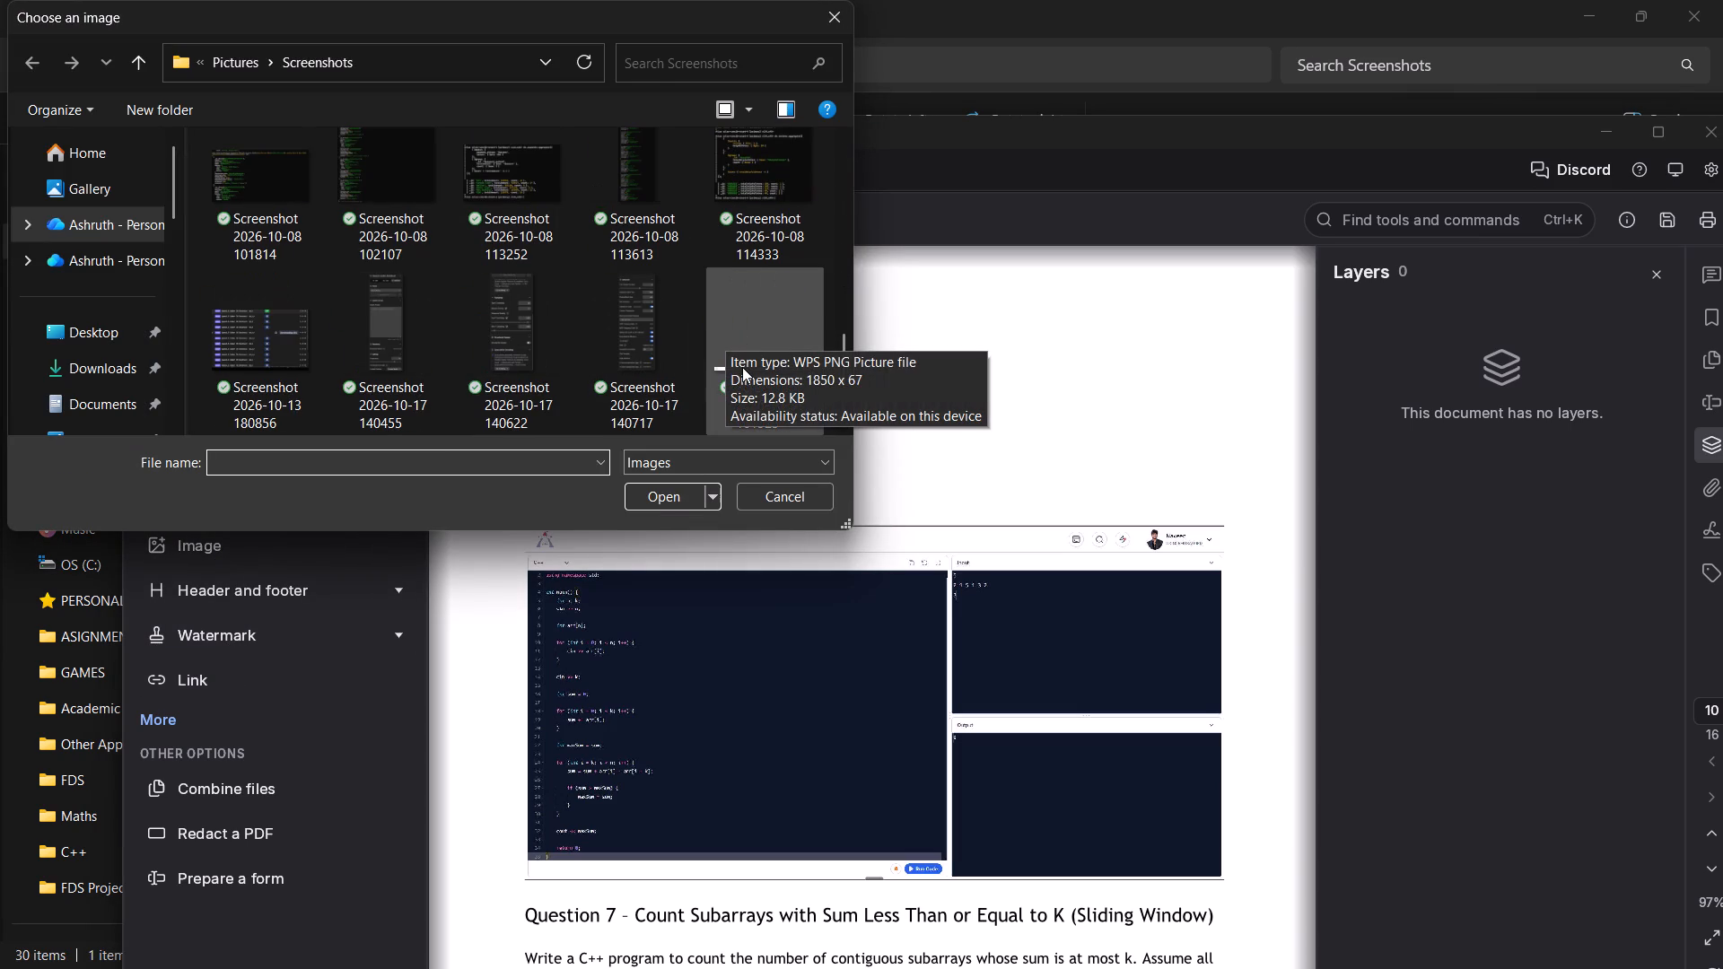
left_click(753, 314)
left_click(658, 496)
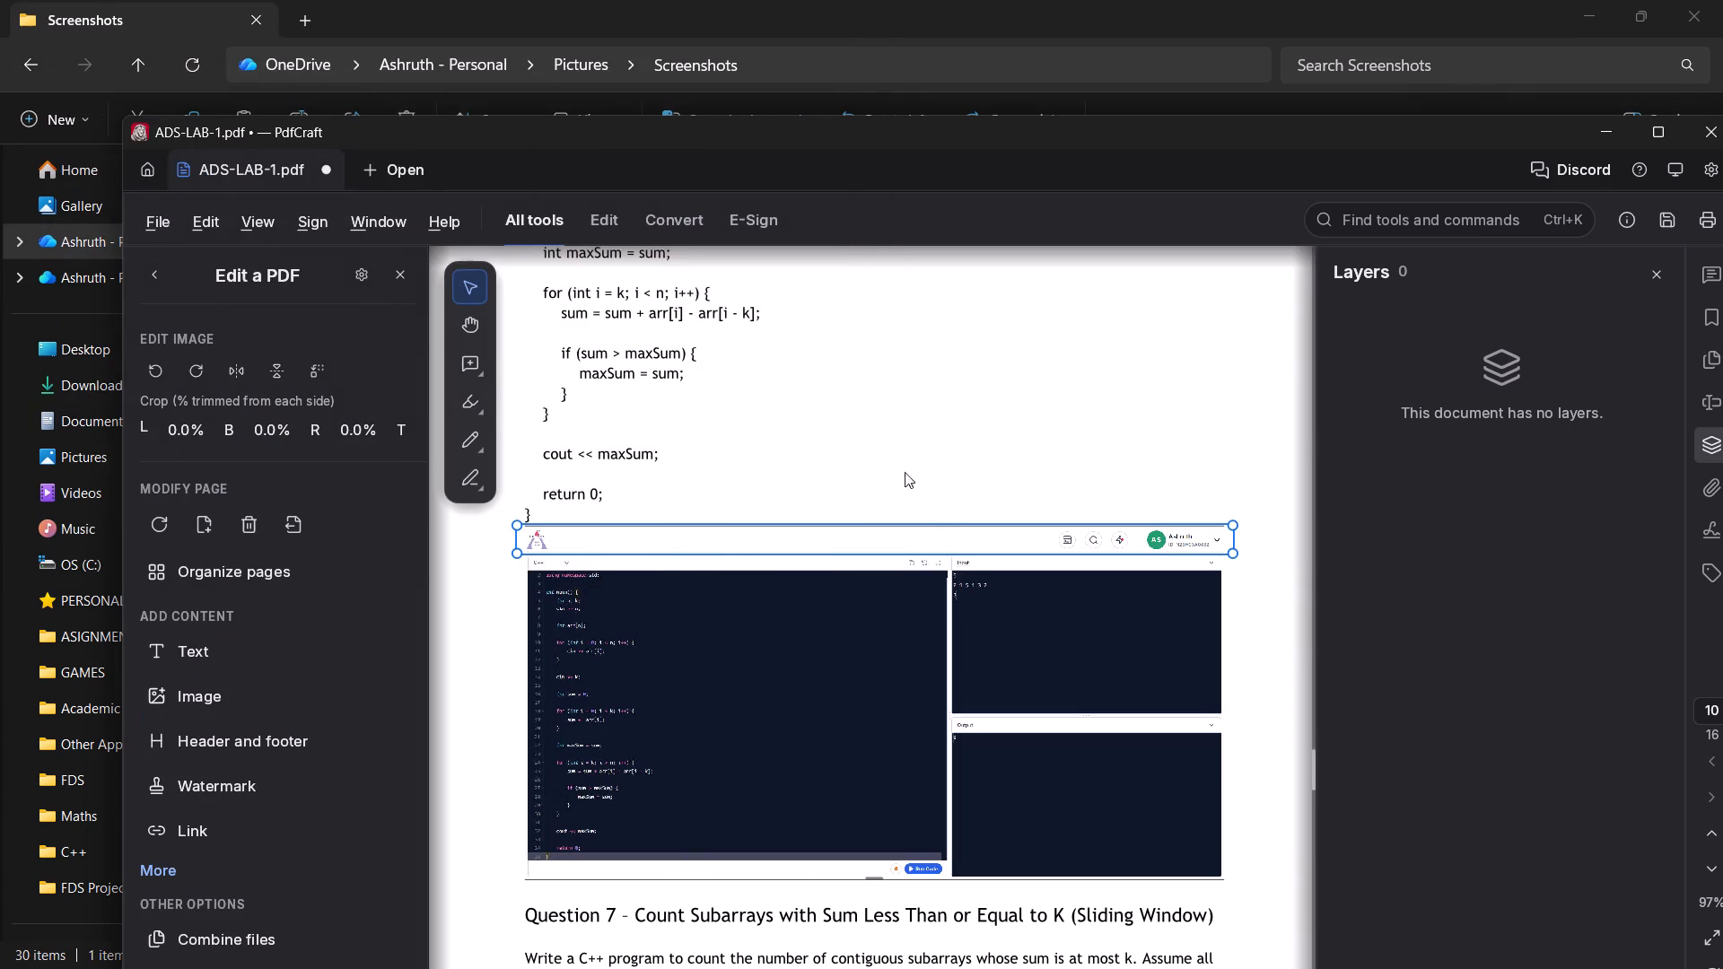
Nudge the page 10 header image into line over the code screenshot's old portal header.
left_click(853, 544)
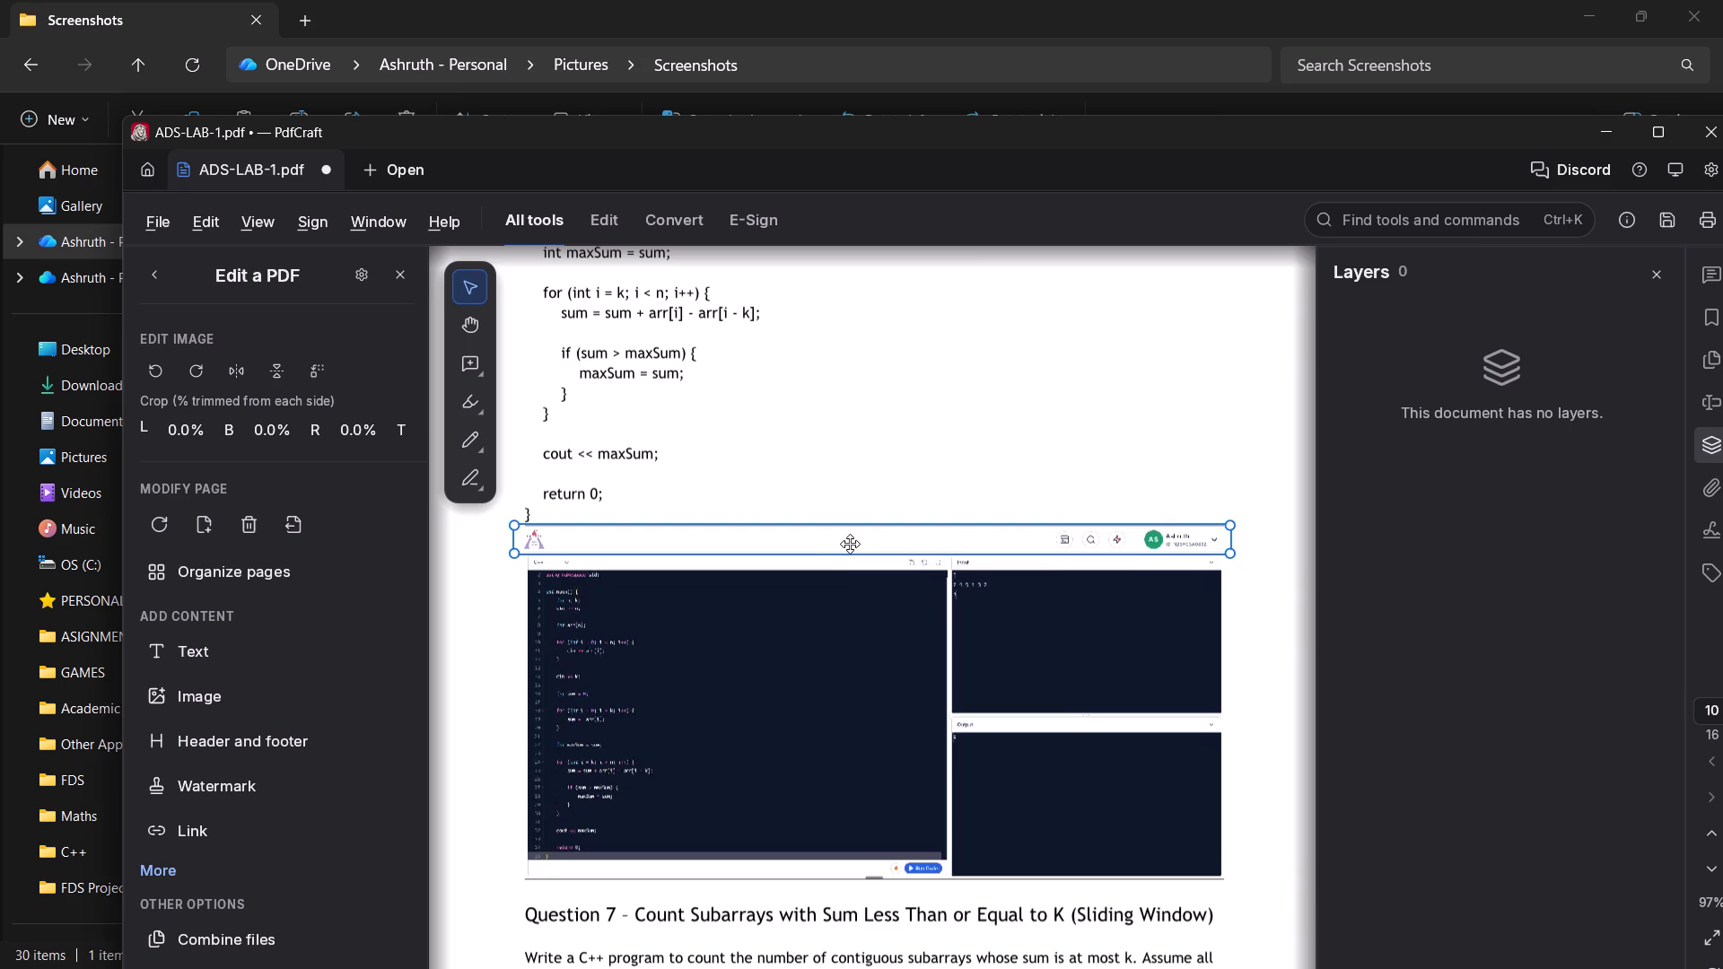
left_click(948, 446)
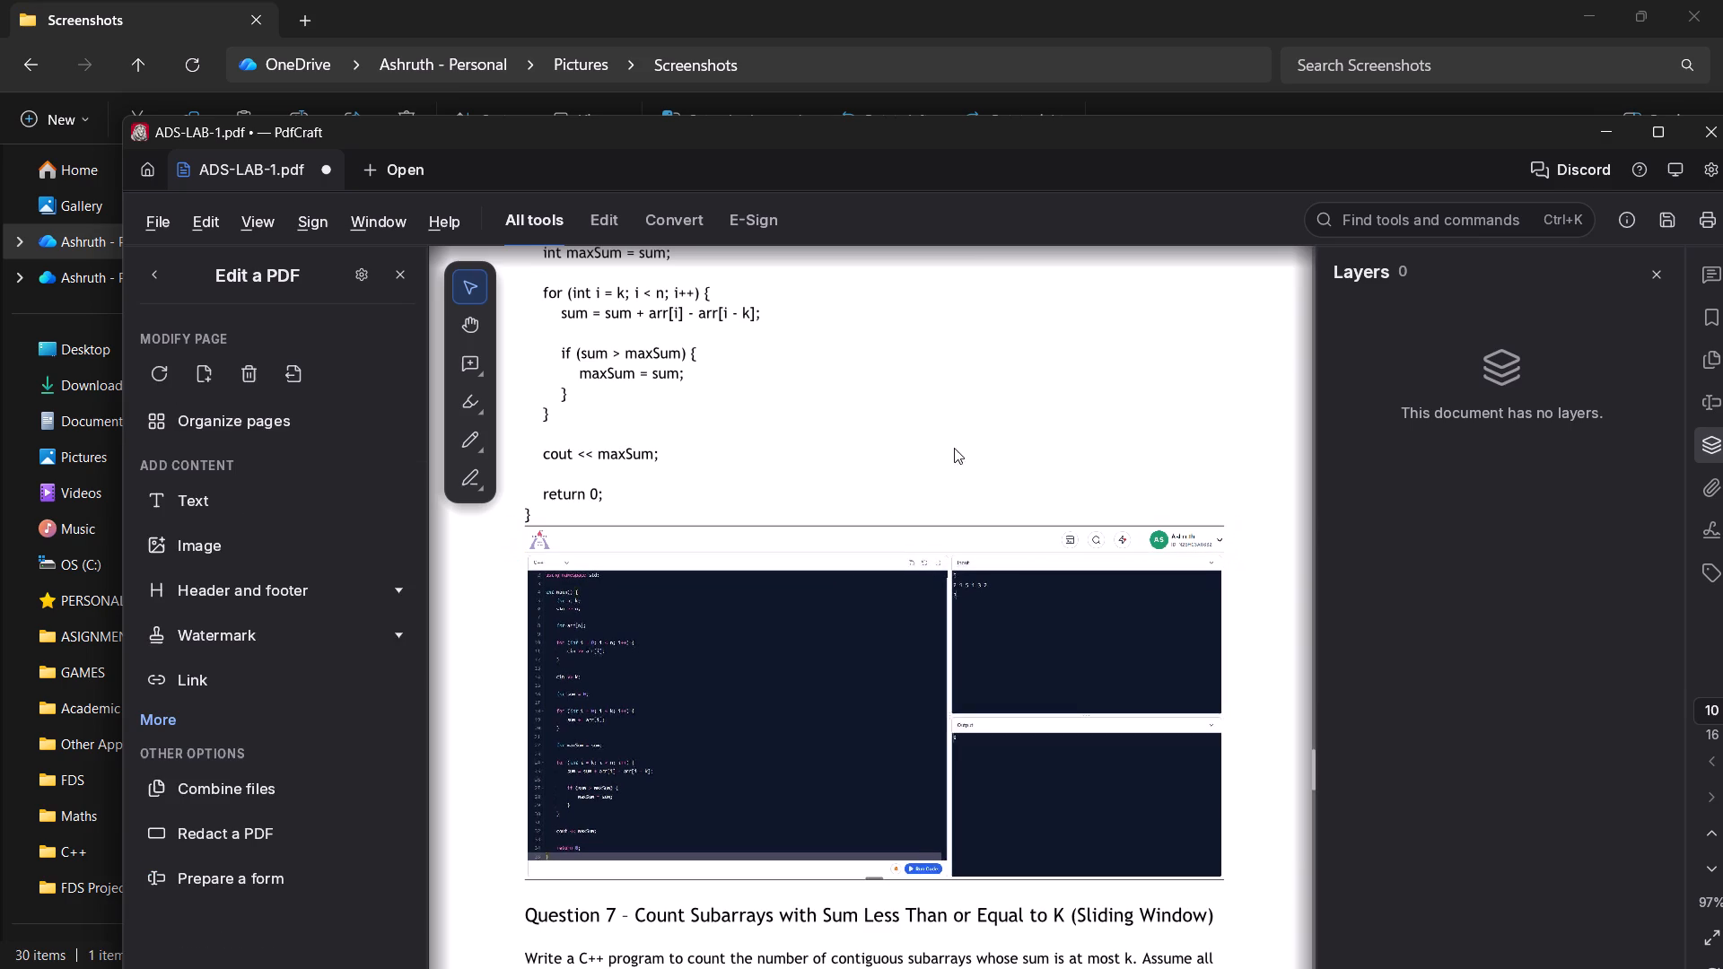
scroll(1210, 458, "down", 1)
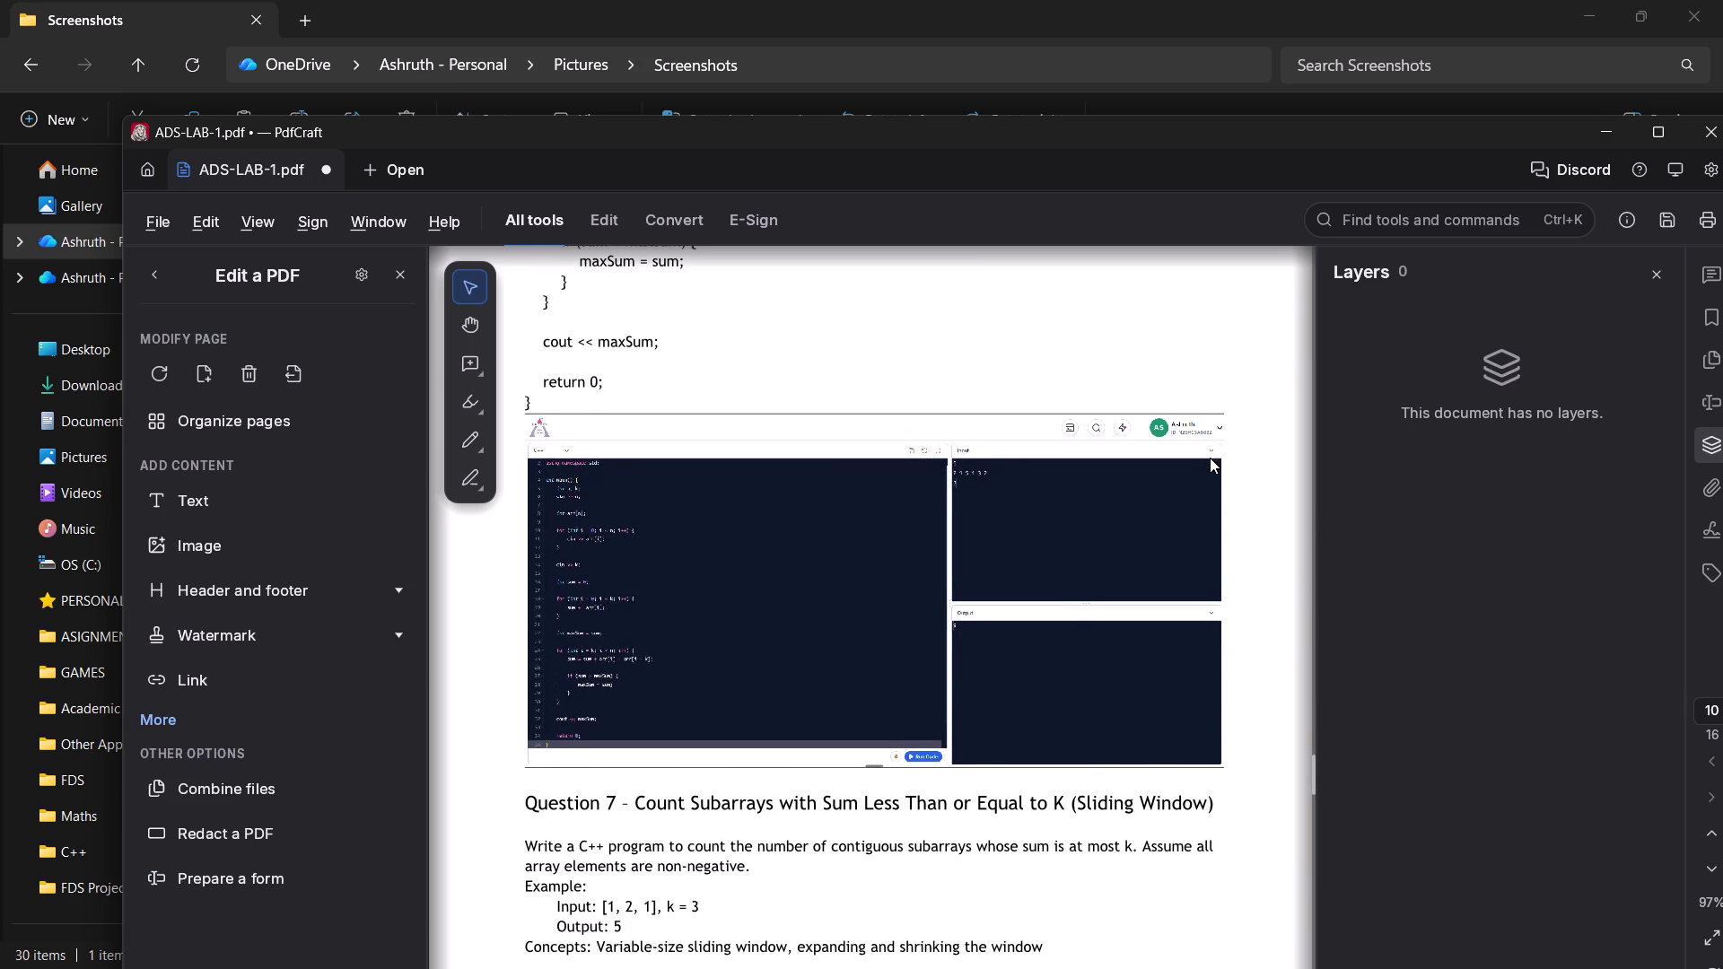
scroll(1221, 459, "down", 7)
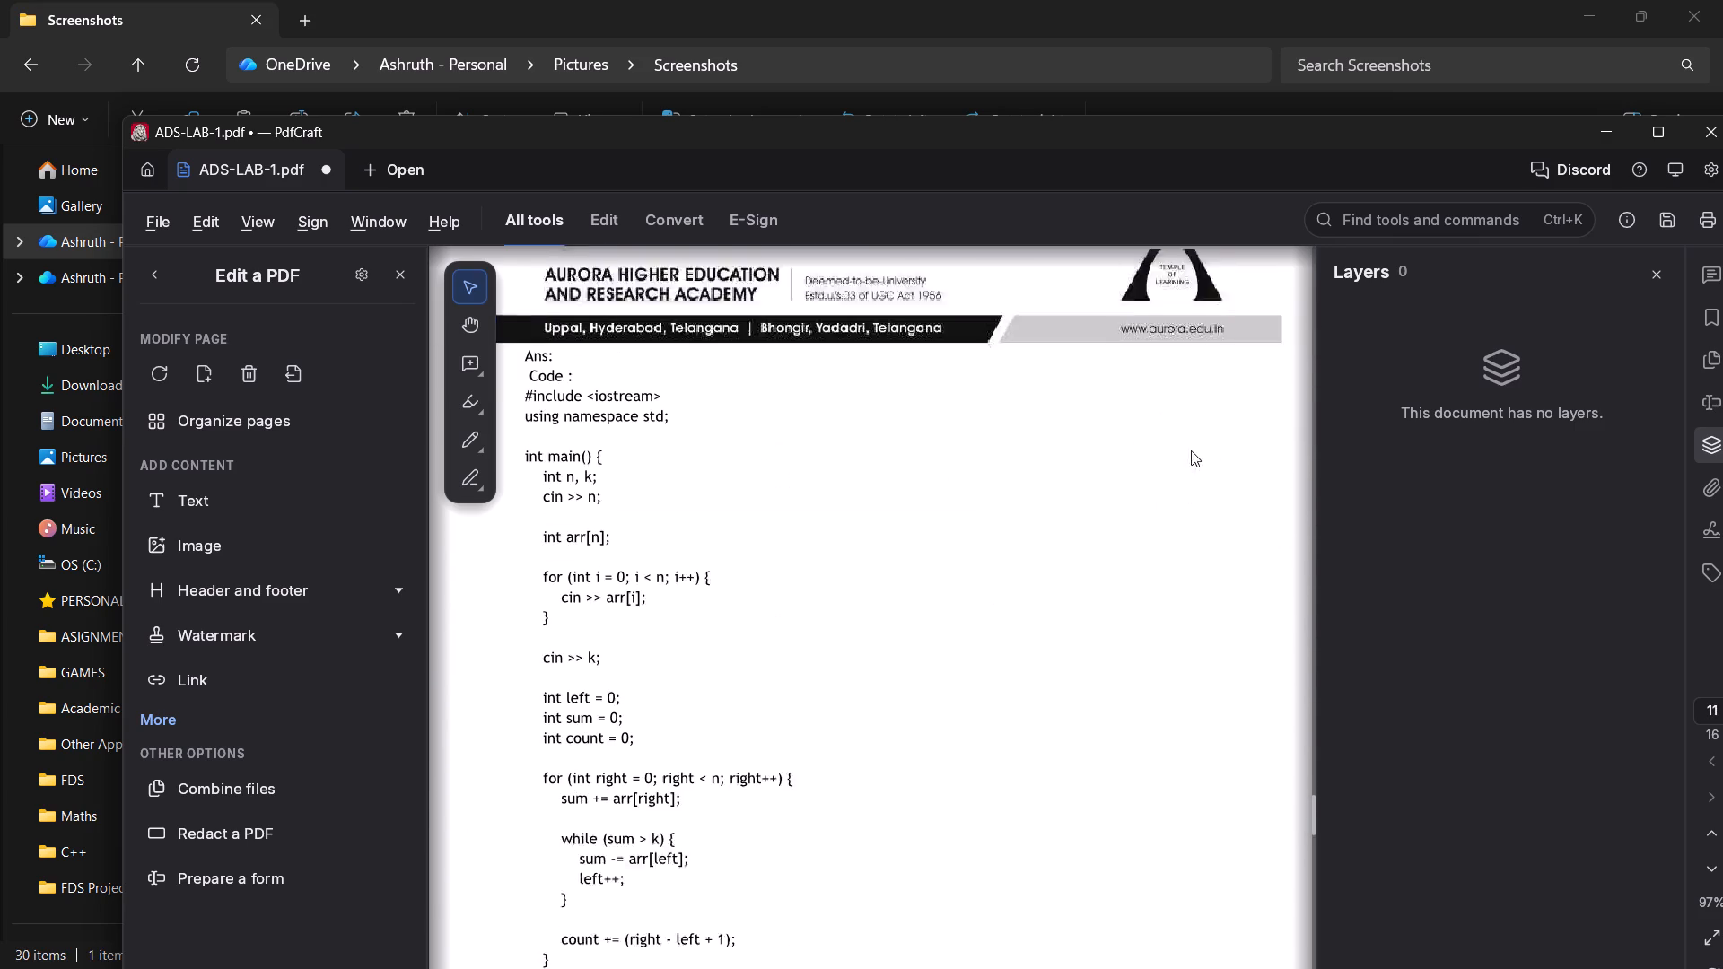
scroll(998, 477, "down", 6)
scroll(963, 491, "up", 1)
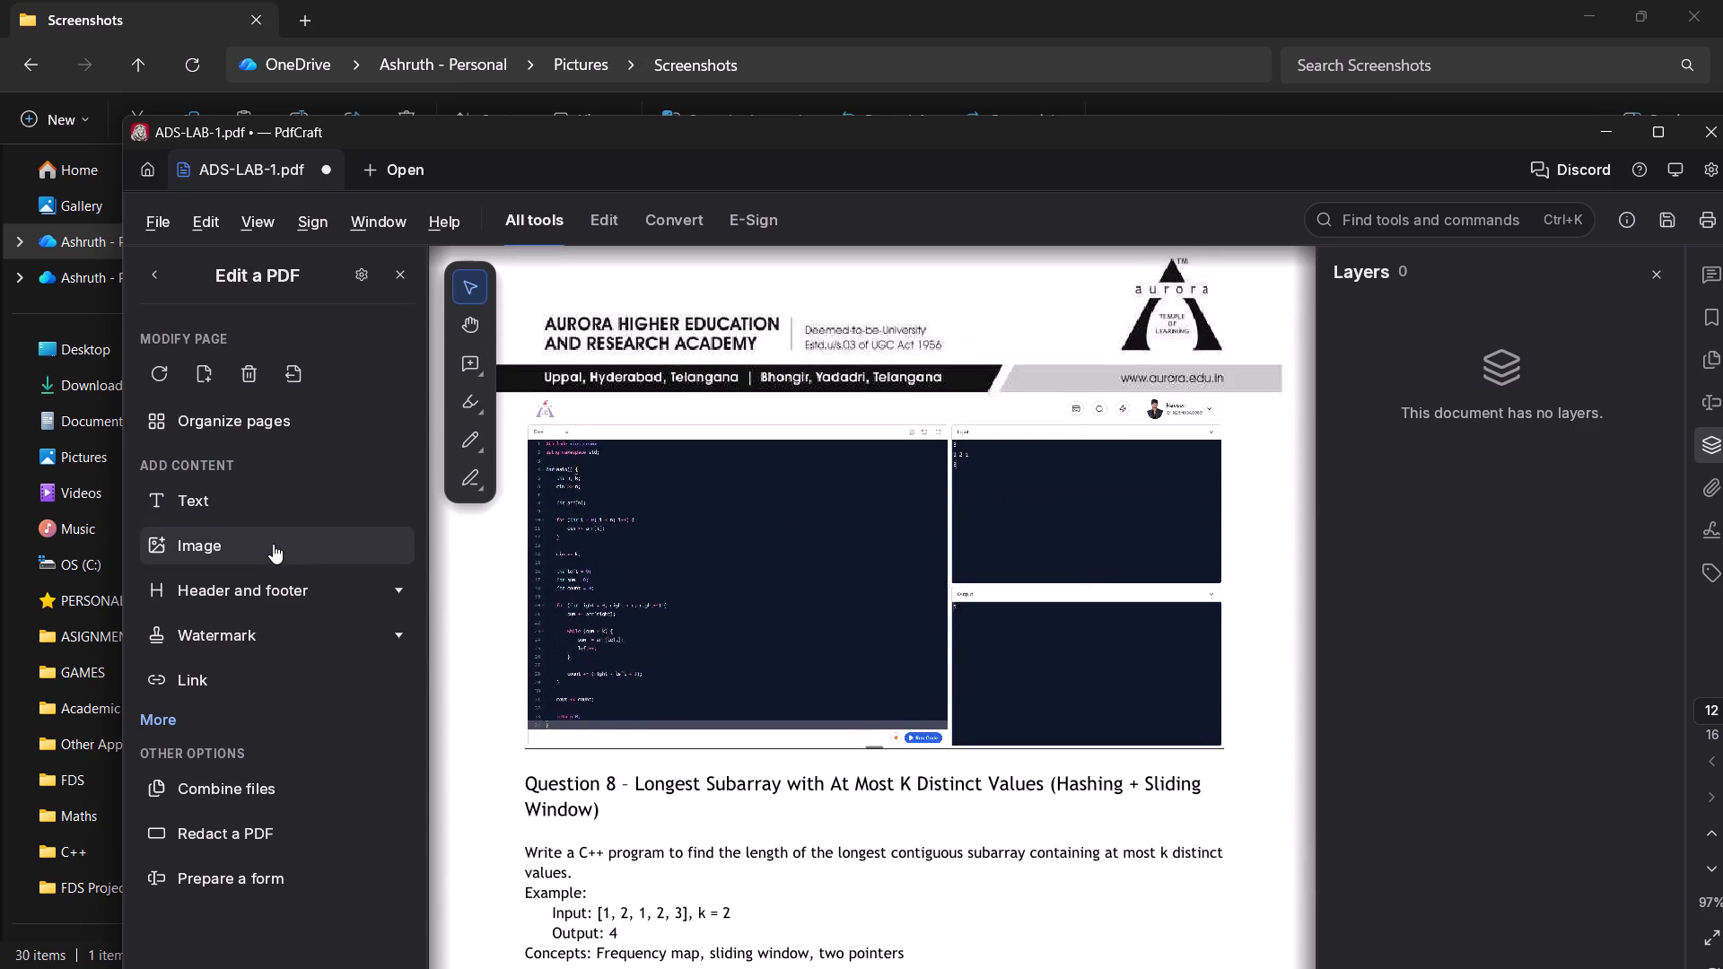
left_click(268, 537)
scroll(768, 329, "down", 7)
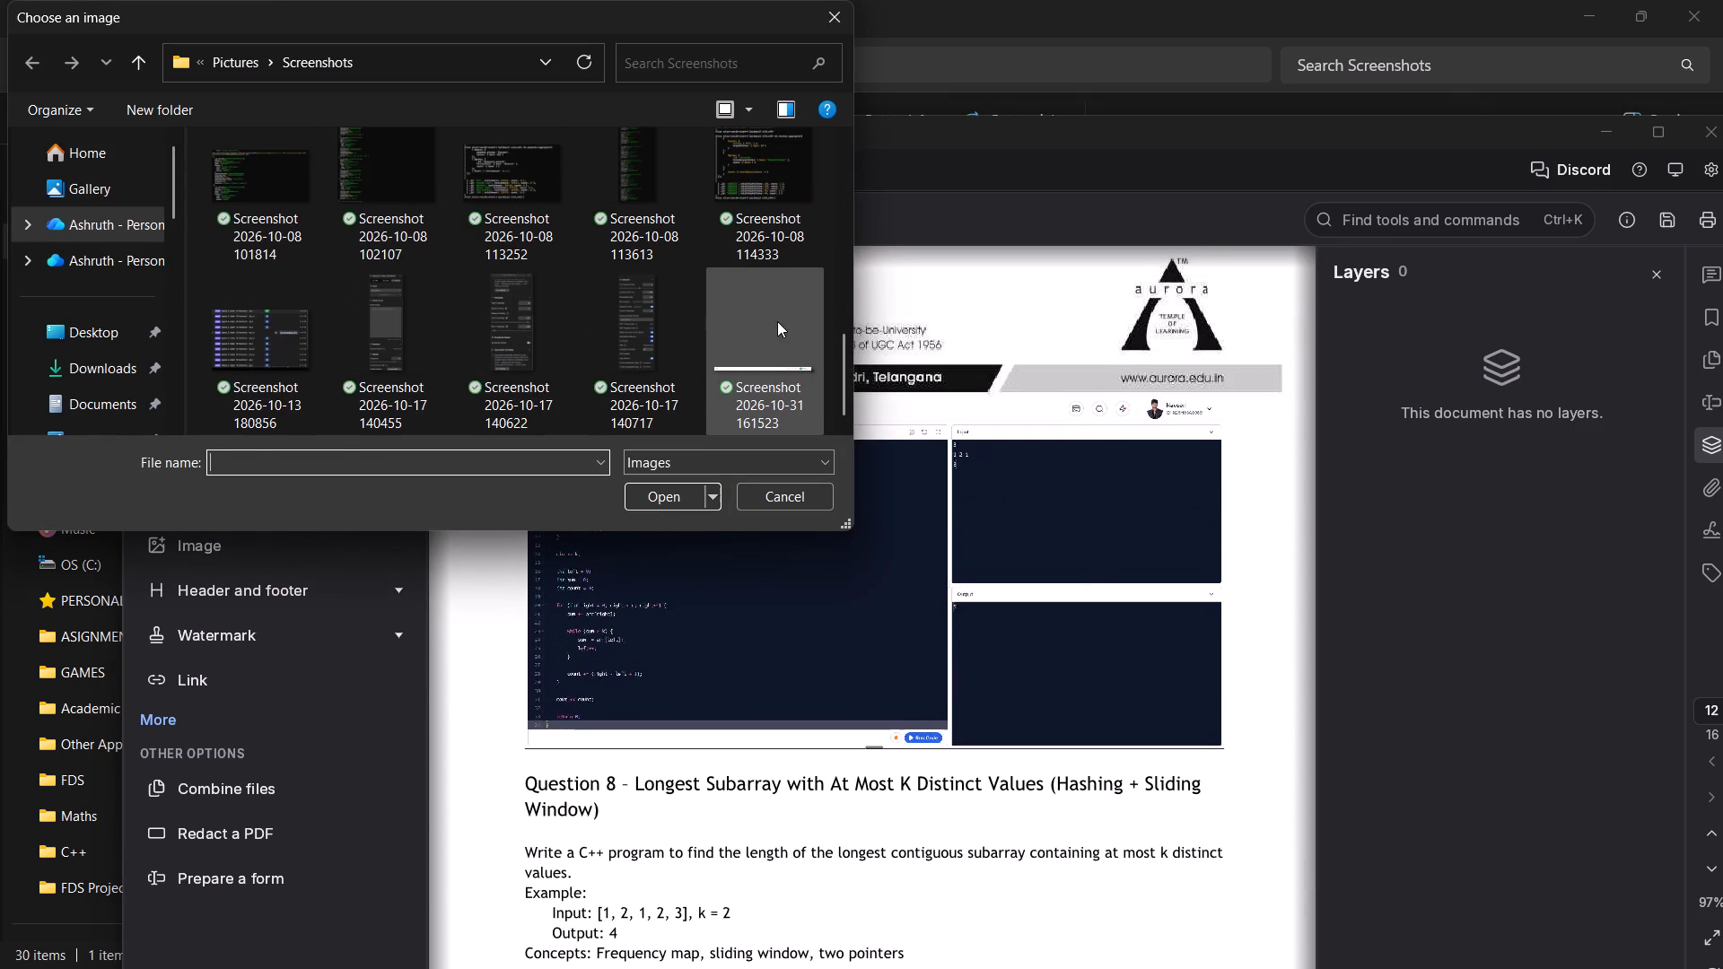
left_click(777, 321)
left_click(674, 494)
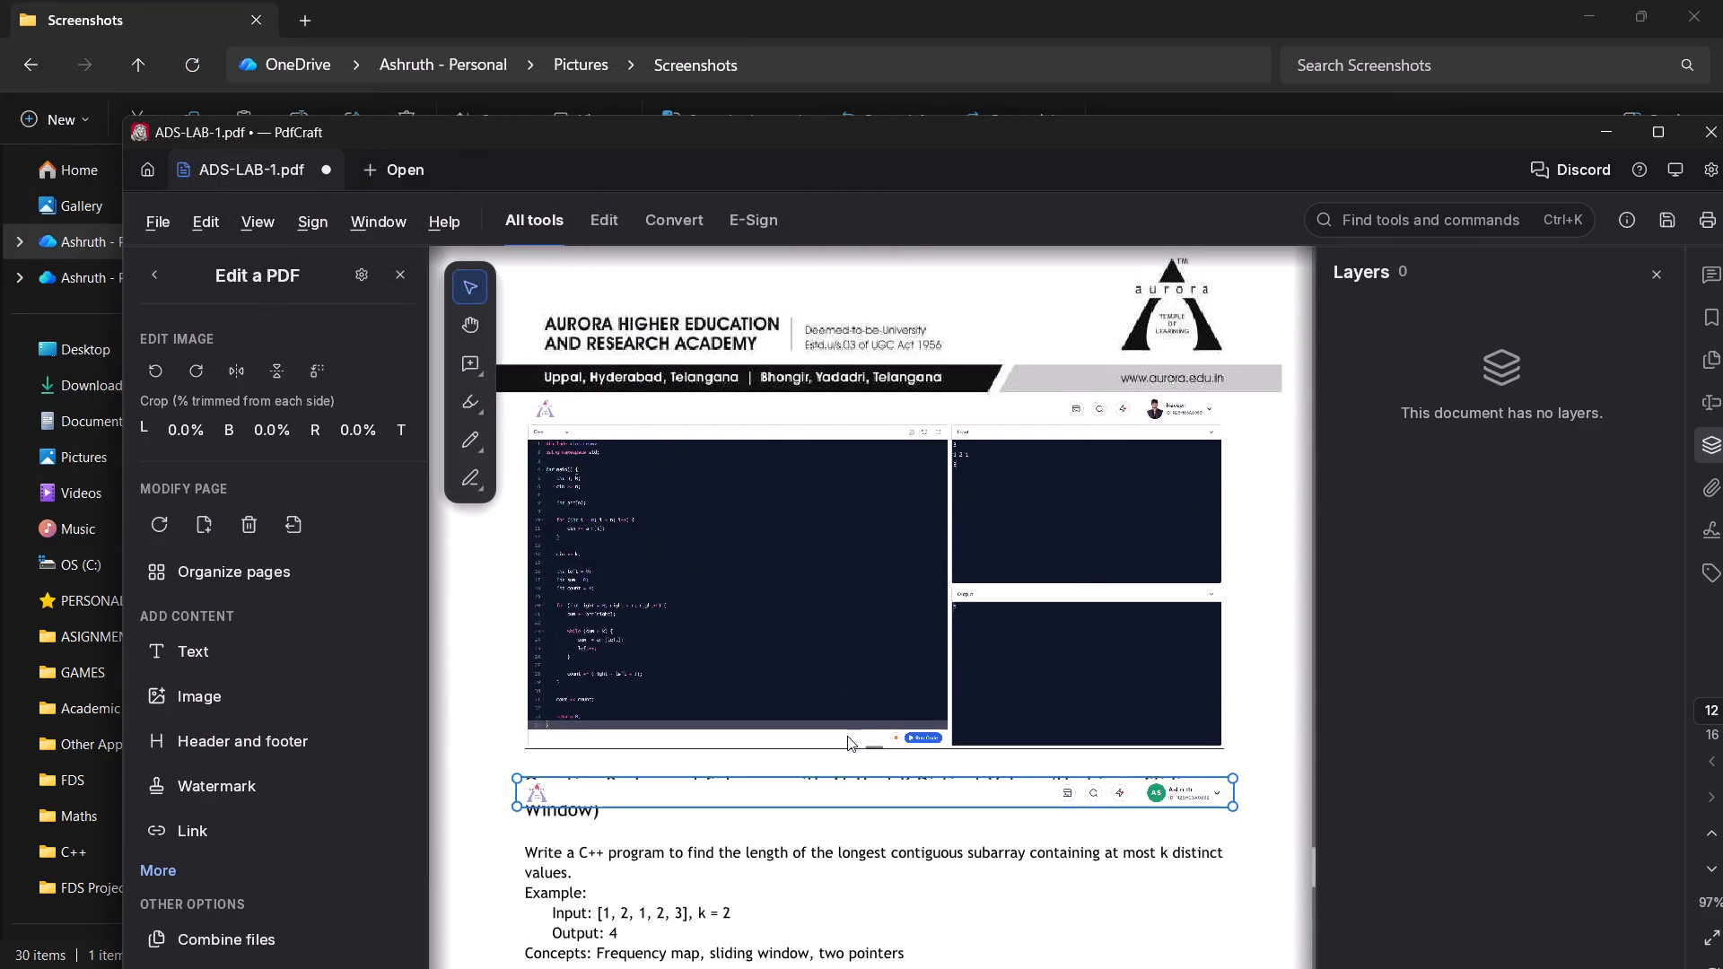
Fit the page 12 header image over the old portal header, narrowing it slightly to about the code screenshot's width.
left_click_drag(858, 792, 825, 415)
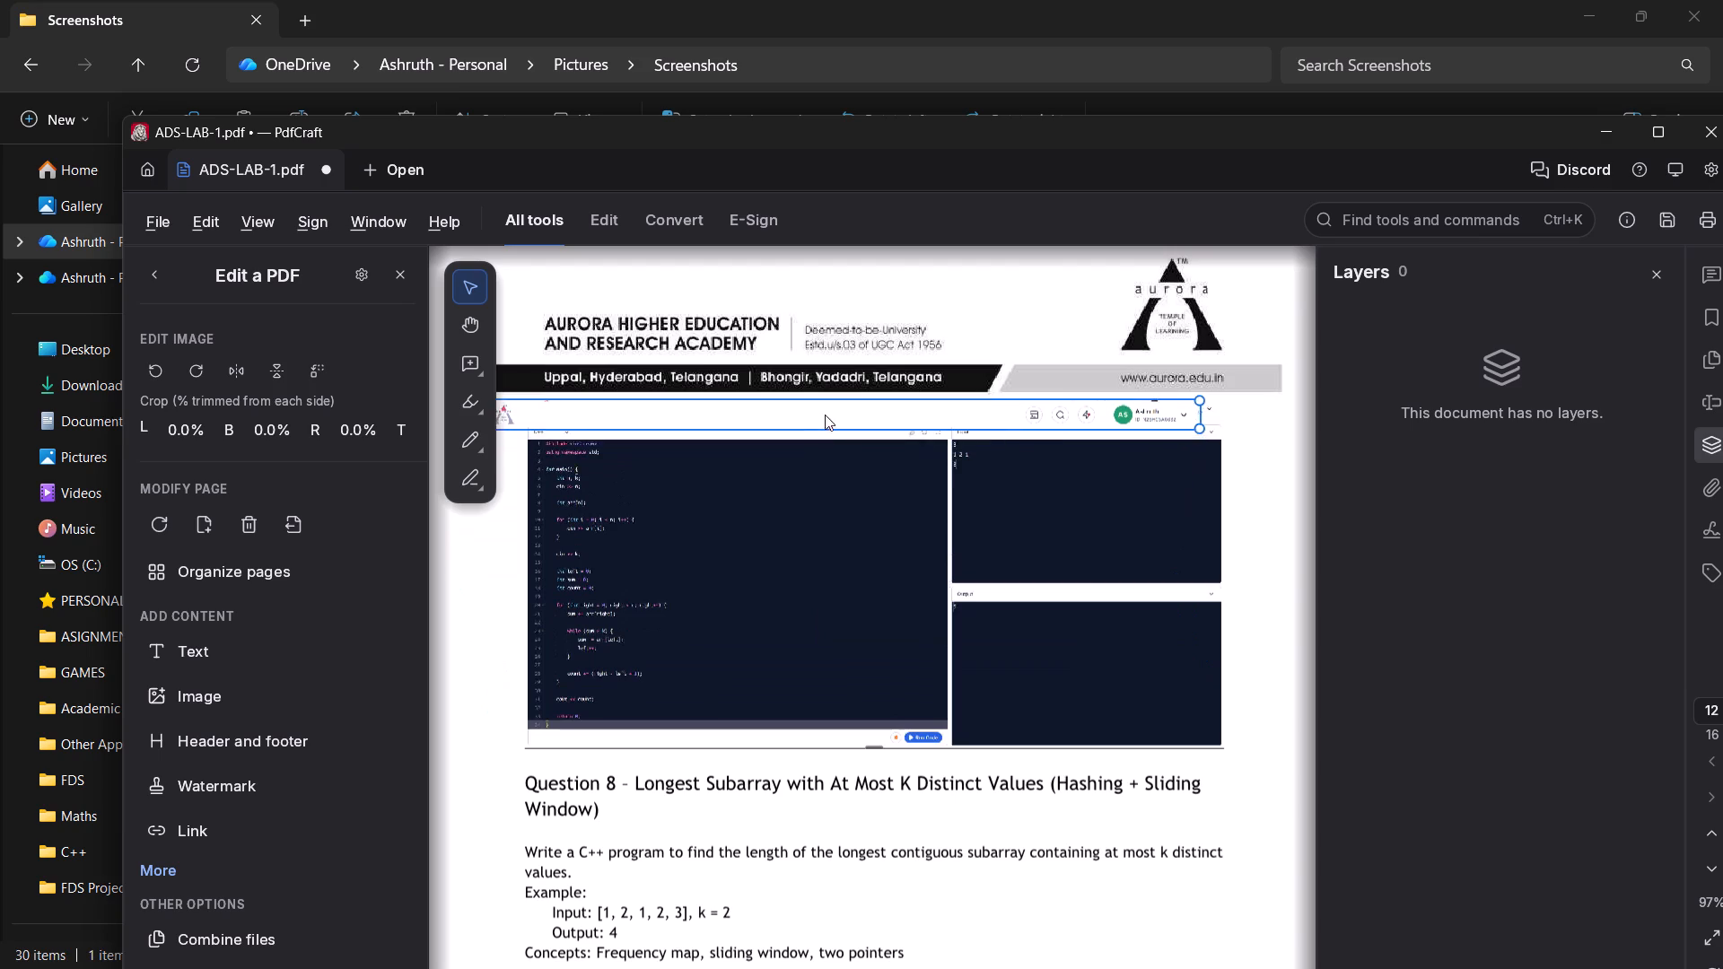
left_click_drag(825, 415, 861, 409)
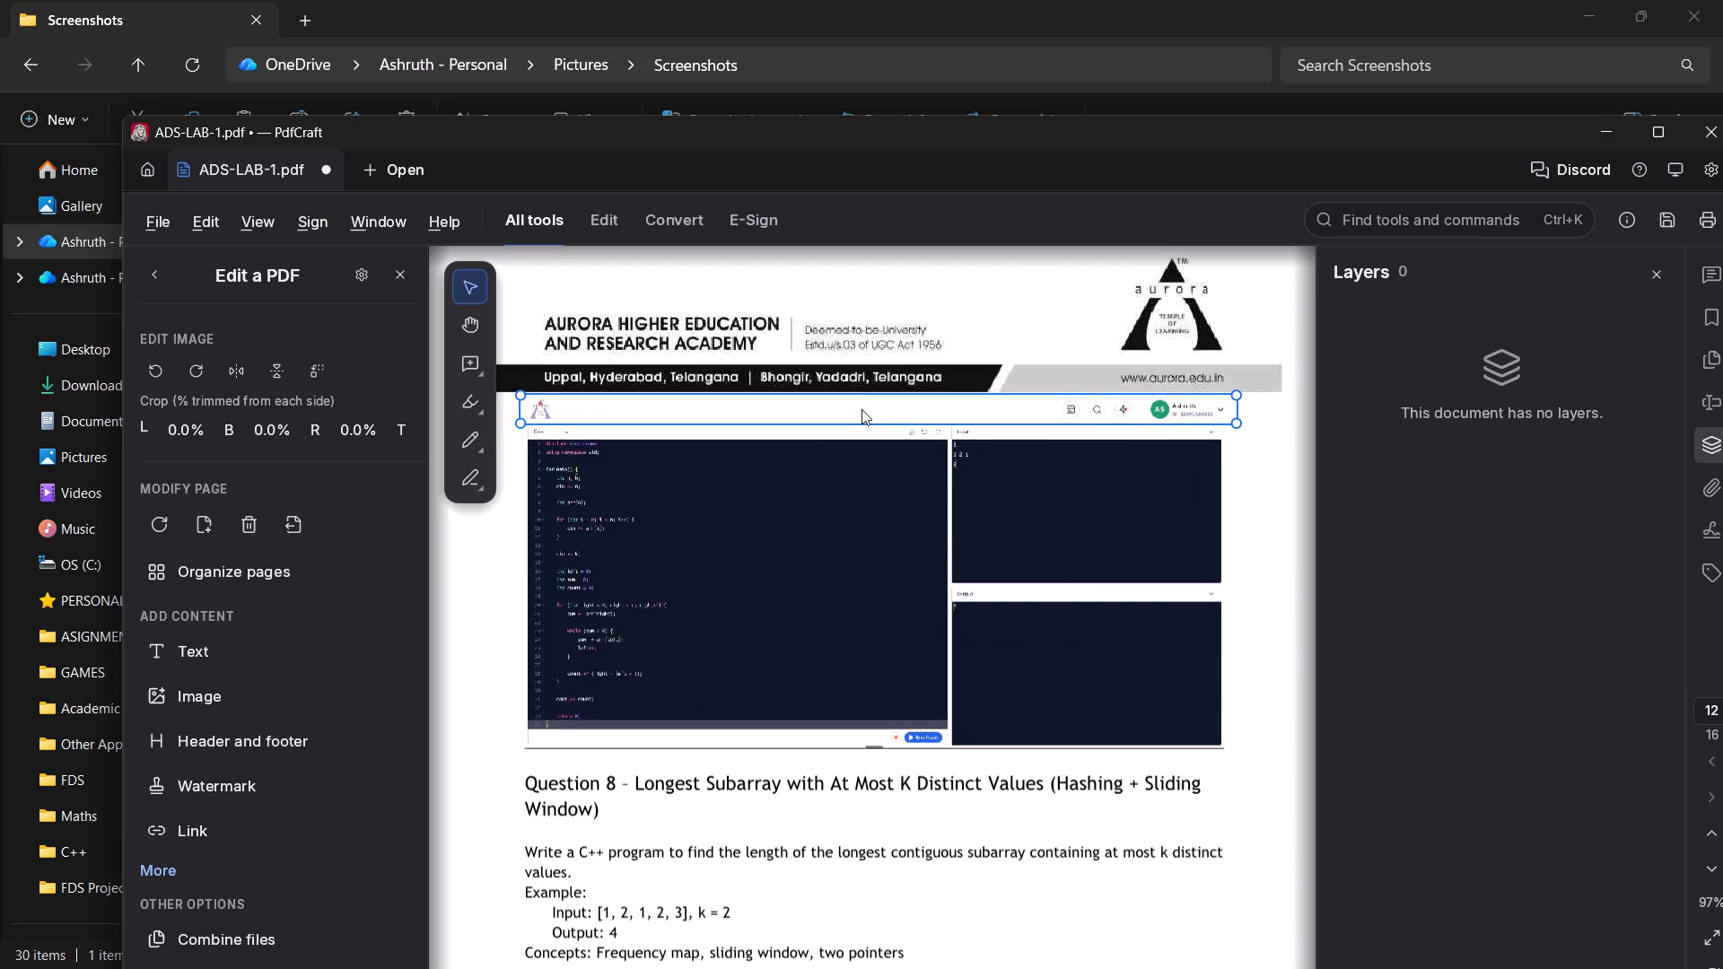
left_click_drag(861, 409, 857, 406)
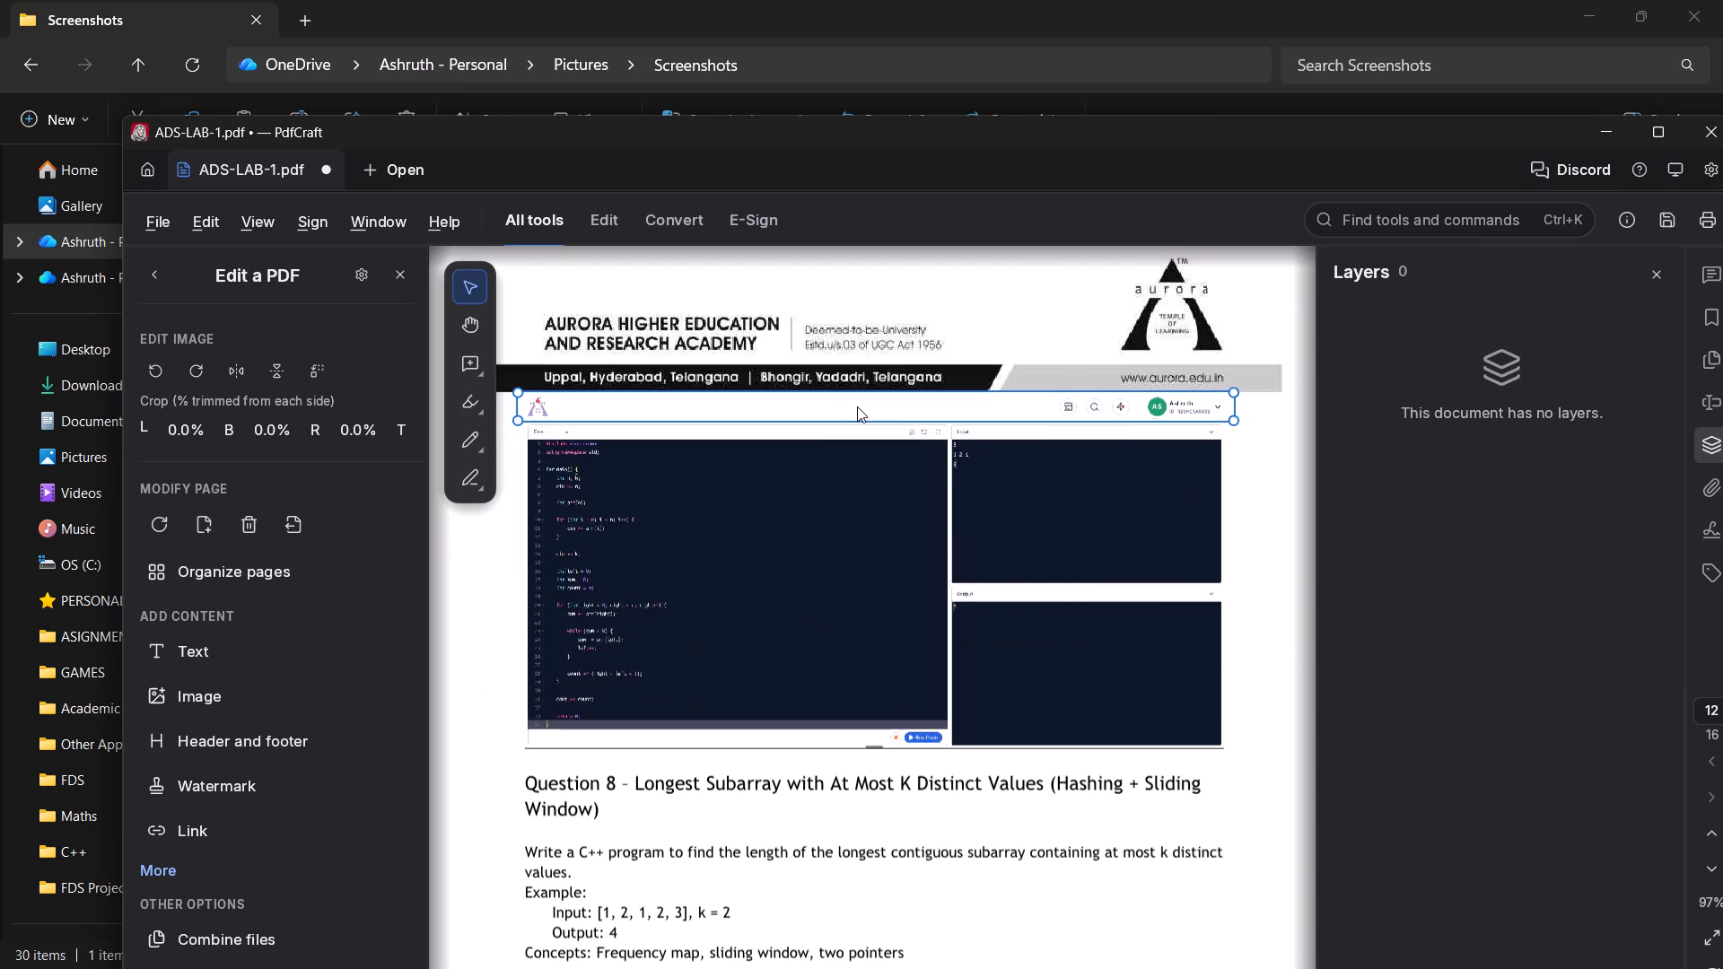
left_click_drag(857, 406, 860, 408)
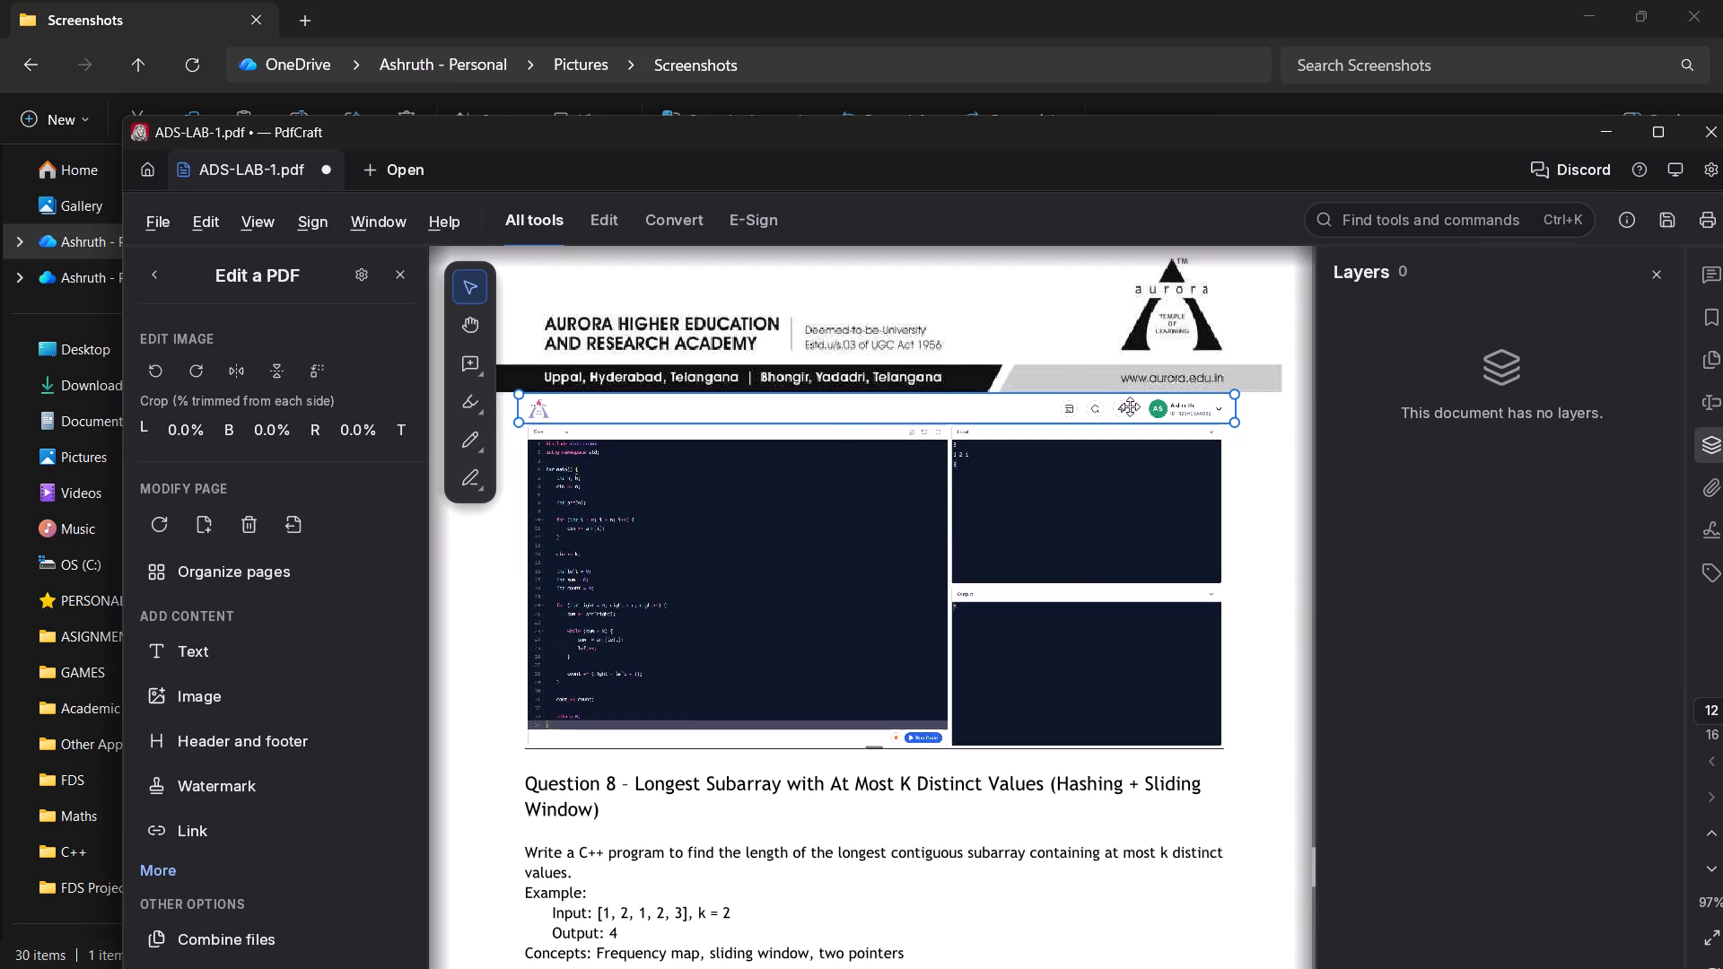
left_click_drag(1231, 423, 1222, 423)
left_click(1010, 407)
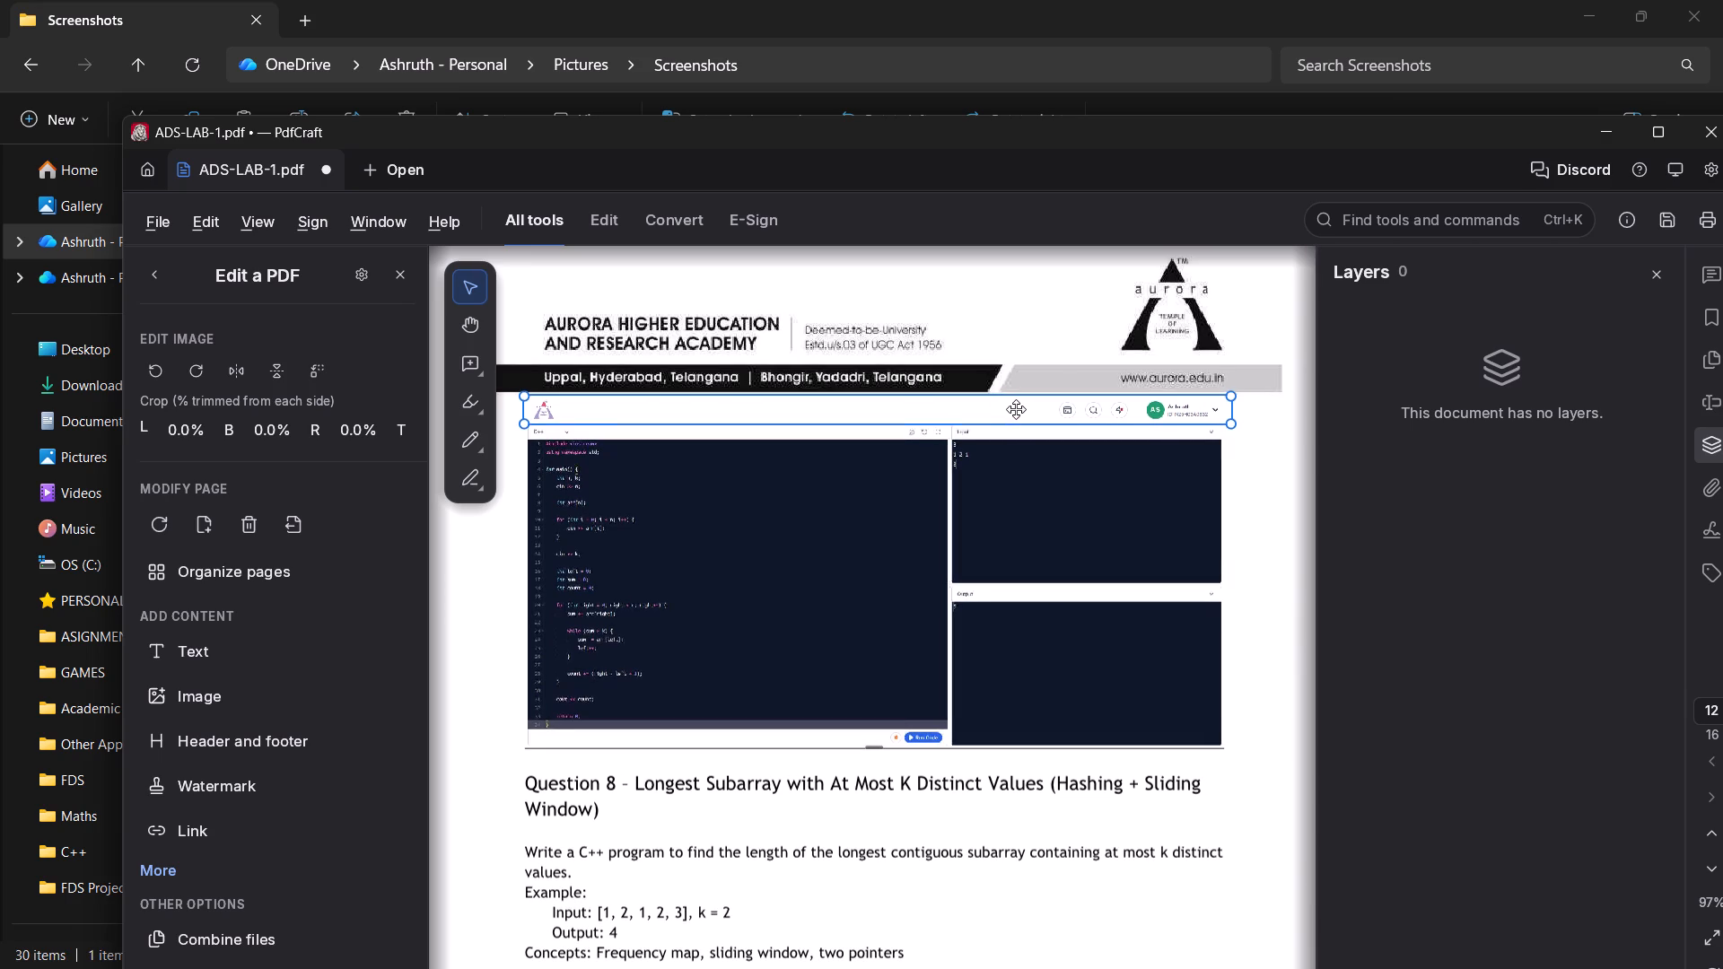
left_click(1266, 449)
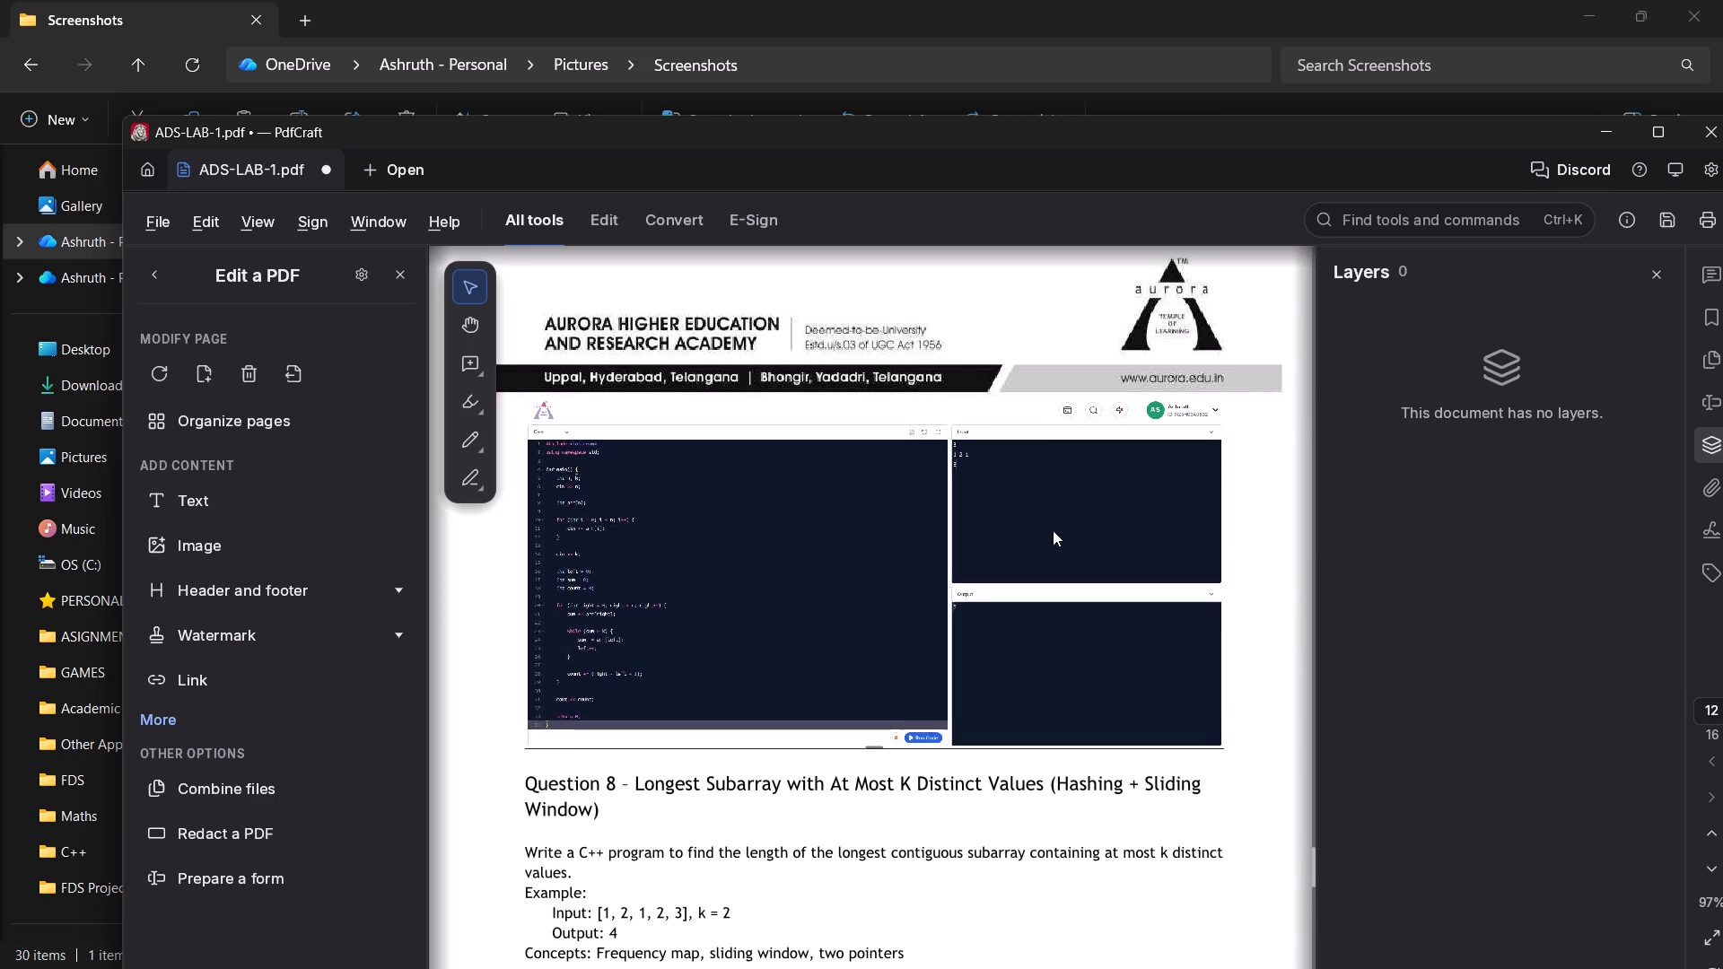
scroll(1054, 539, "down", 9)
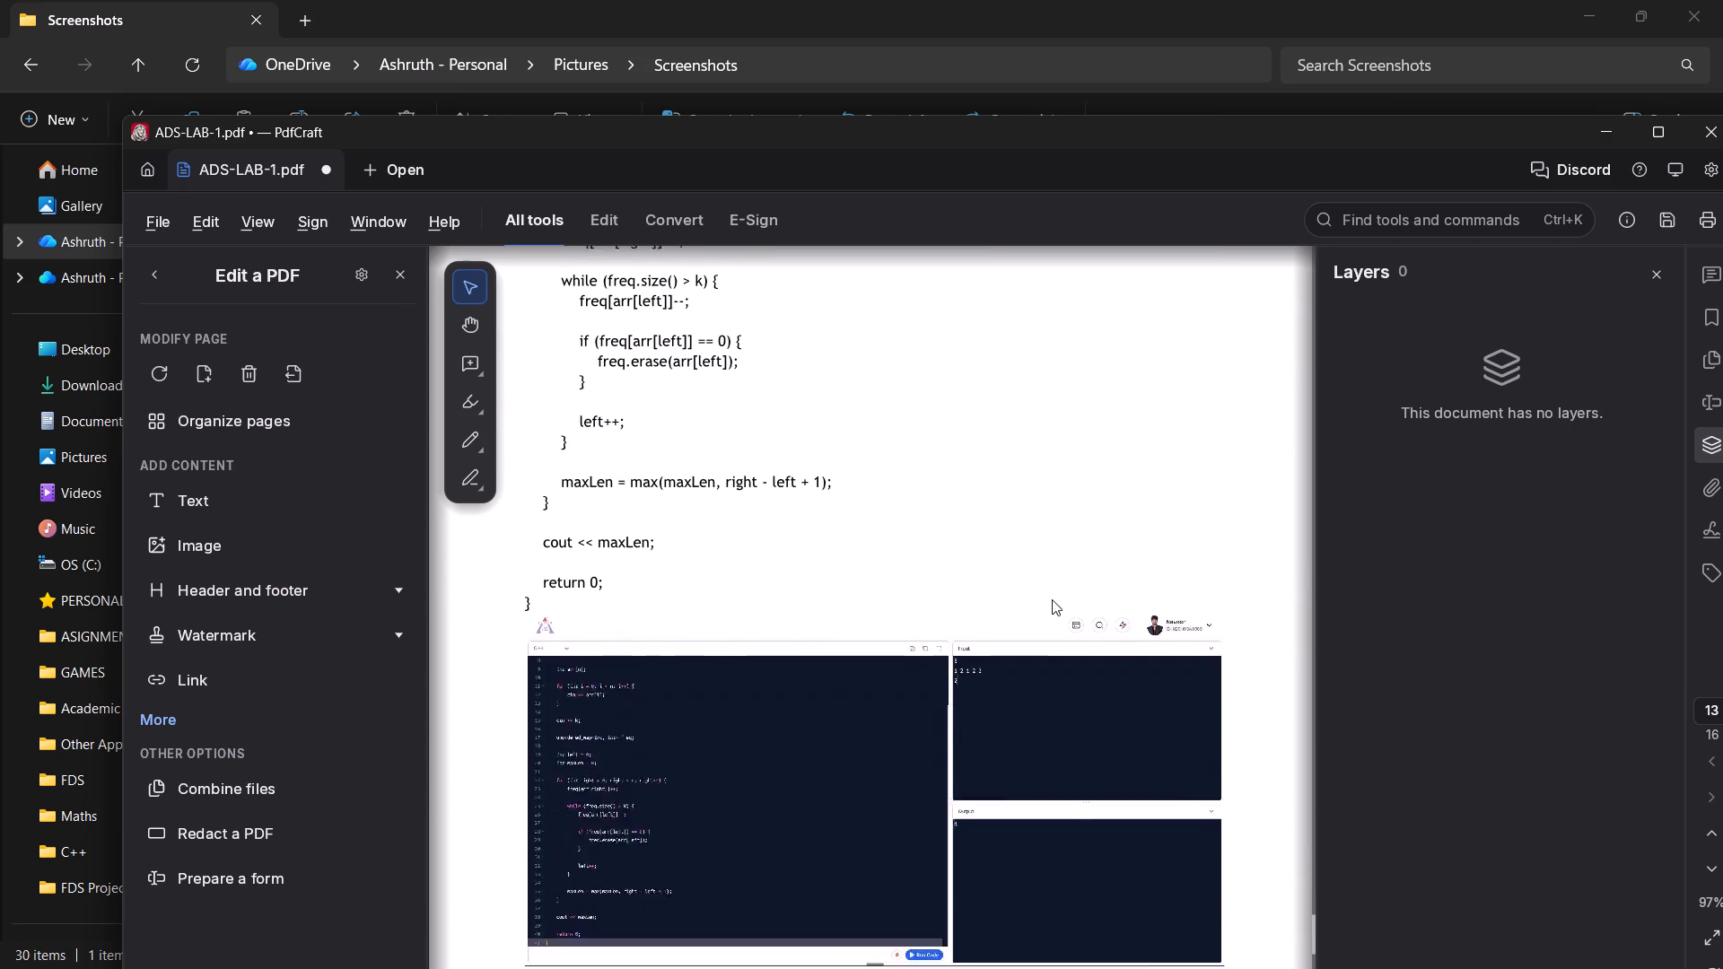
scroll(1052, 599, "down", 20)
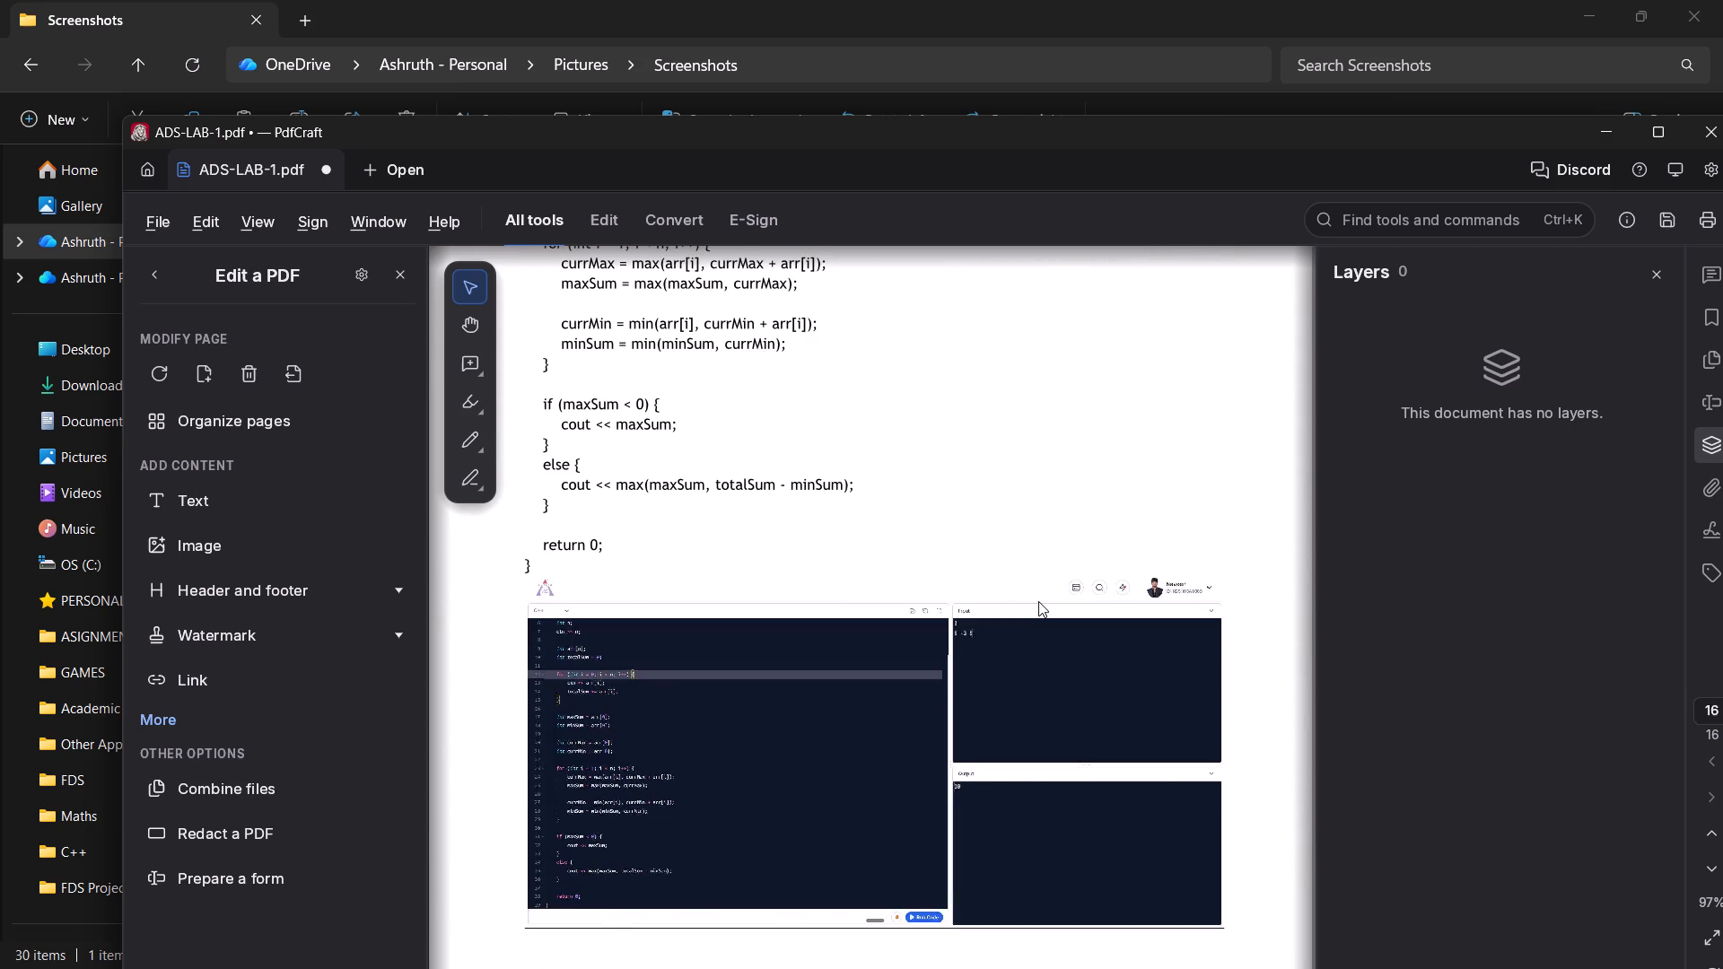
scroll(1038, 601, "up", 16)
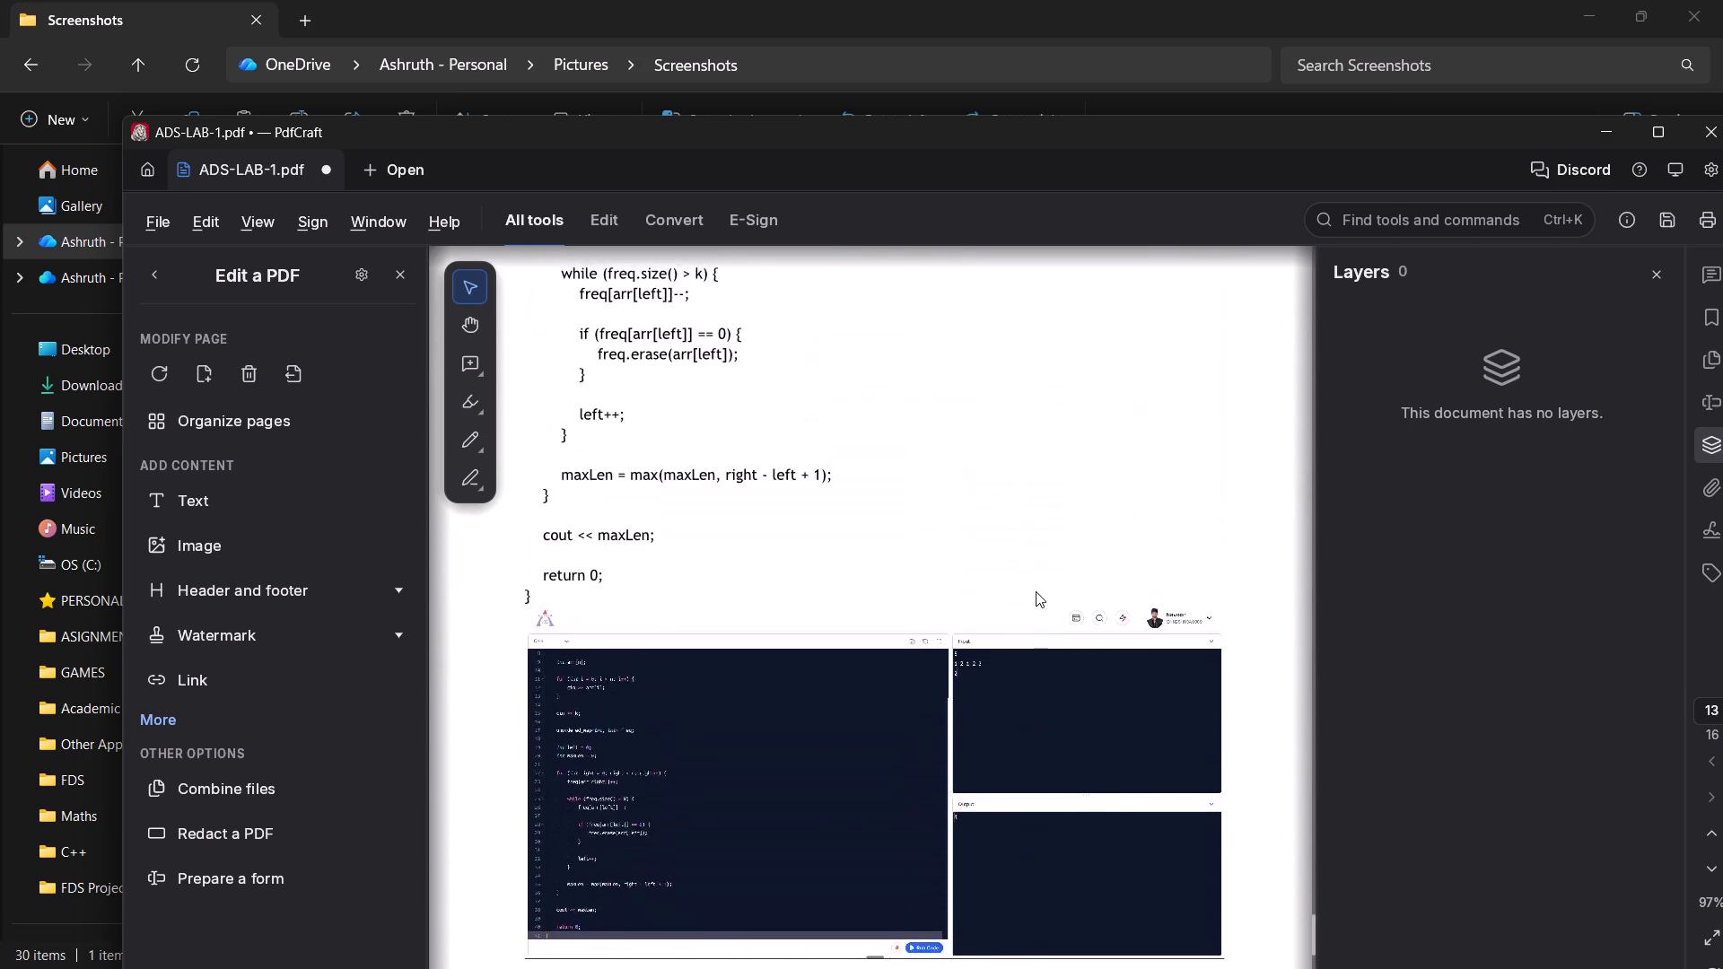
scroll(1036, 589, "up", 10)
scroll(1032, 578, "down", 6)
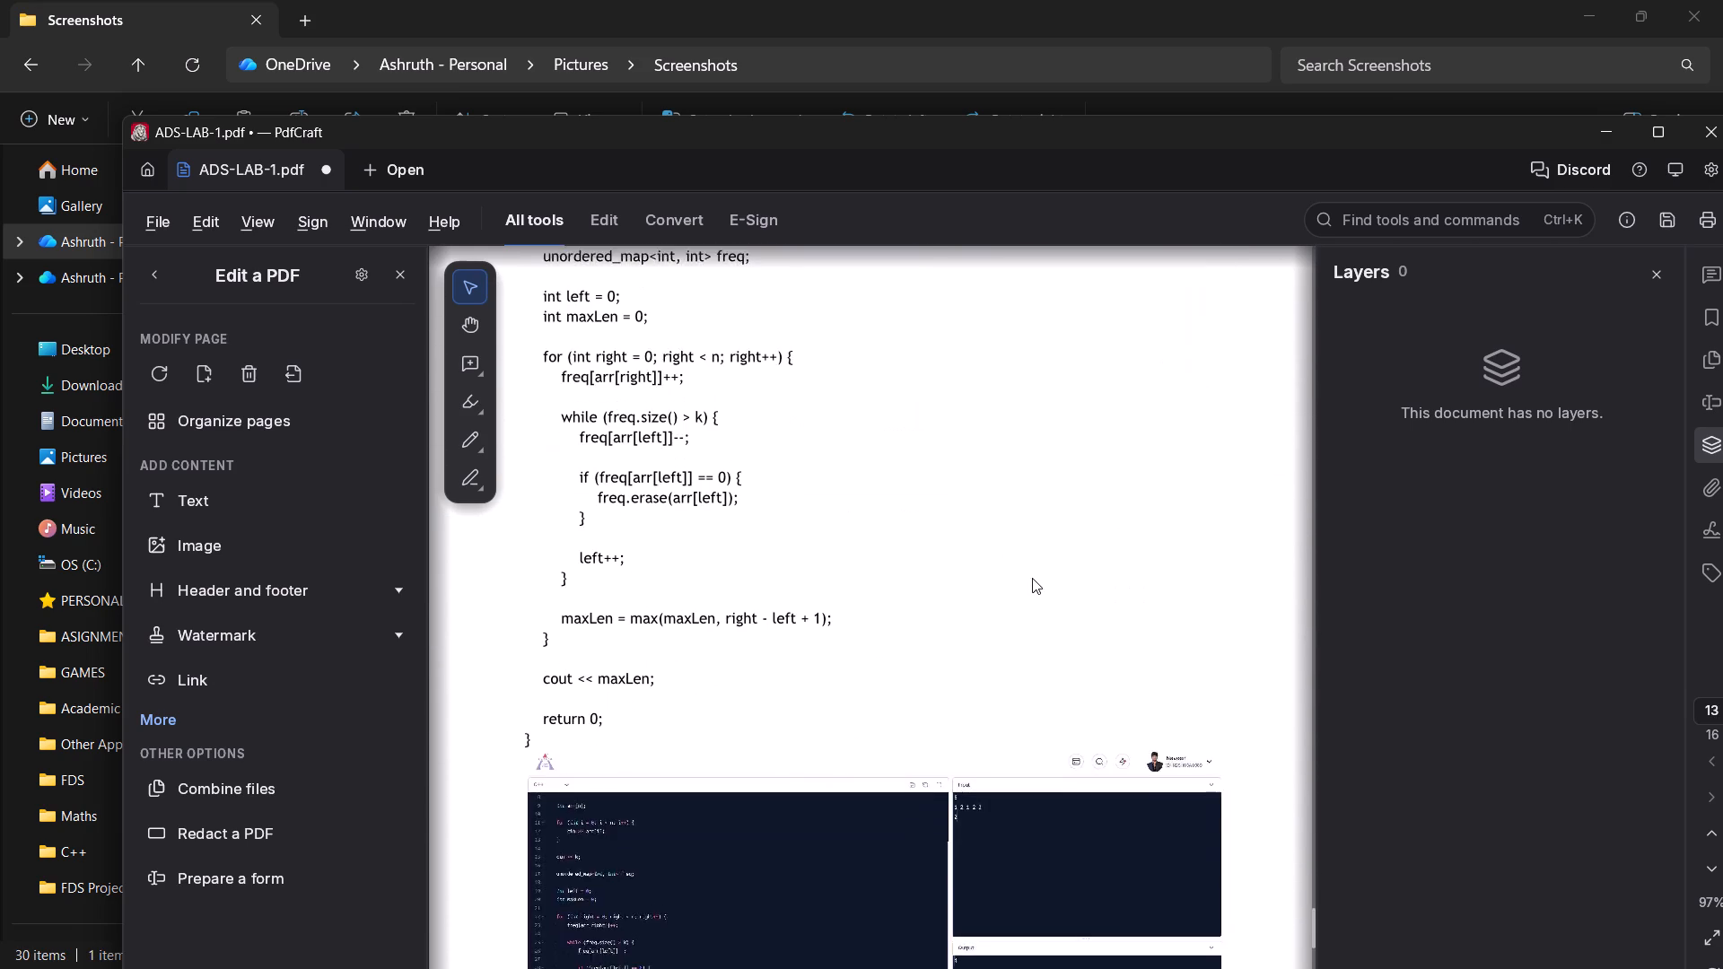
scroll(1032, 578, "down", 3)
left_click(284, 561)
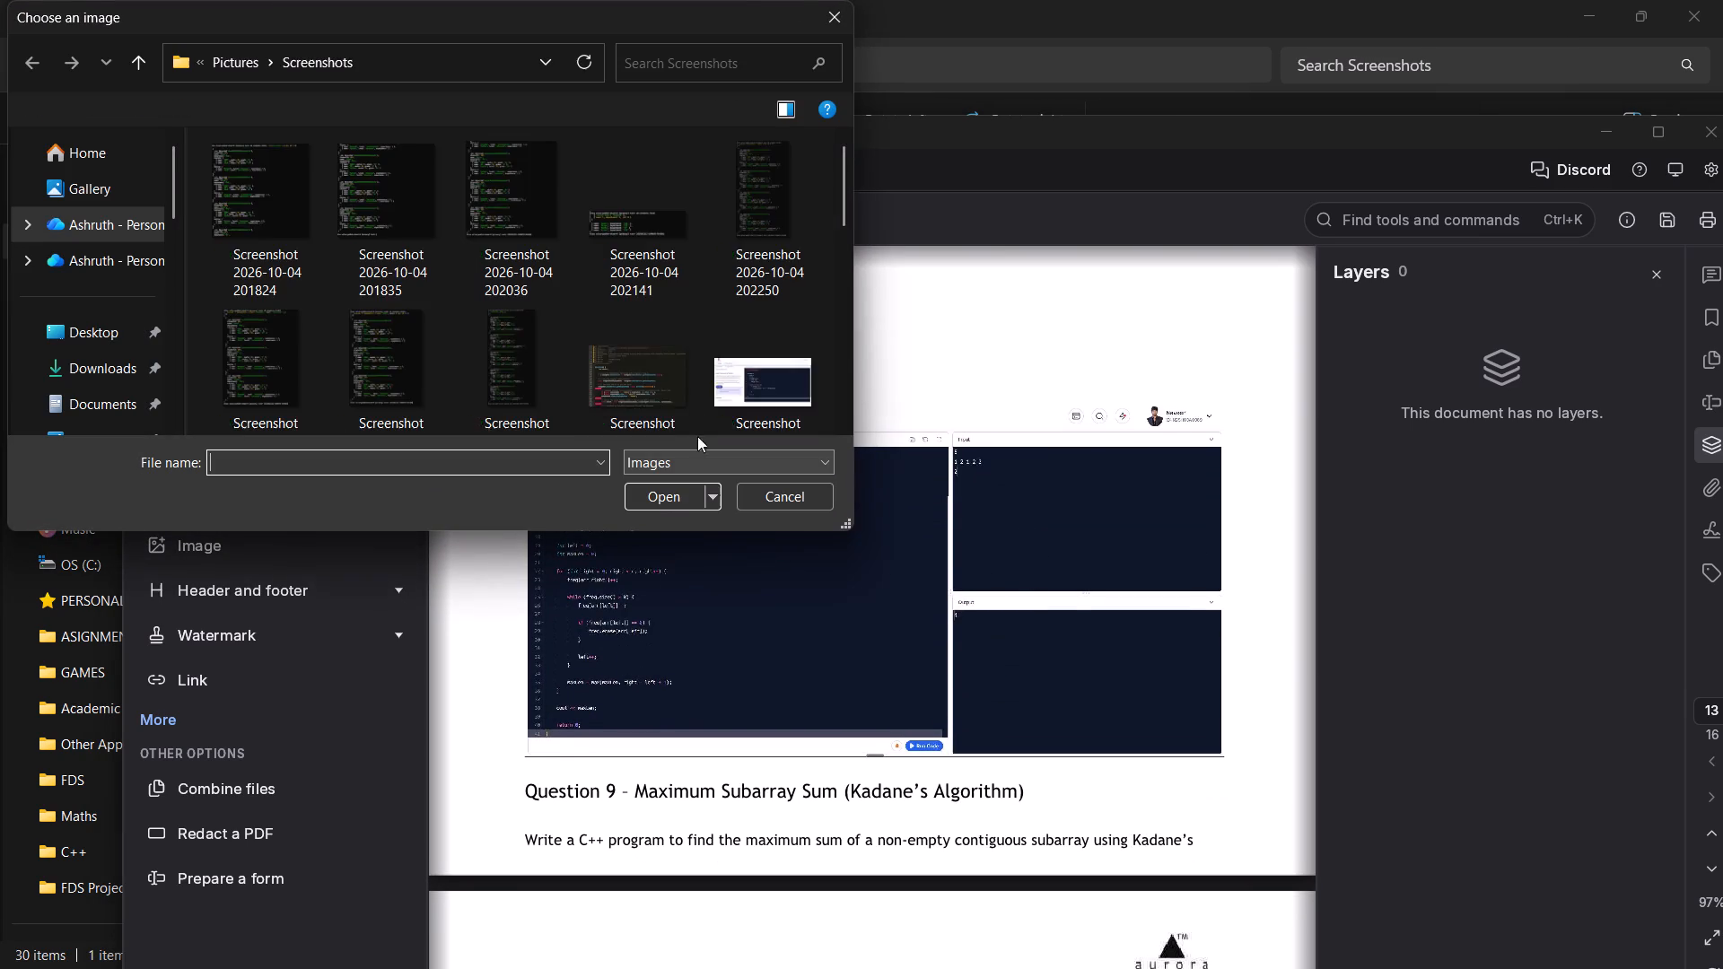
scroll(599, 337, "down", 6)
left_click(740, 351)
left_click(660, 499)
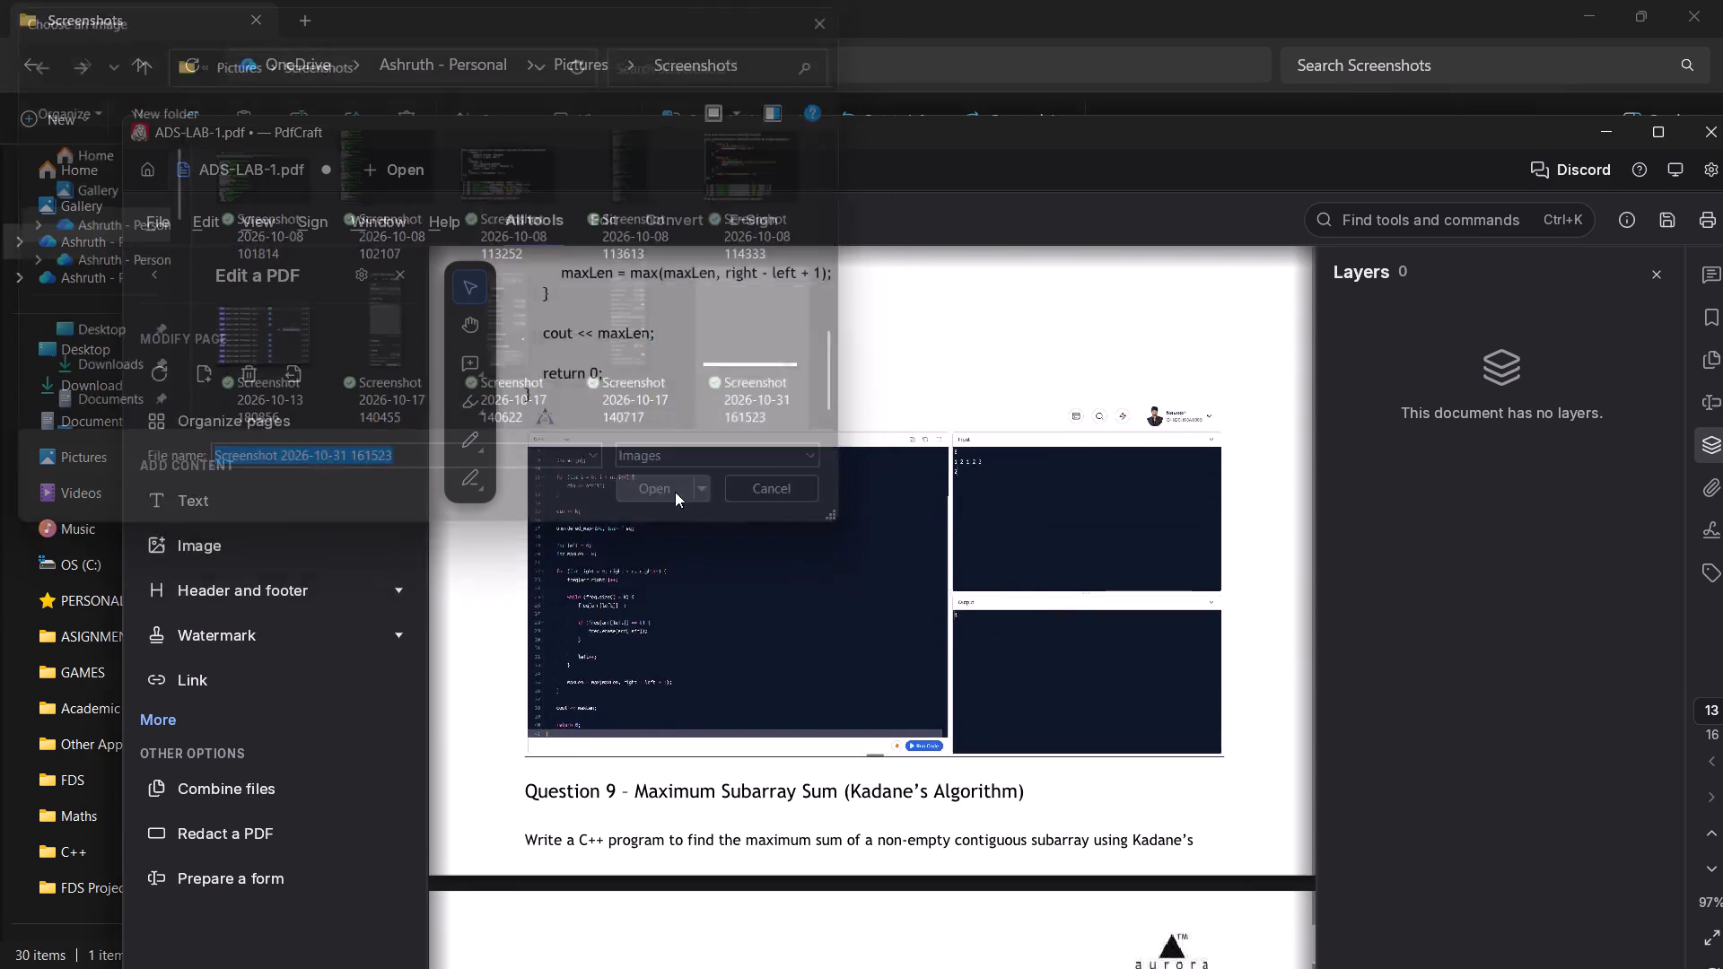
Fit the page 13 header image over the old portal header above the Question 8 code screenshot, narrowing it to about the screenshot's width.
left_click_drag(1001, 295, 1009, 404)
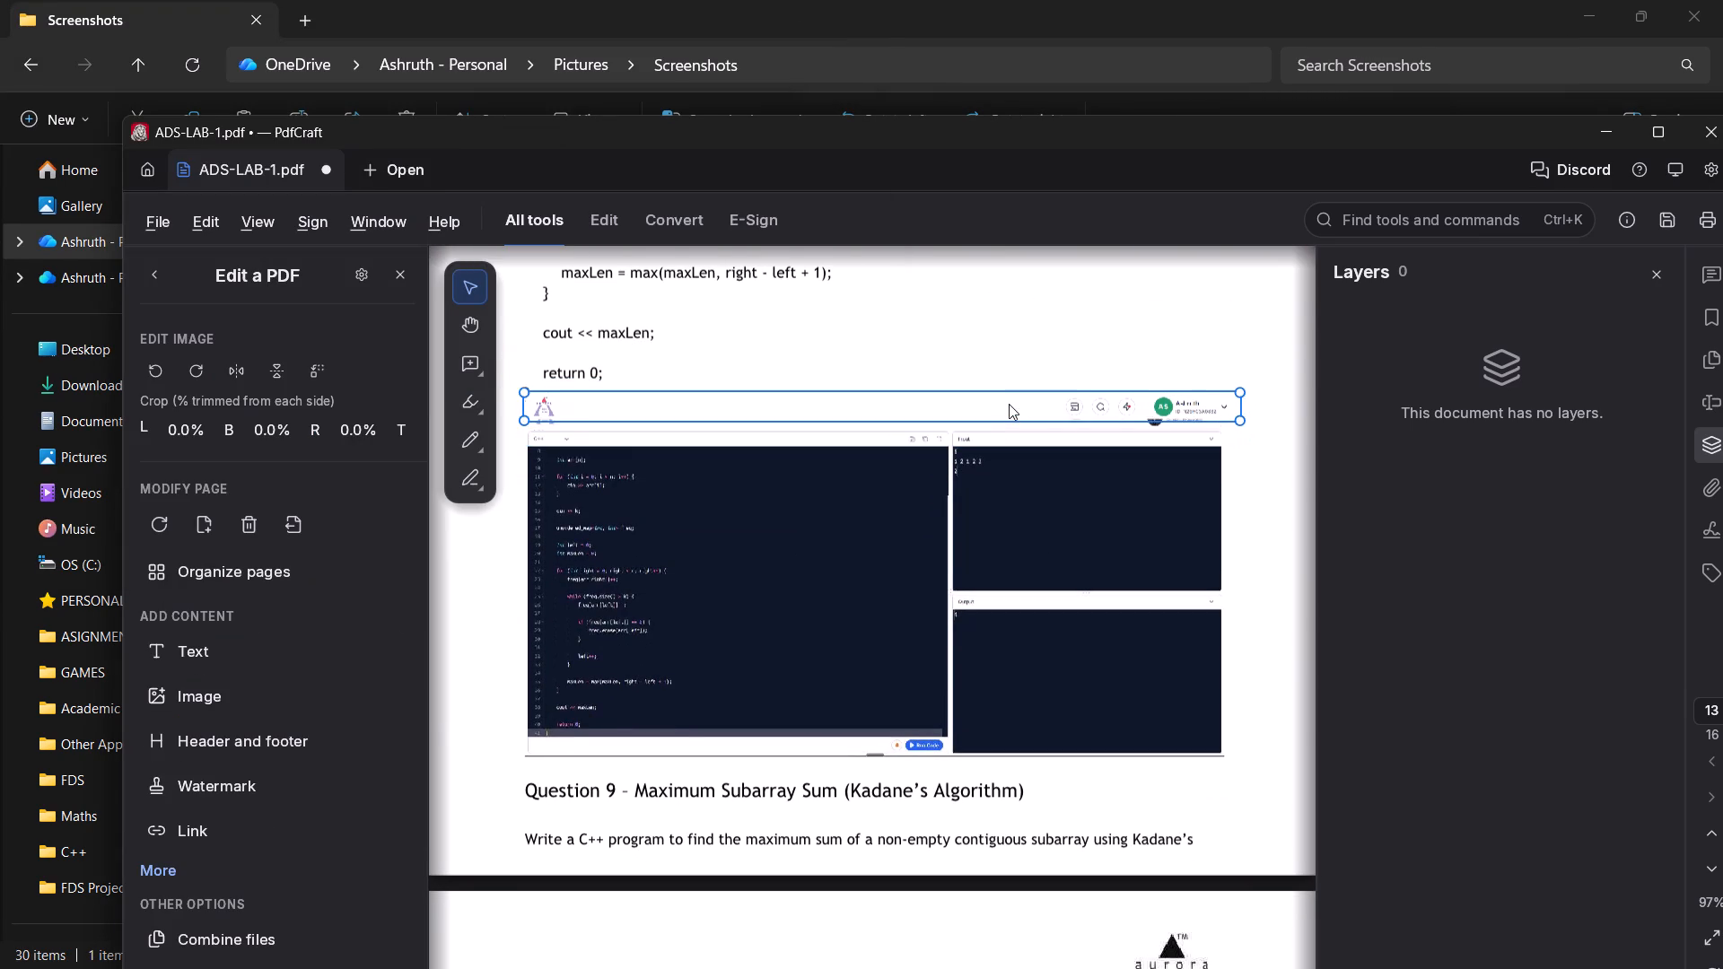
left_click_drag(1009, 404, 1008, 413)
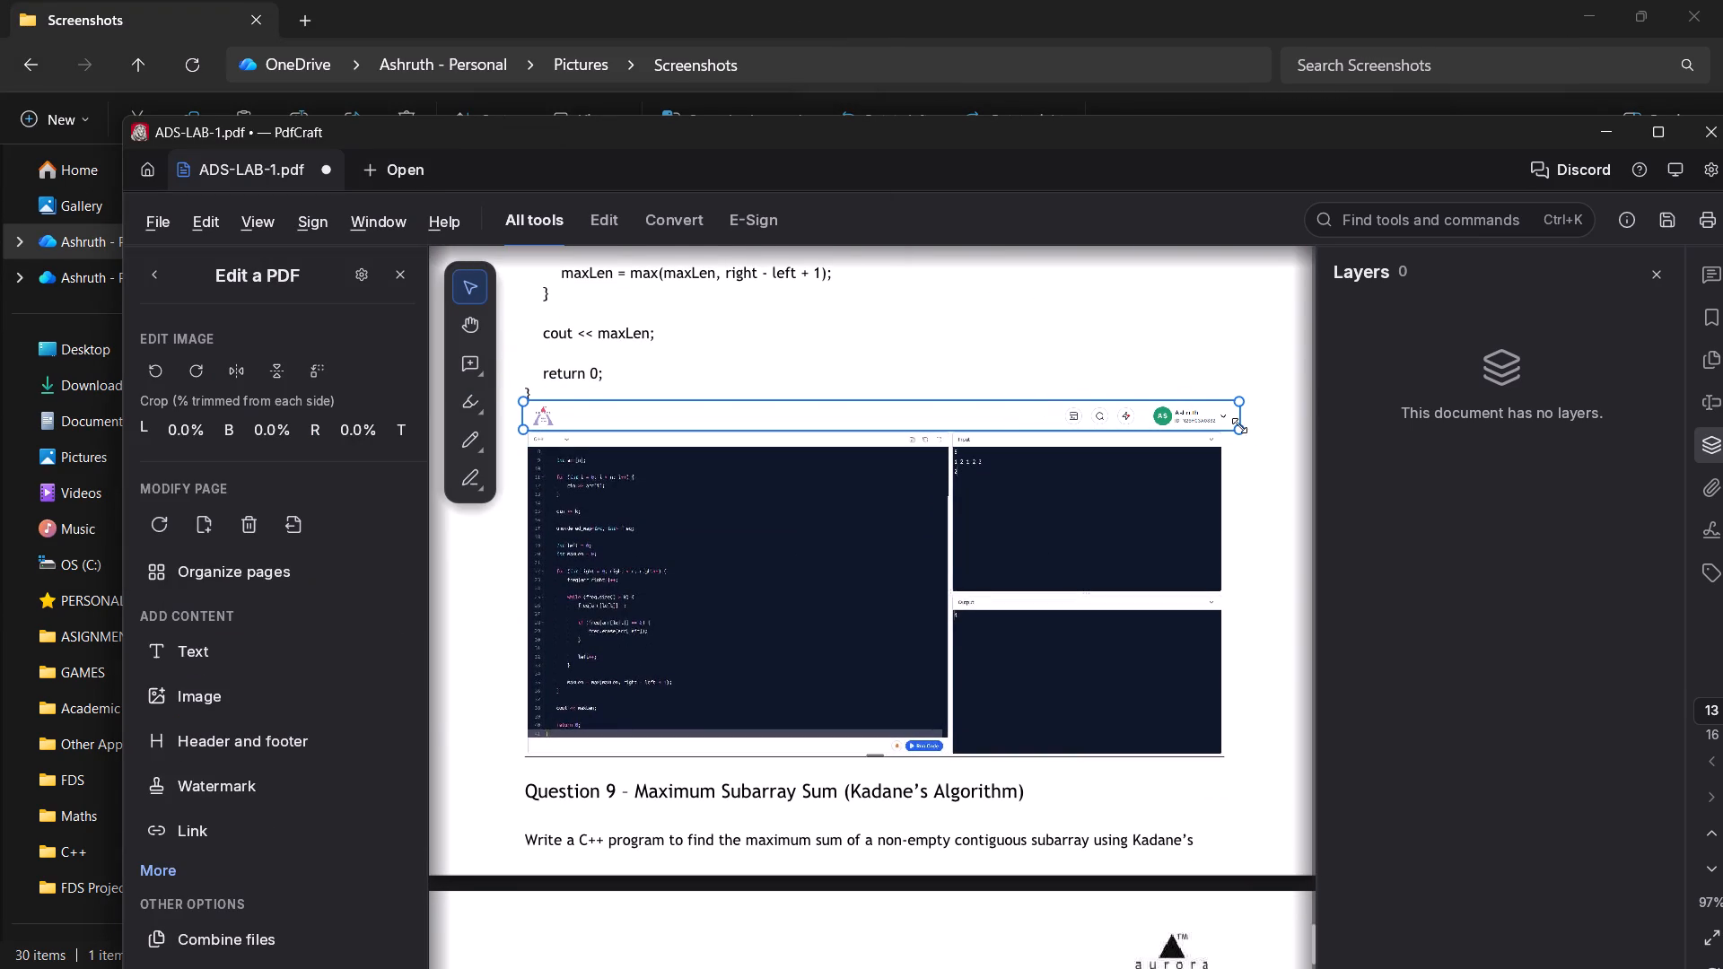
left_click_drag(1239, 425, 1211, 424)
left_click(911, 422)
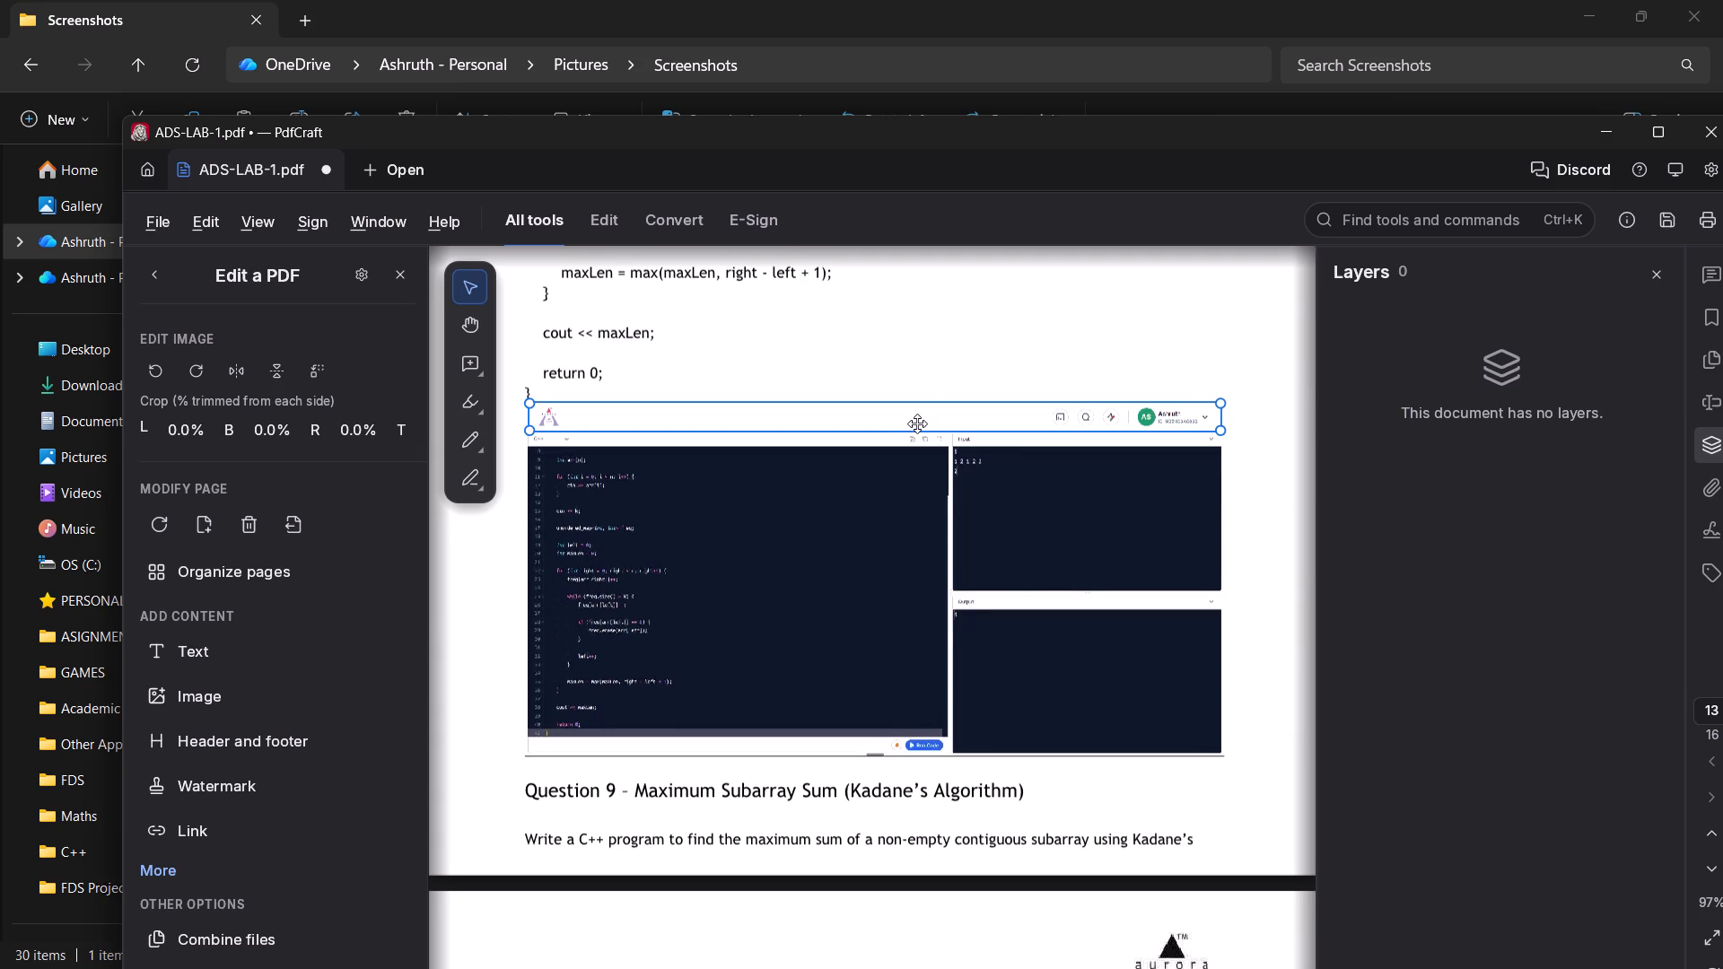
left_click(961, 344)
scroll(883, 450, "down", 7)
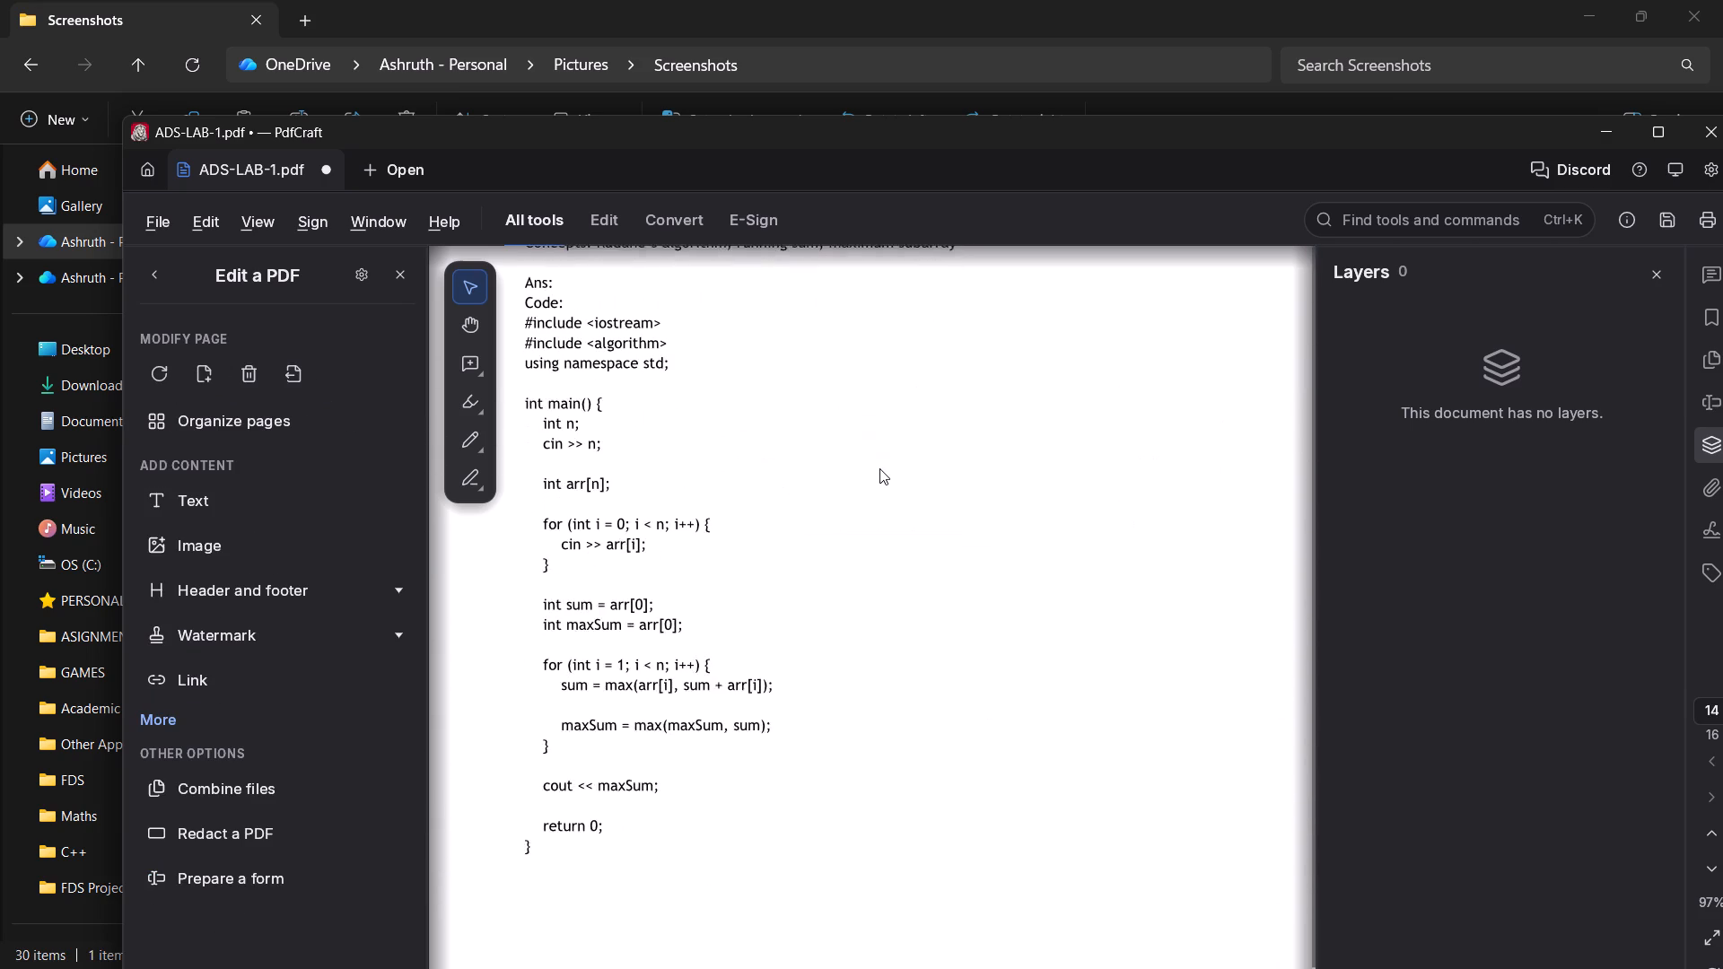
scroll(866, 476, "down", 6)
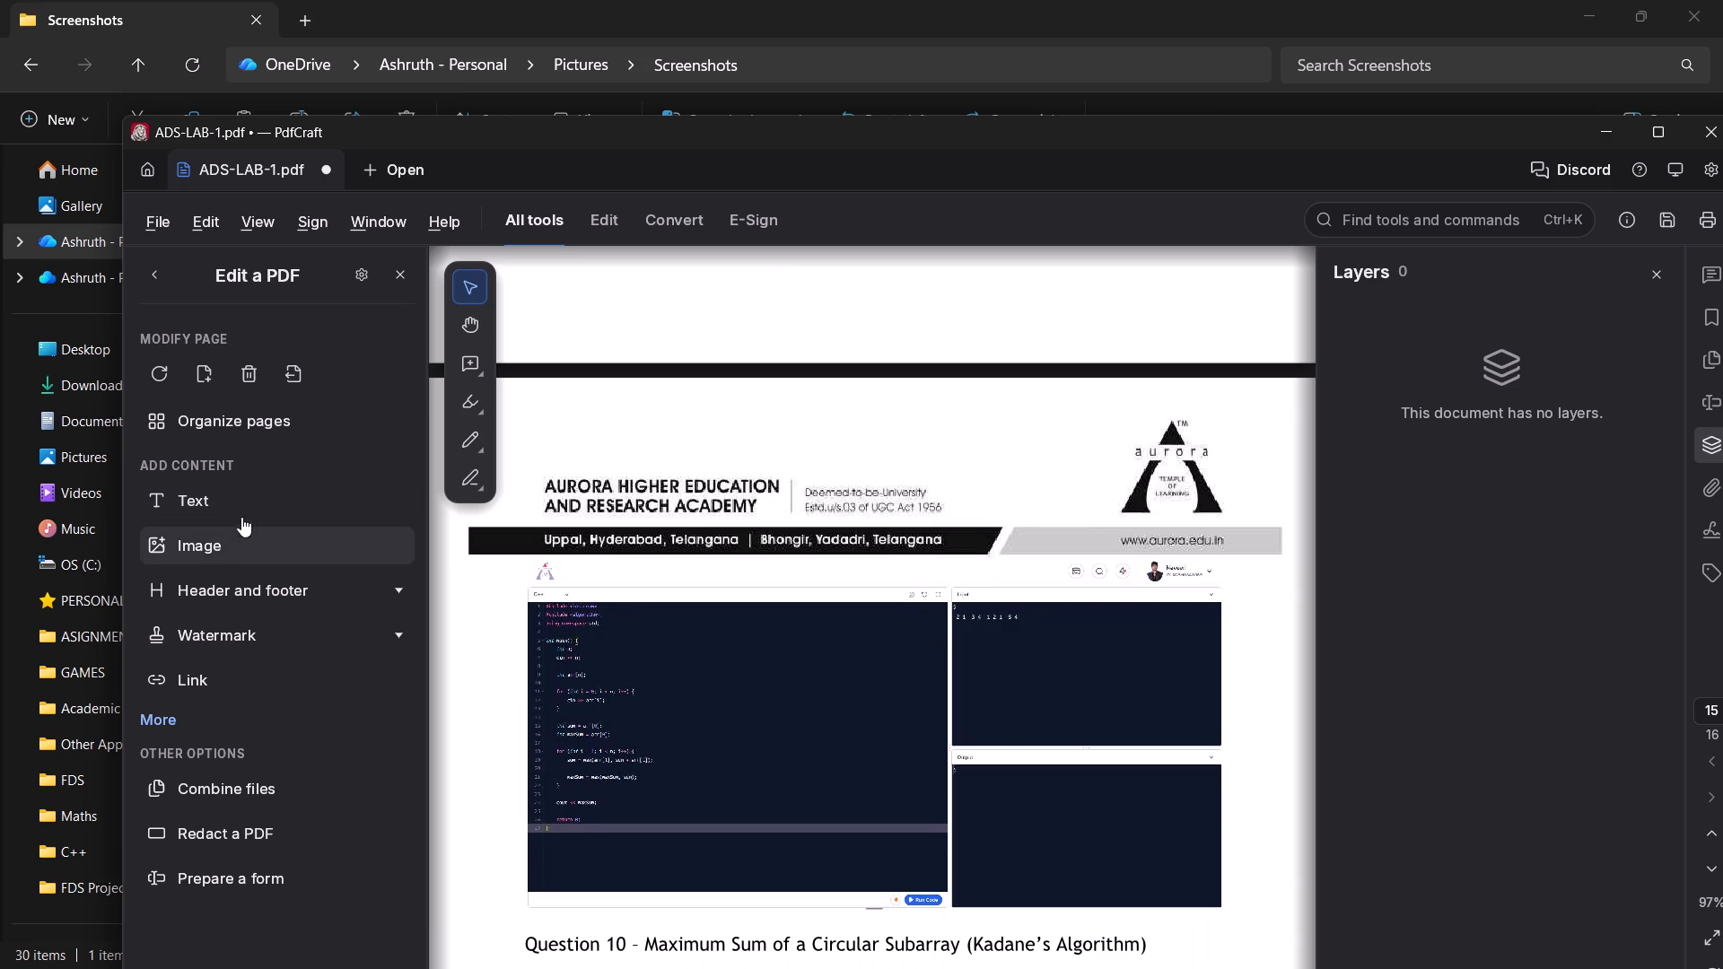
left_click(256, 529)
scroll(622, 356, "down", 7)
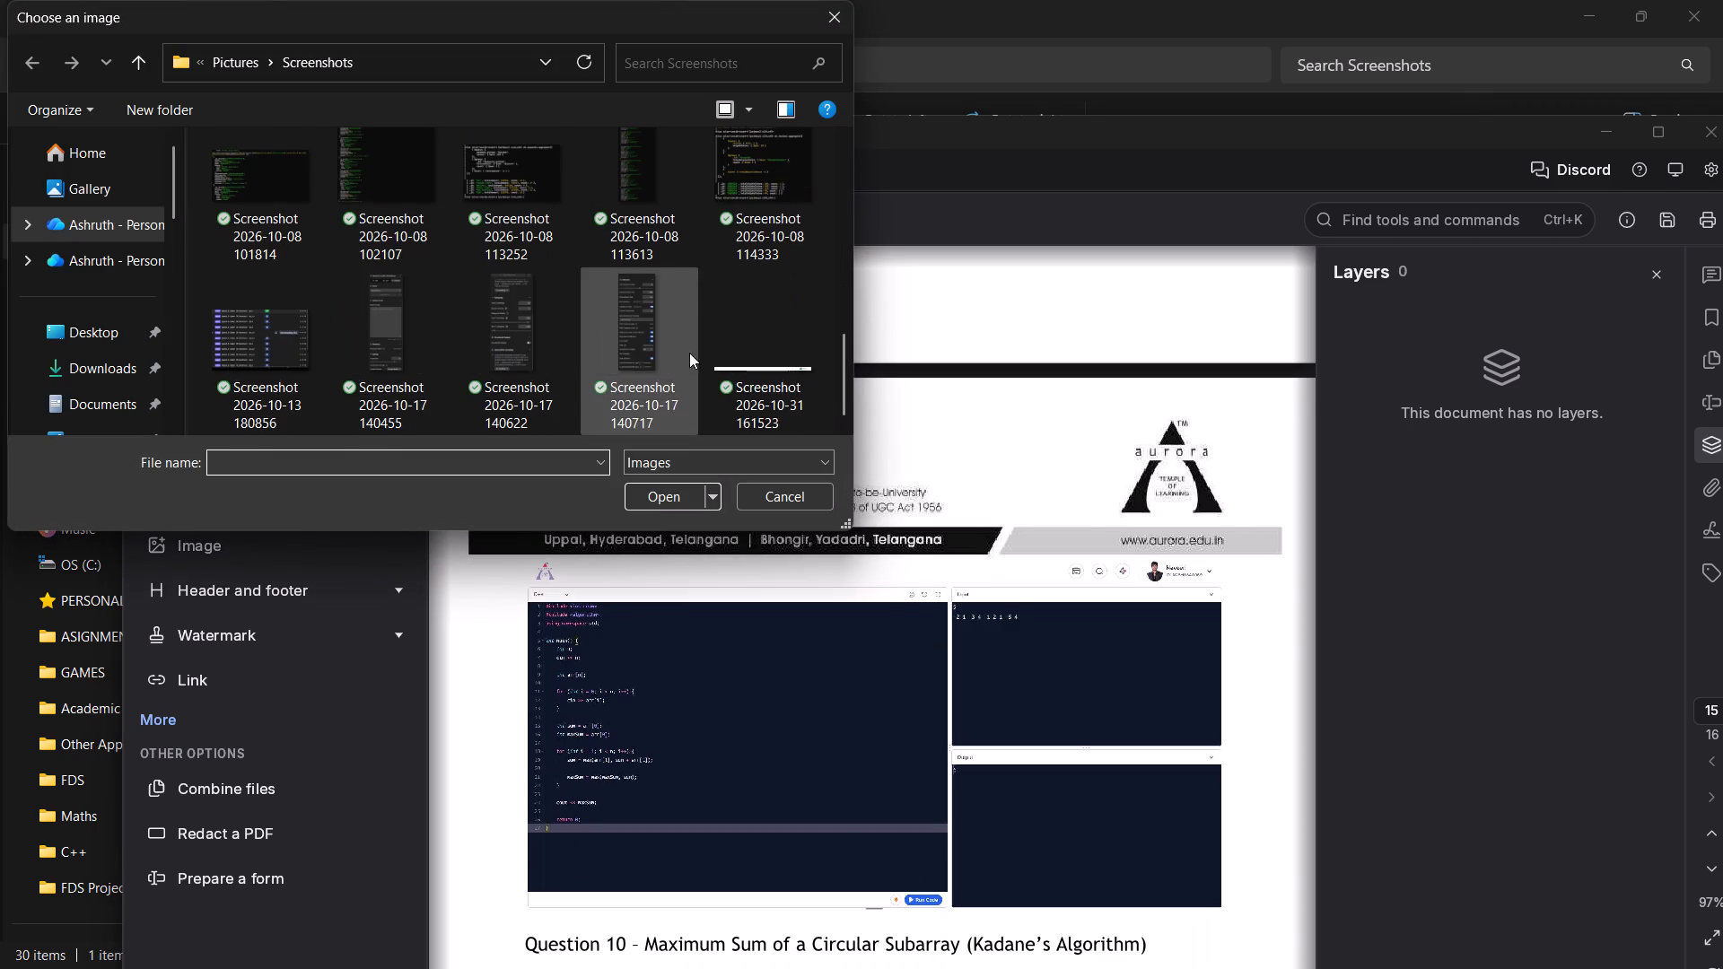
left_click(774, 331)
left_click(649, 492)
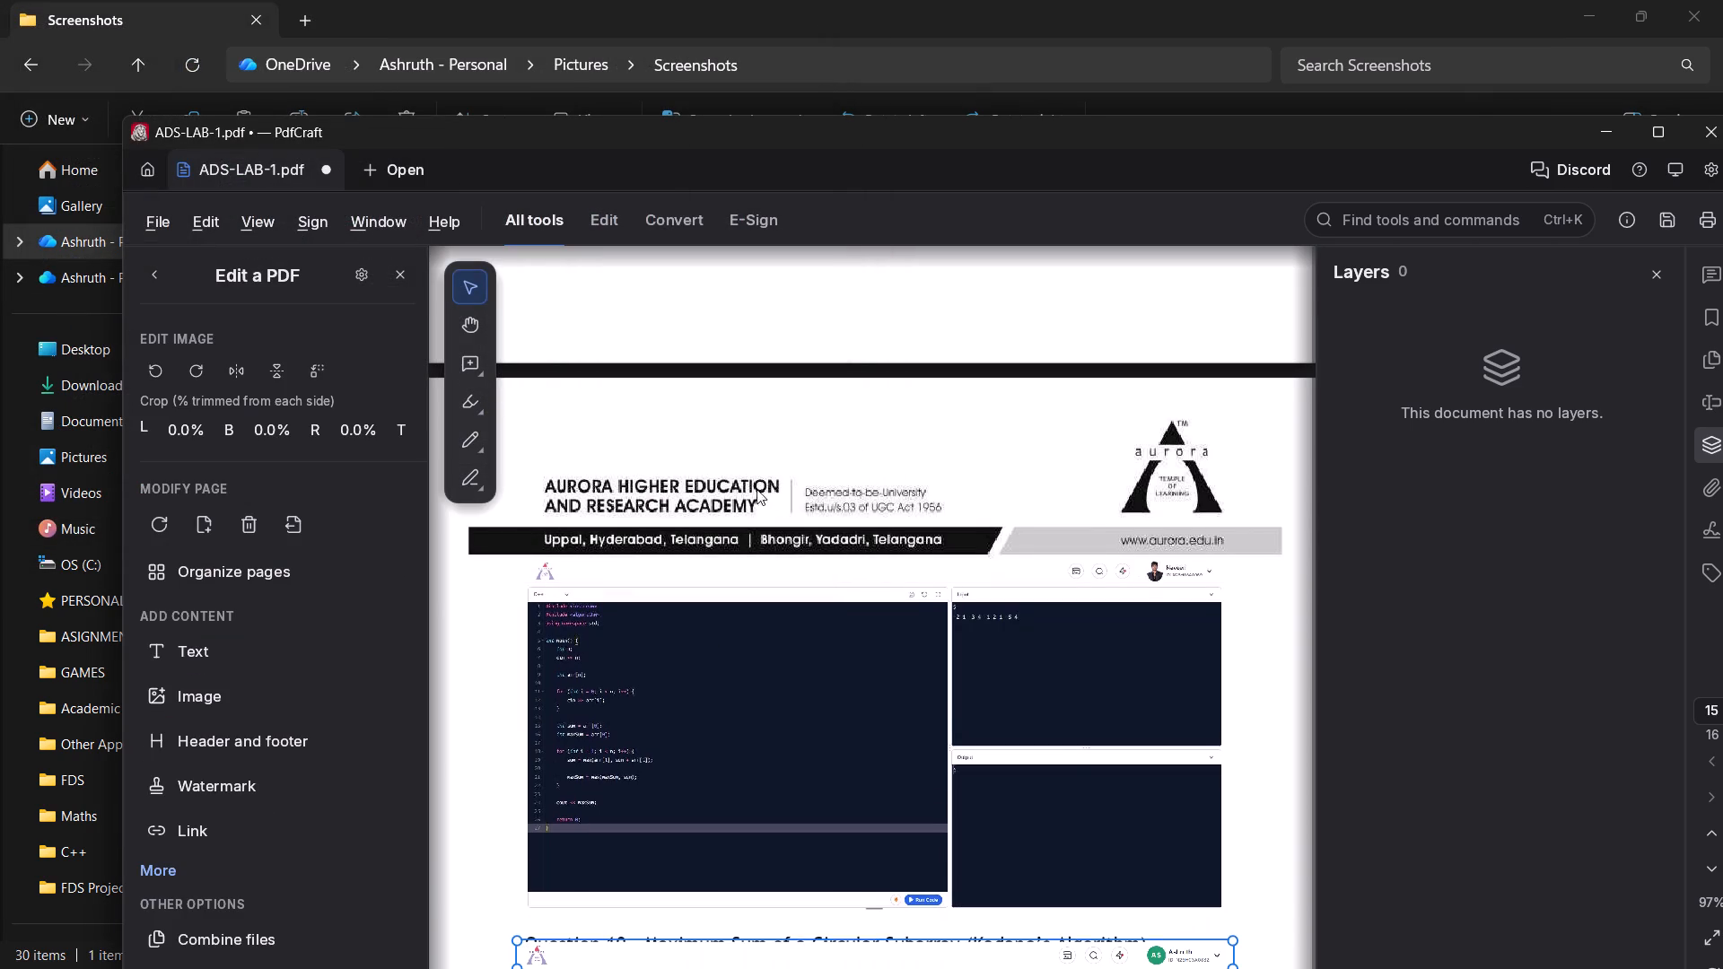
Fit the page 15 header image over the old portal header under the academy banner, narrowing it to end at the code screenshot's edge.
scroll(757, 492, "down", 1)
left_click_drag(836, 851, 840, 477)
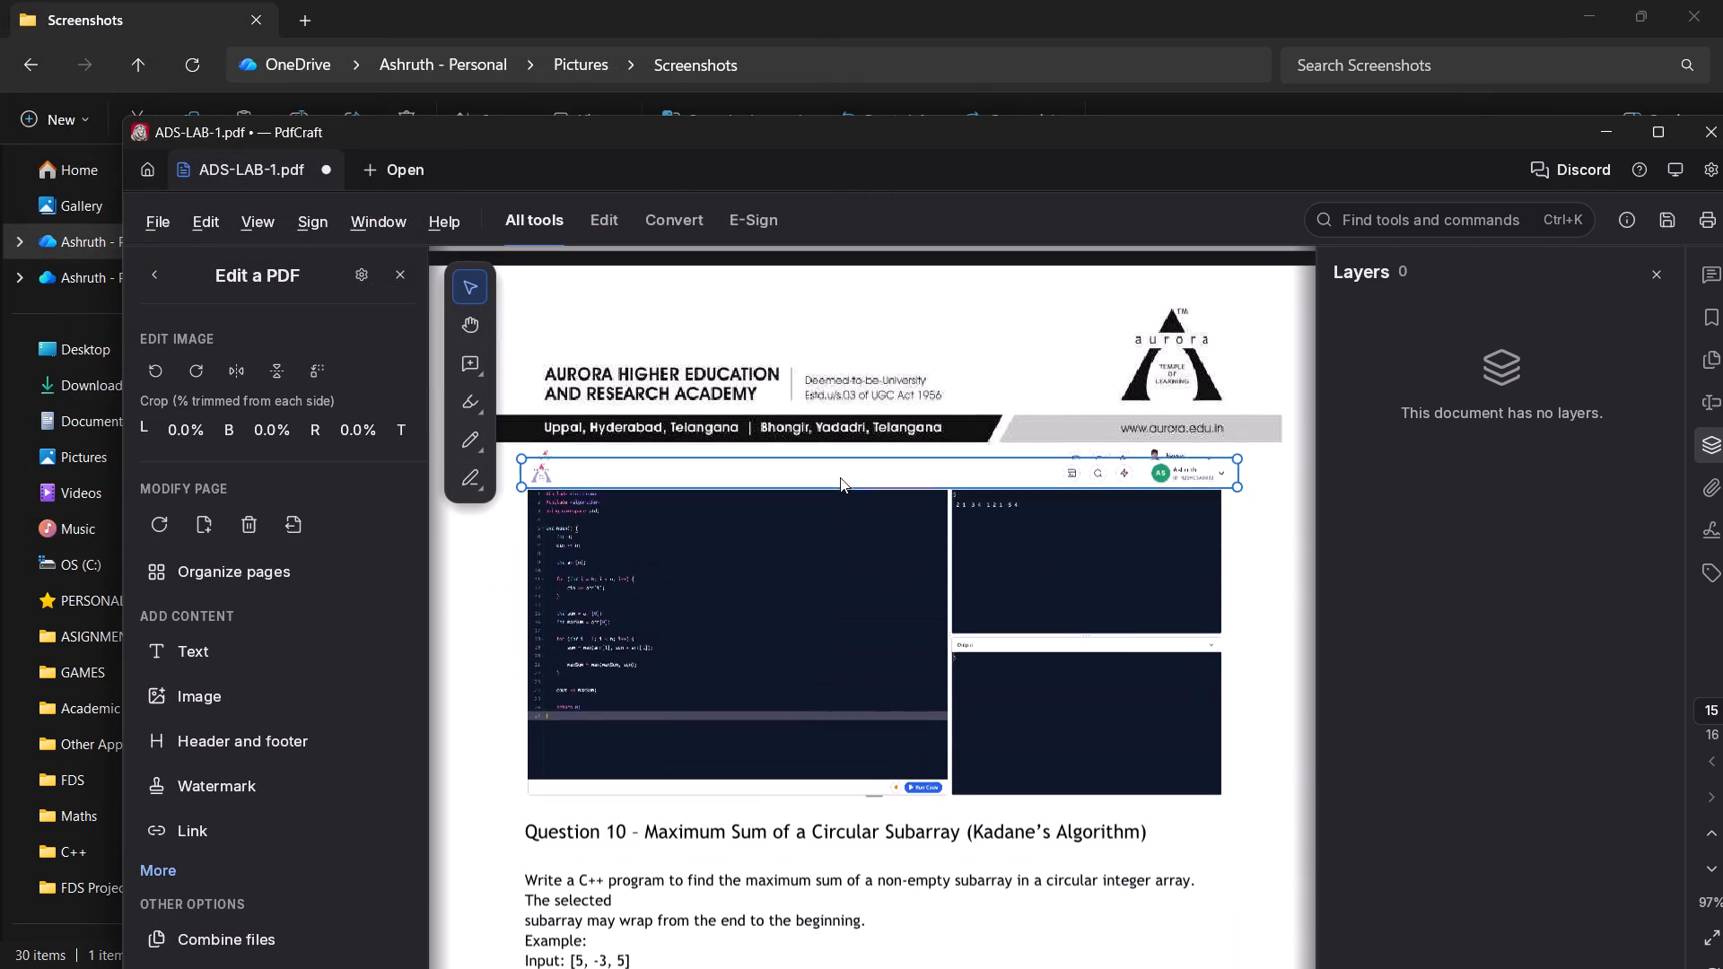
left_click_drag(840, 477, 841, 466)
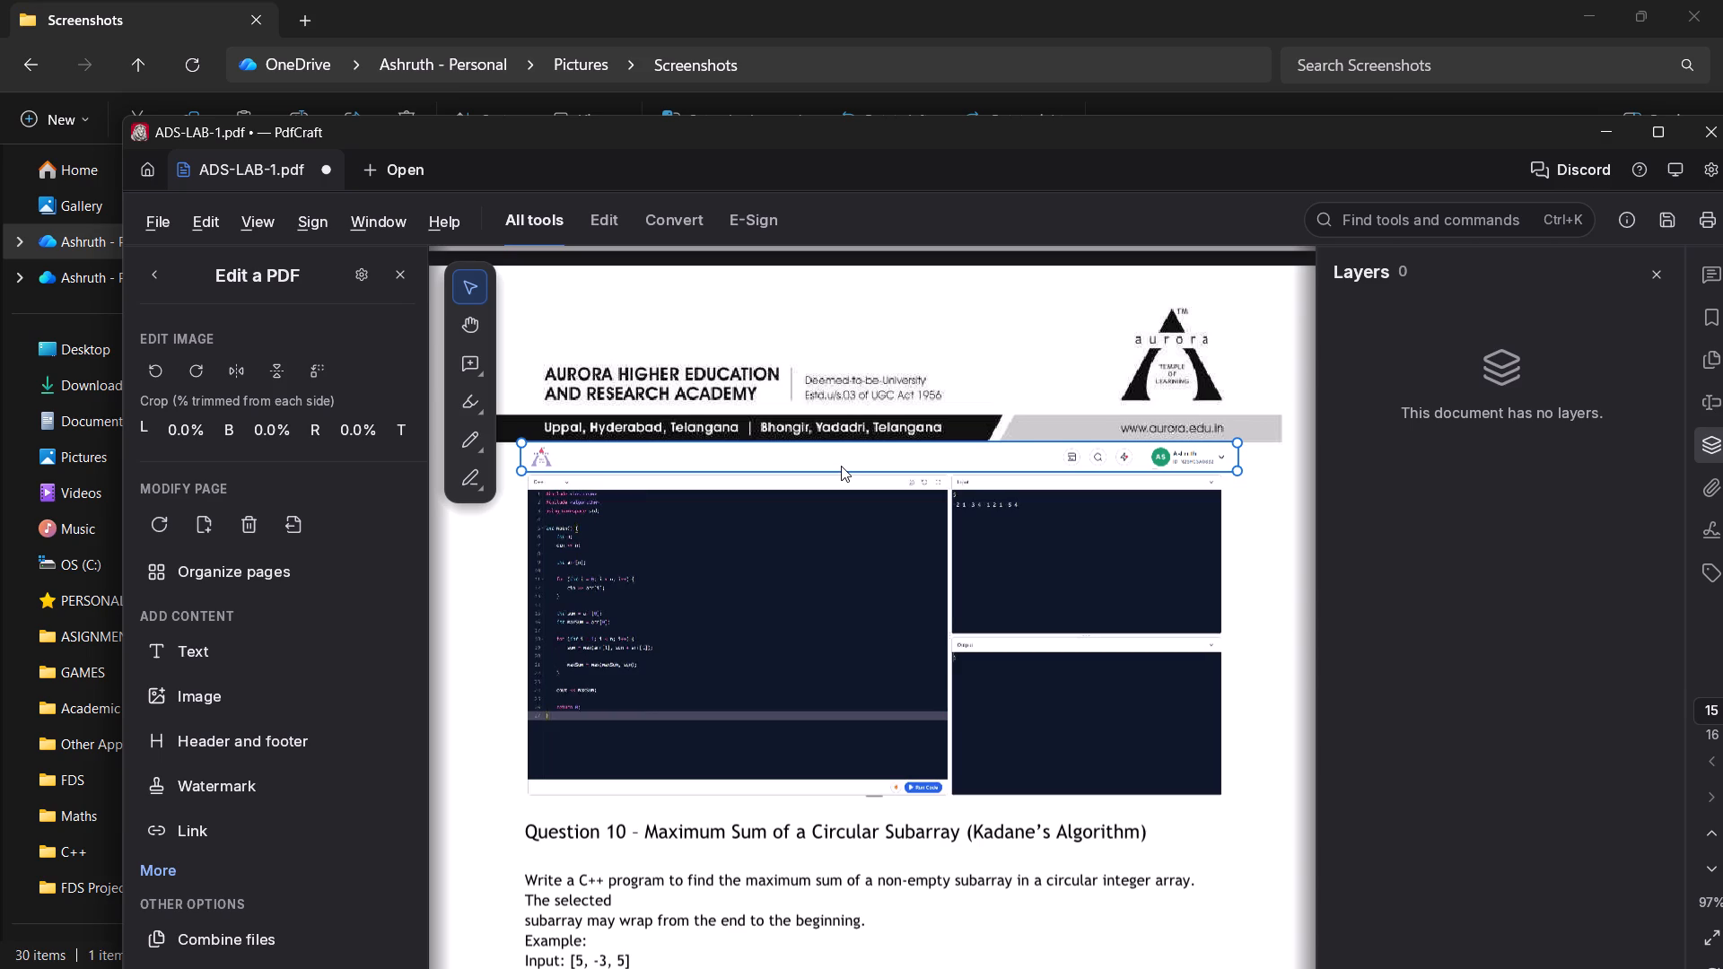
left_click_drag(841, 466, 842, 467)
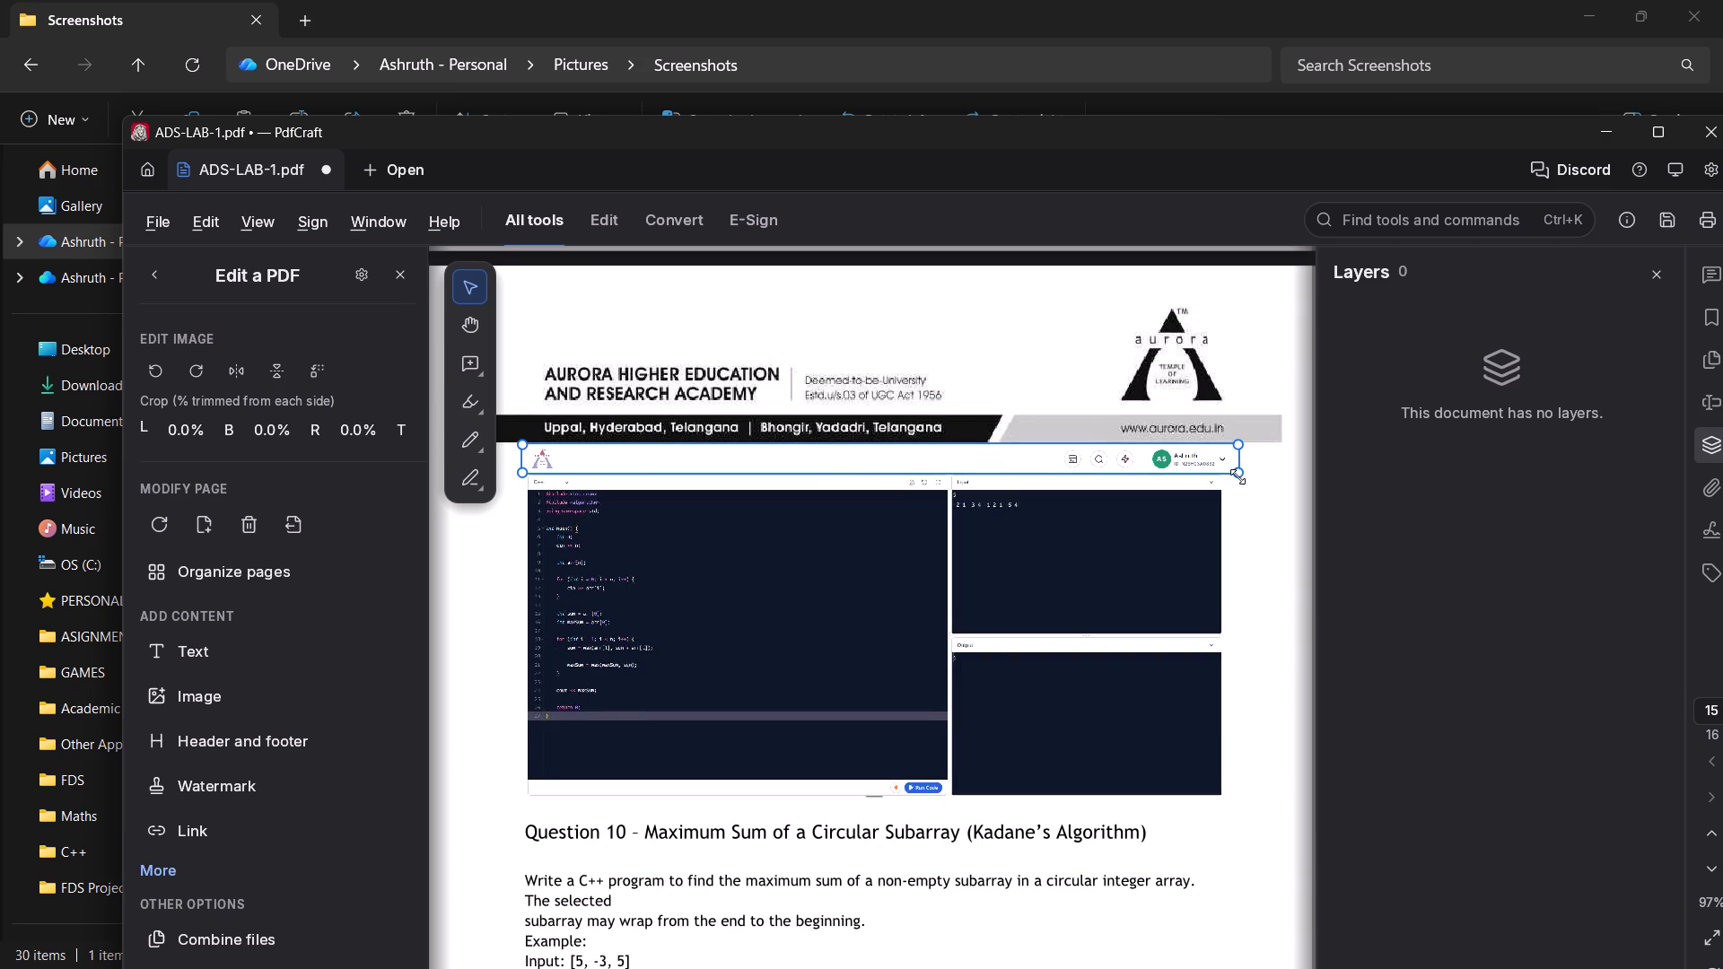
left_click_drag(1238, 476, 1221, 470)
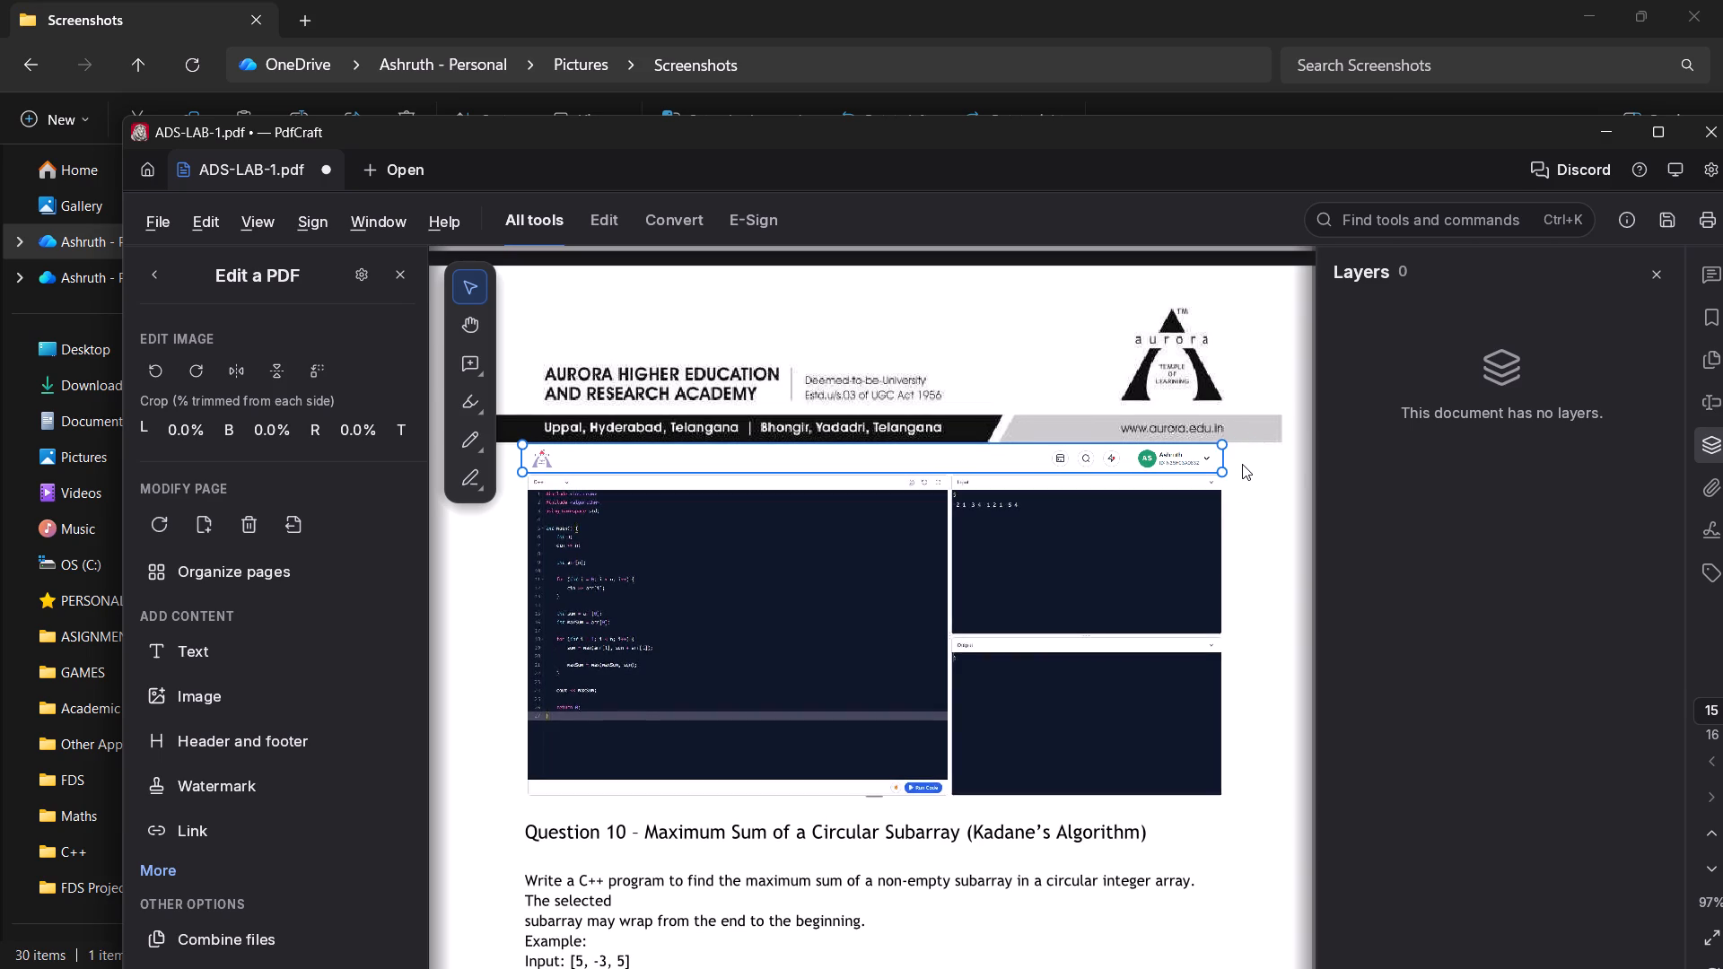
left_click(1242, 464)
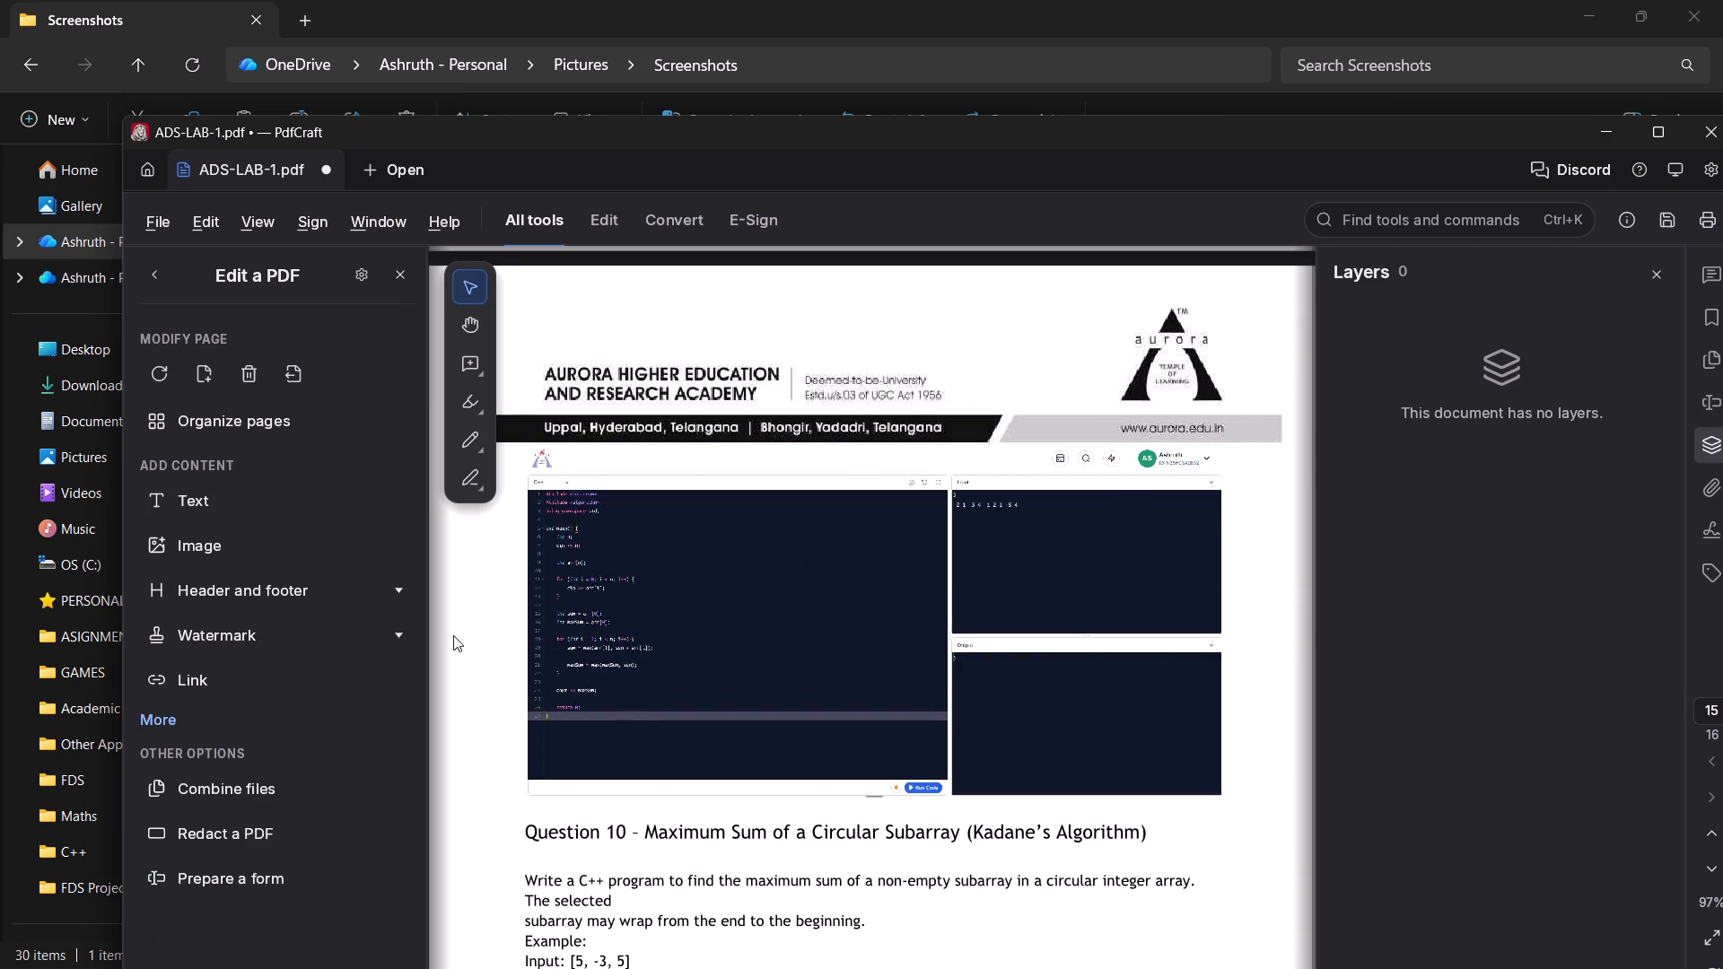
scroll(637, 591, "down", 6)
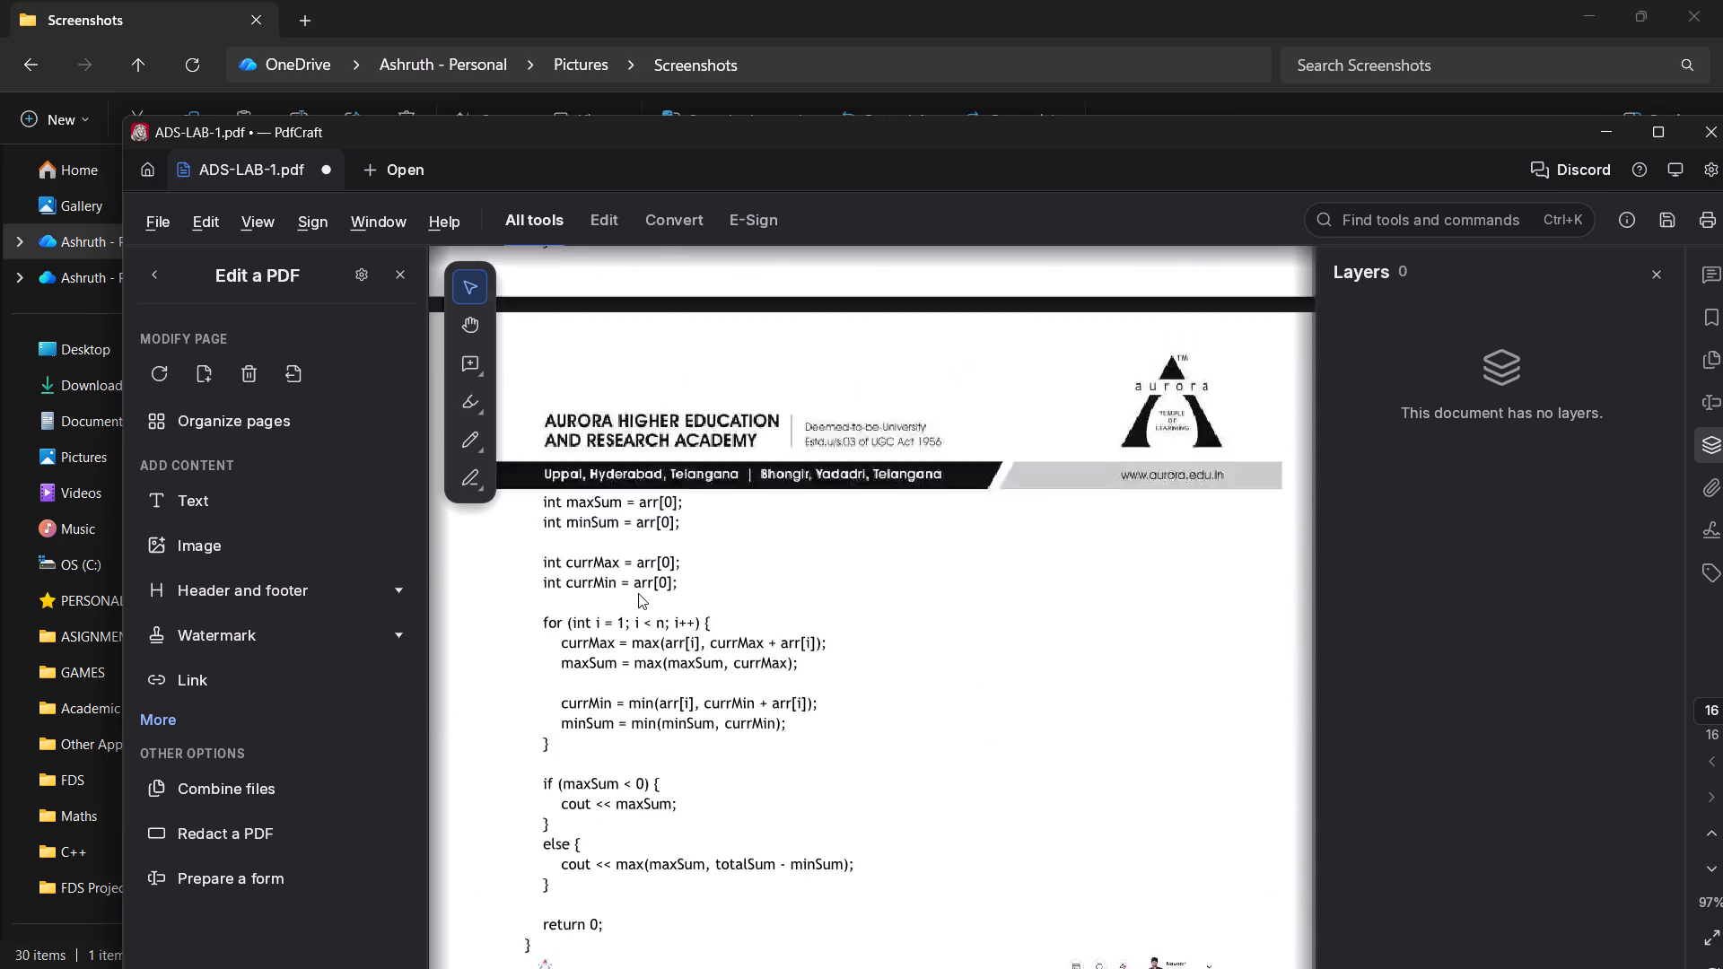
scroll(638, 593, "down", 3)
left_click(239, 546)
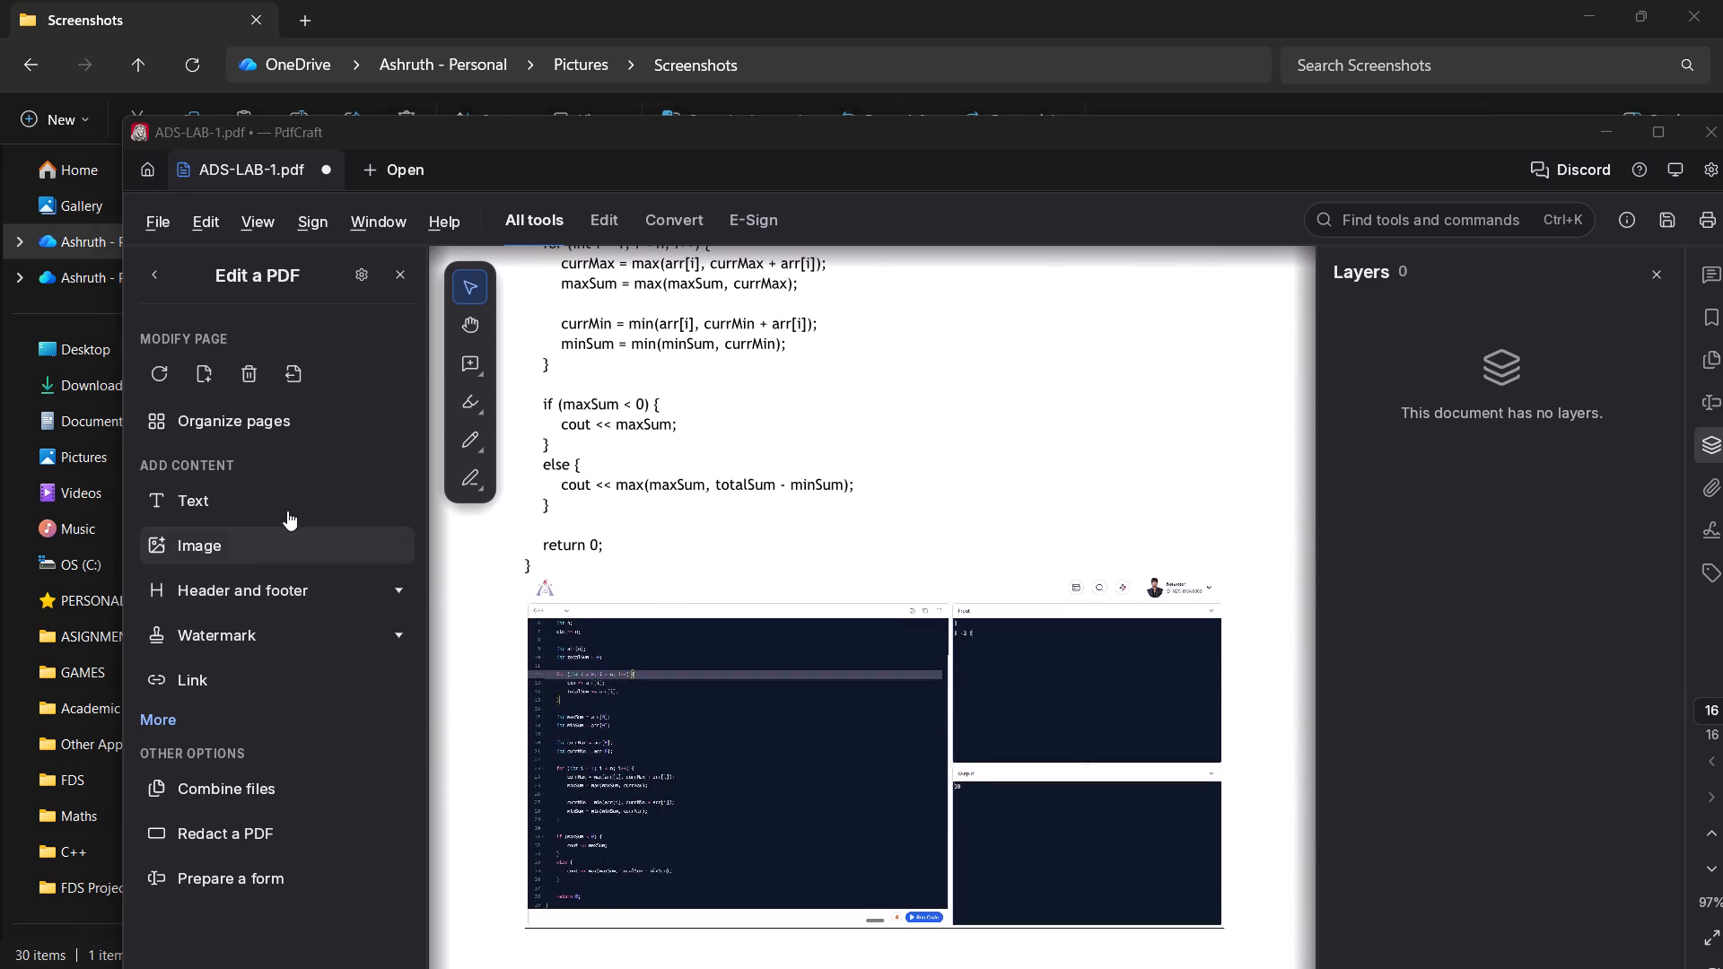
scroll(539, 350, "down", 1)
scroll(749, 334, "down", 5)
left_click(748, 366)
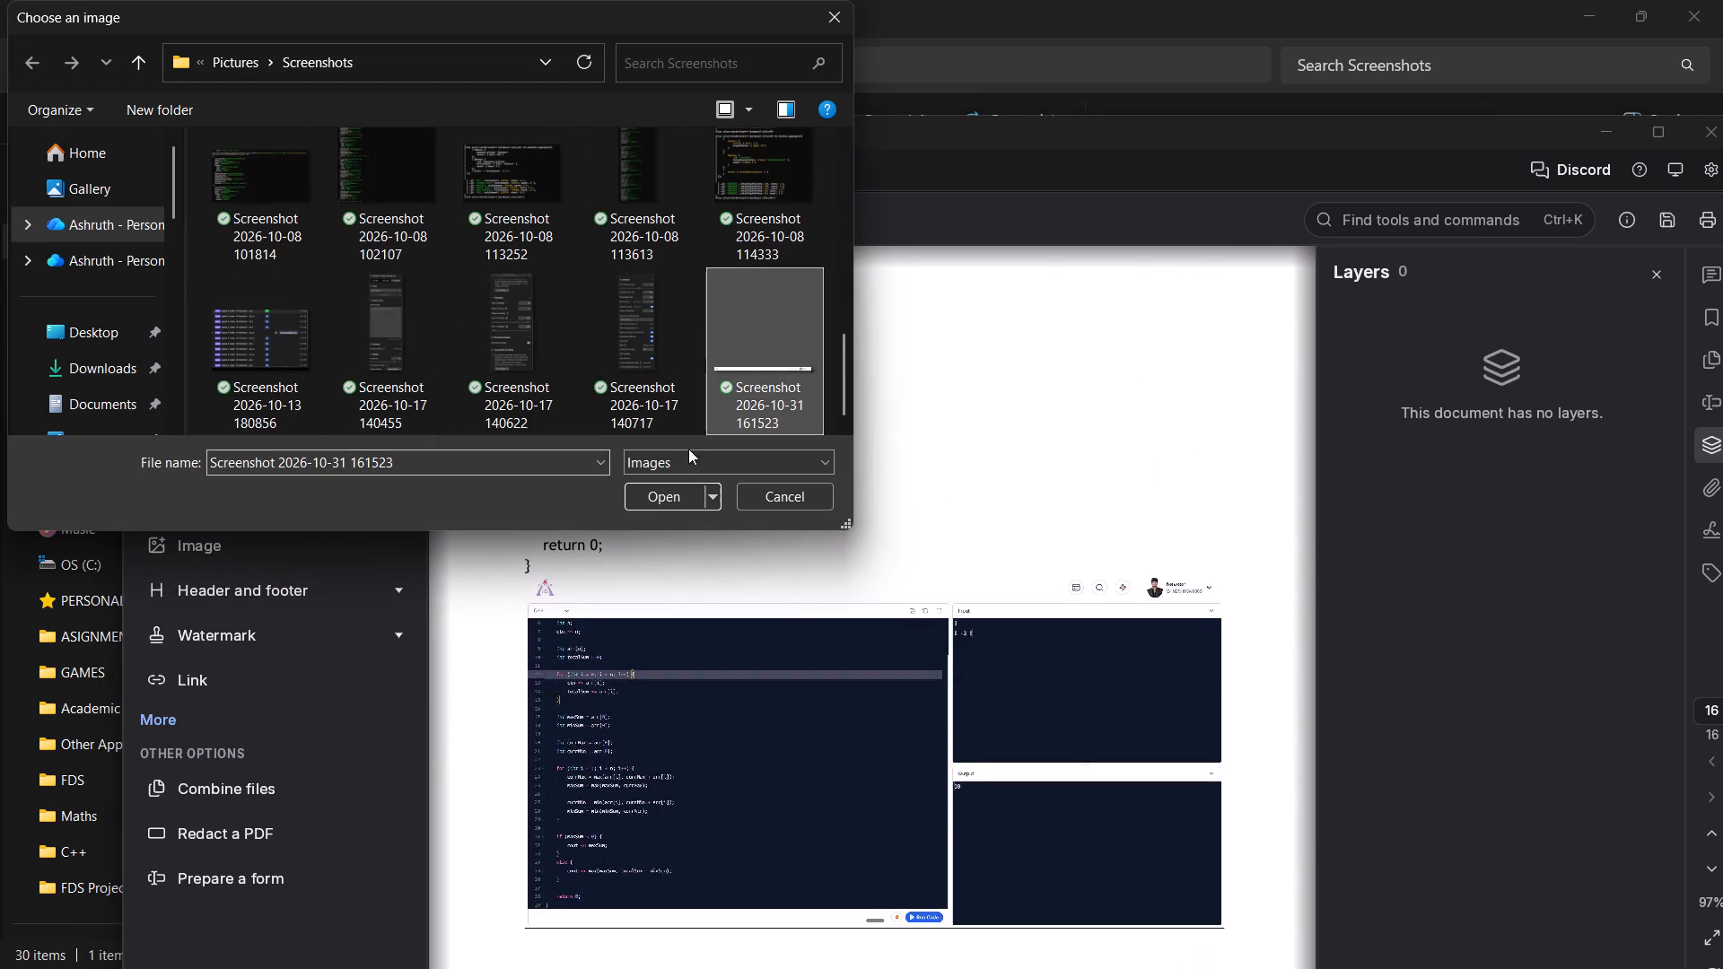
left_click(657, 503)
Fit the page 16 header image over the old portal header, narrowing it to about the code screenshot's width and aligning their edges.
left_click_drag(800, 509, 807, 595)
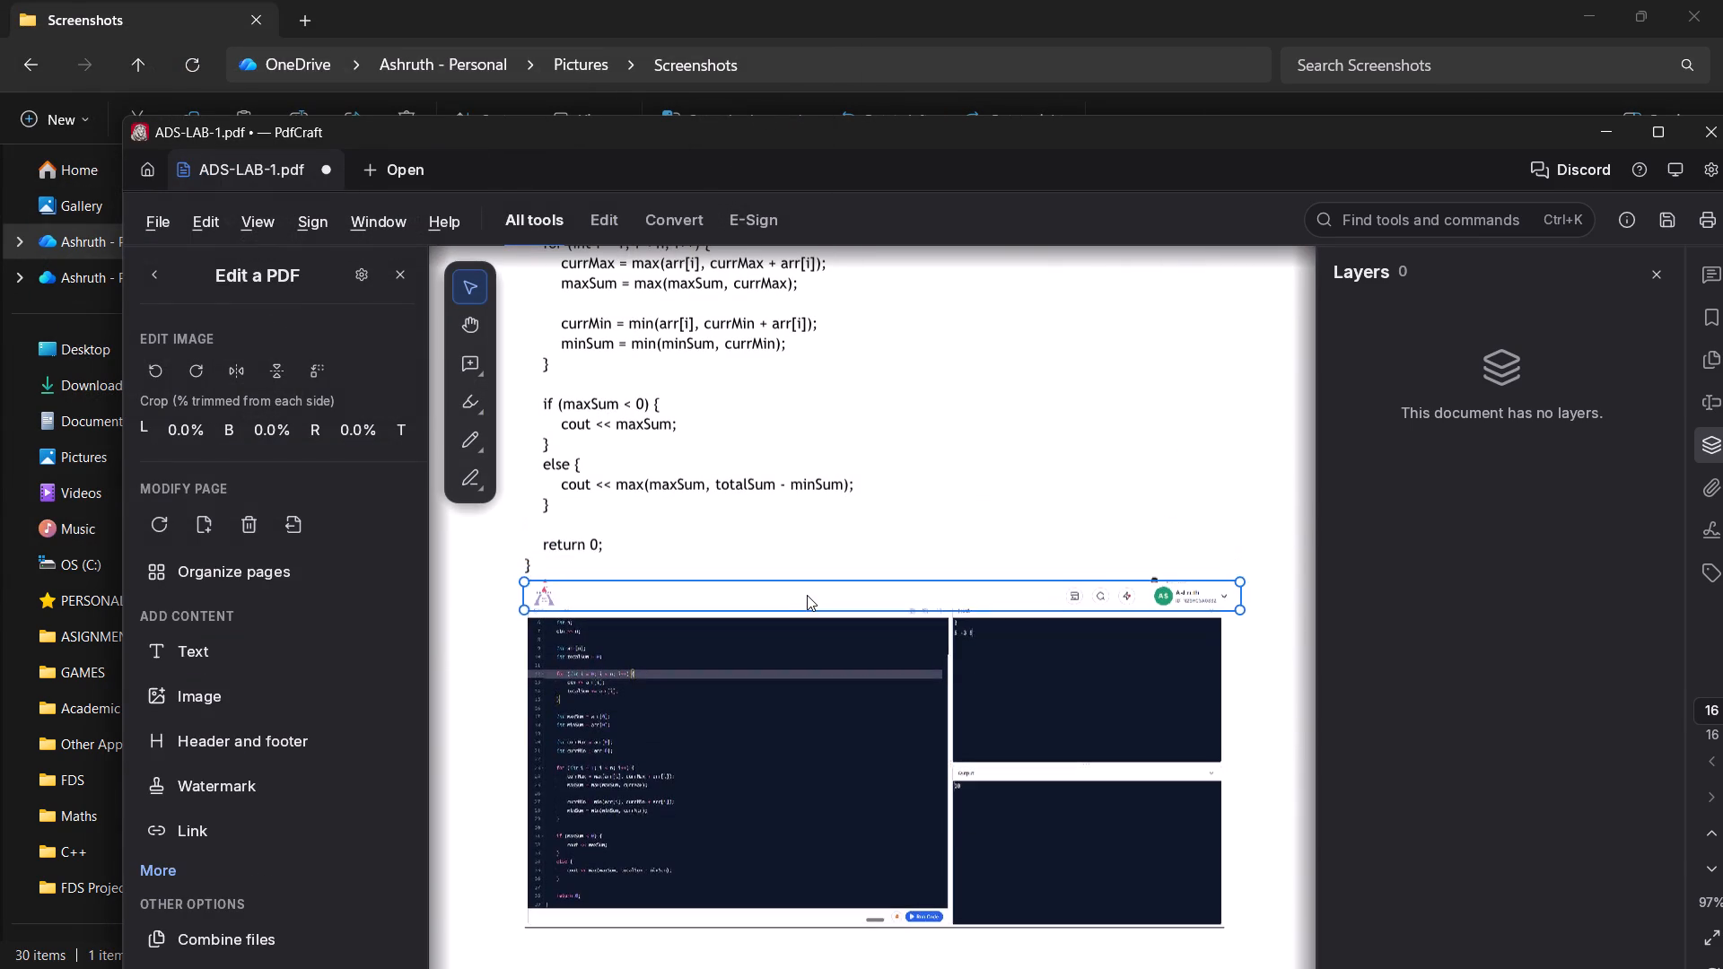
left_click_drag(807, 595, 807, 585)
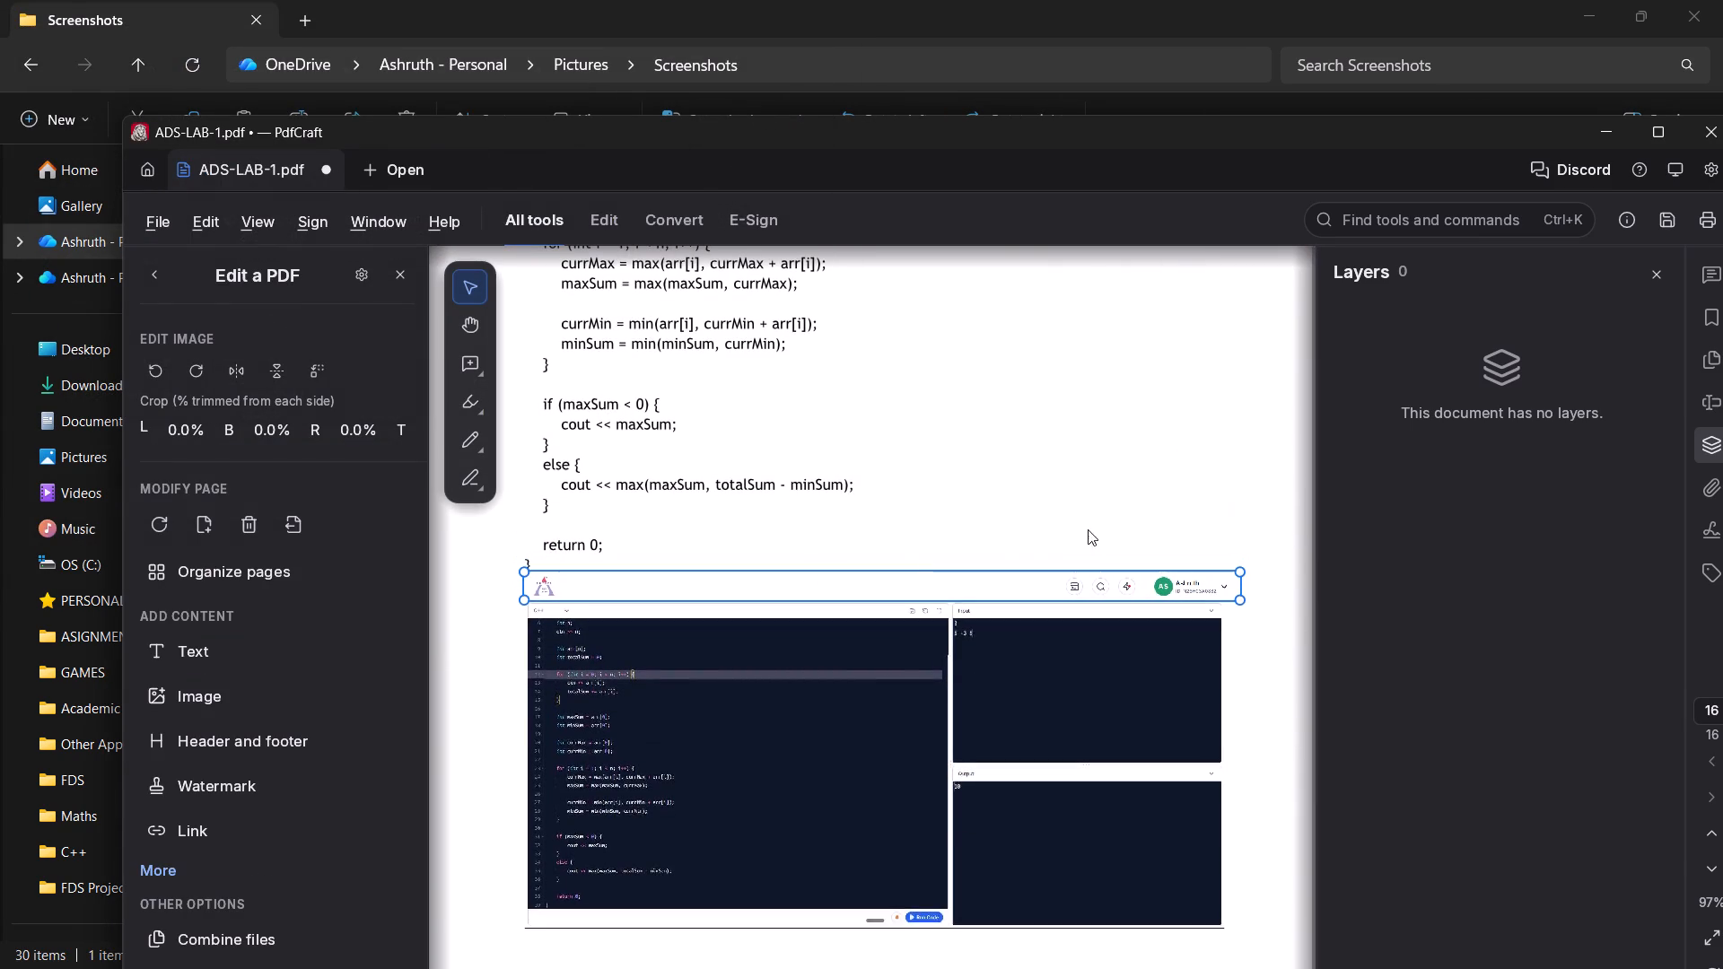
left_click_drag(1239, 595, 1213, 589)
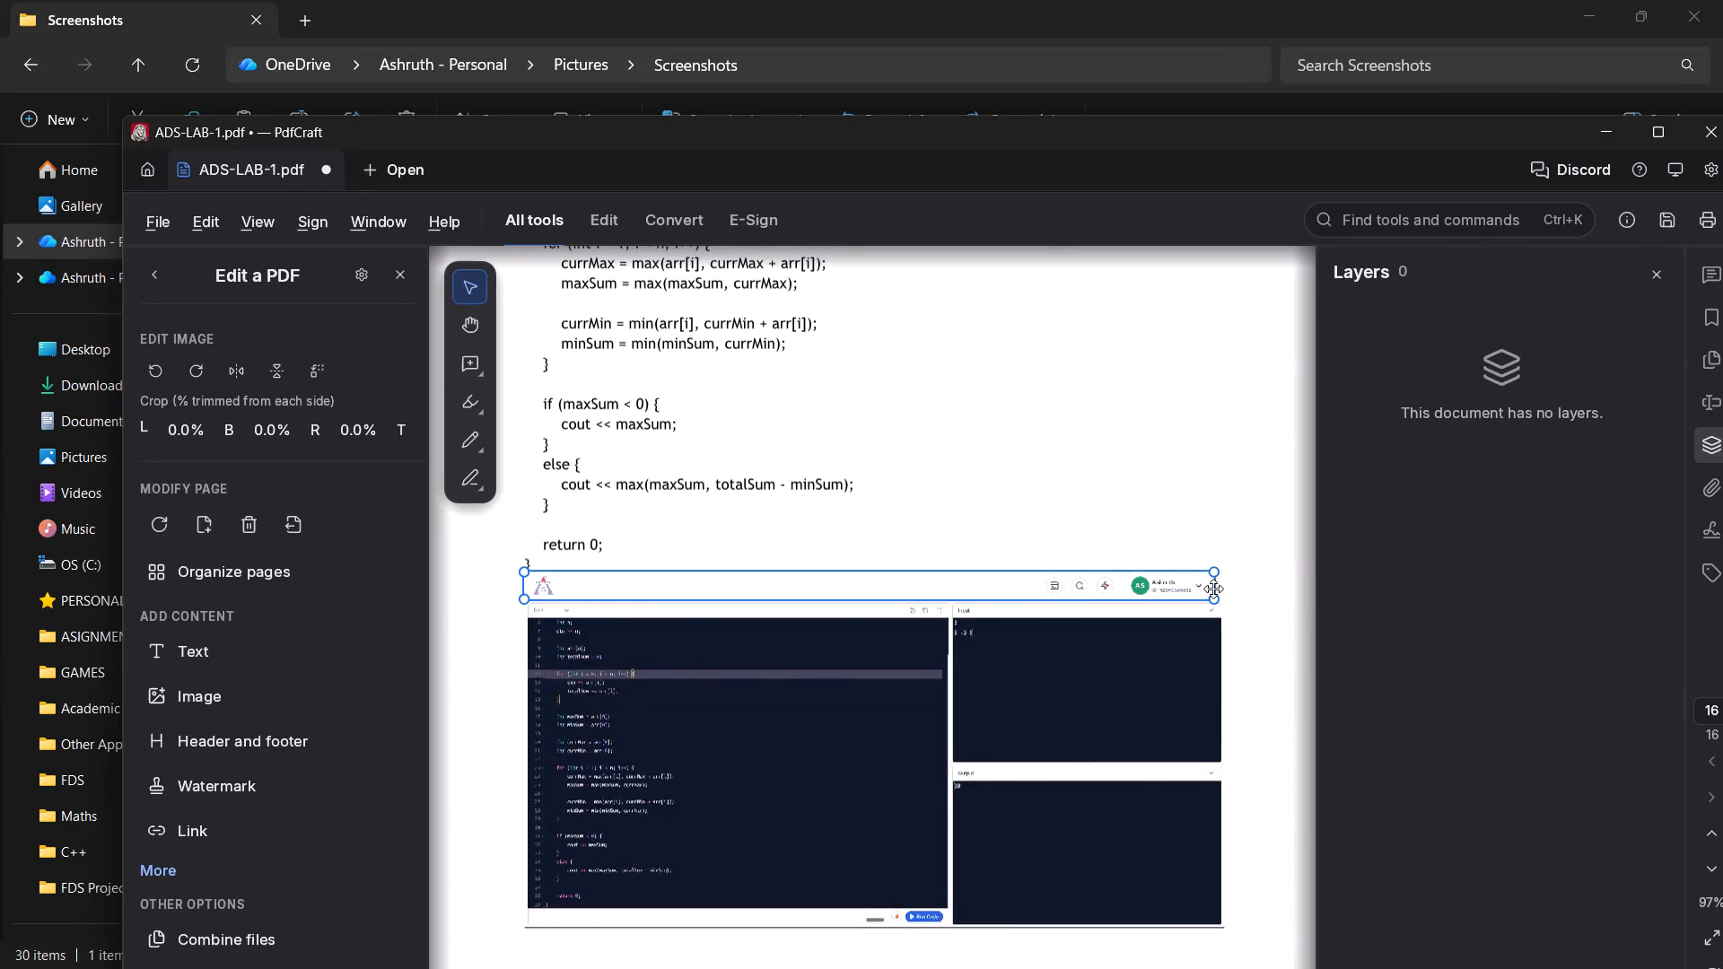
left_click_drag(1213, 589, 1216, 589)
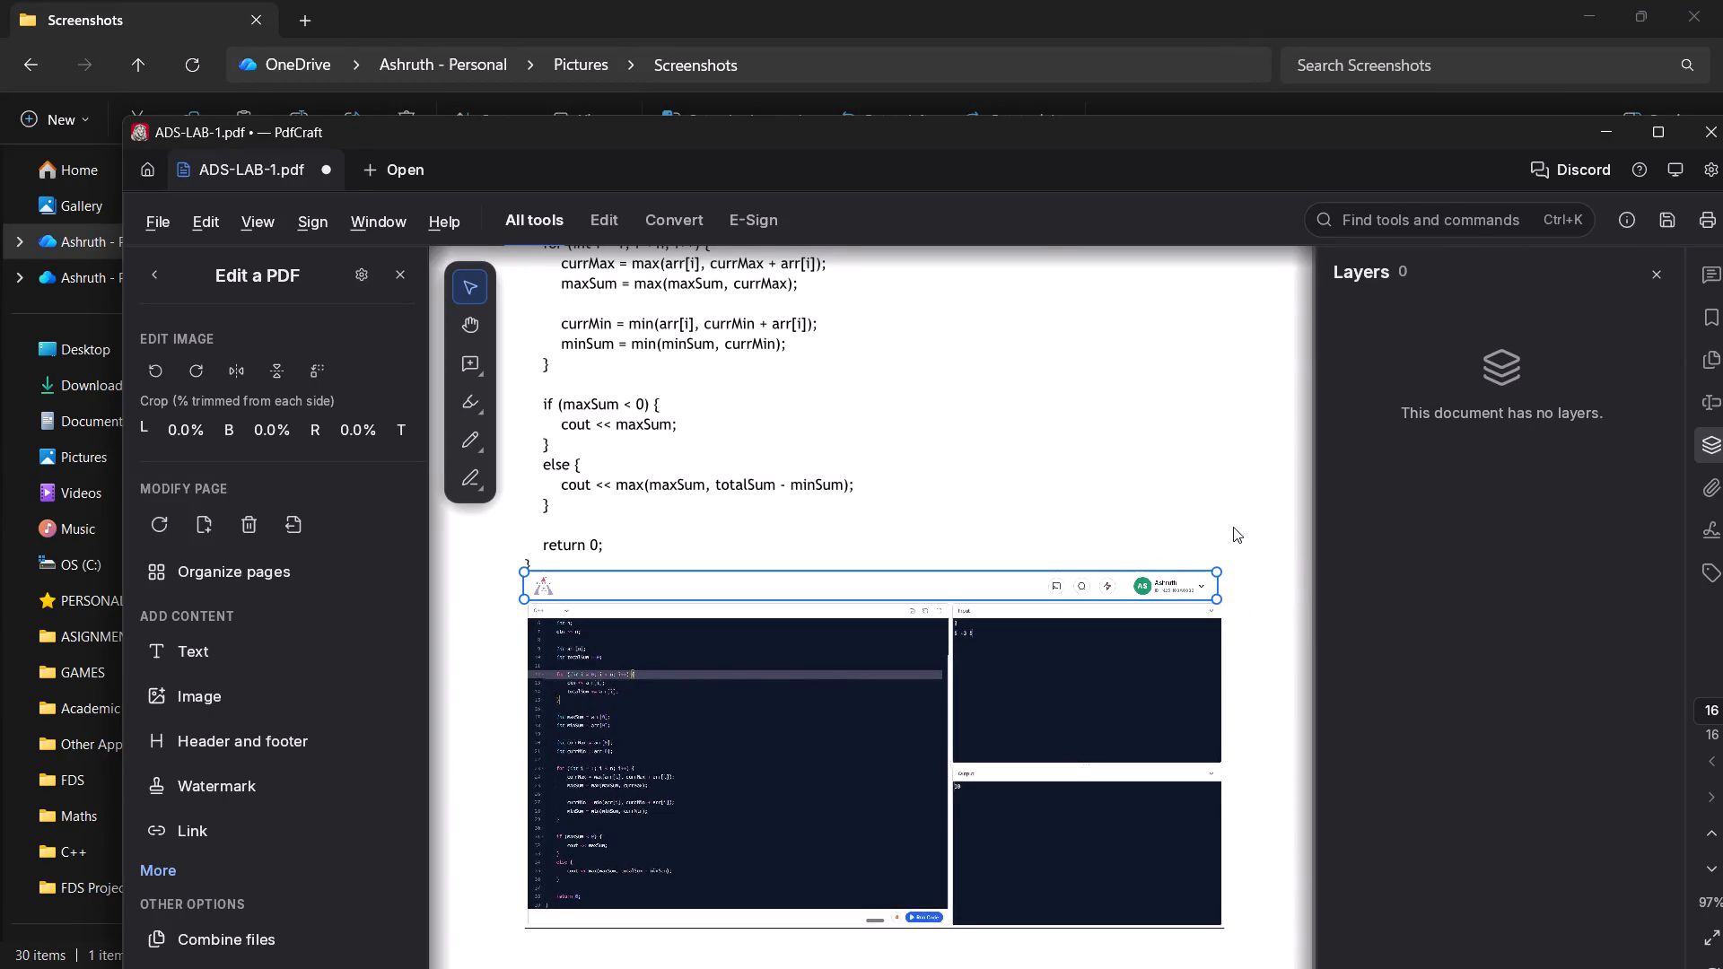
left_click(1238, 502)
left_click(878, 591)
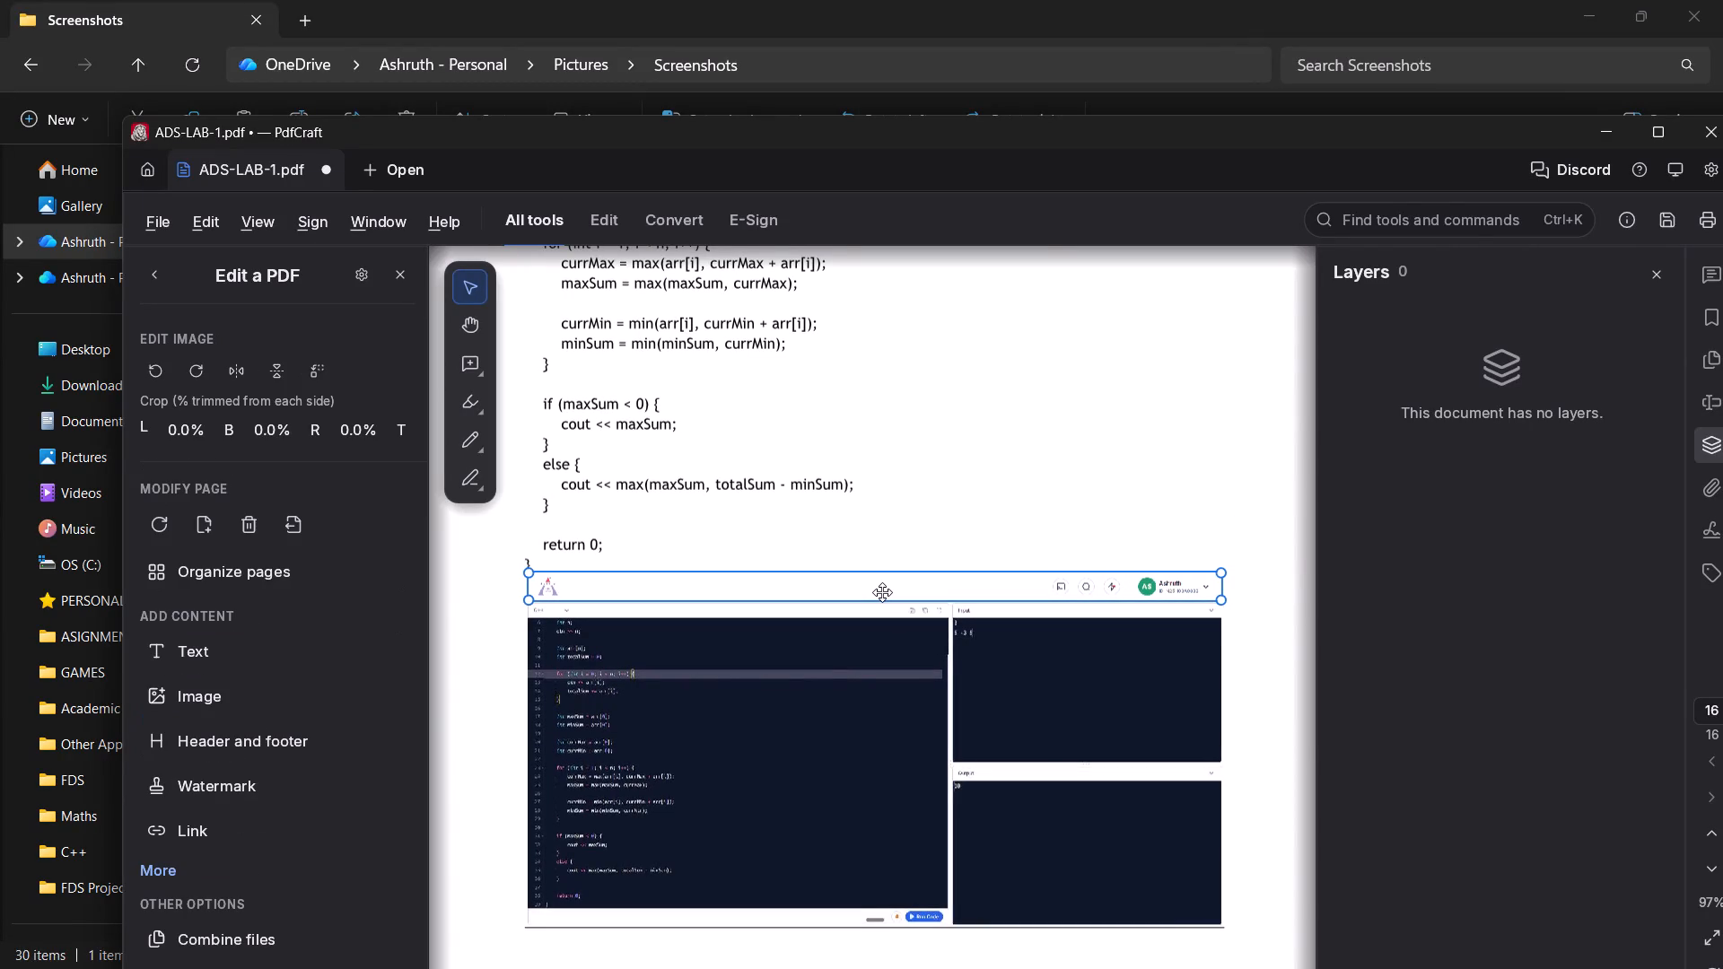
left_click(924, 518)
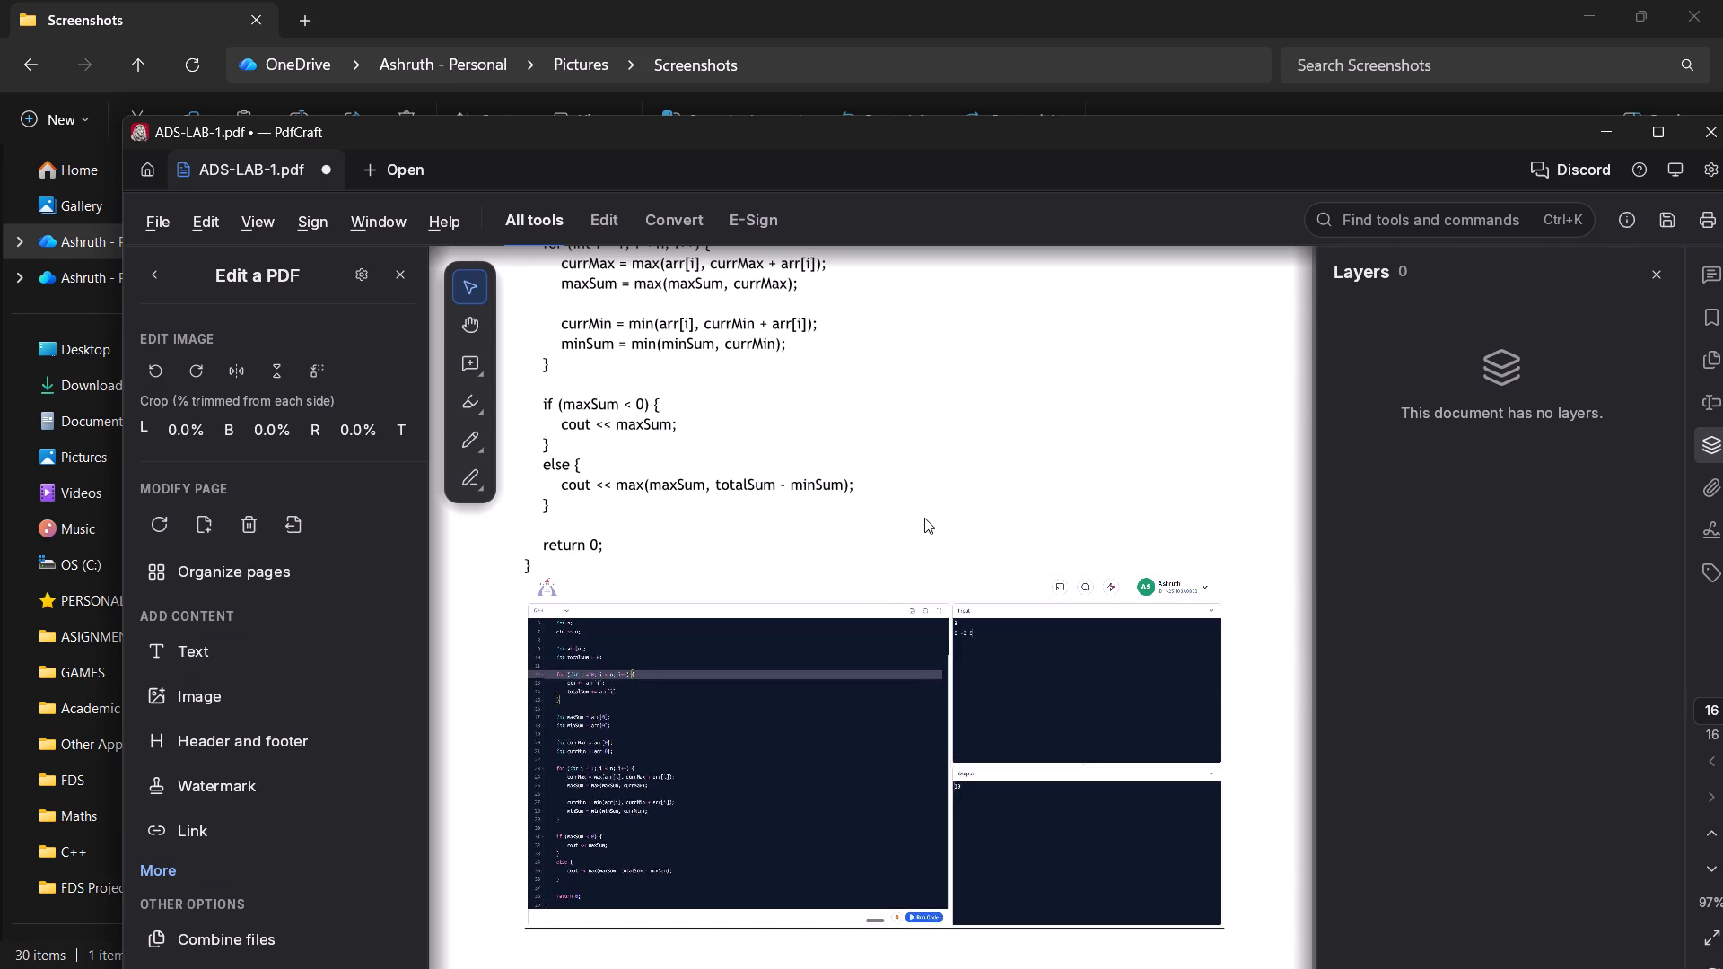
Review the code screenshots' portal headers from page 16 back to page 4.
scroll(944, 563, "down", 3)
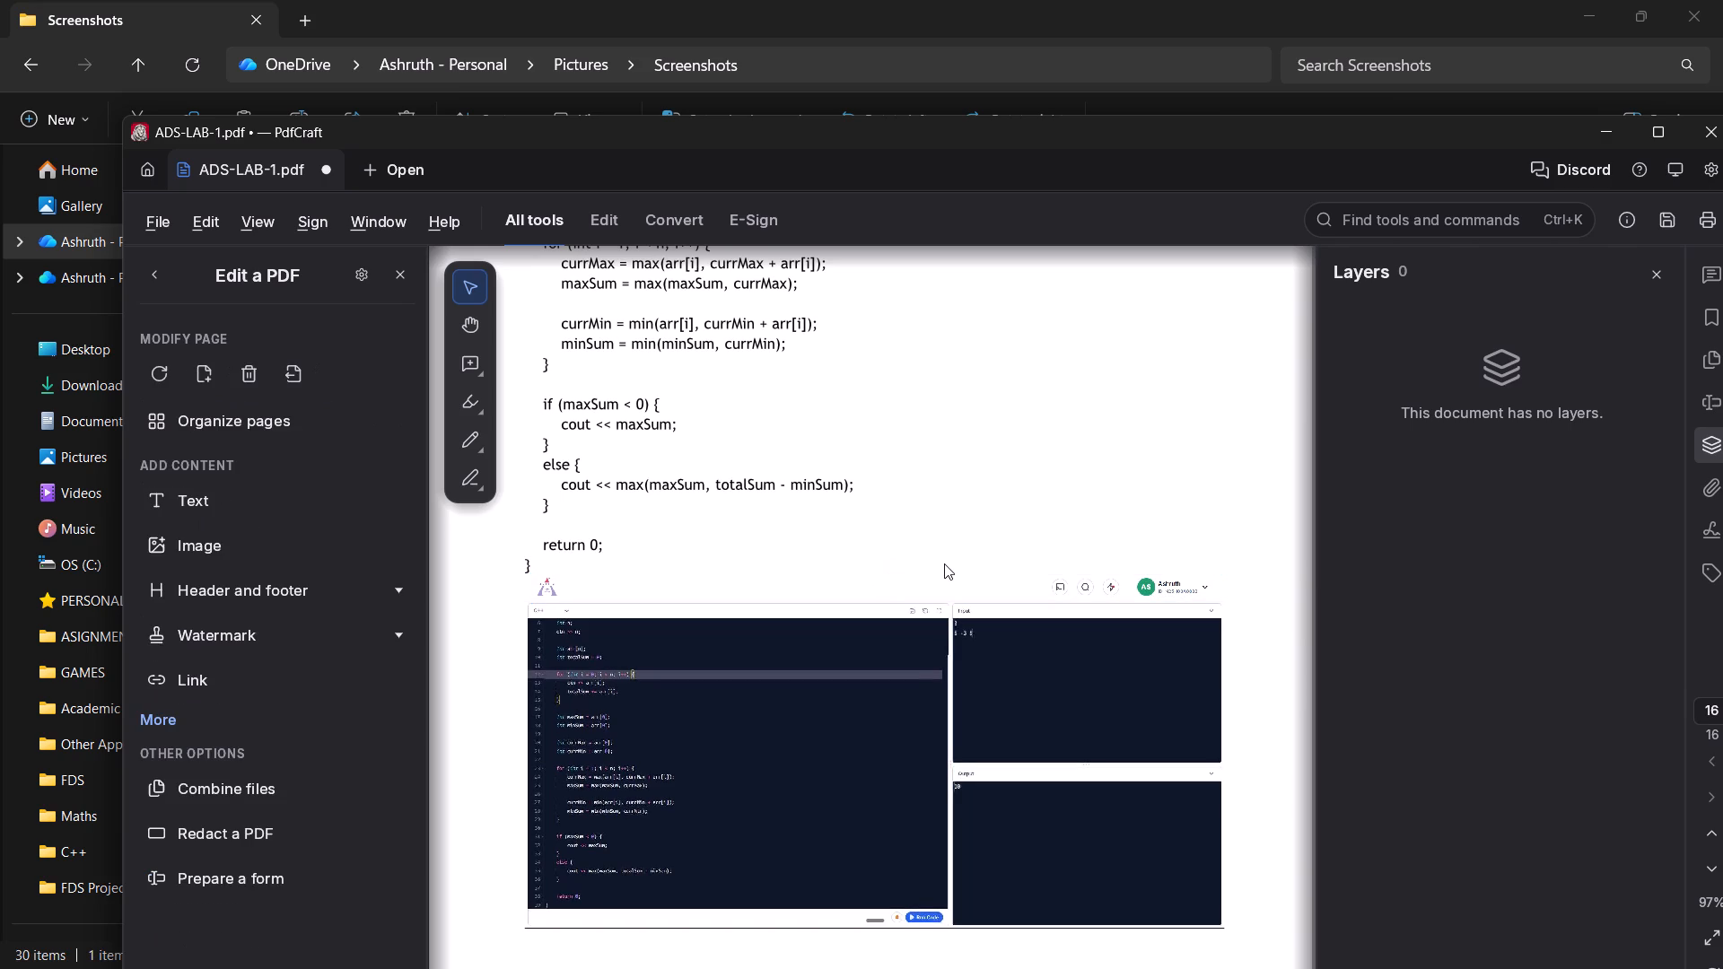
scroll(944, 563, "down", 2)
scroll(809, 607, "up", 6)
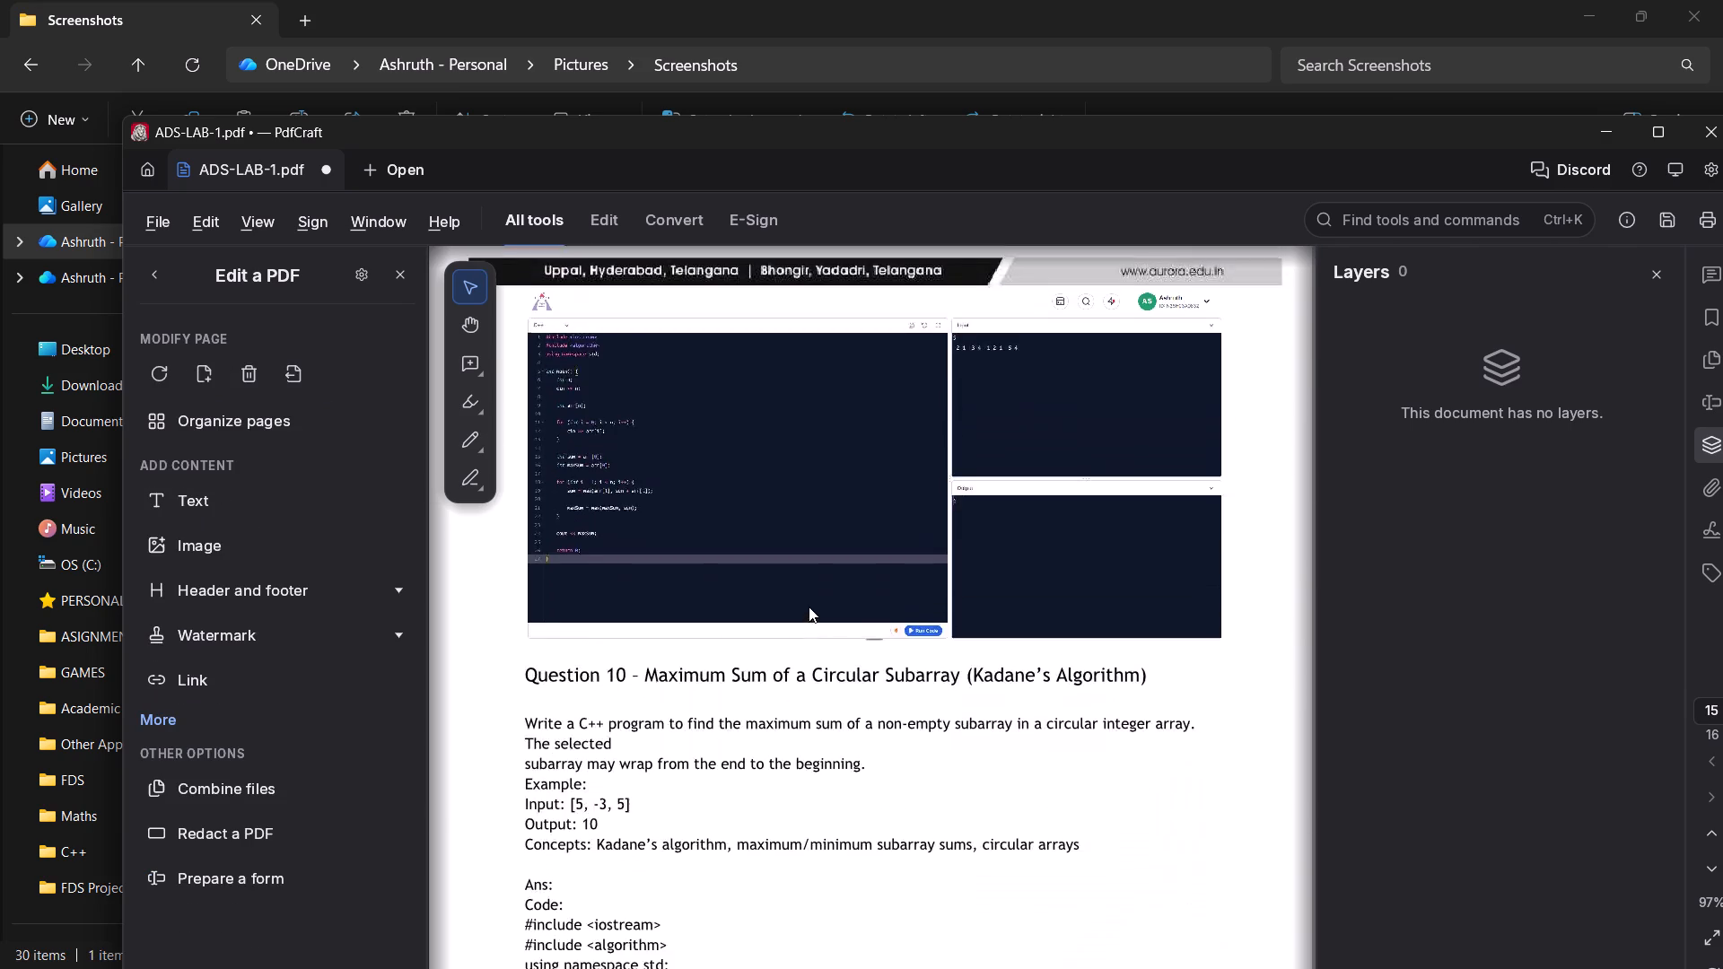
scroll(809, 607, "up", 16)
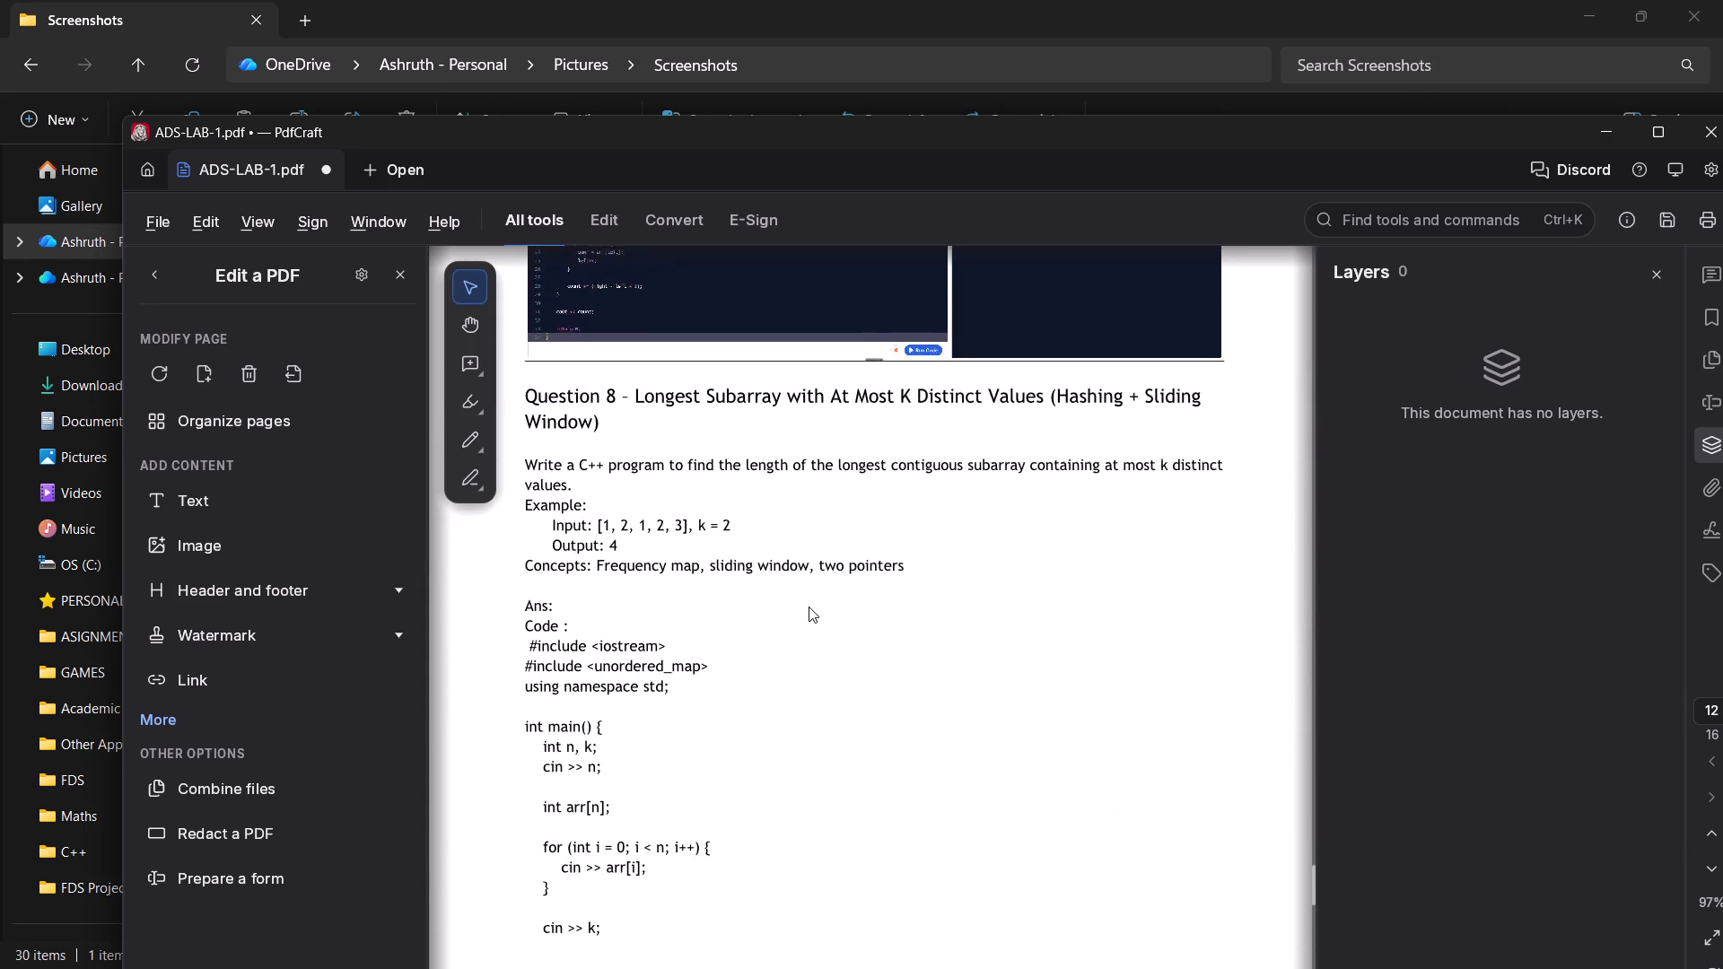
scroll(809, 607, "up", 18)
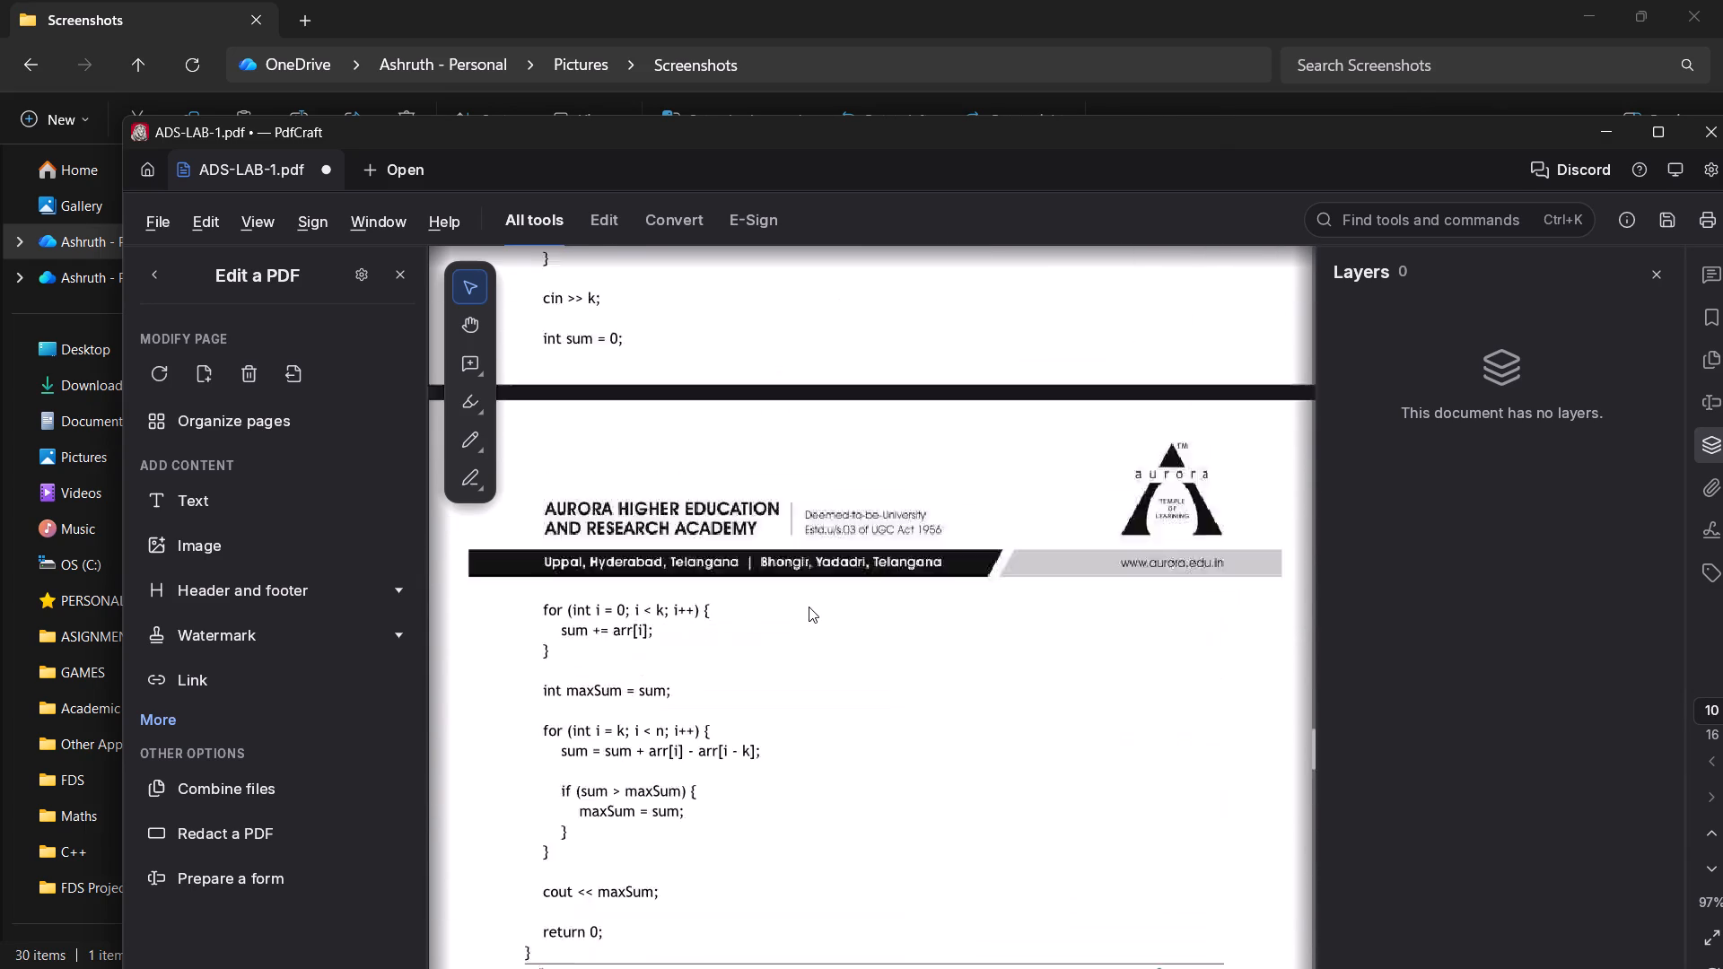
scroll(809, 607, "up", 11)
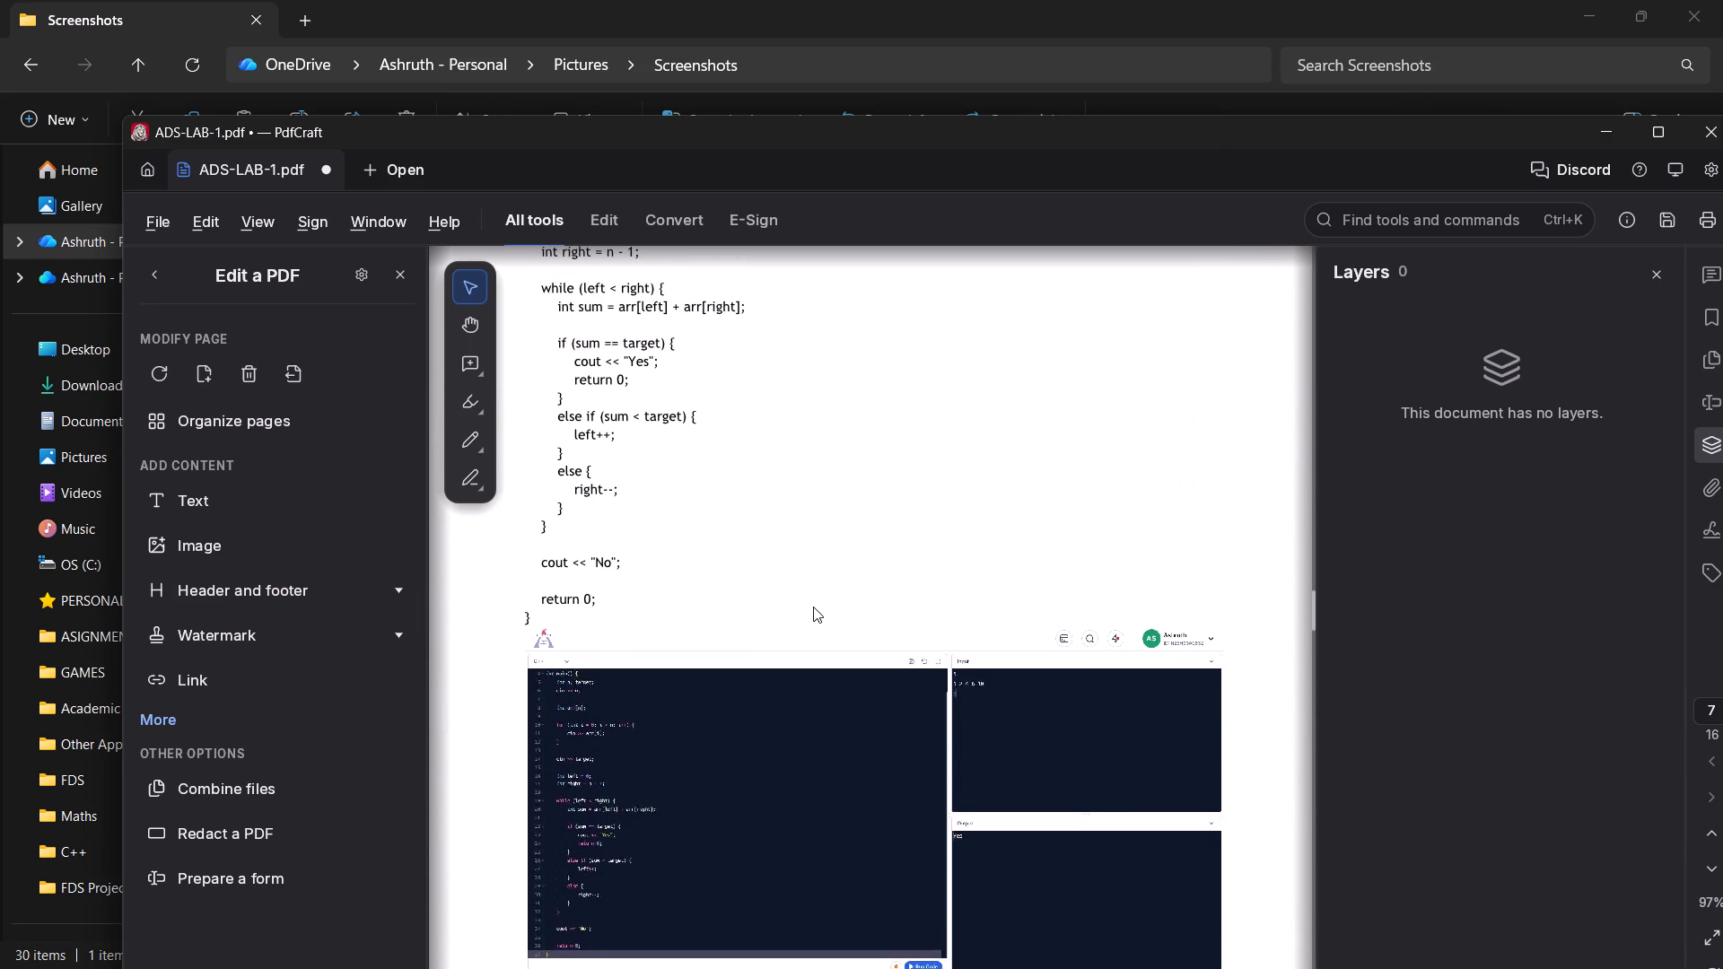
scroll(815, 606, "up", 15)
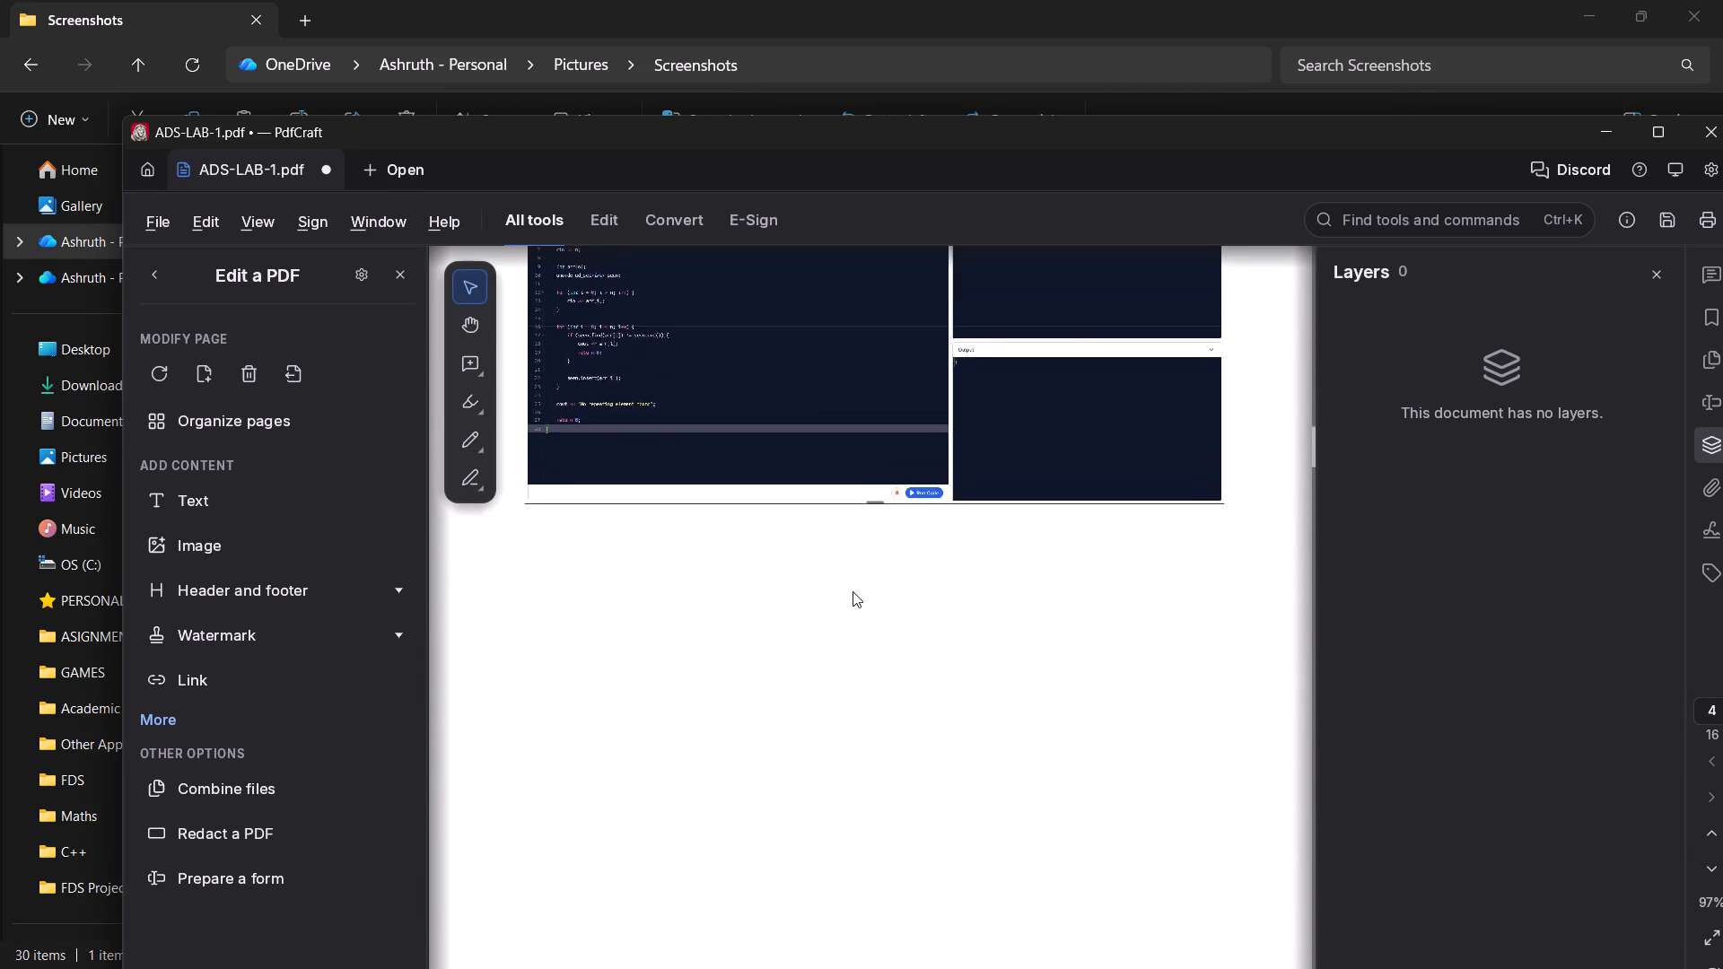
scroll(853, 591, "down", 5)
scroll(853, 591, "up", 7)
scroll(853, 591, "down", 2)
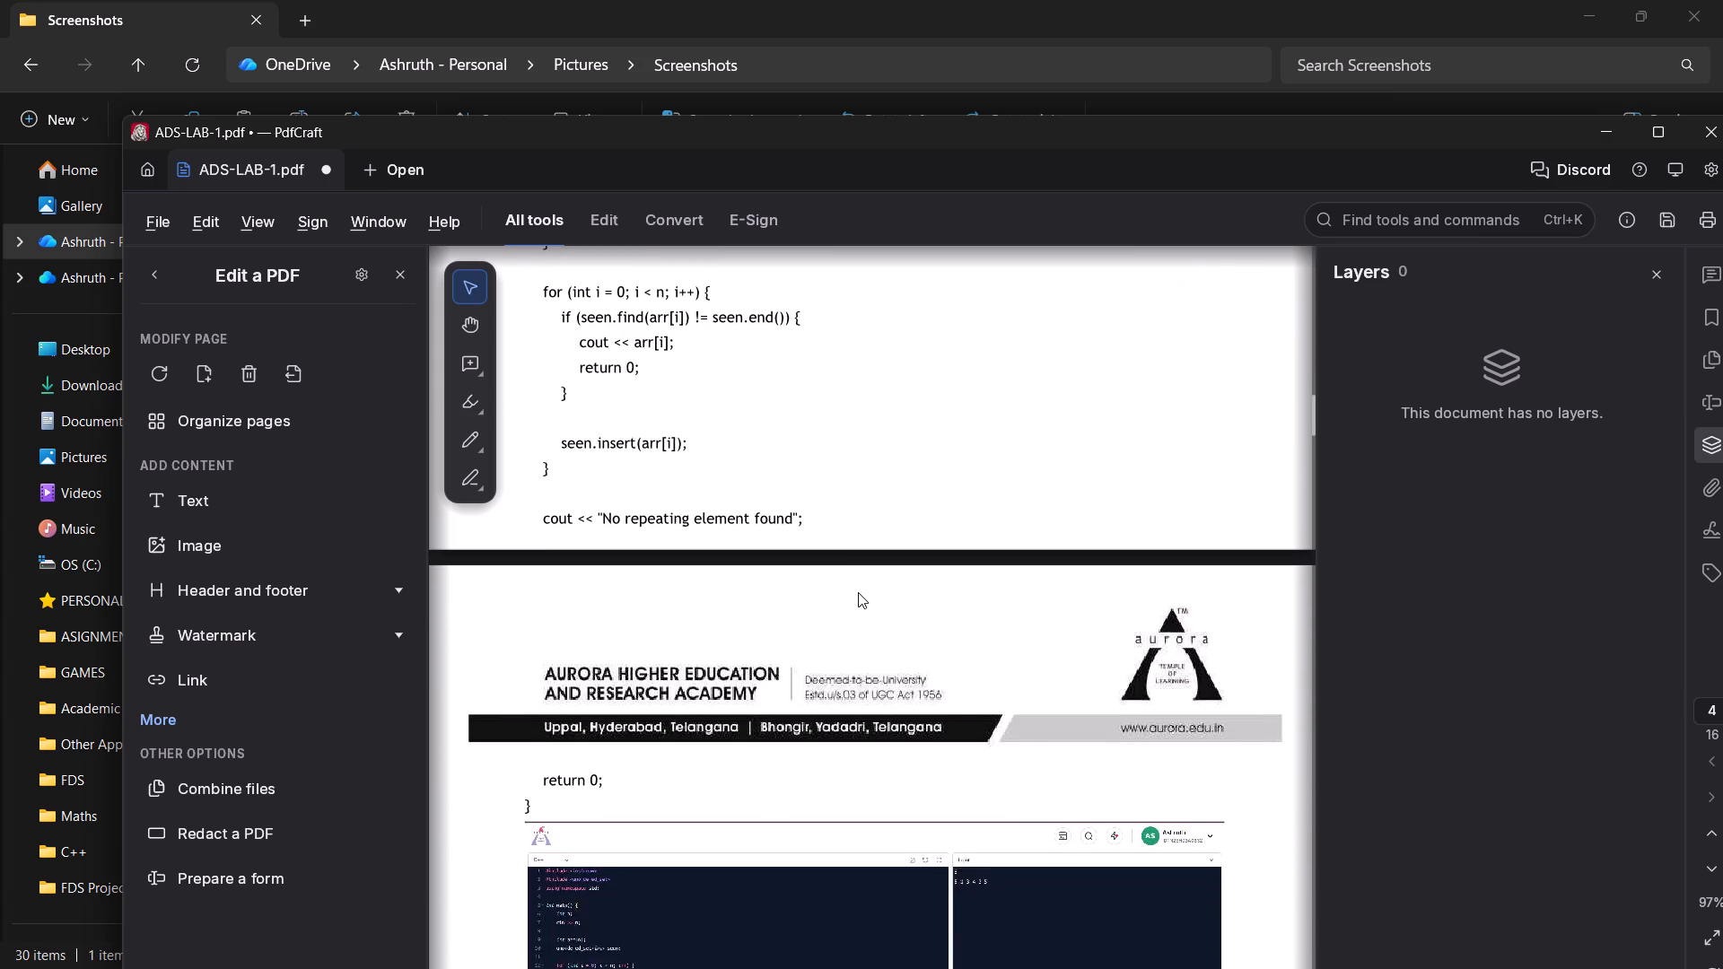
Review the code screenshots' portal headers across pages 1 to 5 and maximize the editor window.
scroll(858, 592, "up", 13)
scroll(871, 610, "down", 4)
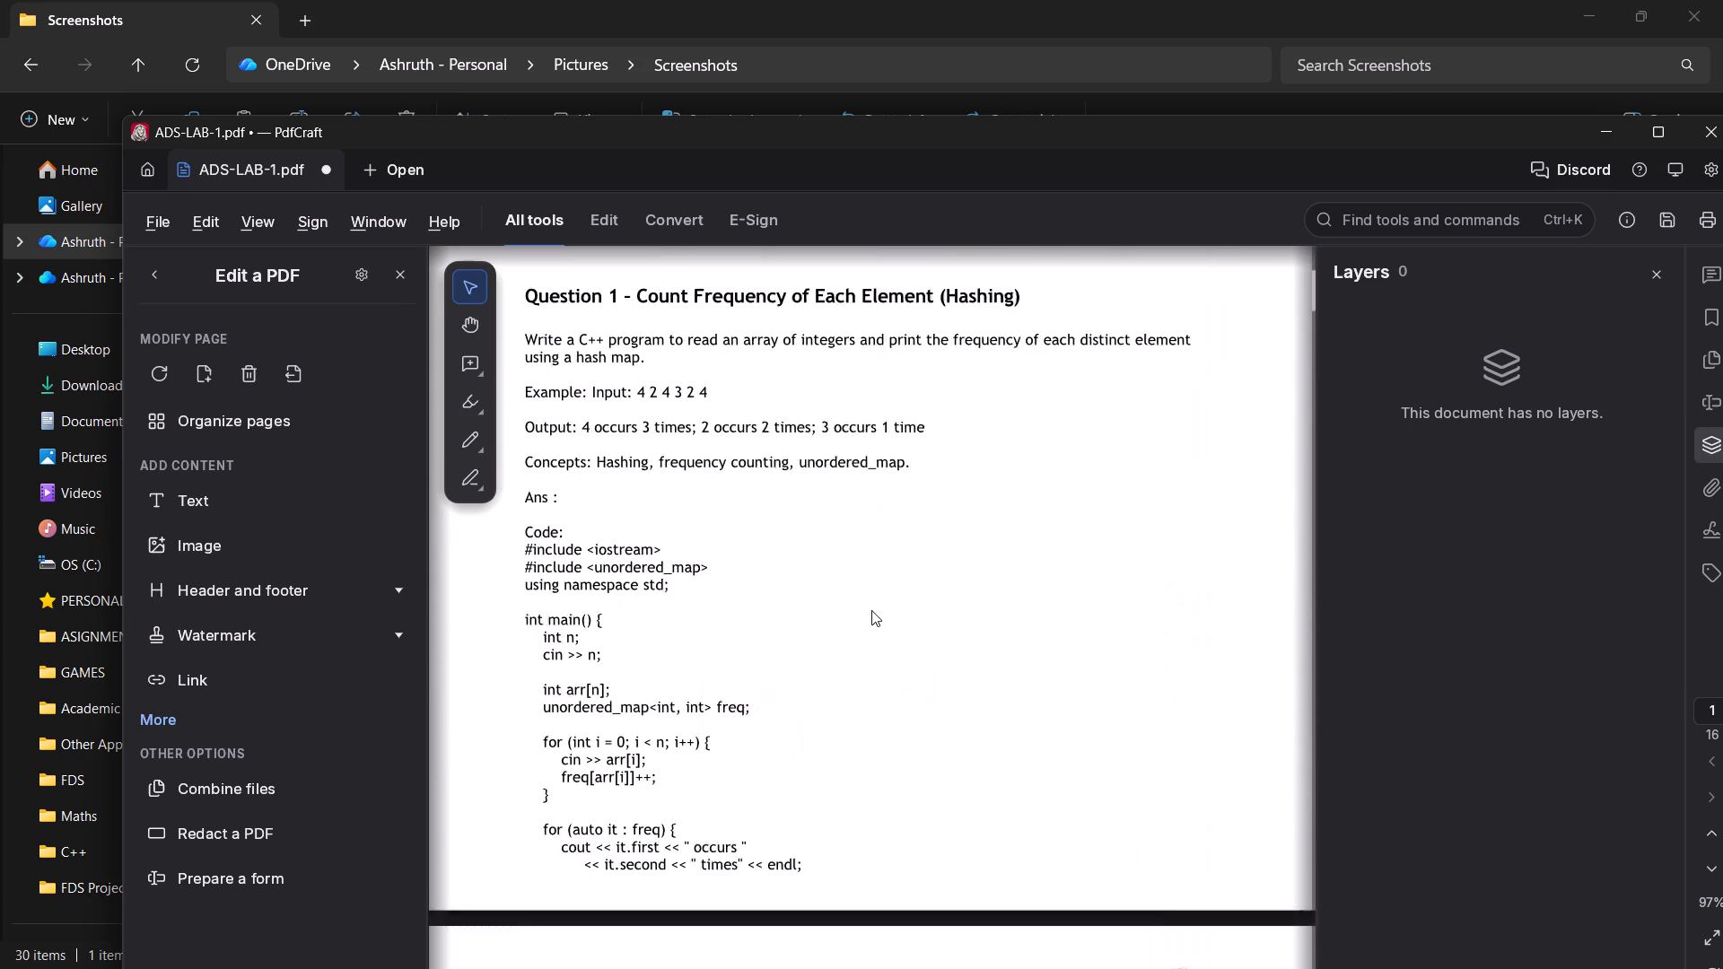
scroll(871, 610, "down", 2)
scroll(868, 611, "up", 11)
scroll(868, 611, "down", 6)
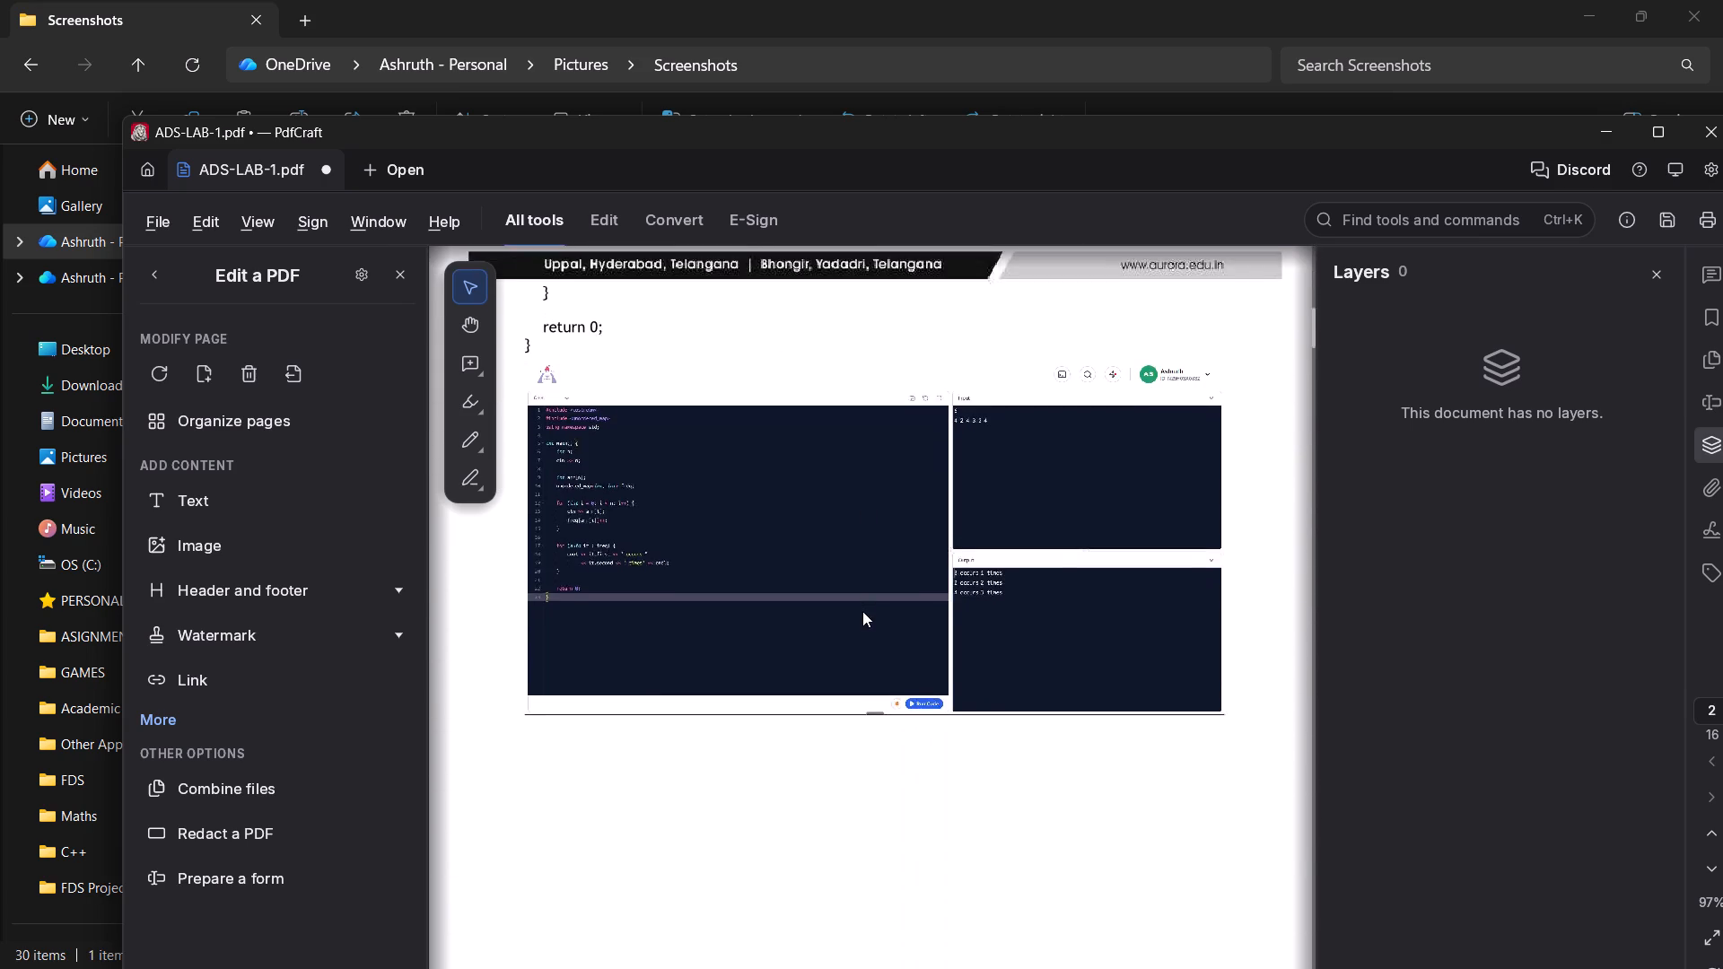
scroll(862, 611, "down", 13)
key("F12")
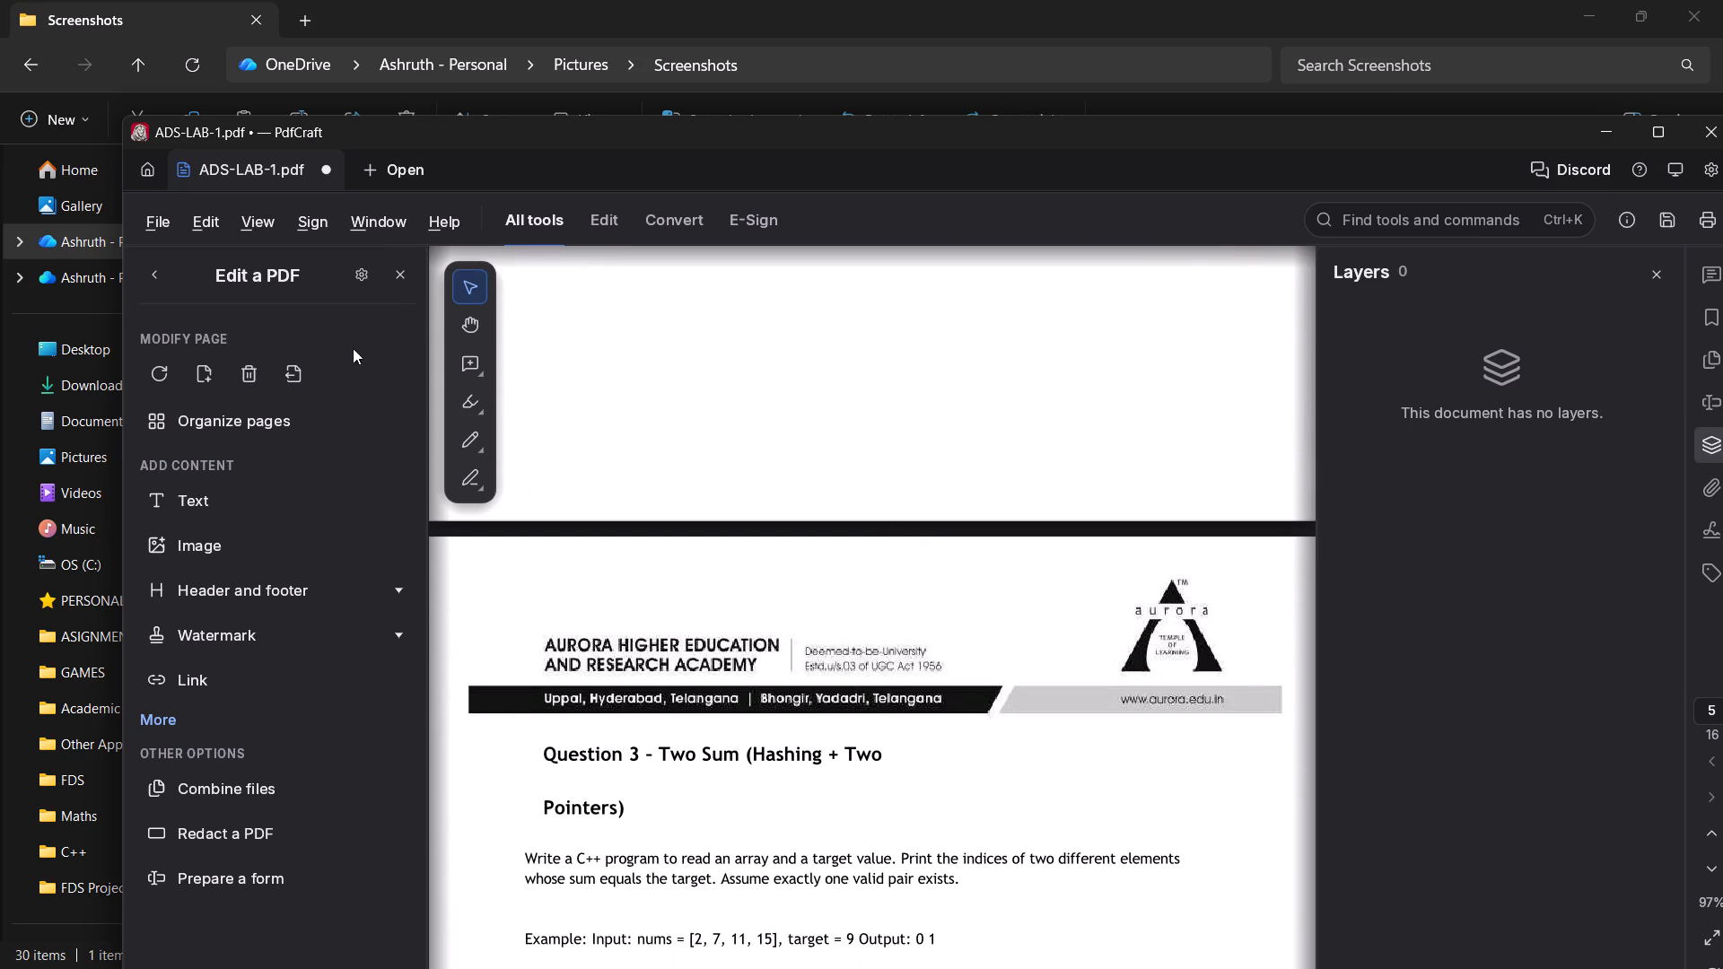
left_click(1655, 134)
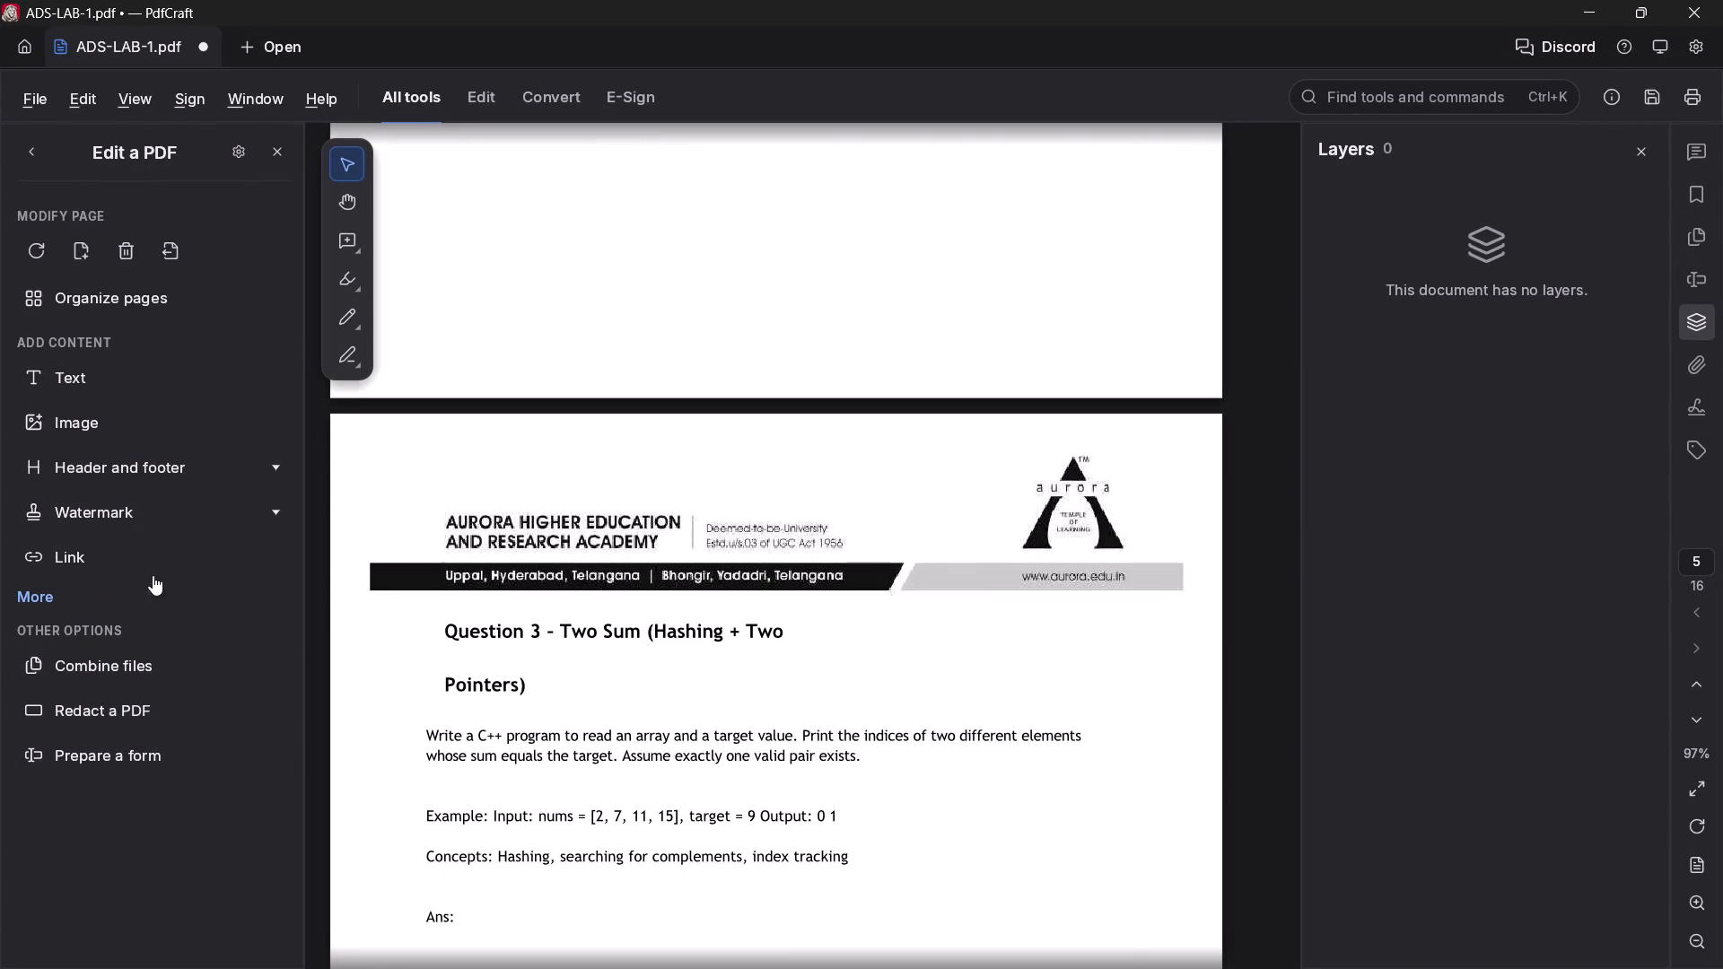
scroll(131, 521, "up", 4)
Start a Save As of the edited ADS-LAB-1 PDF.
left_click(26, 95)
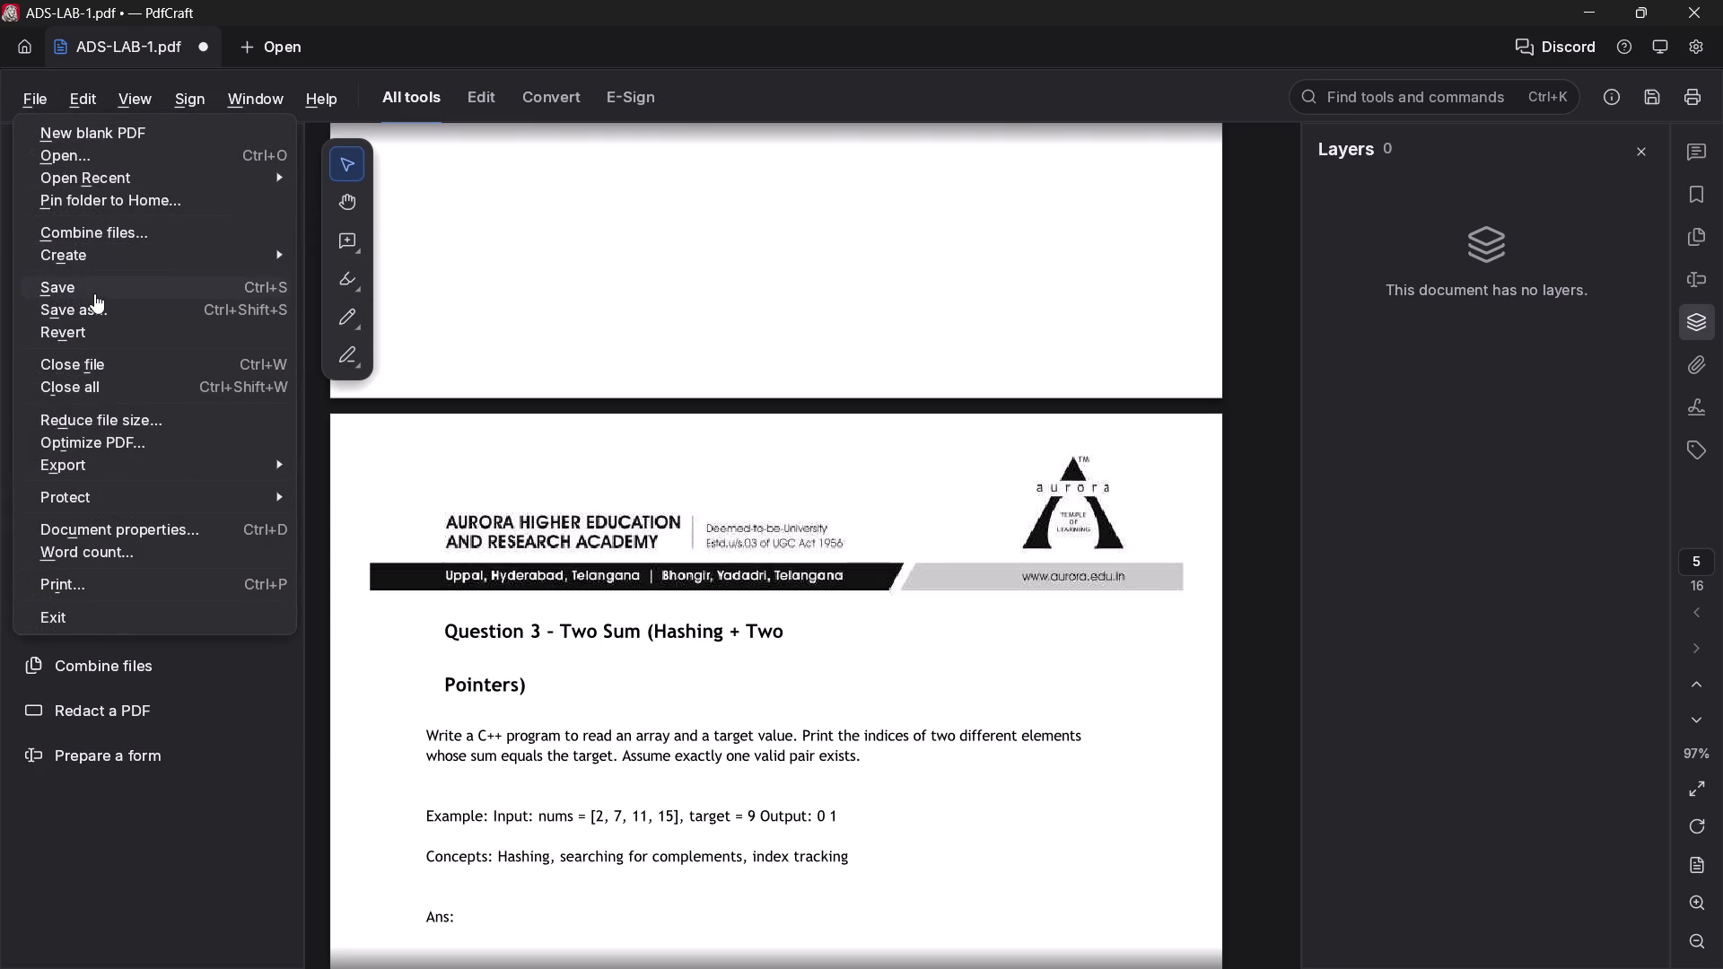
left_click(103, 303)
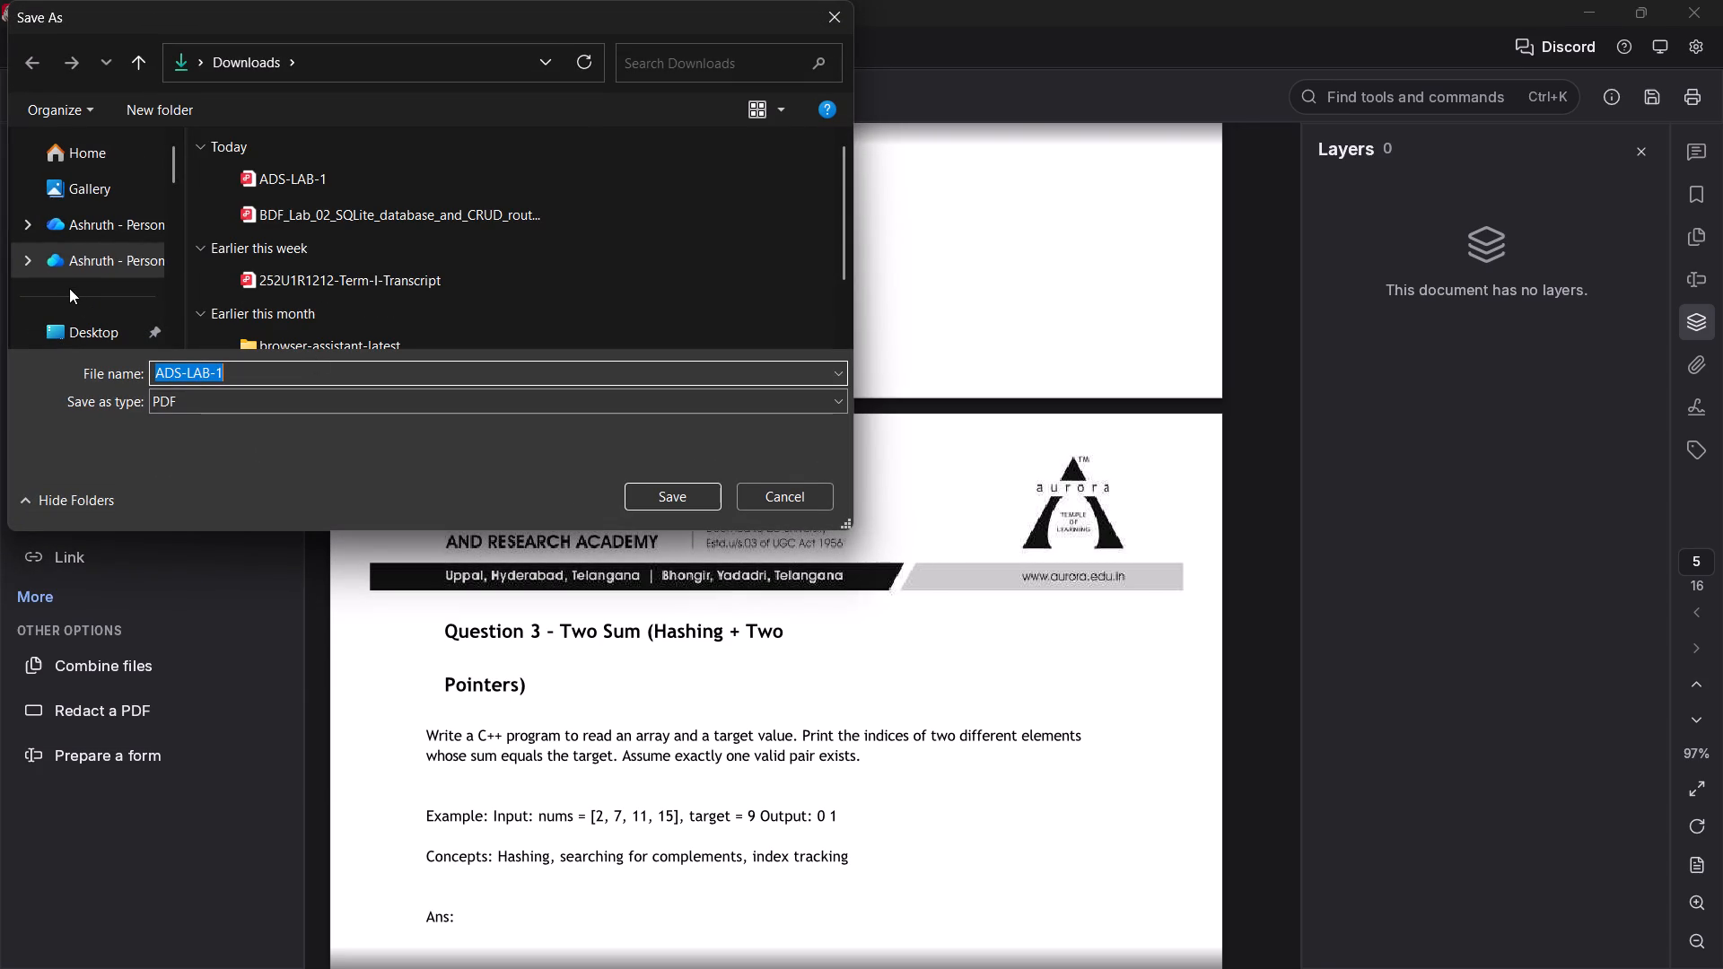
Look through the ASIGNMENTS folder in Documents for a save location, and return to Documents.
scroll(73, 288, "down", 1)
left_click(93, 247)
left_click(377, 226)
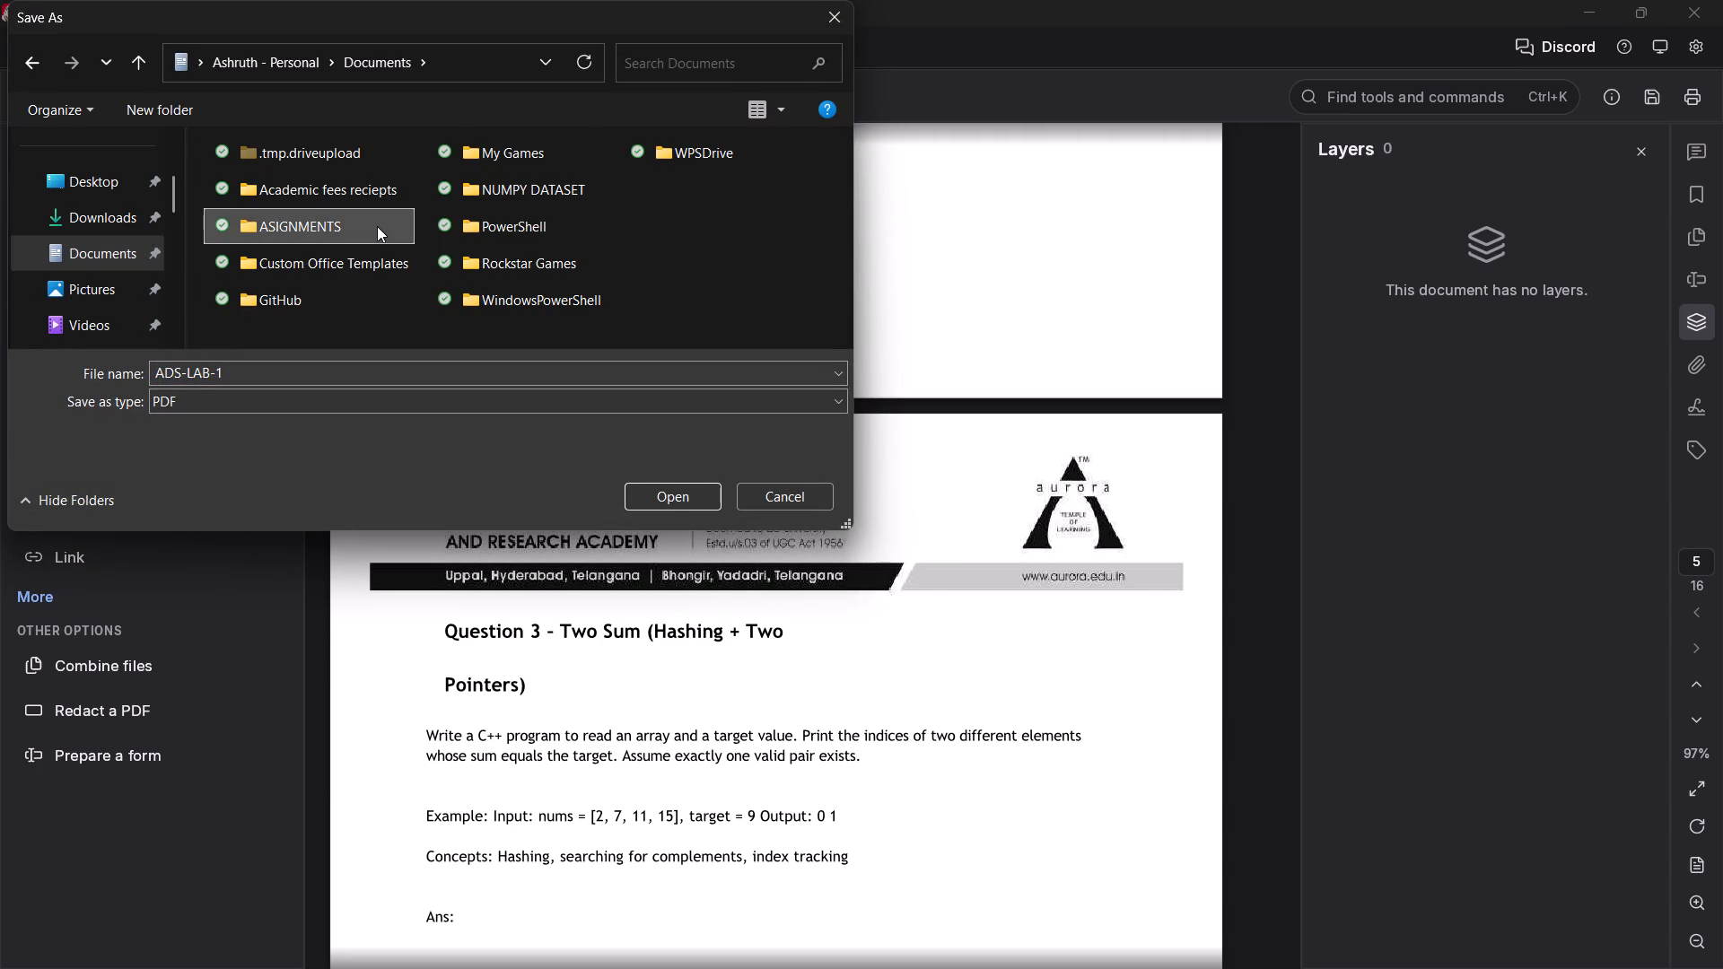
left_click(377, 226)
scroll(391, 226, "down", 5)
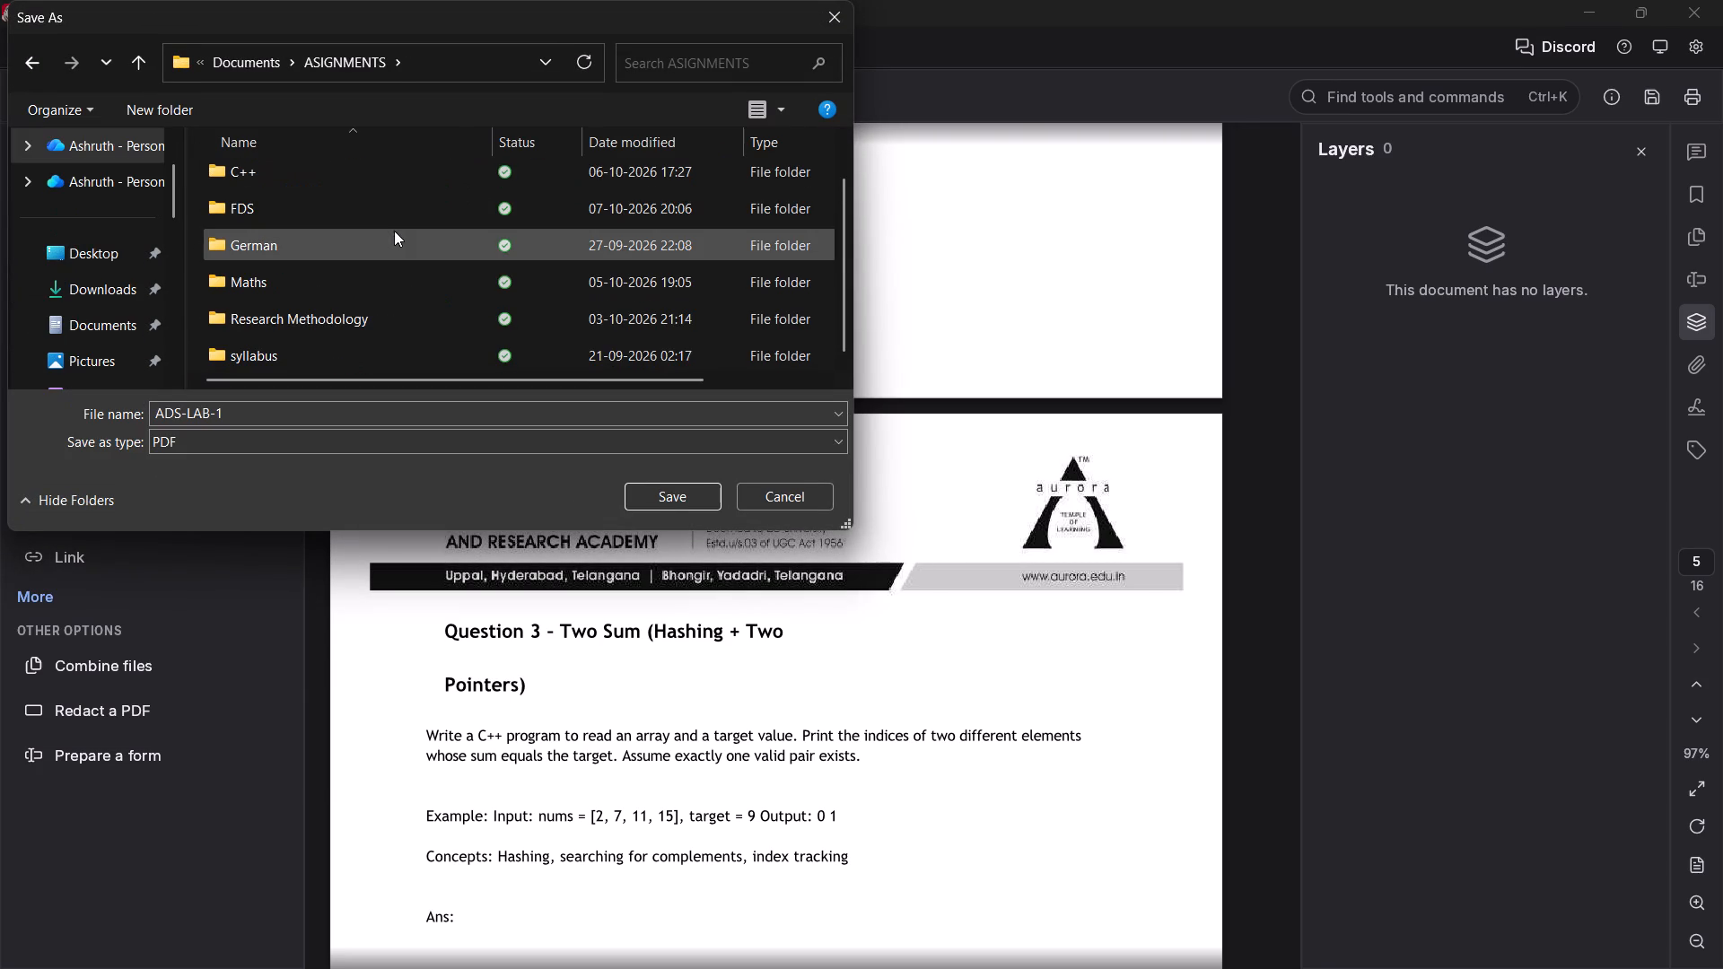
scroll(308, 230, "up", 1)
scroll(308, 230, "down", 2)
scroll(308, 230, "up", 2)
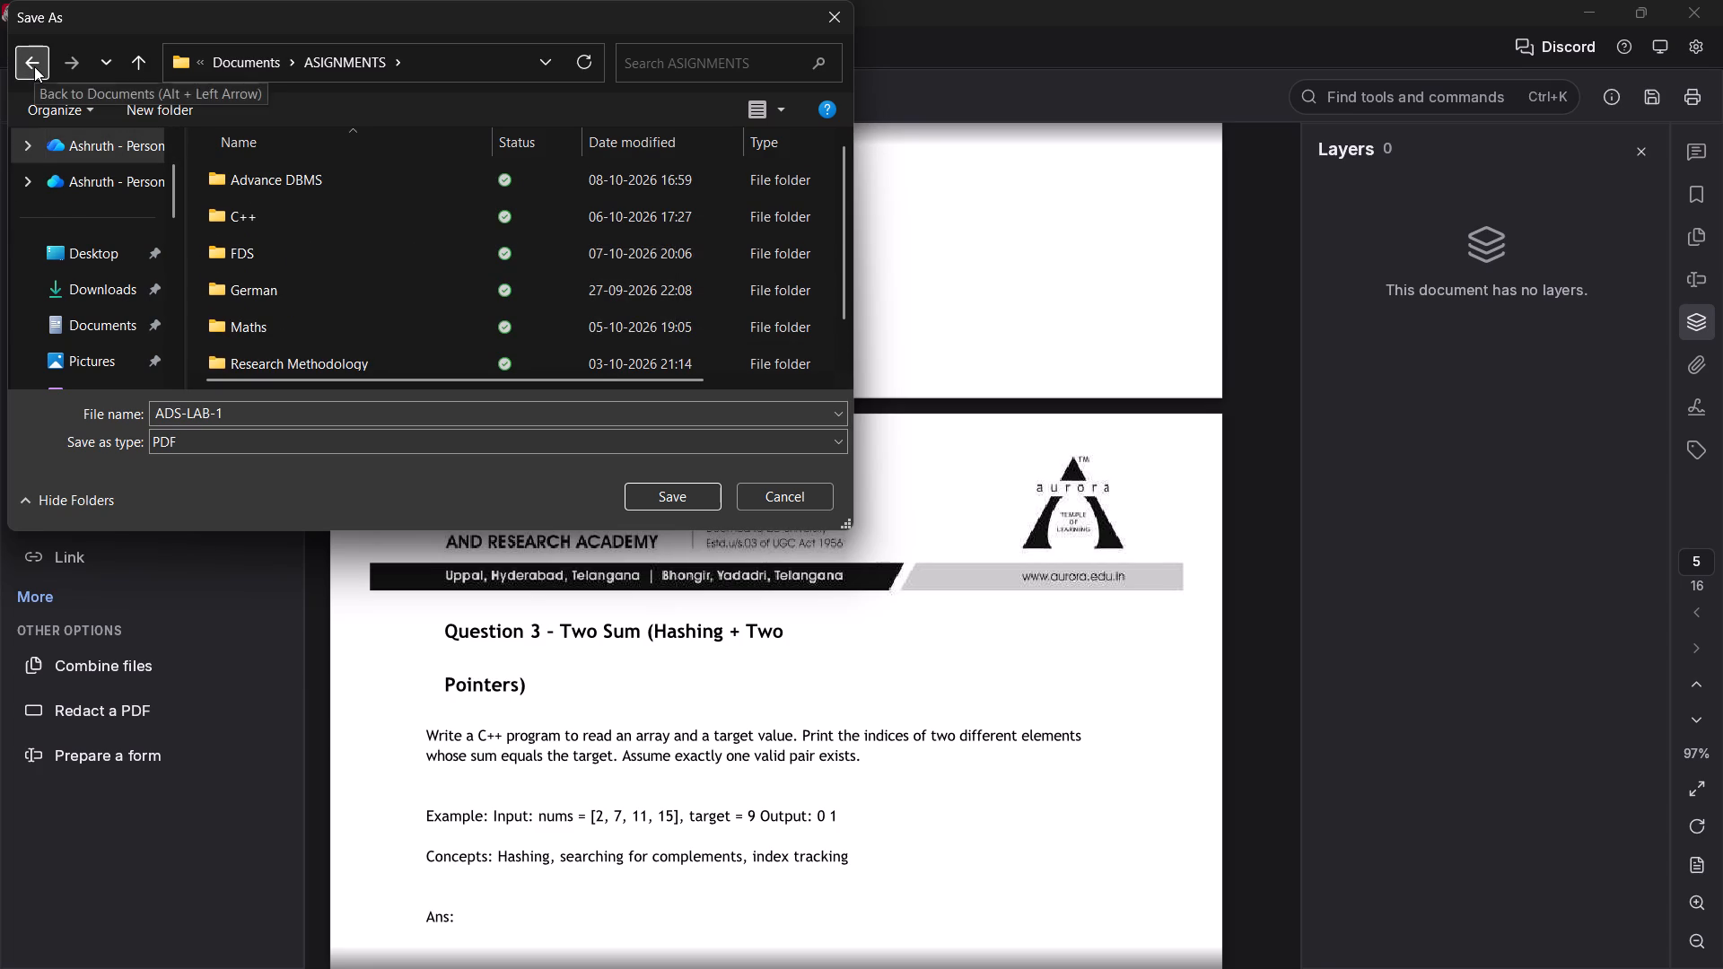
left_click(34, 66)
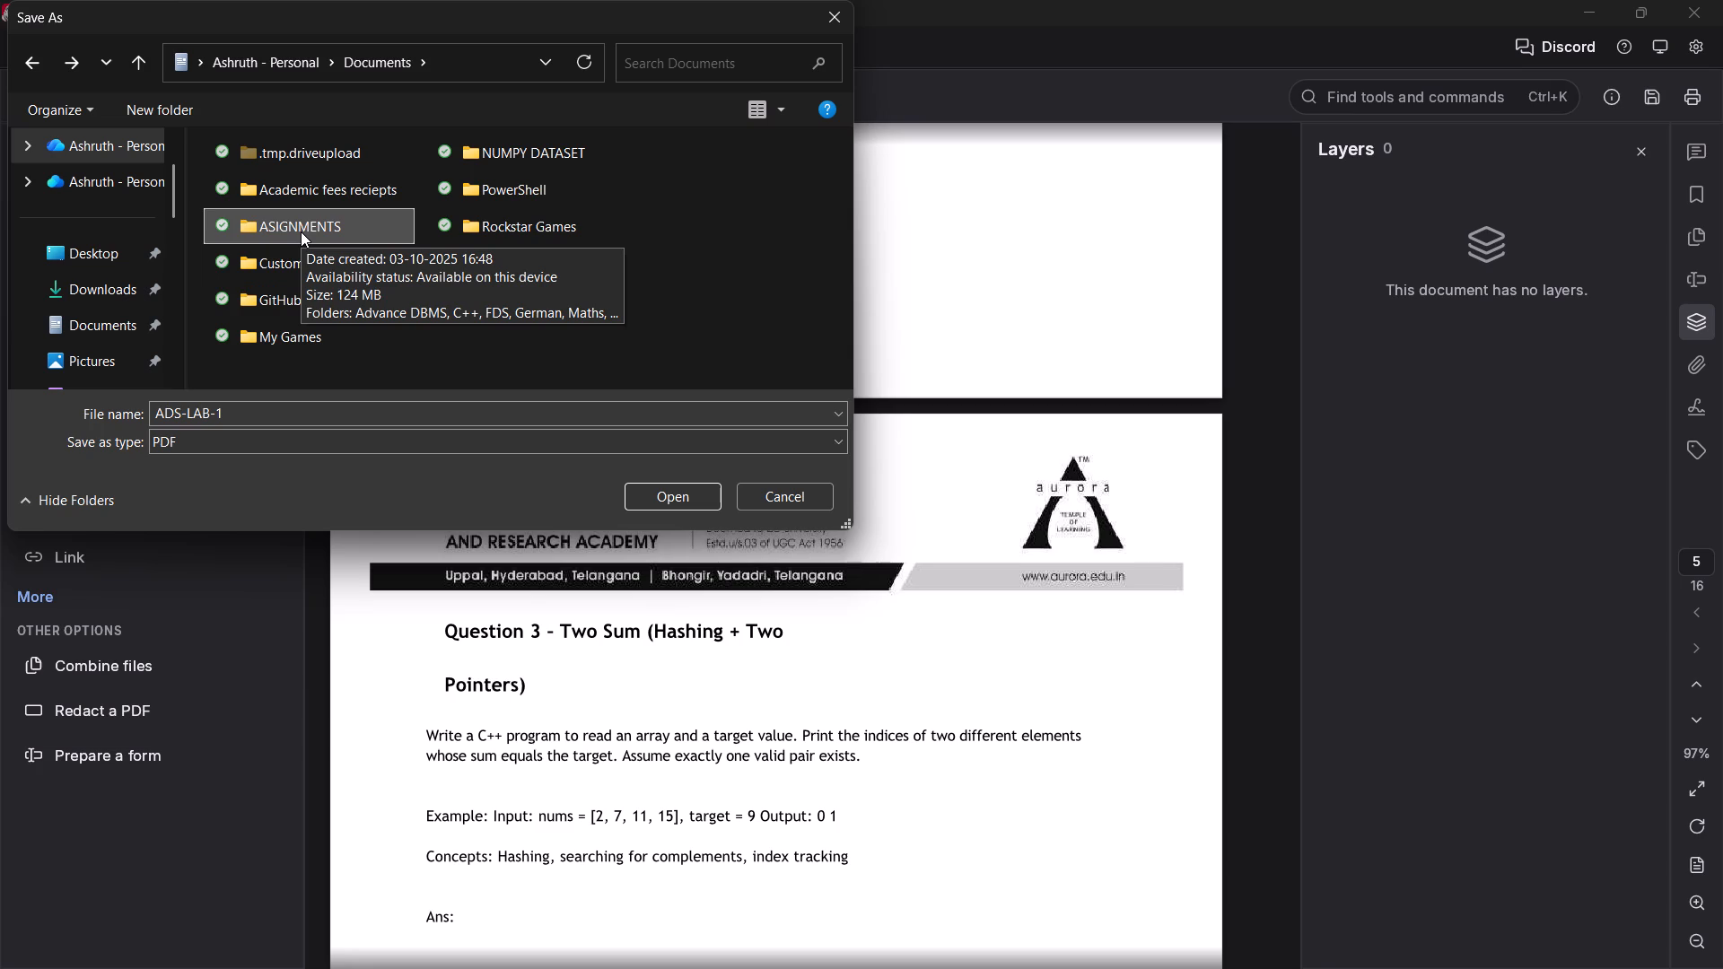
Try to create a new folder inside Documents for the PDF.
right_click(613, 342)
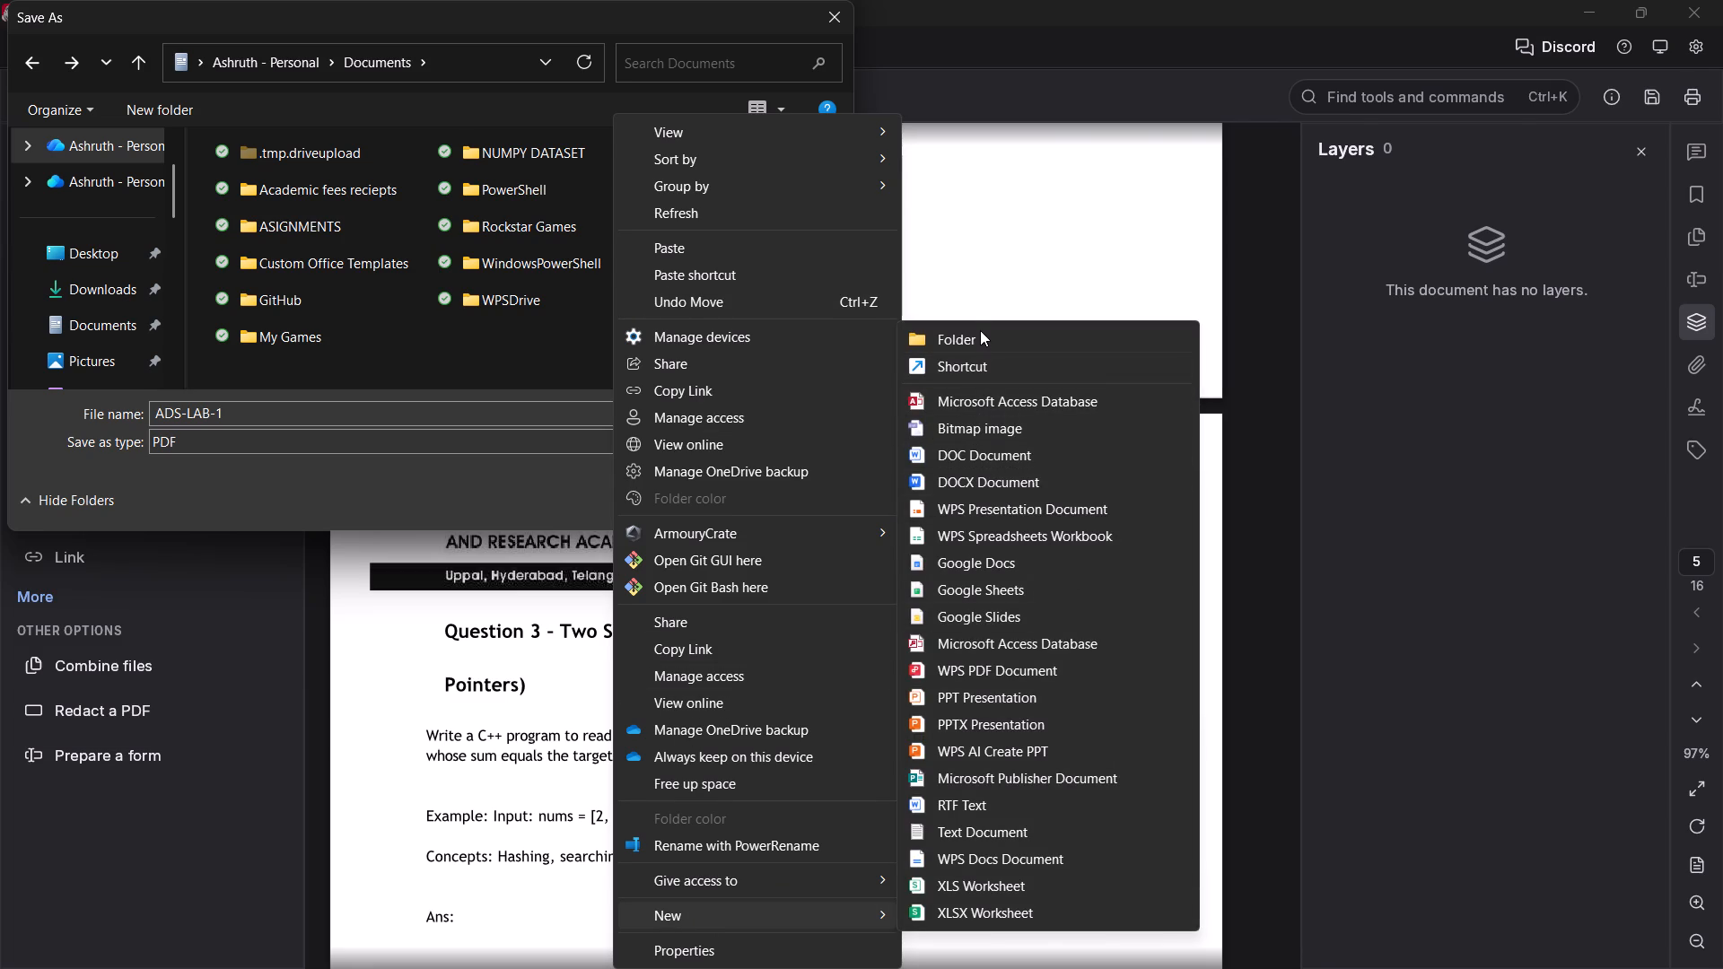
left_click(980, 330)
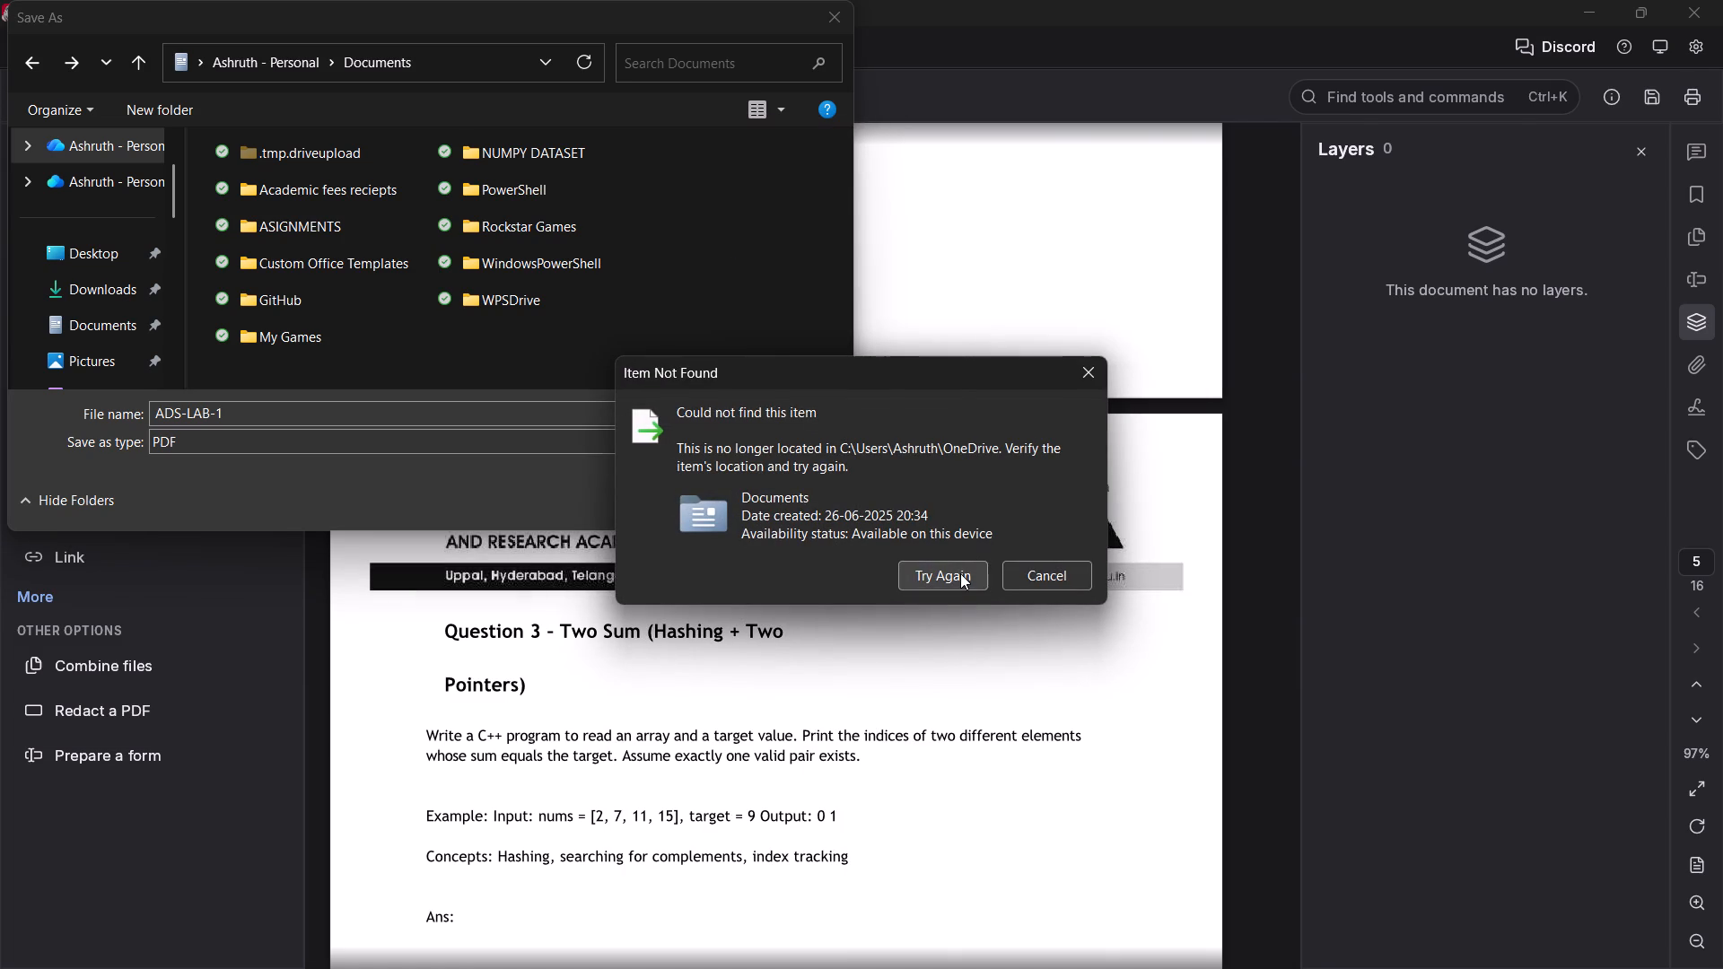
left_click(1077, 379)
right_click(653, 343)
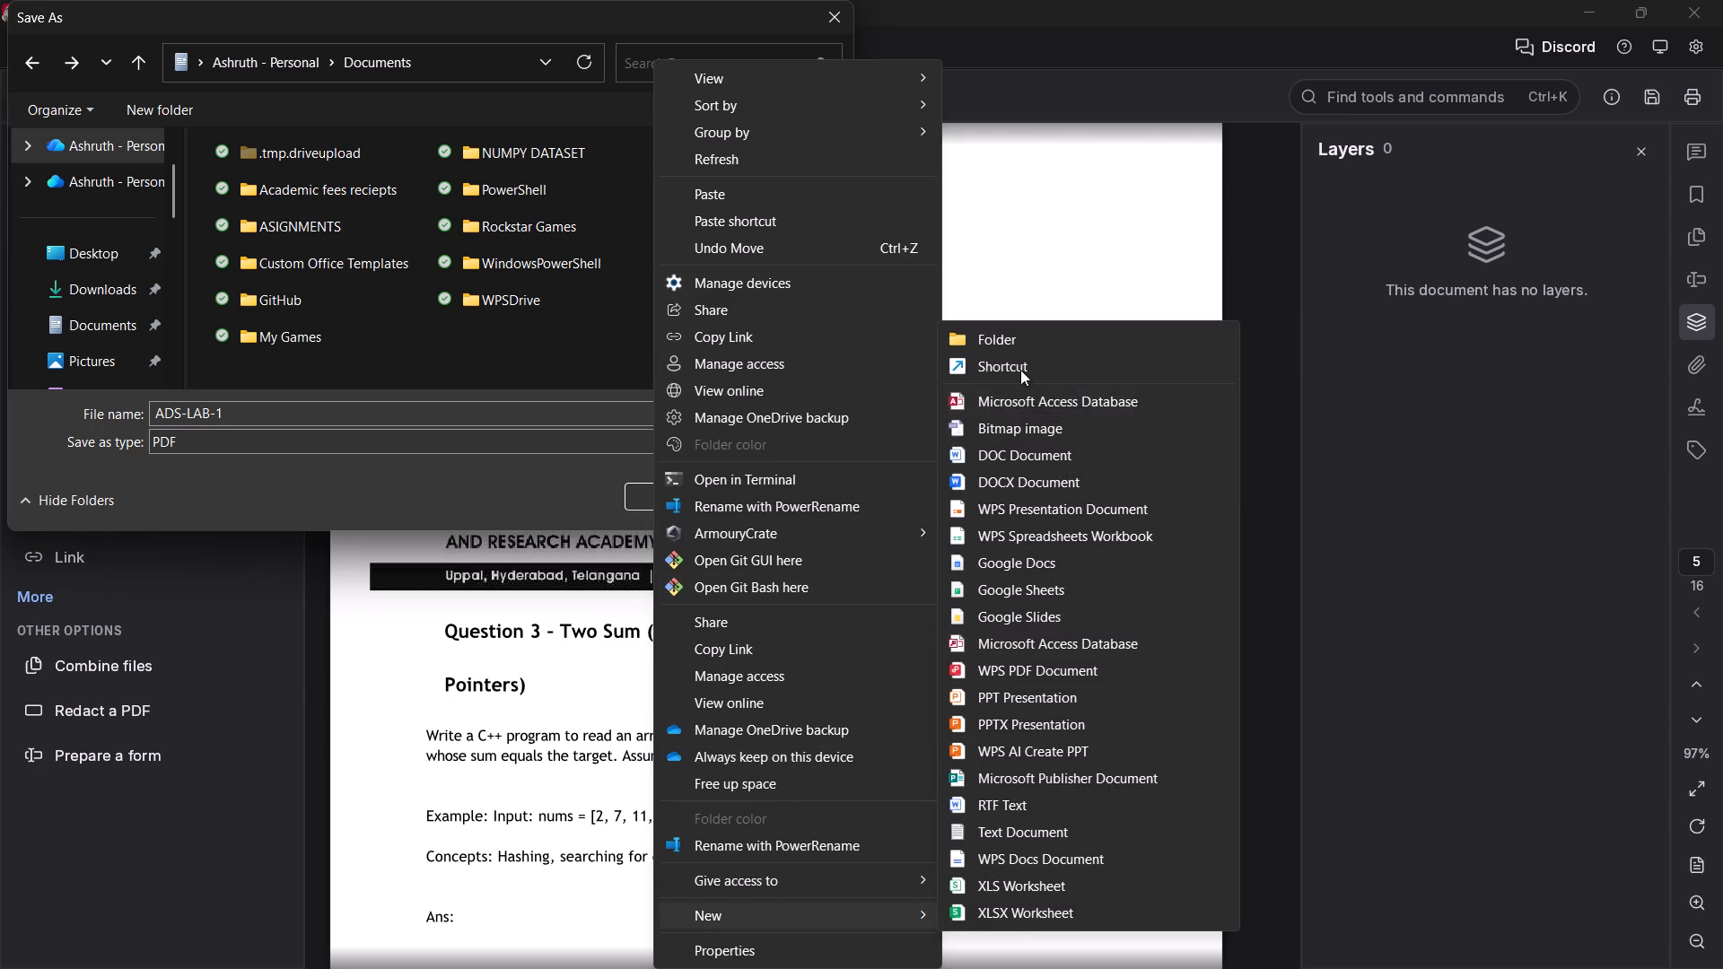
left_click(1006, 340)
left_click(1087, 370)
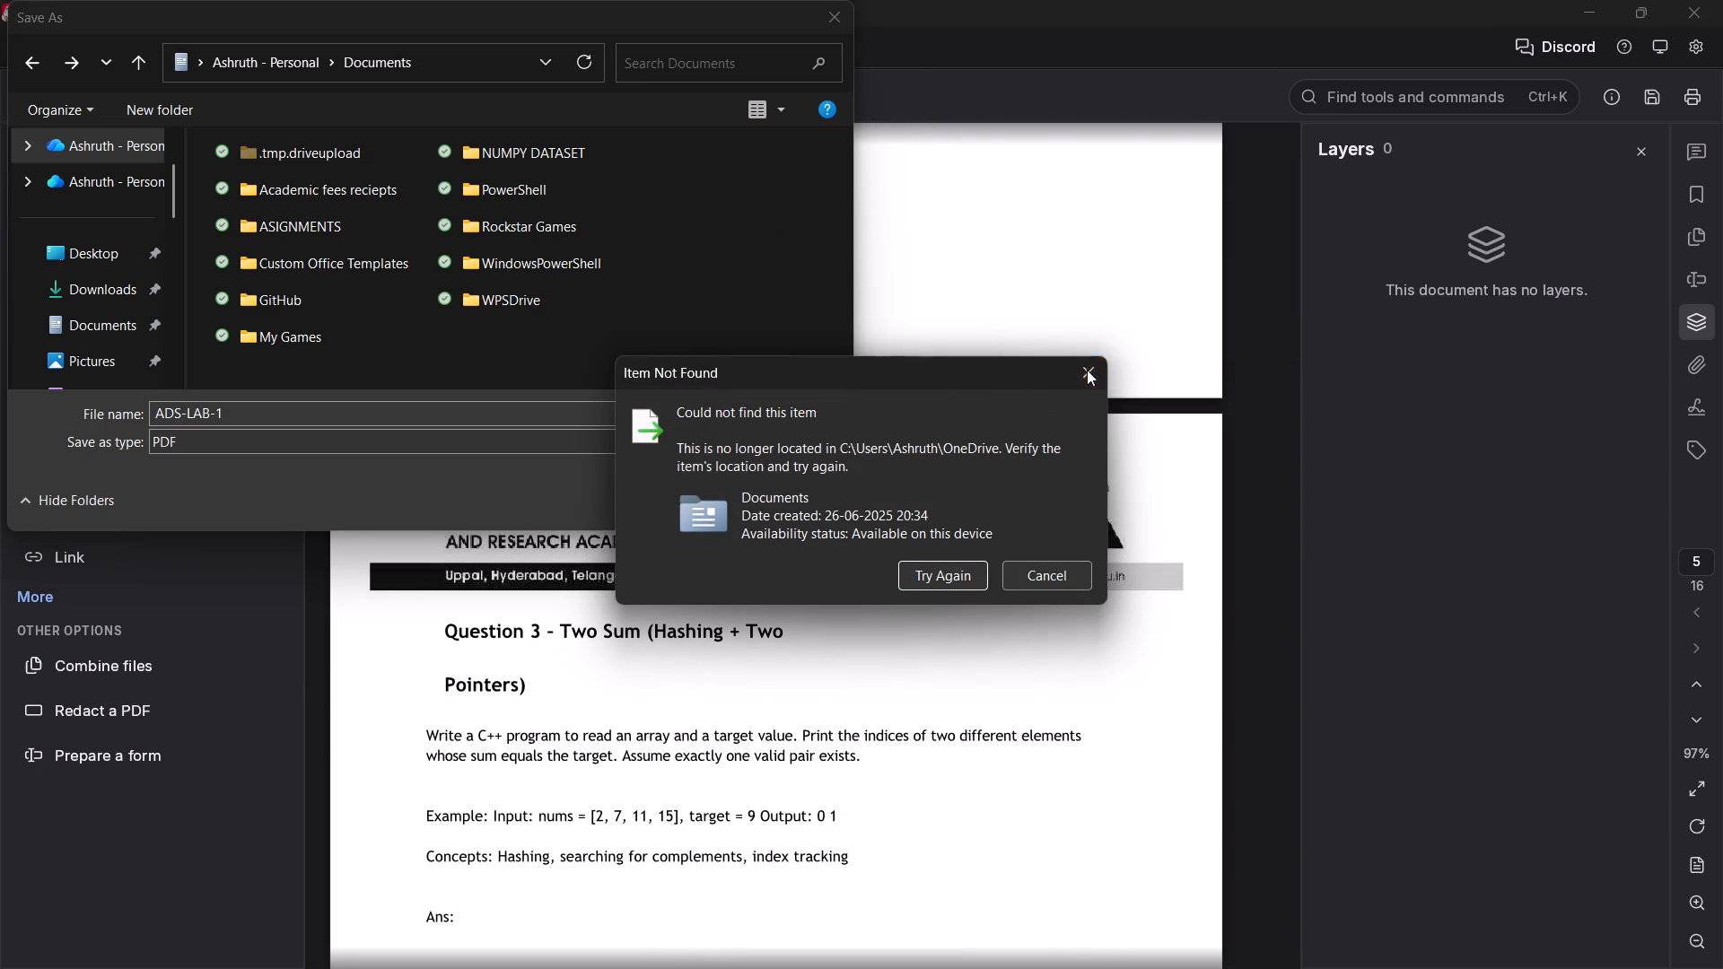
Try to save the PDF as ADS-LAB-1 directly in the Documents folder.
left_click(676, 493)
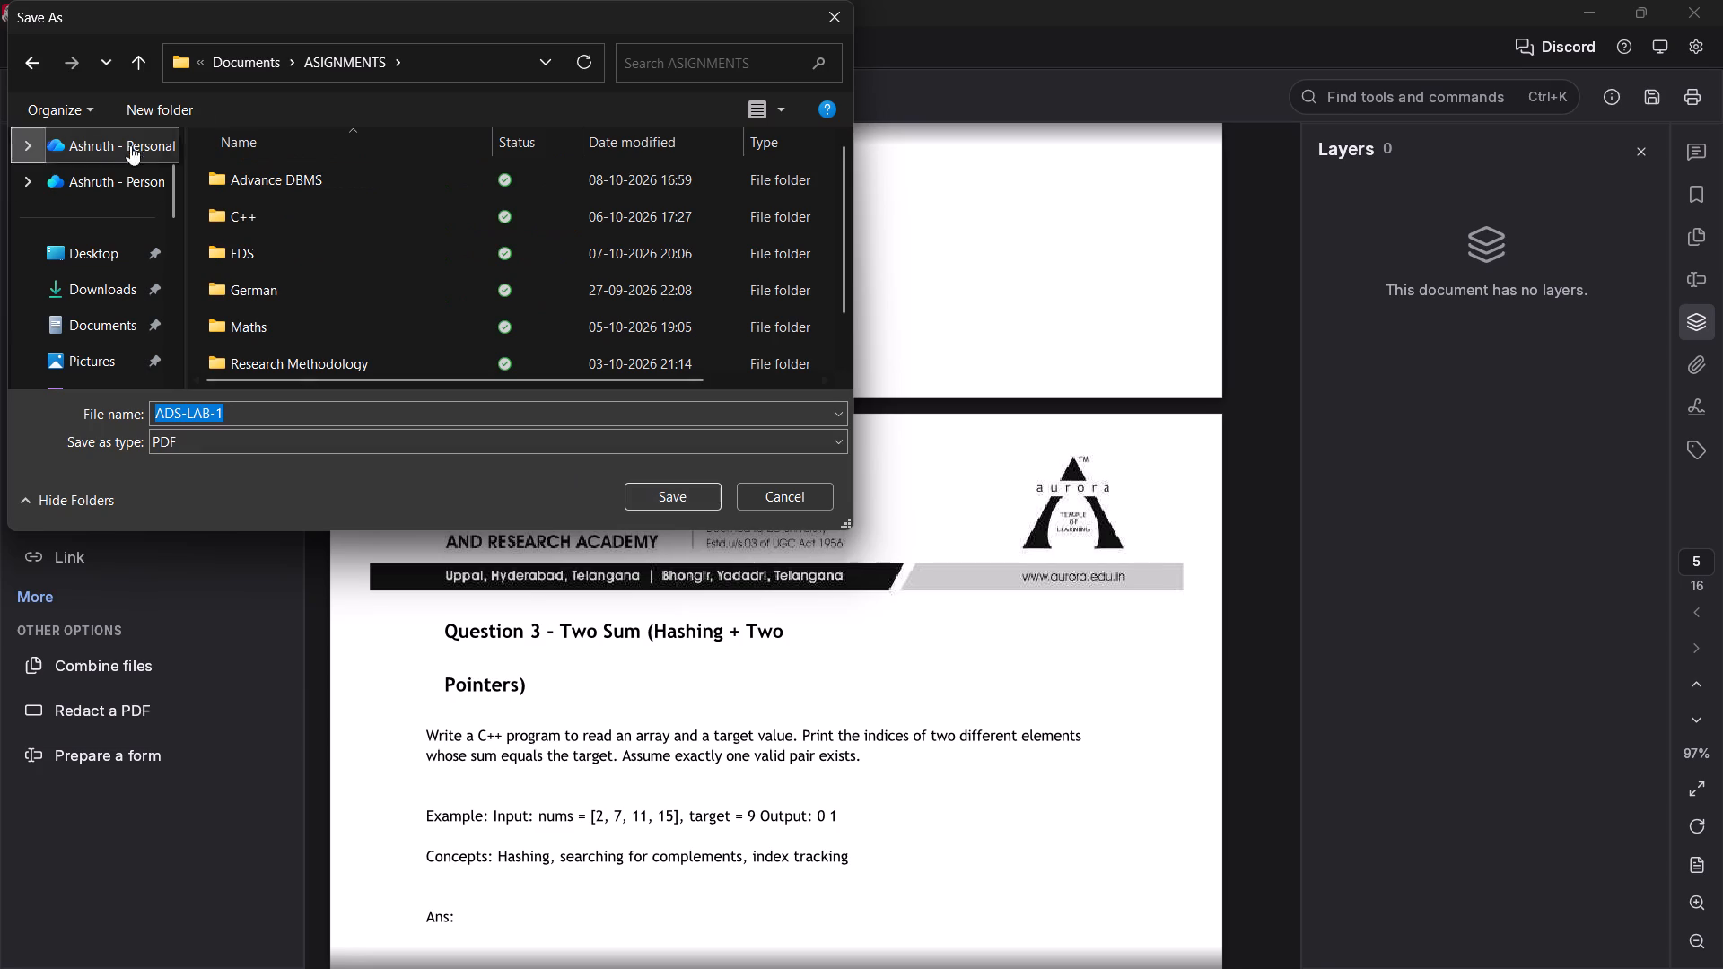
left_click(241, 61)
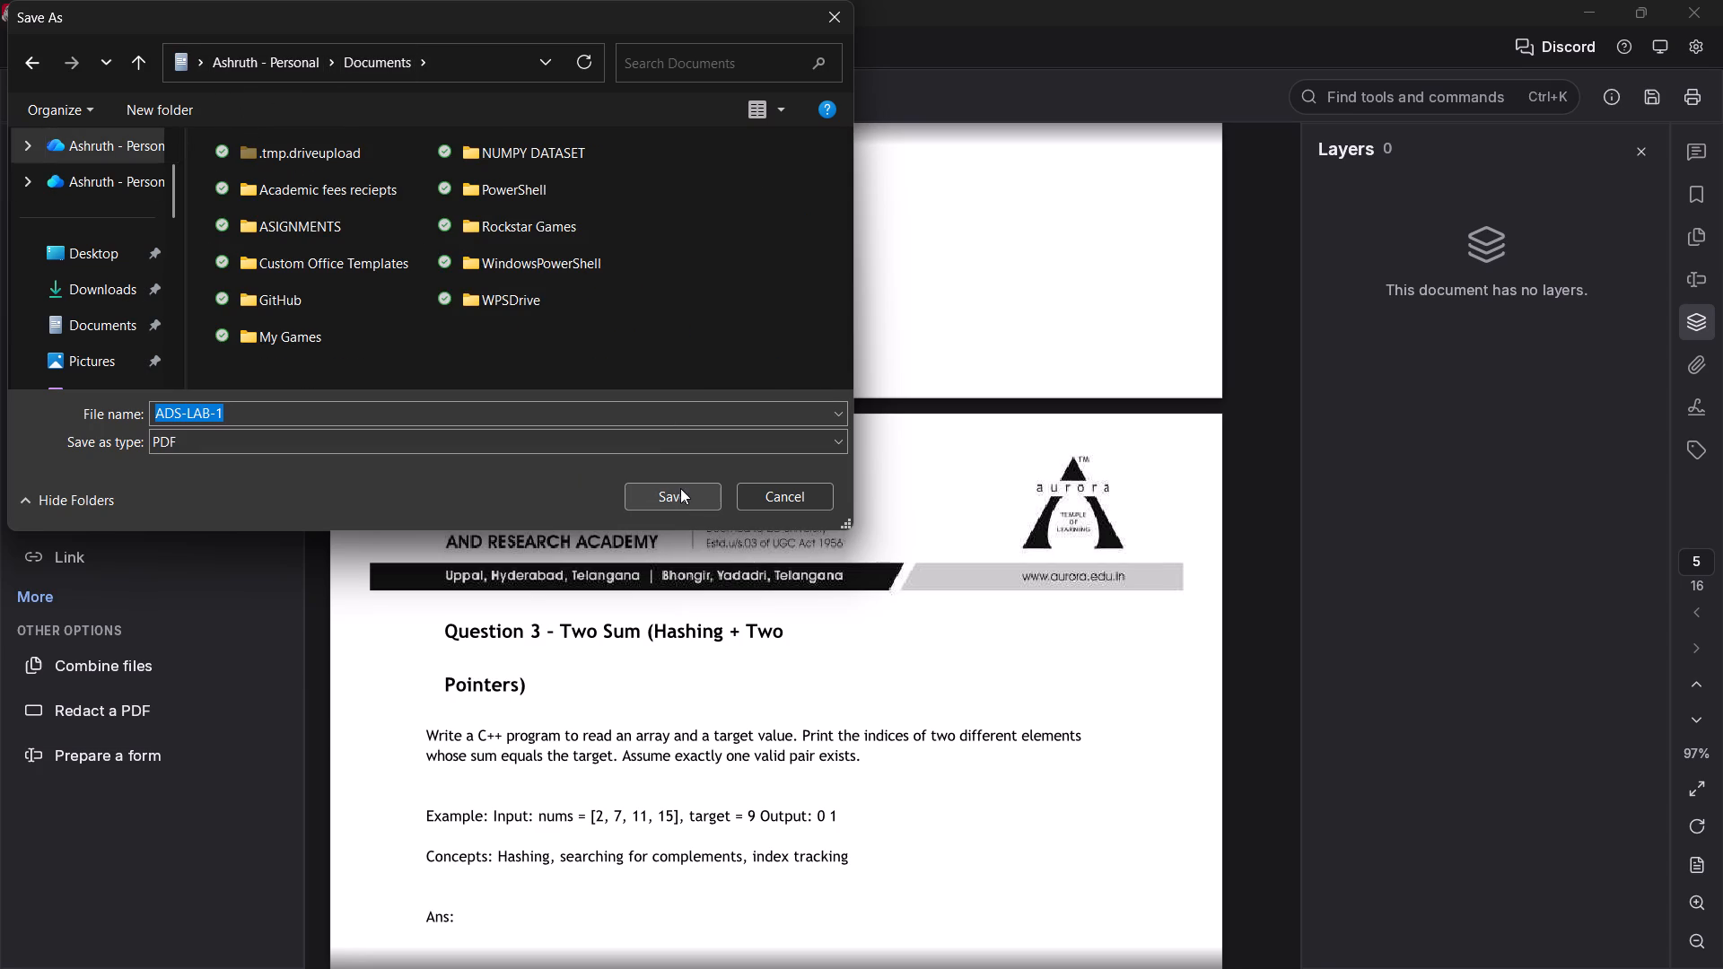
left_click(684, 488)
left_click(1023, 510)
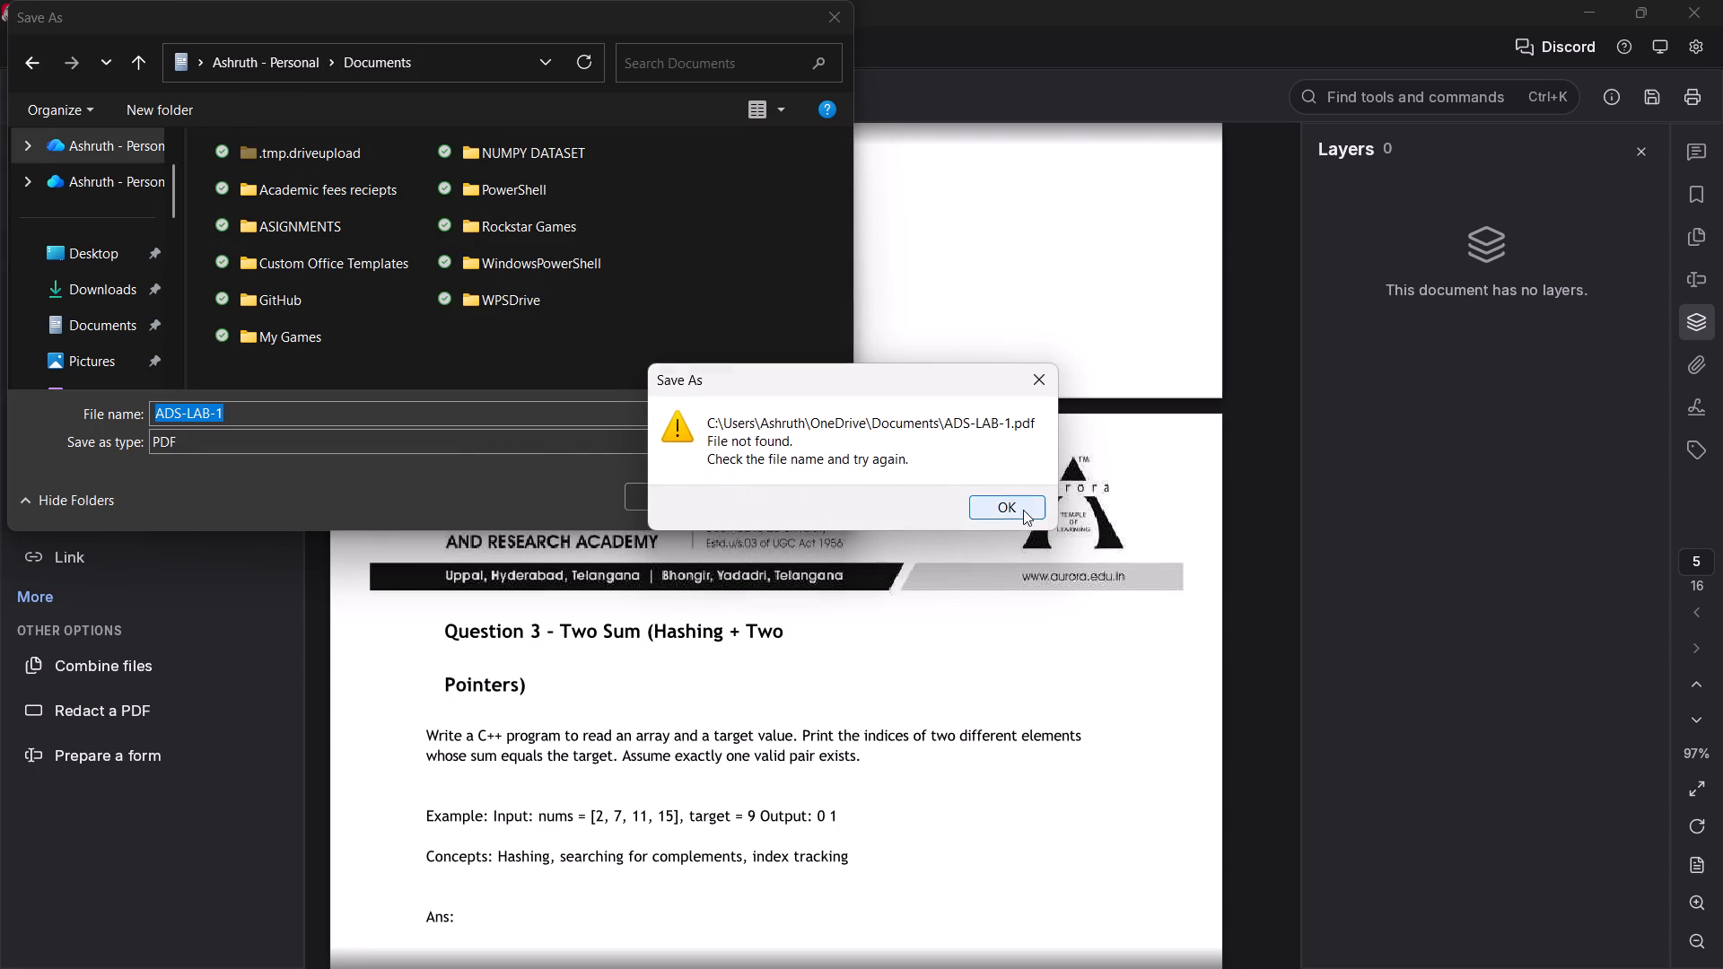
Save the PDF as ADS-LAB-1 in the Downloads folder, replacing the existing file.
left_click(133, 276)
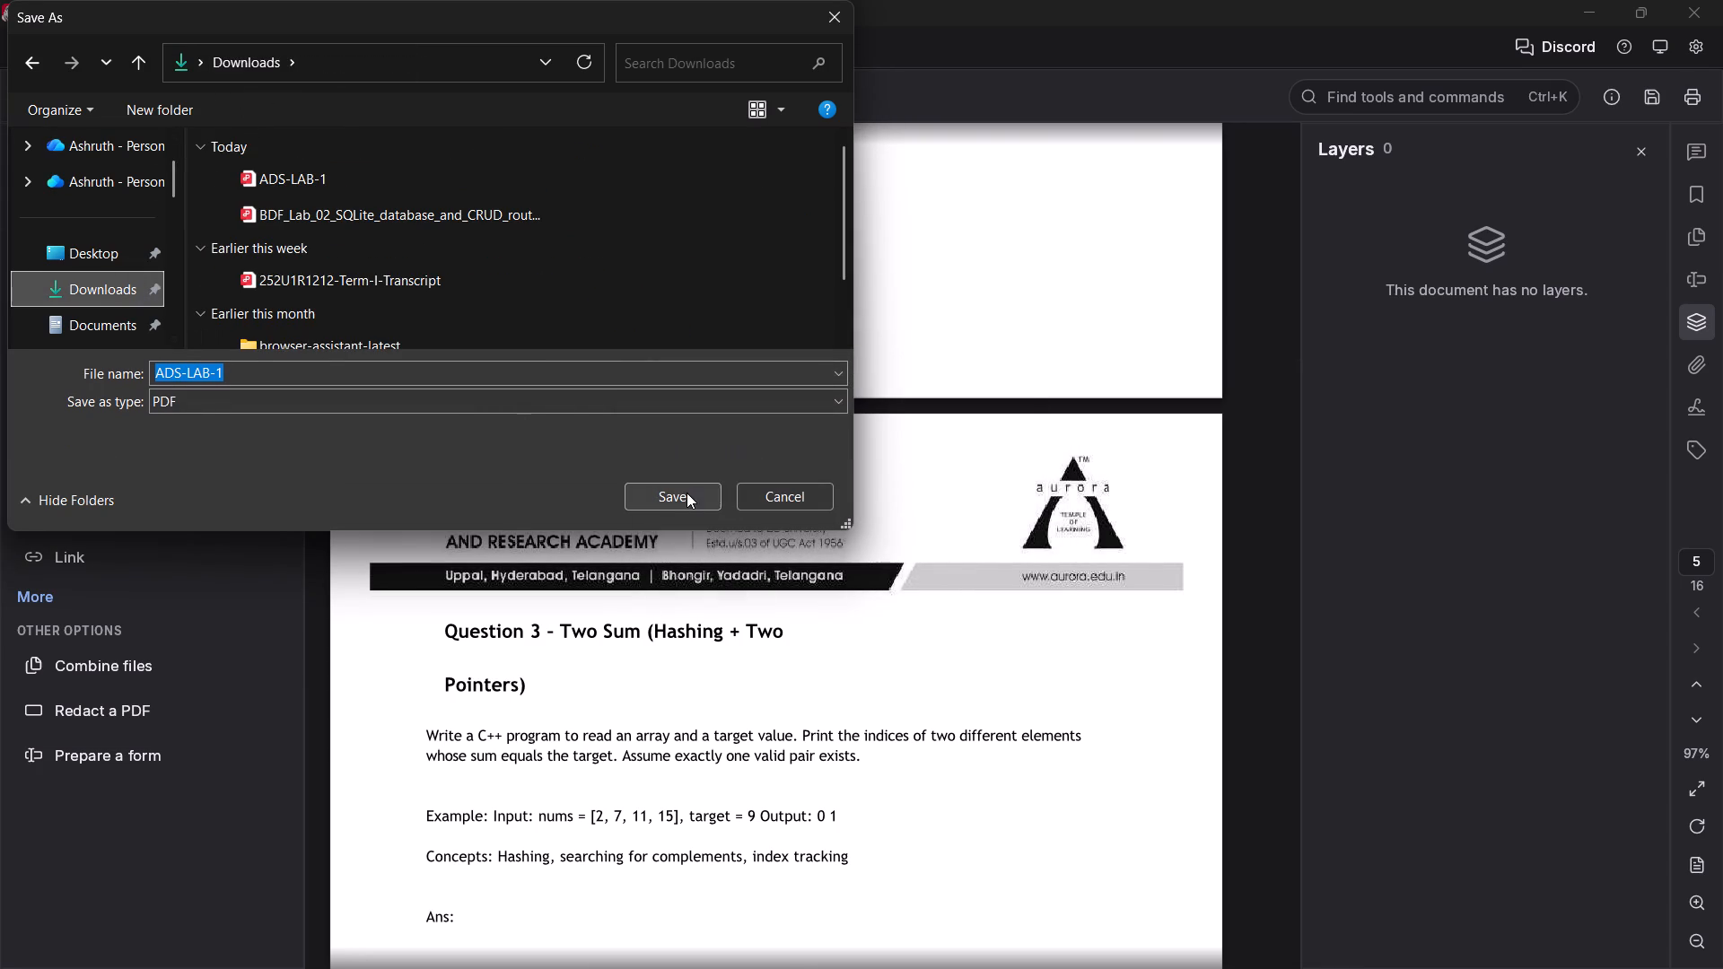
left_click(687, 493)
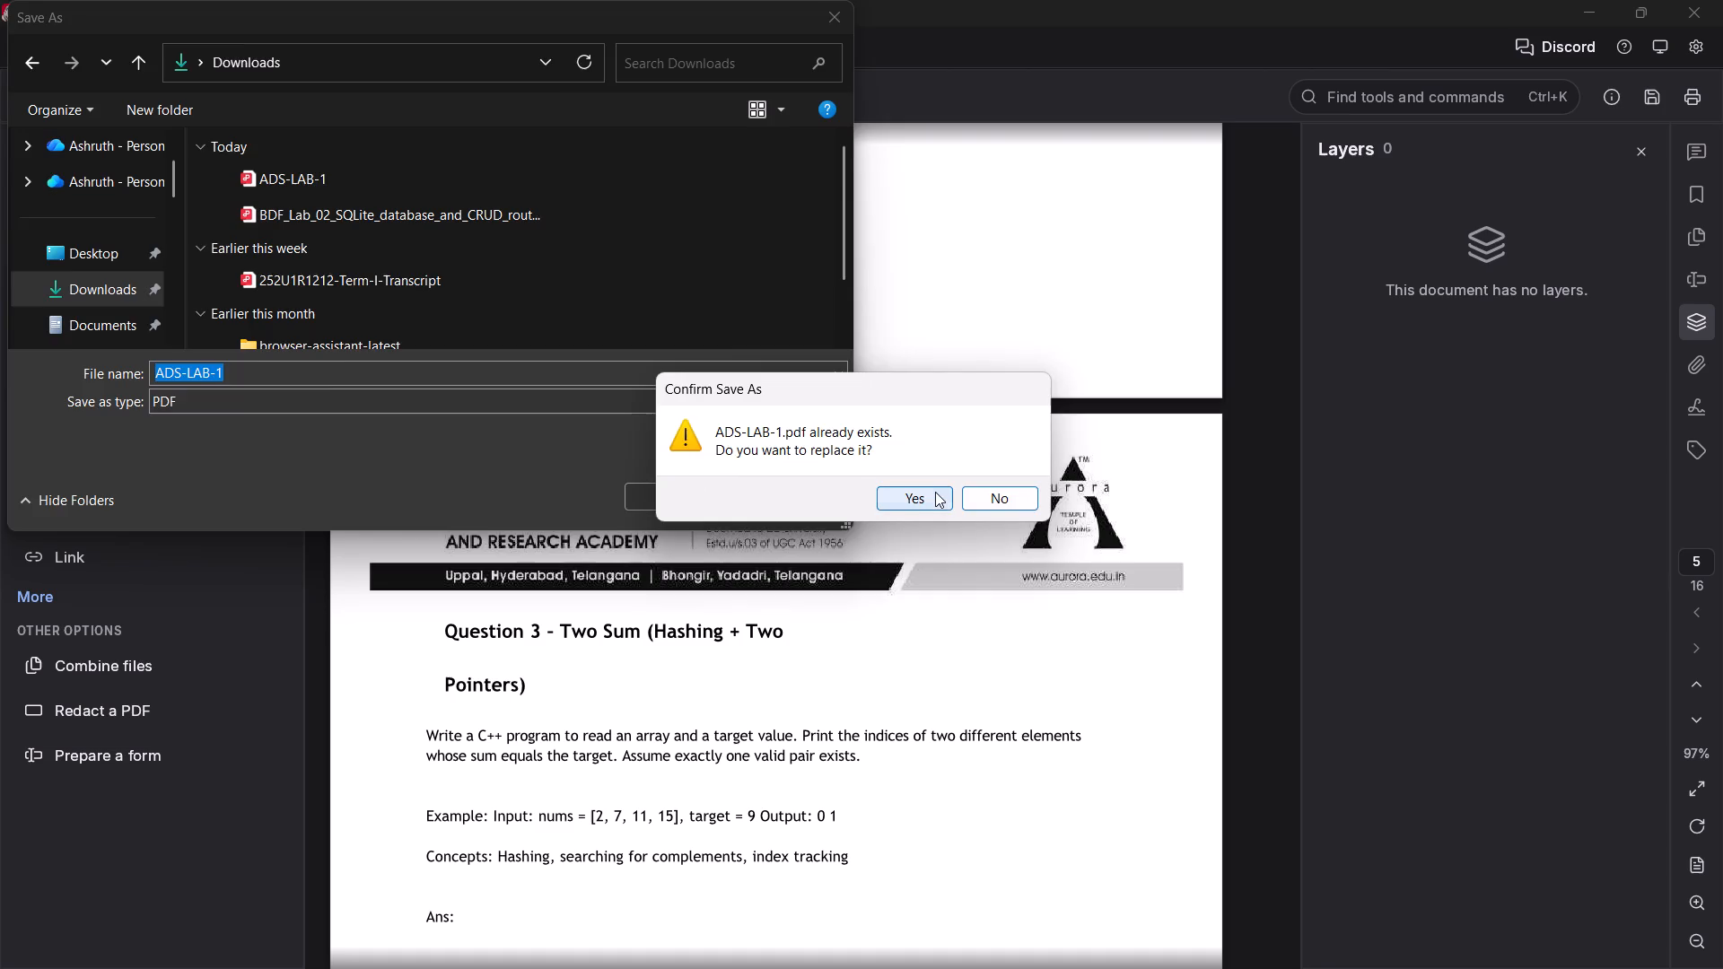
left_click(935, 492)
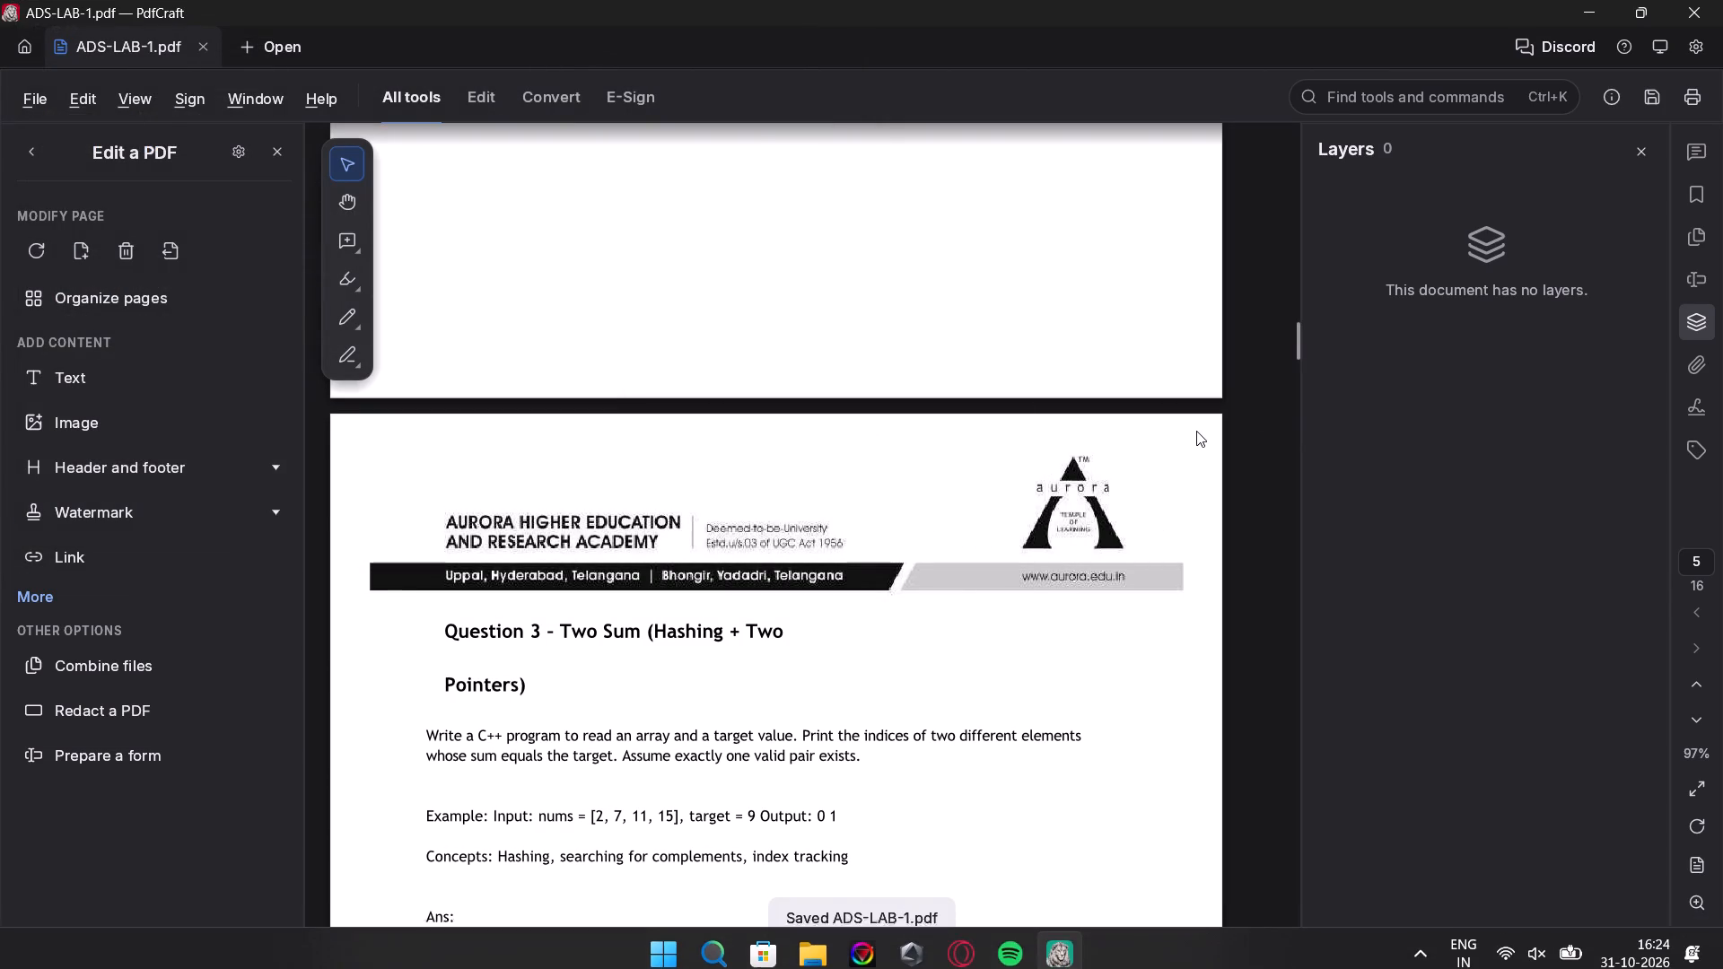
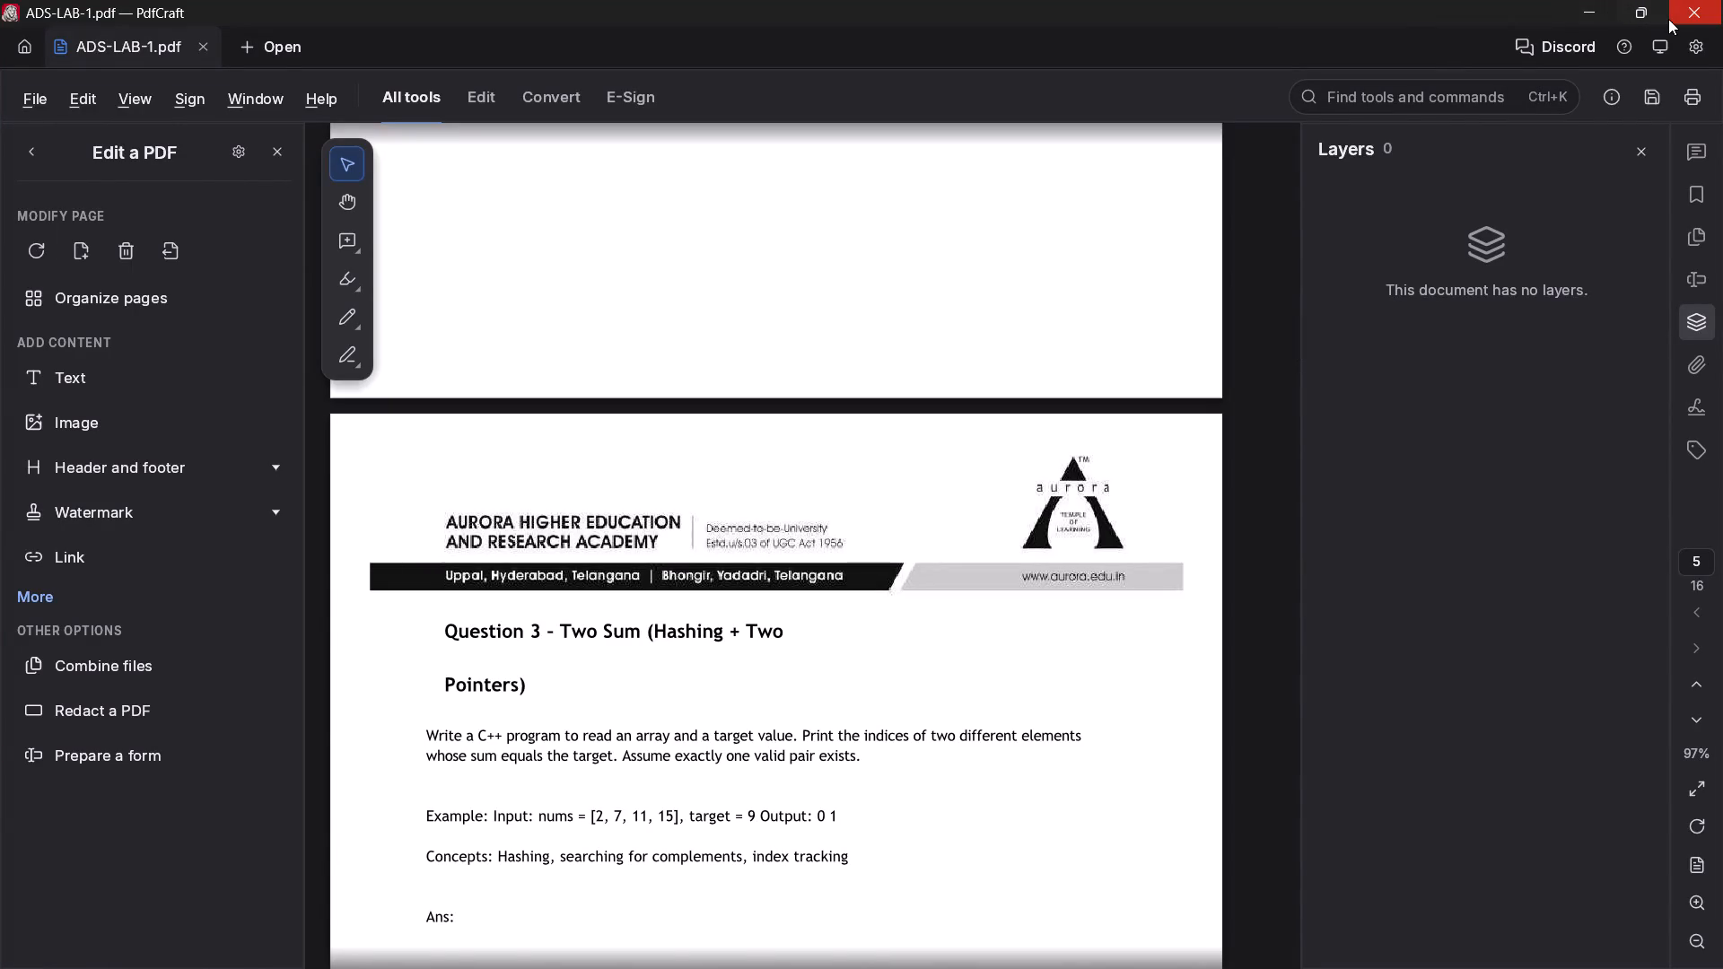
Review the pages of the saved ADS-LAB-1 PDF through to the final page, checking the edited portal headers.
scroll(1668, 19, "up", 2)
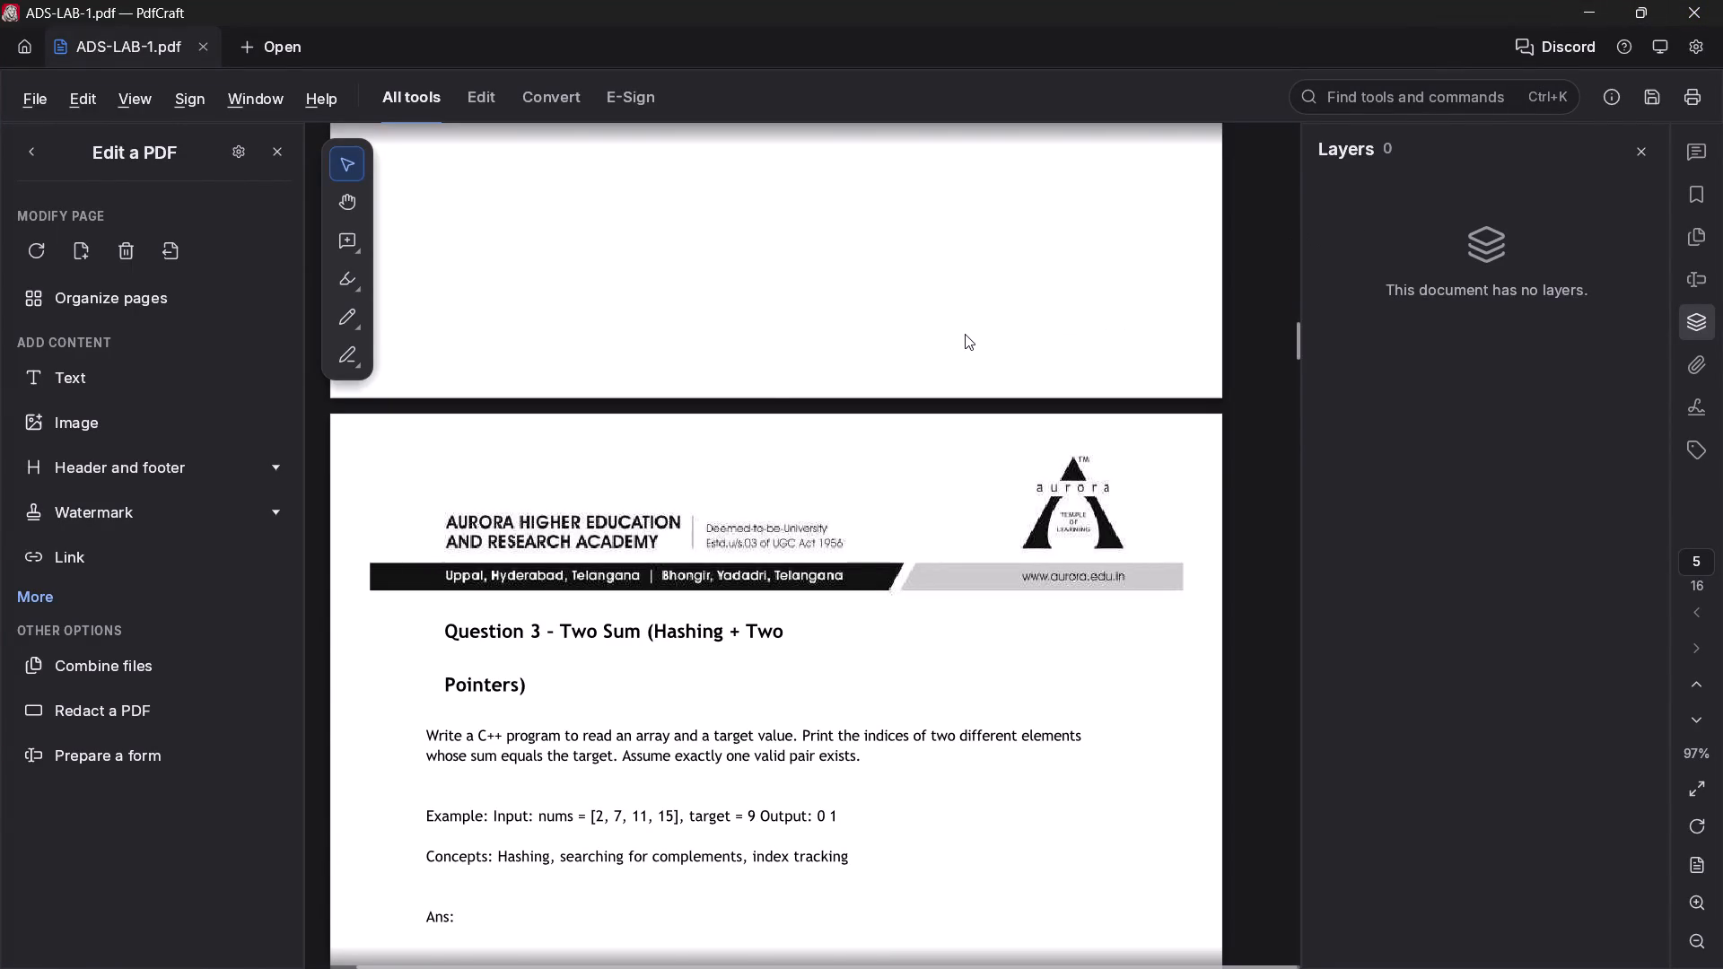
scroll(965, 334, "up", 6)
scroll(965, 334, "right", 1)
scroll(965, 334, "down", 2)
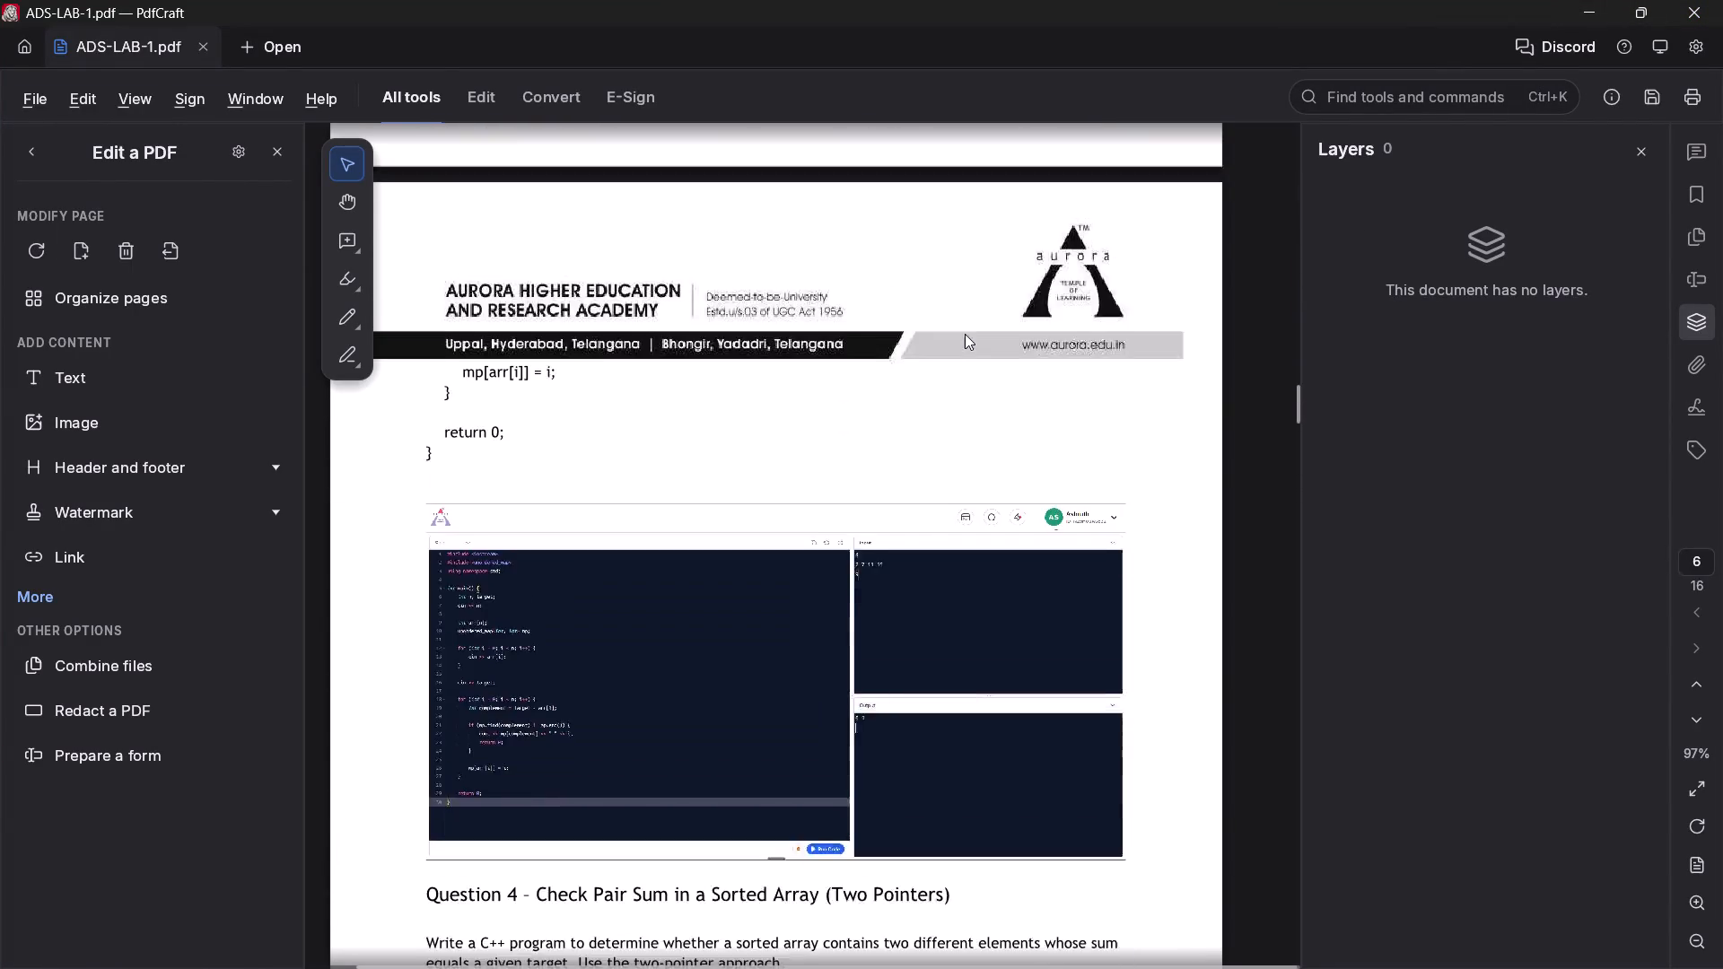
scroll(965, 334, "down", 4)
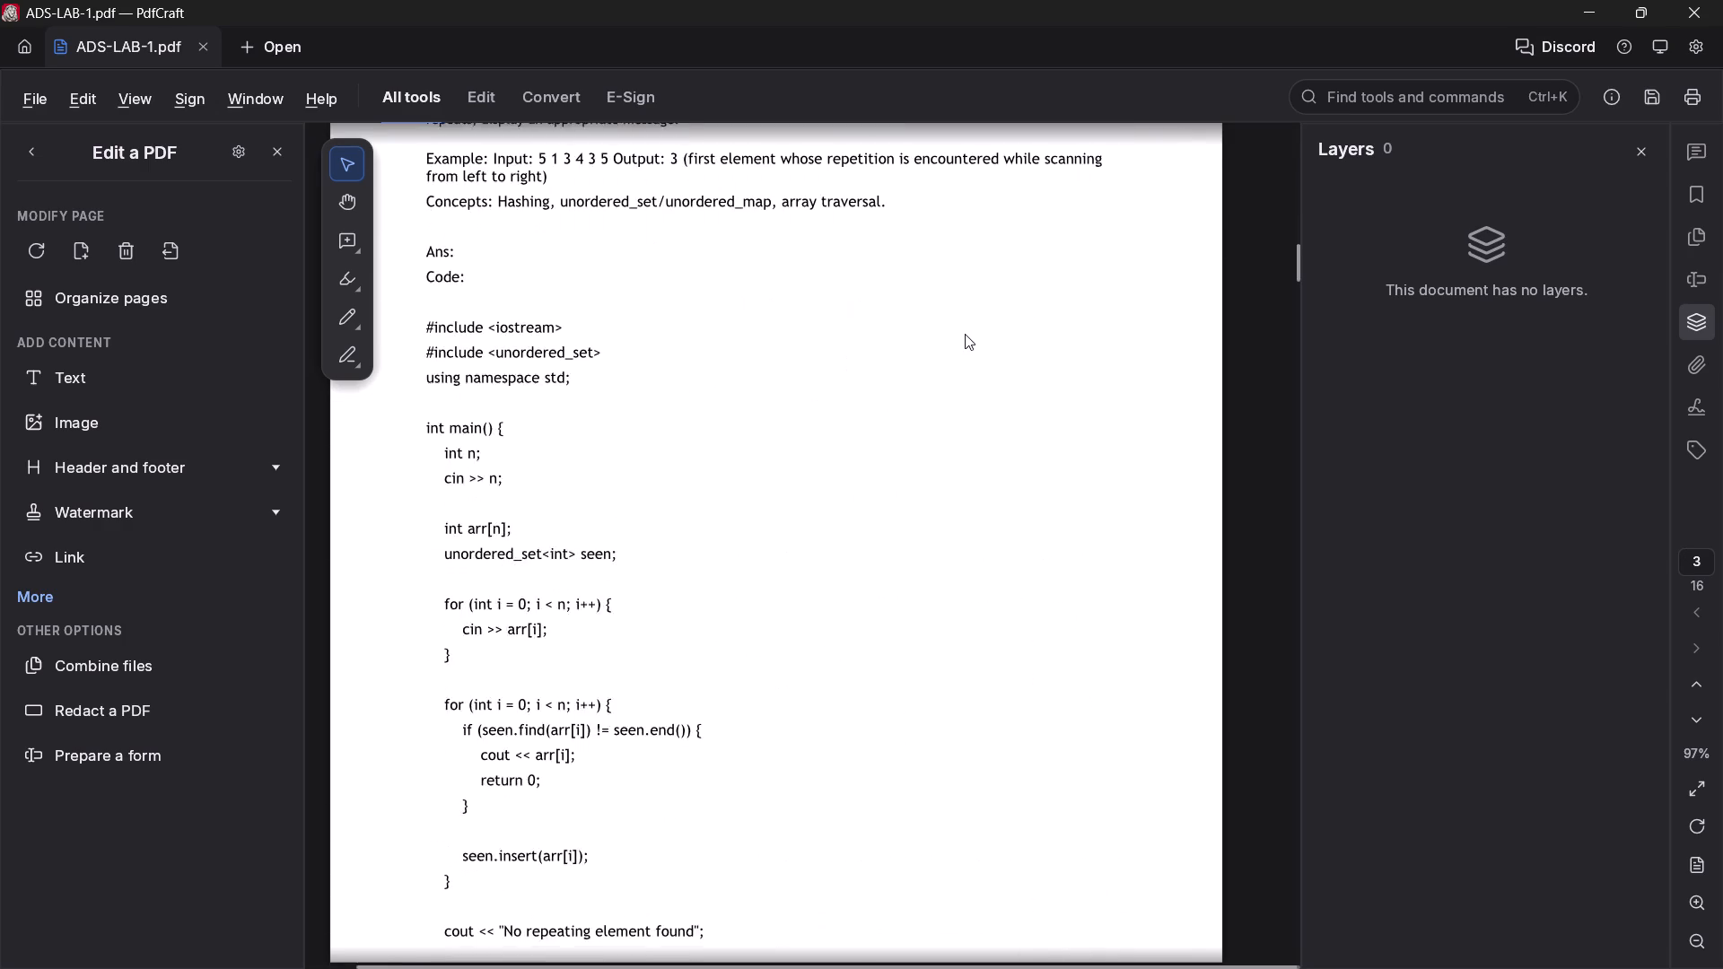
scroll(965, 334, "down", 4)
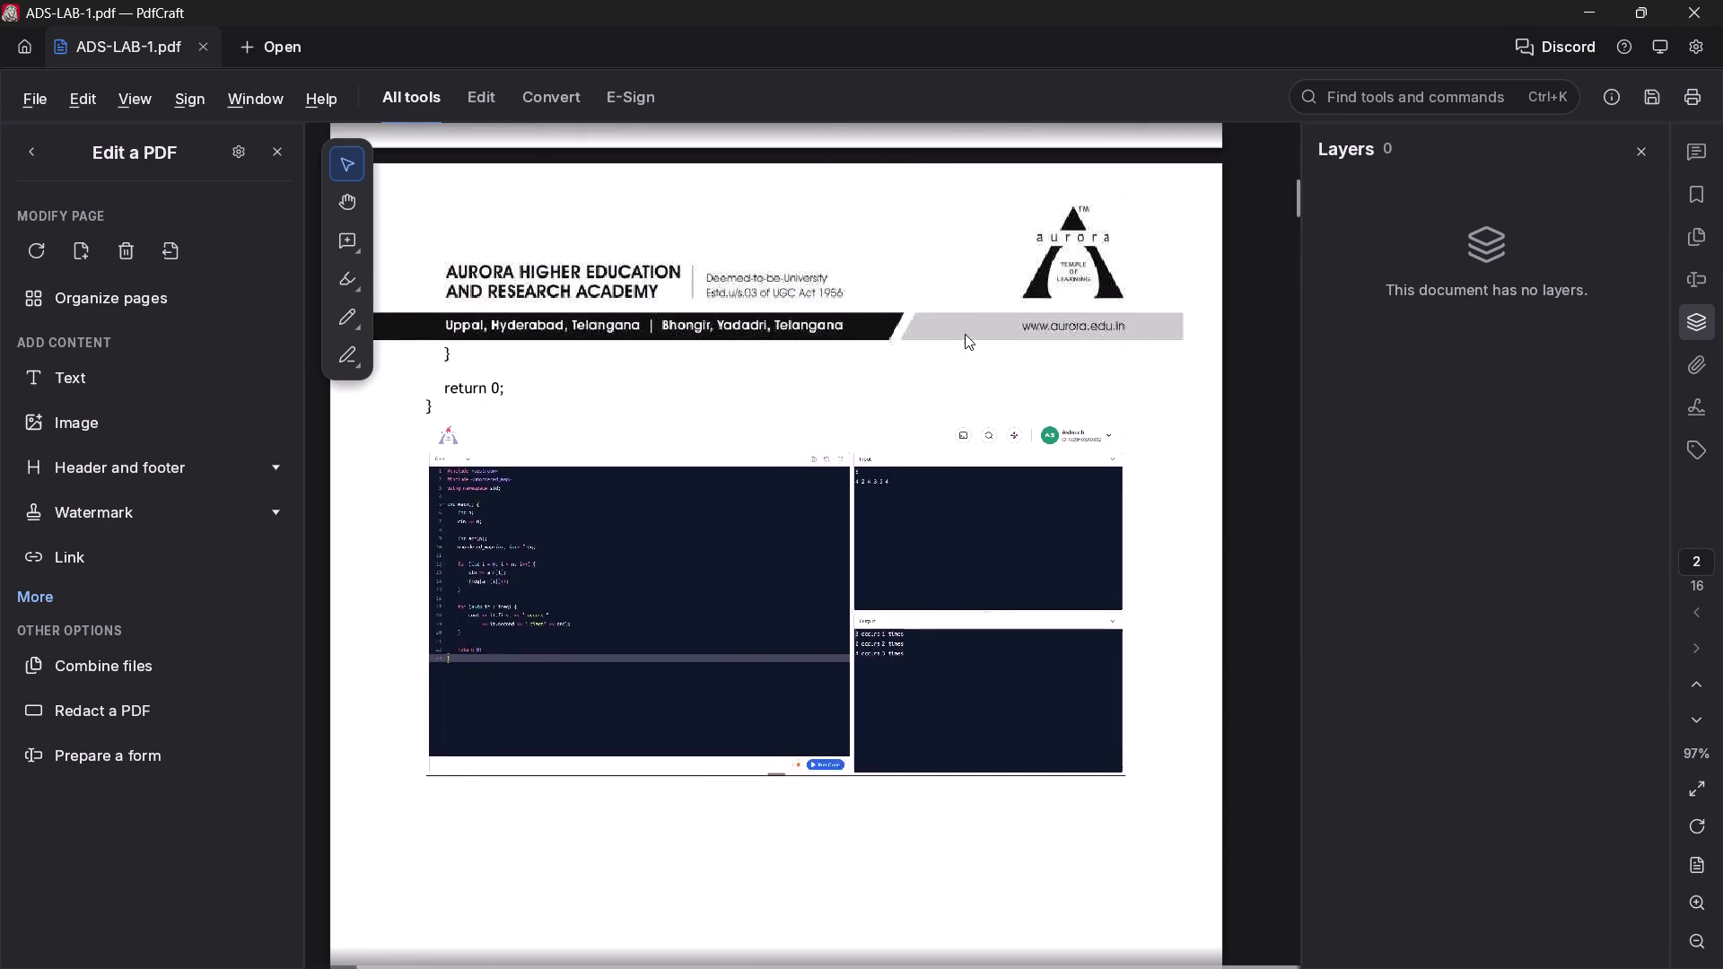
scroll(965, 334, "down", 13)
scroll(965, 334, "down", 8)
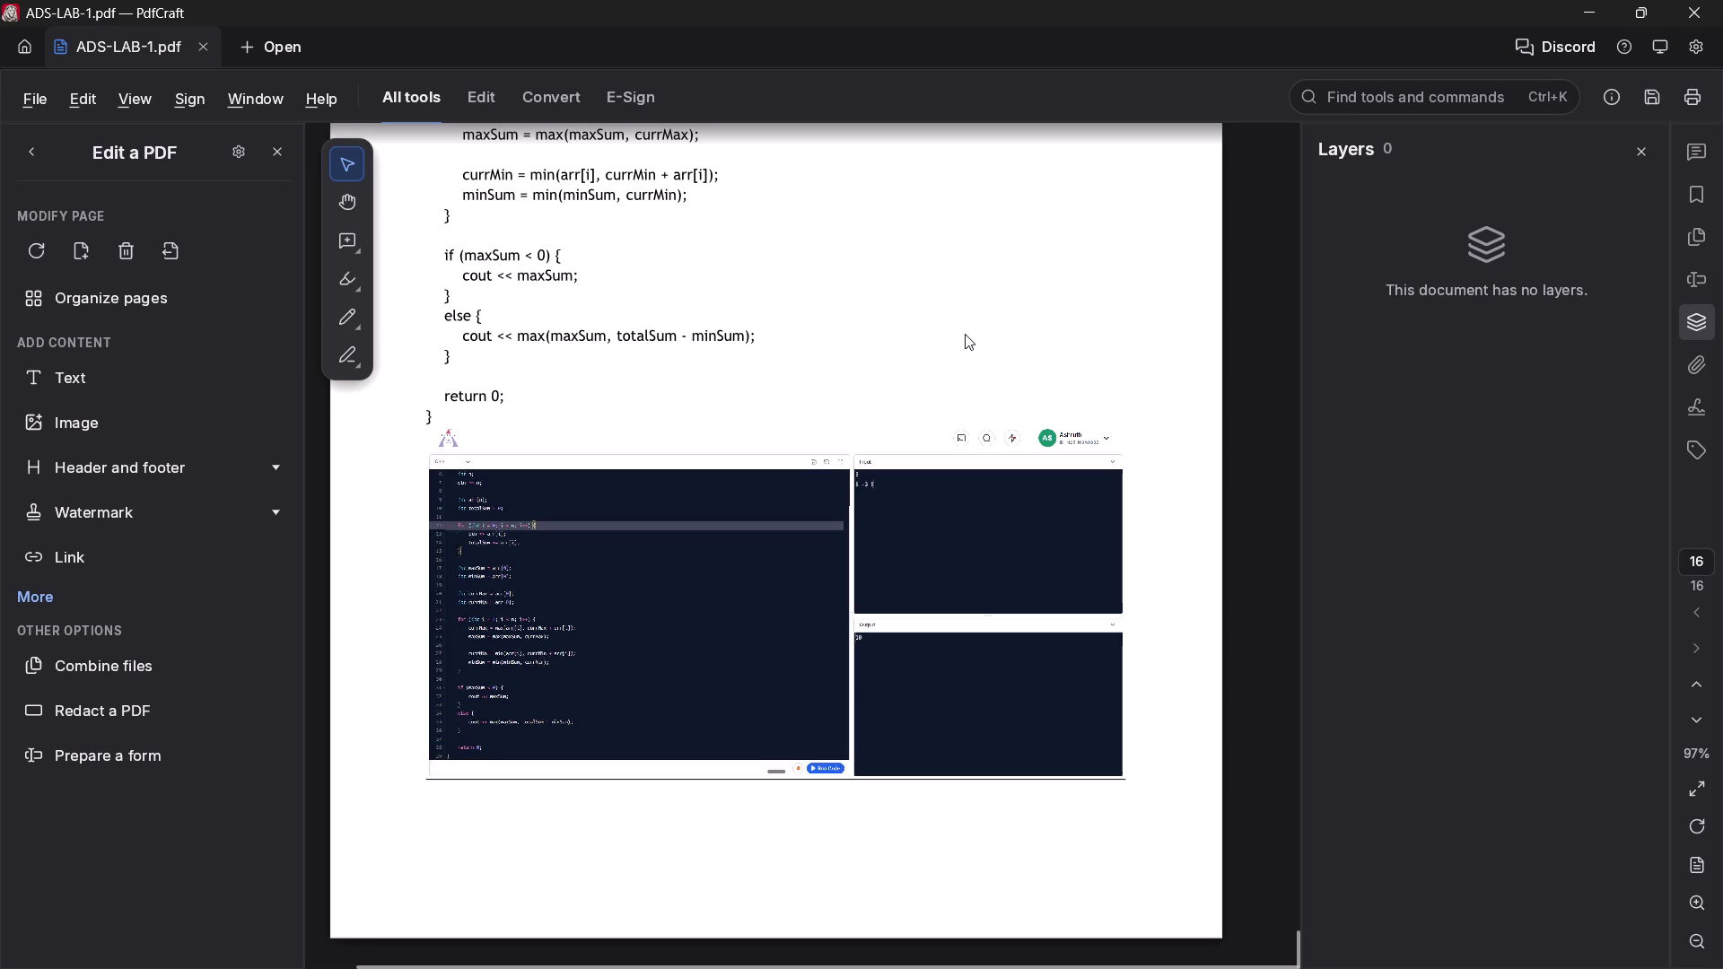
Close the ADS-LAB-1 PDF and its editor window.
left_click(1722, 1)
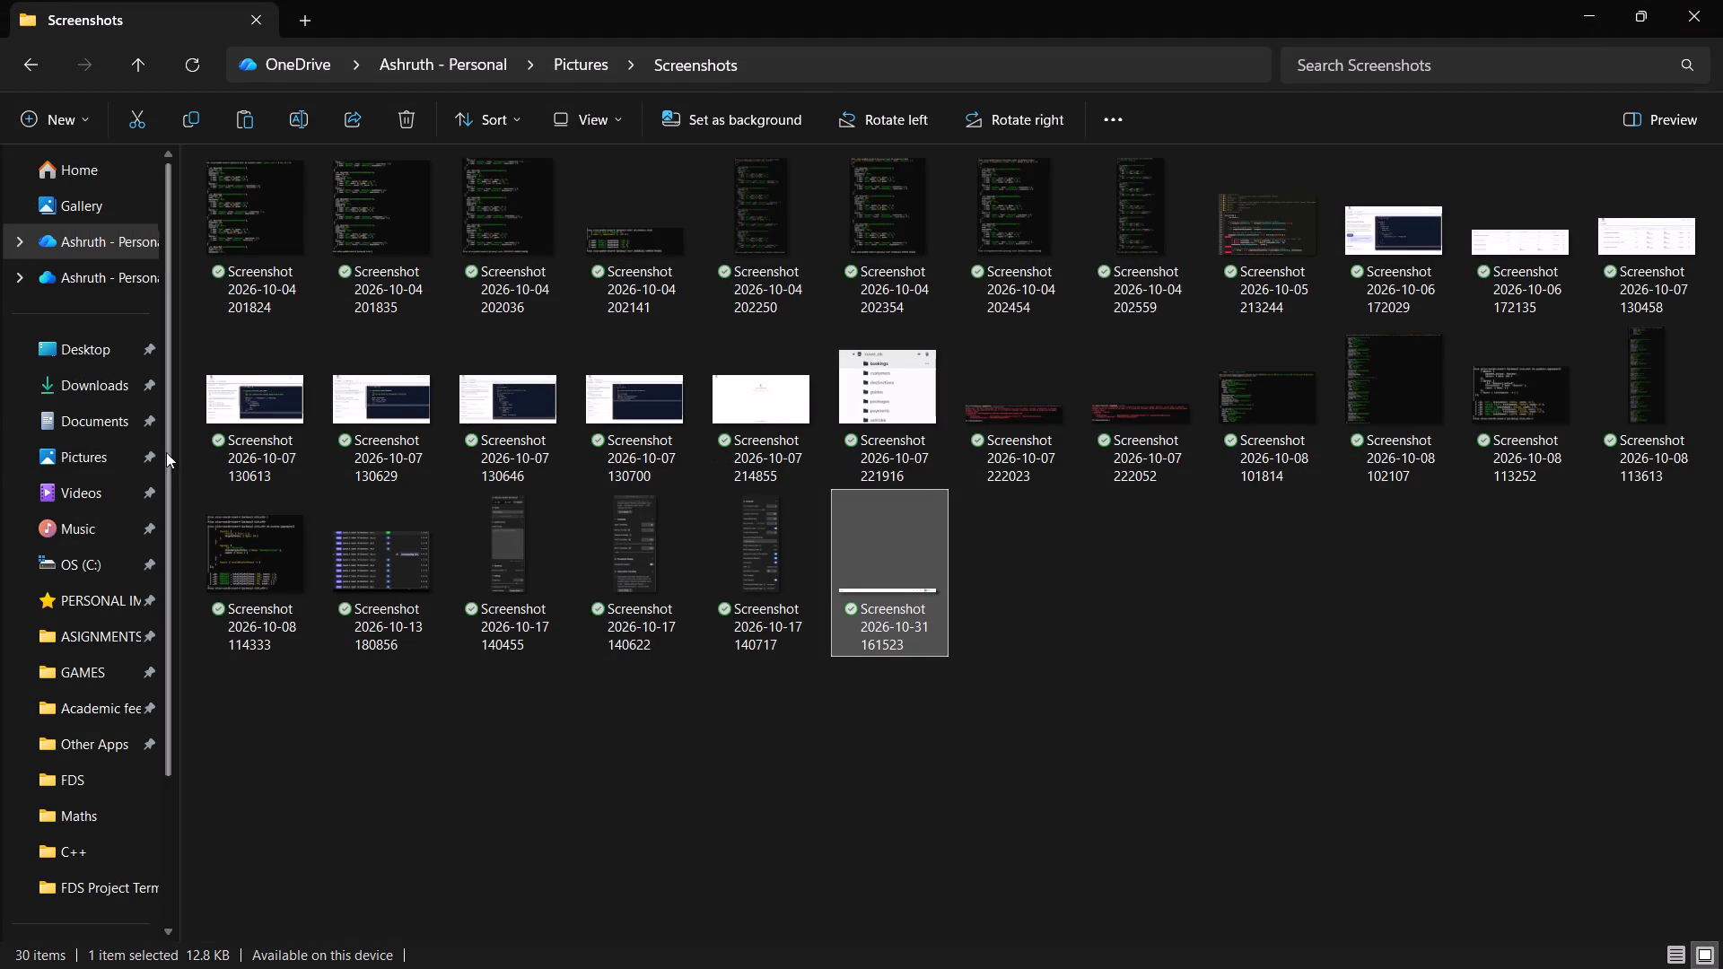
In the Downloads folder, delete the BDF_Lab_02 PDF and DOCX files, the KuroWindows-win-Setup application and the Term-I transcript PDF.
left_click(107, 393)
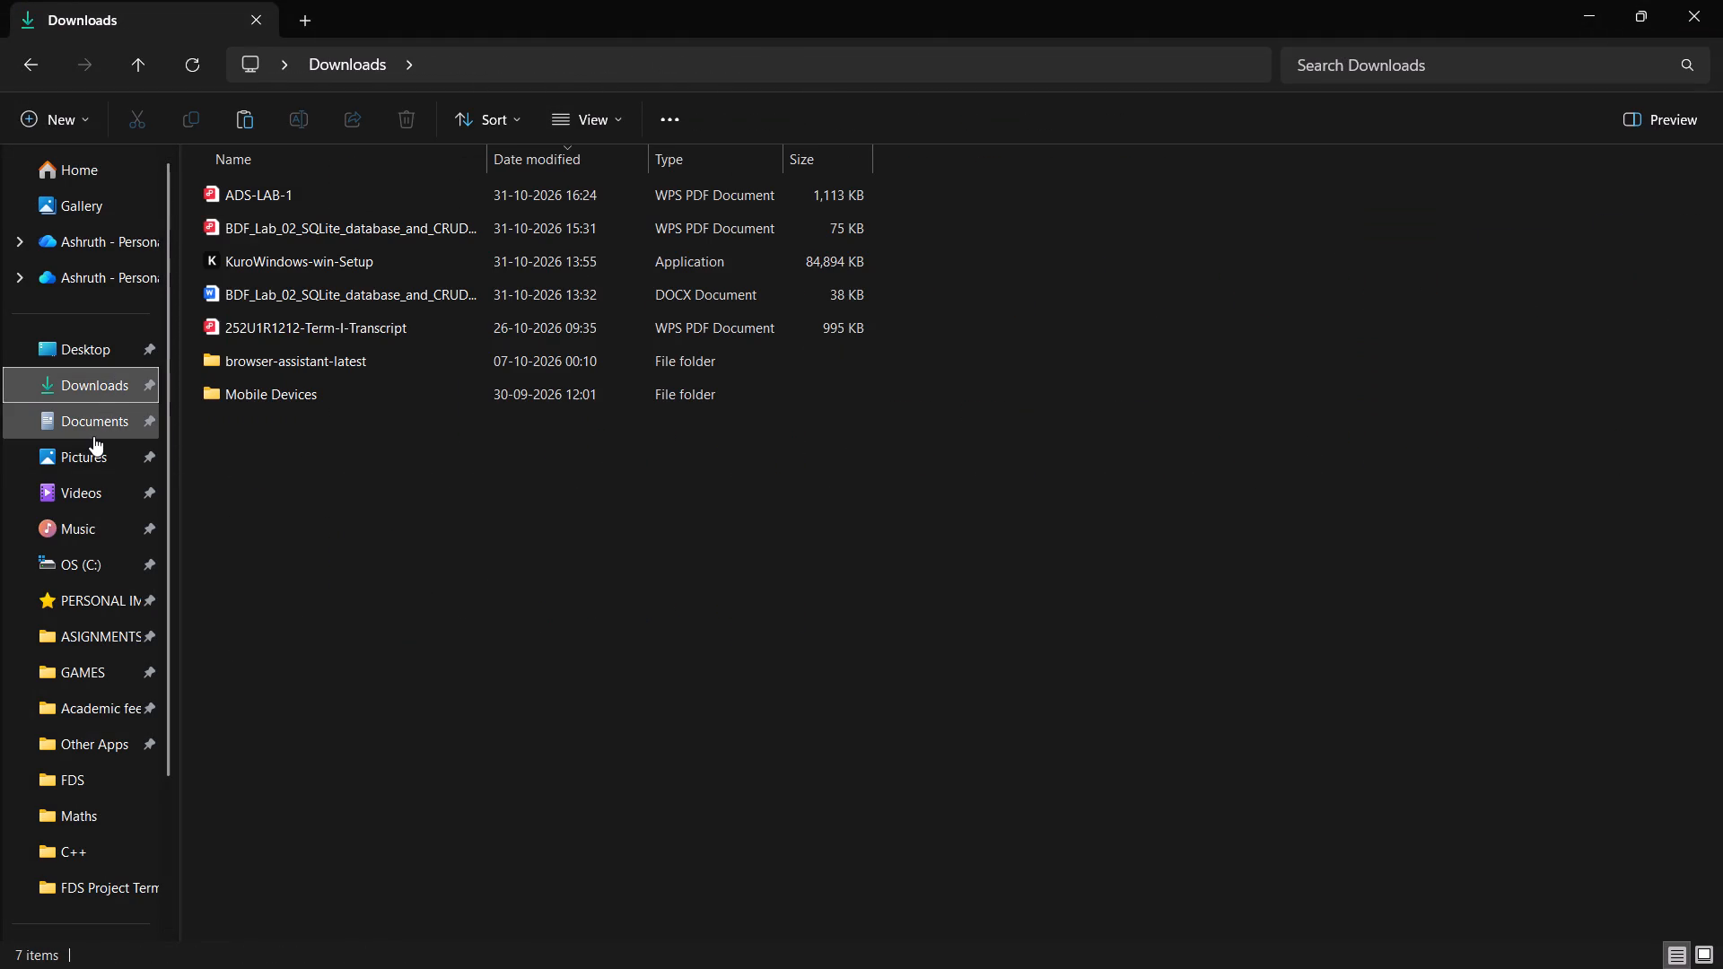
left_click(93, 436)
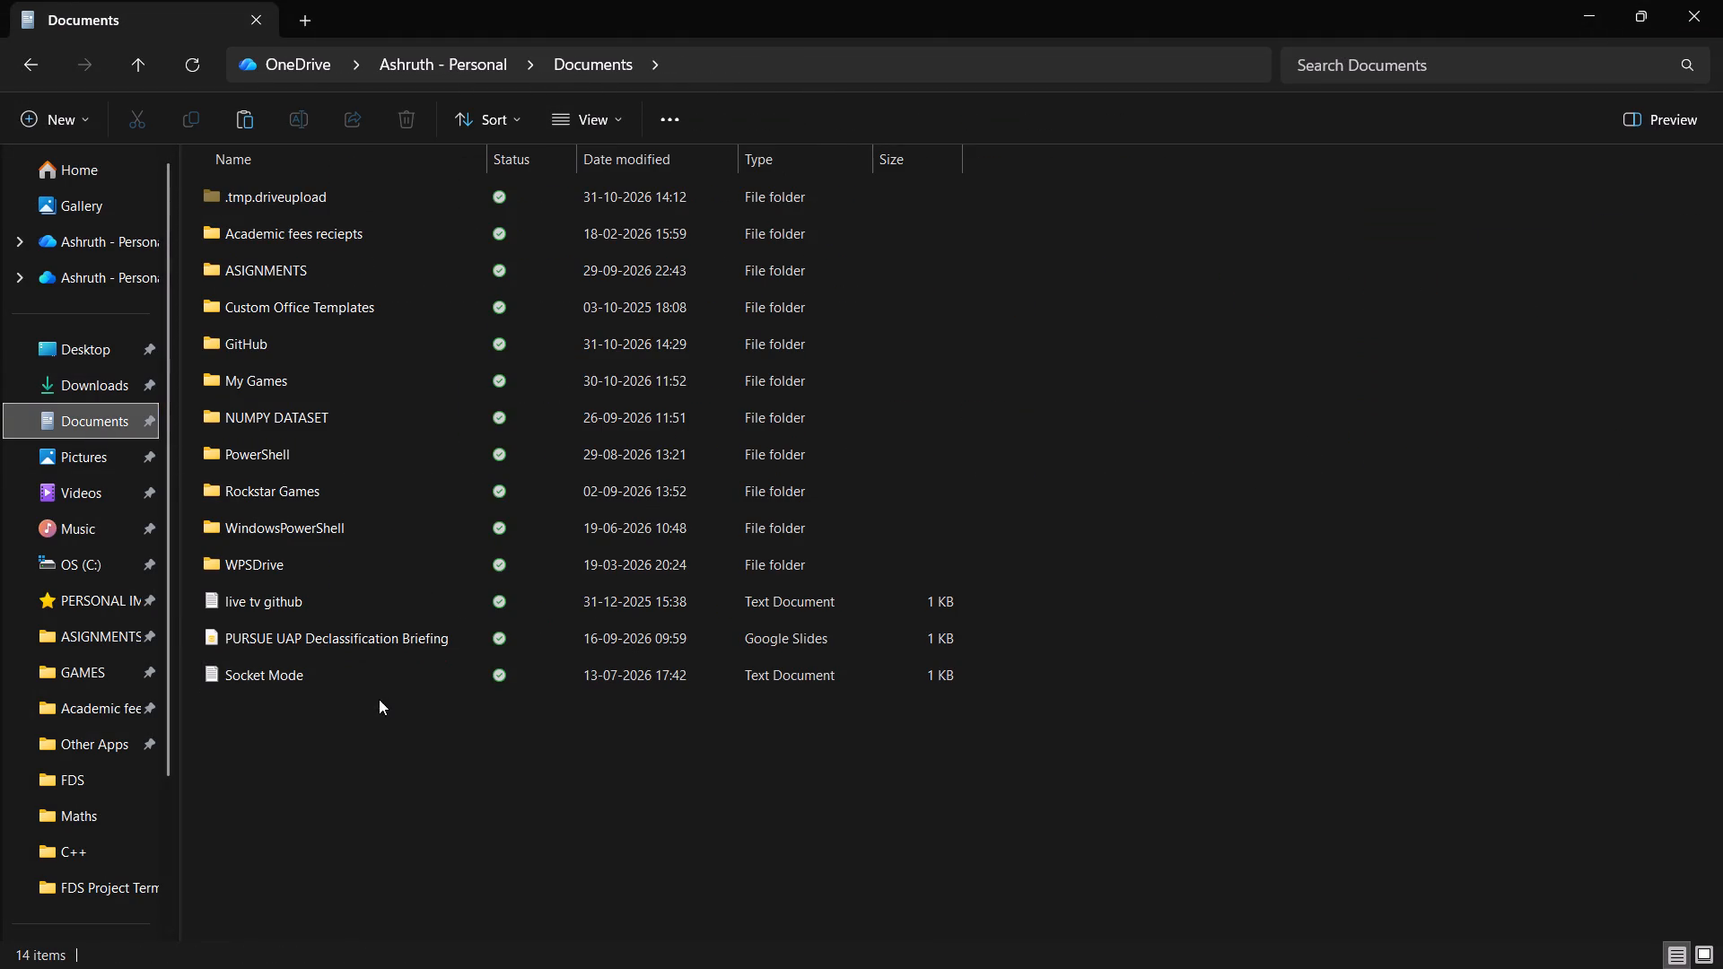
left_click(130, 397)
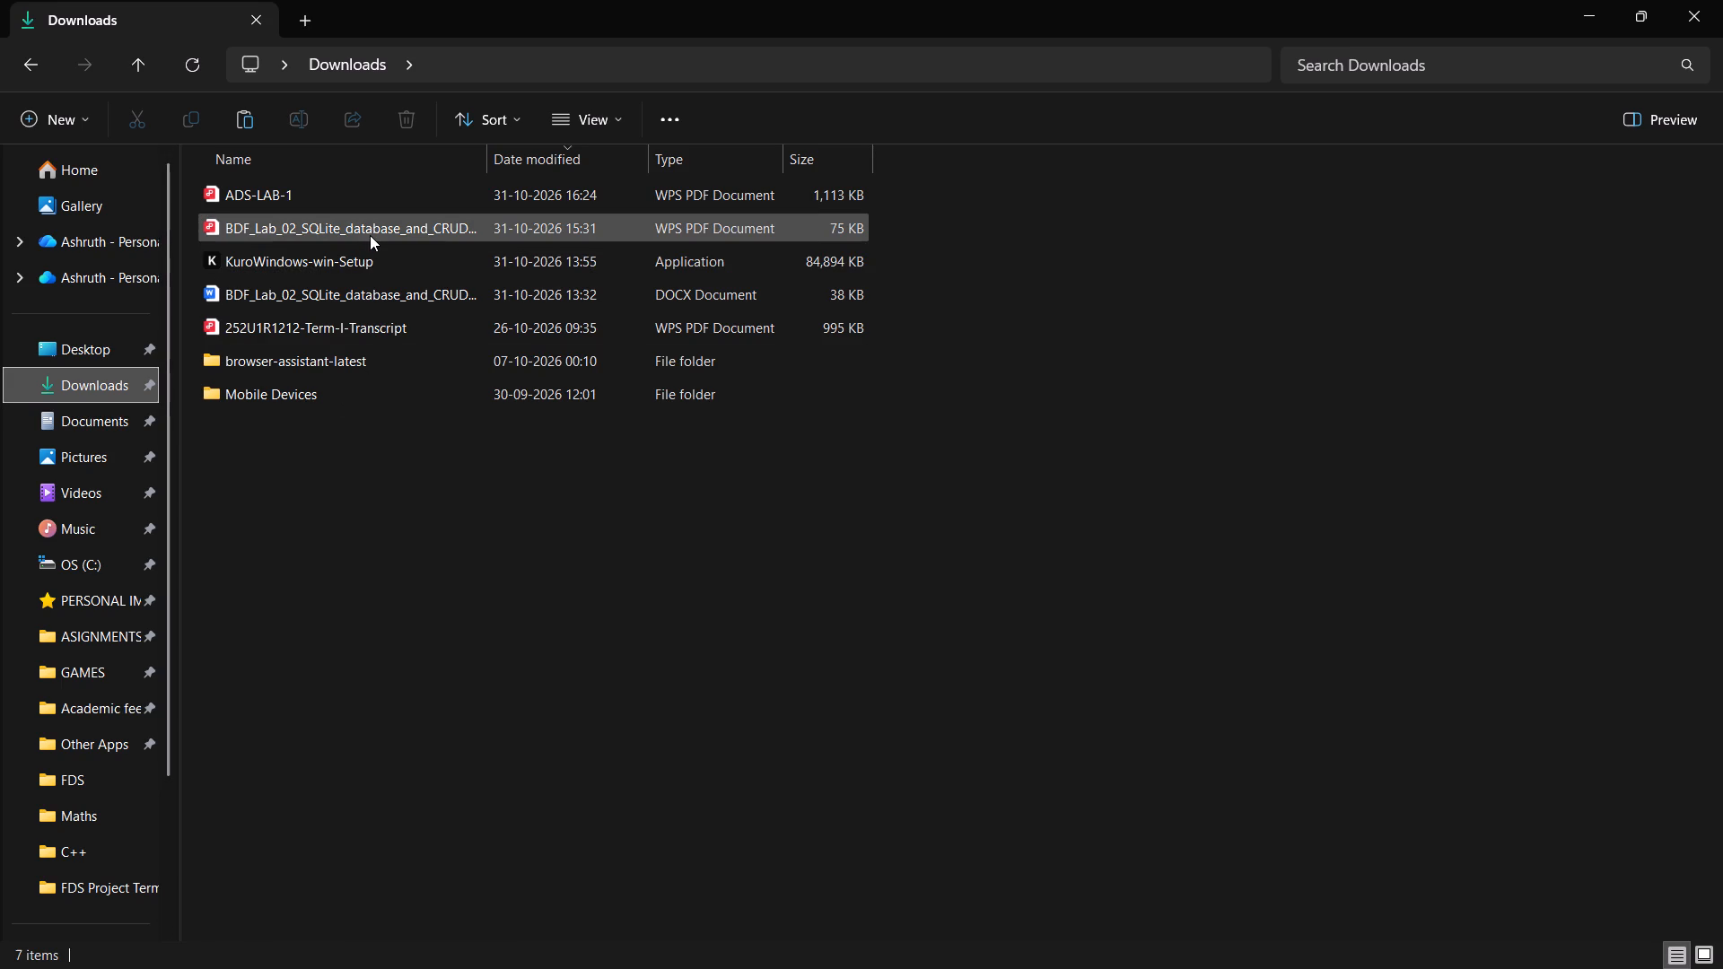
left_click(371, 235)
key("Delete")
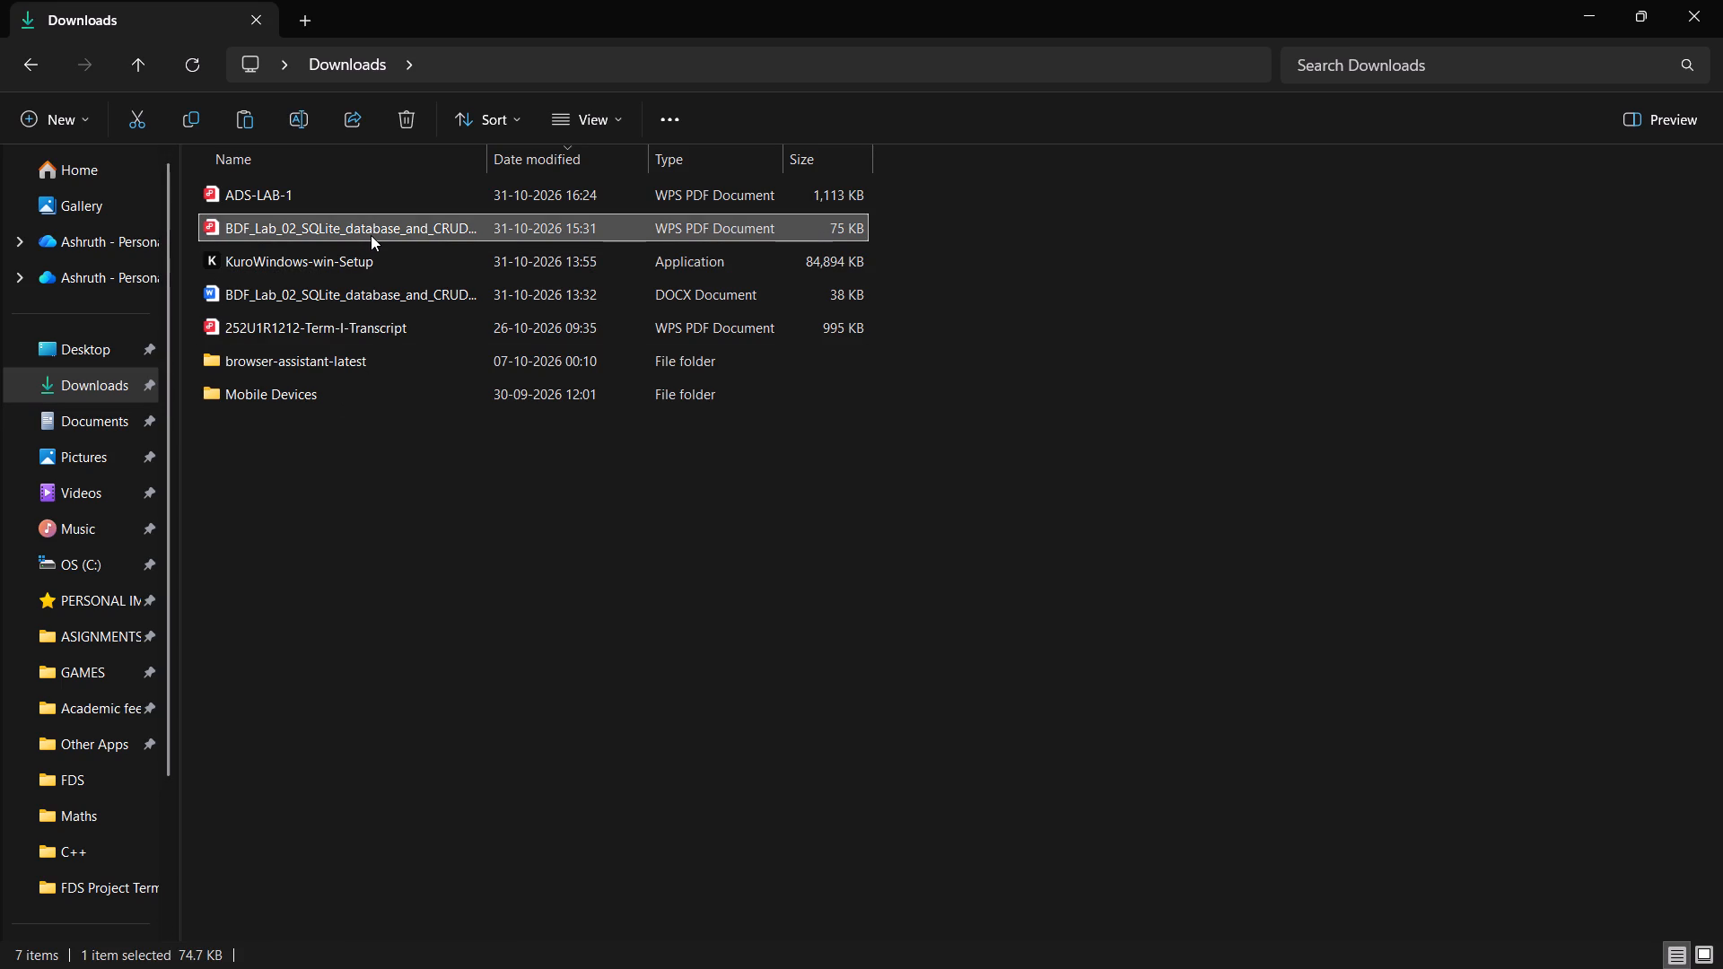
left_click(371, 235)
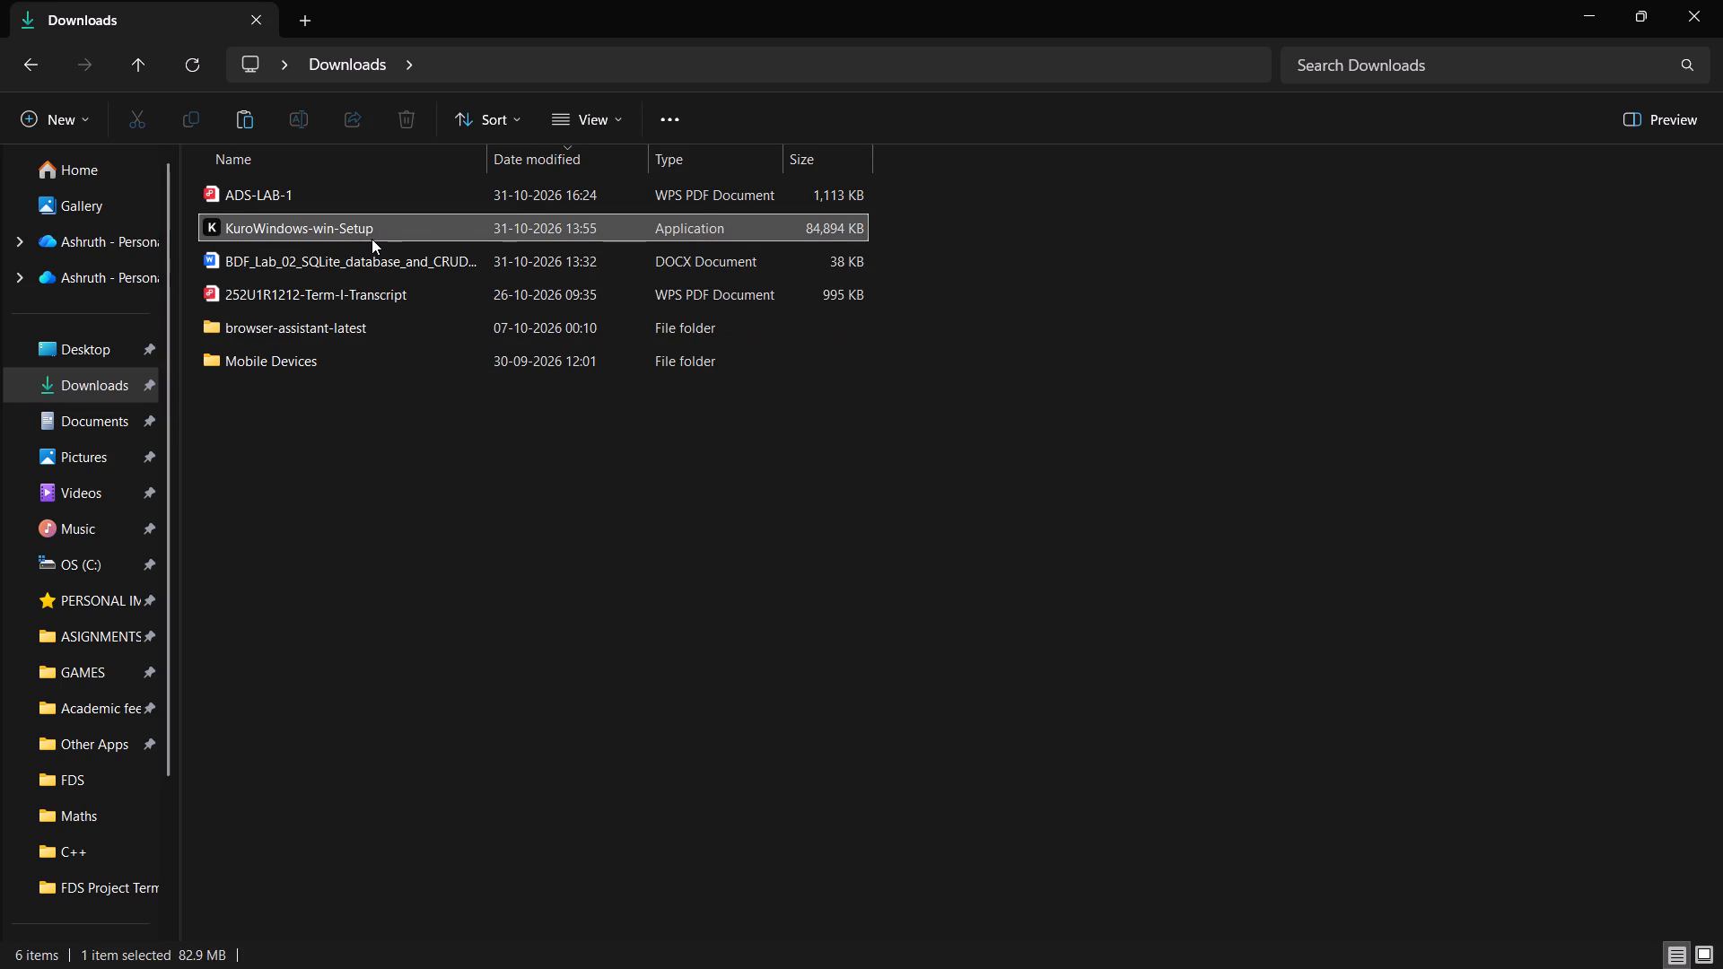
key("Delete")
left_click(372, 239)
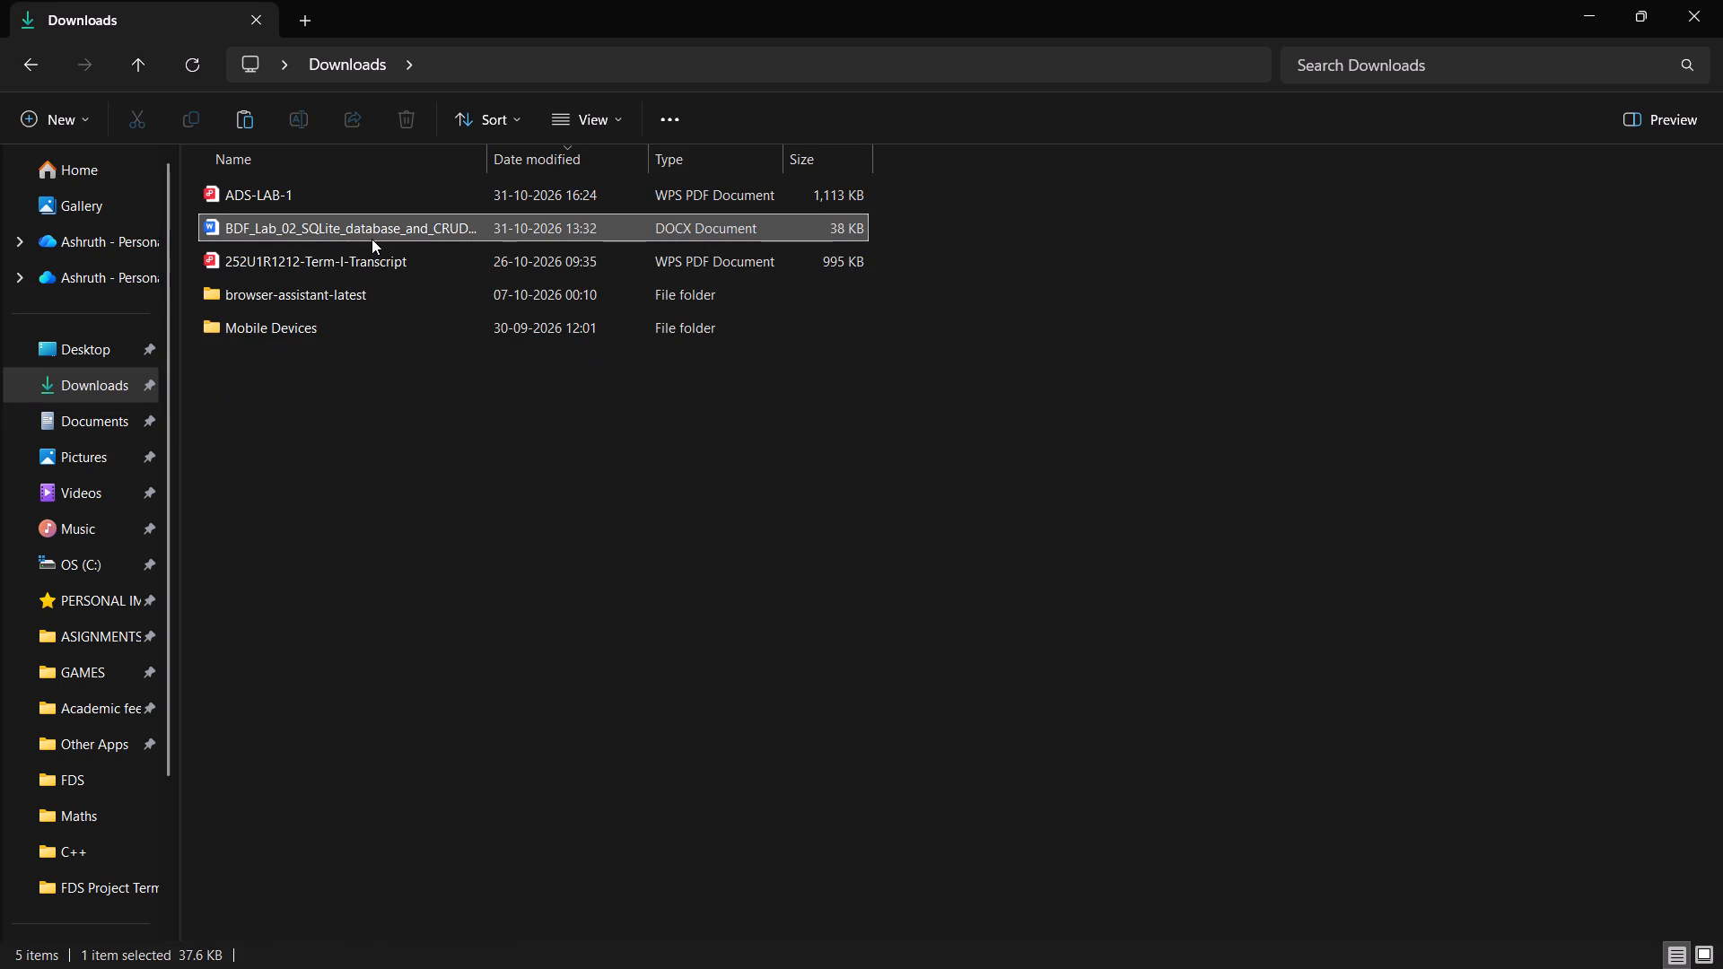
key("Delete")
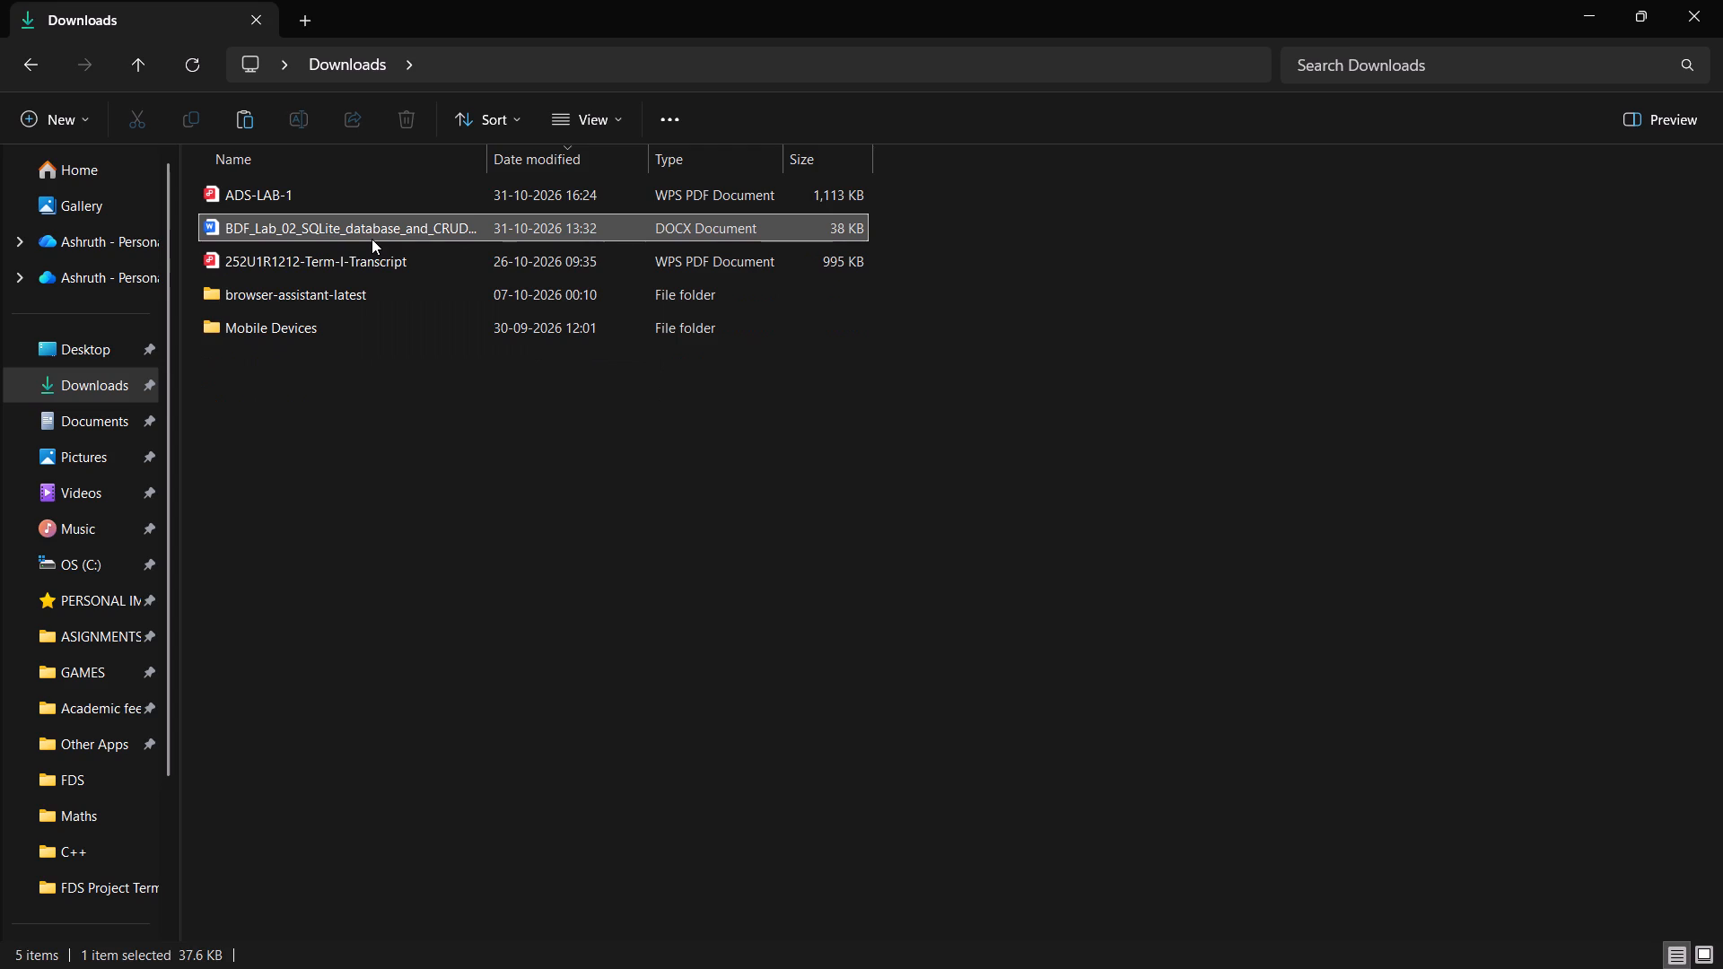
left_click(372, 239)
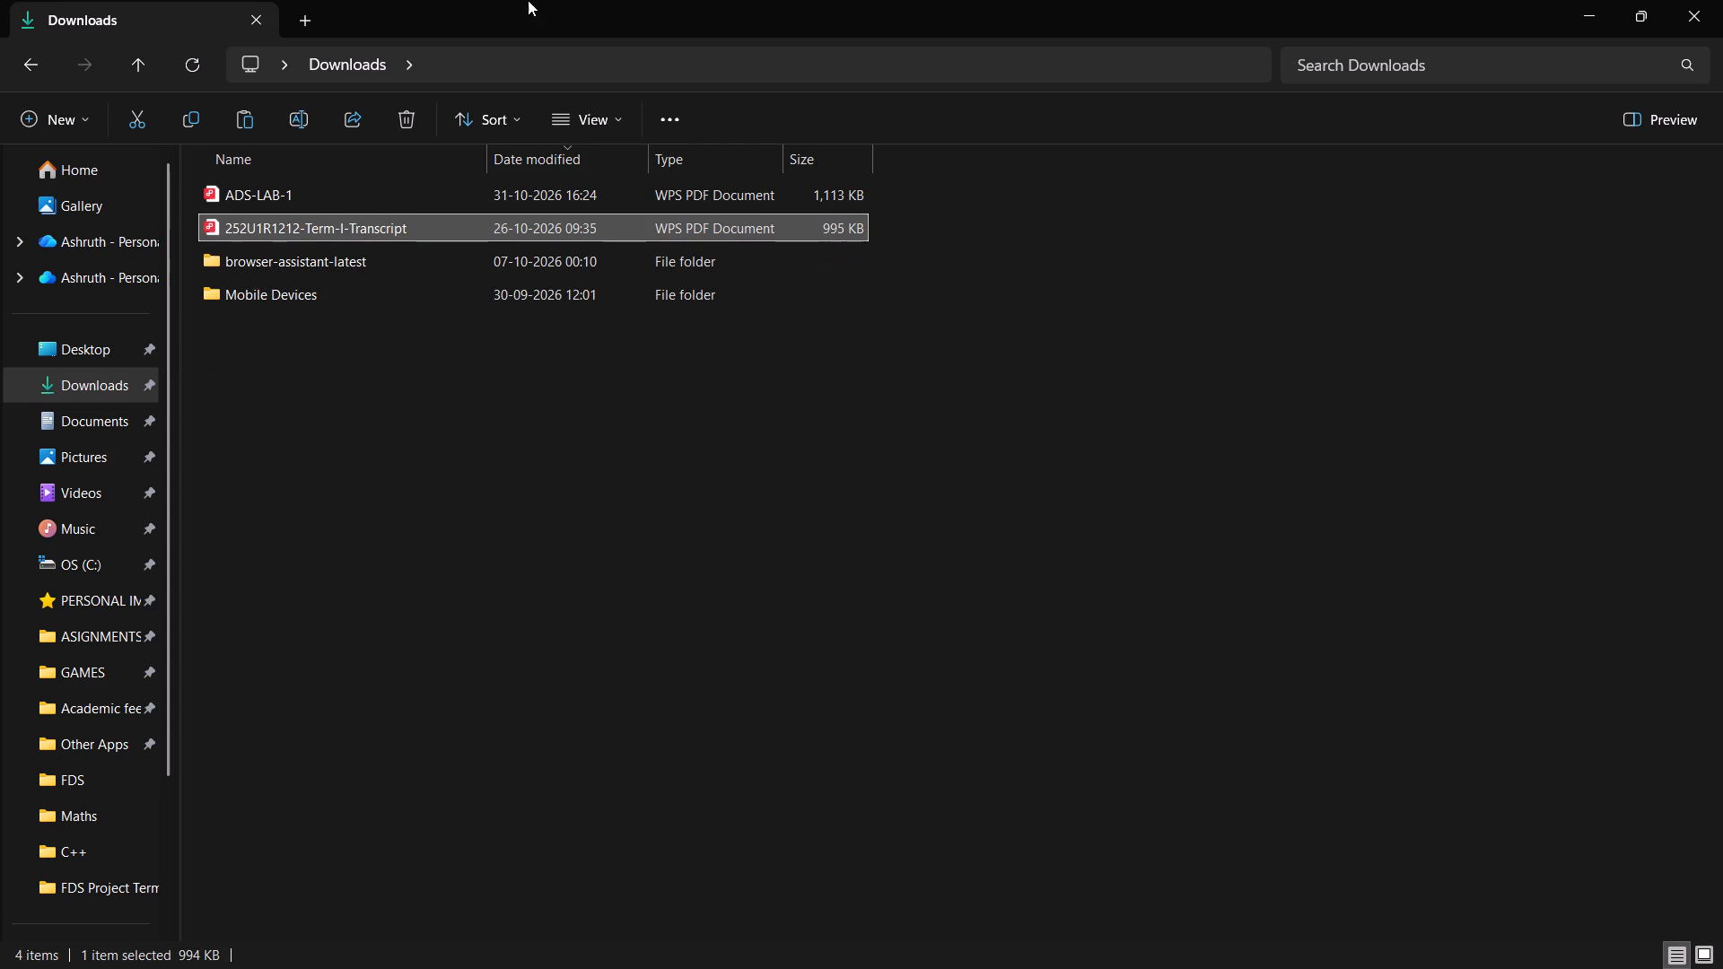
key("Delete")
left_click(644, 408)
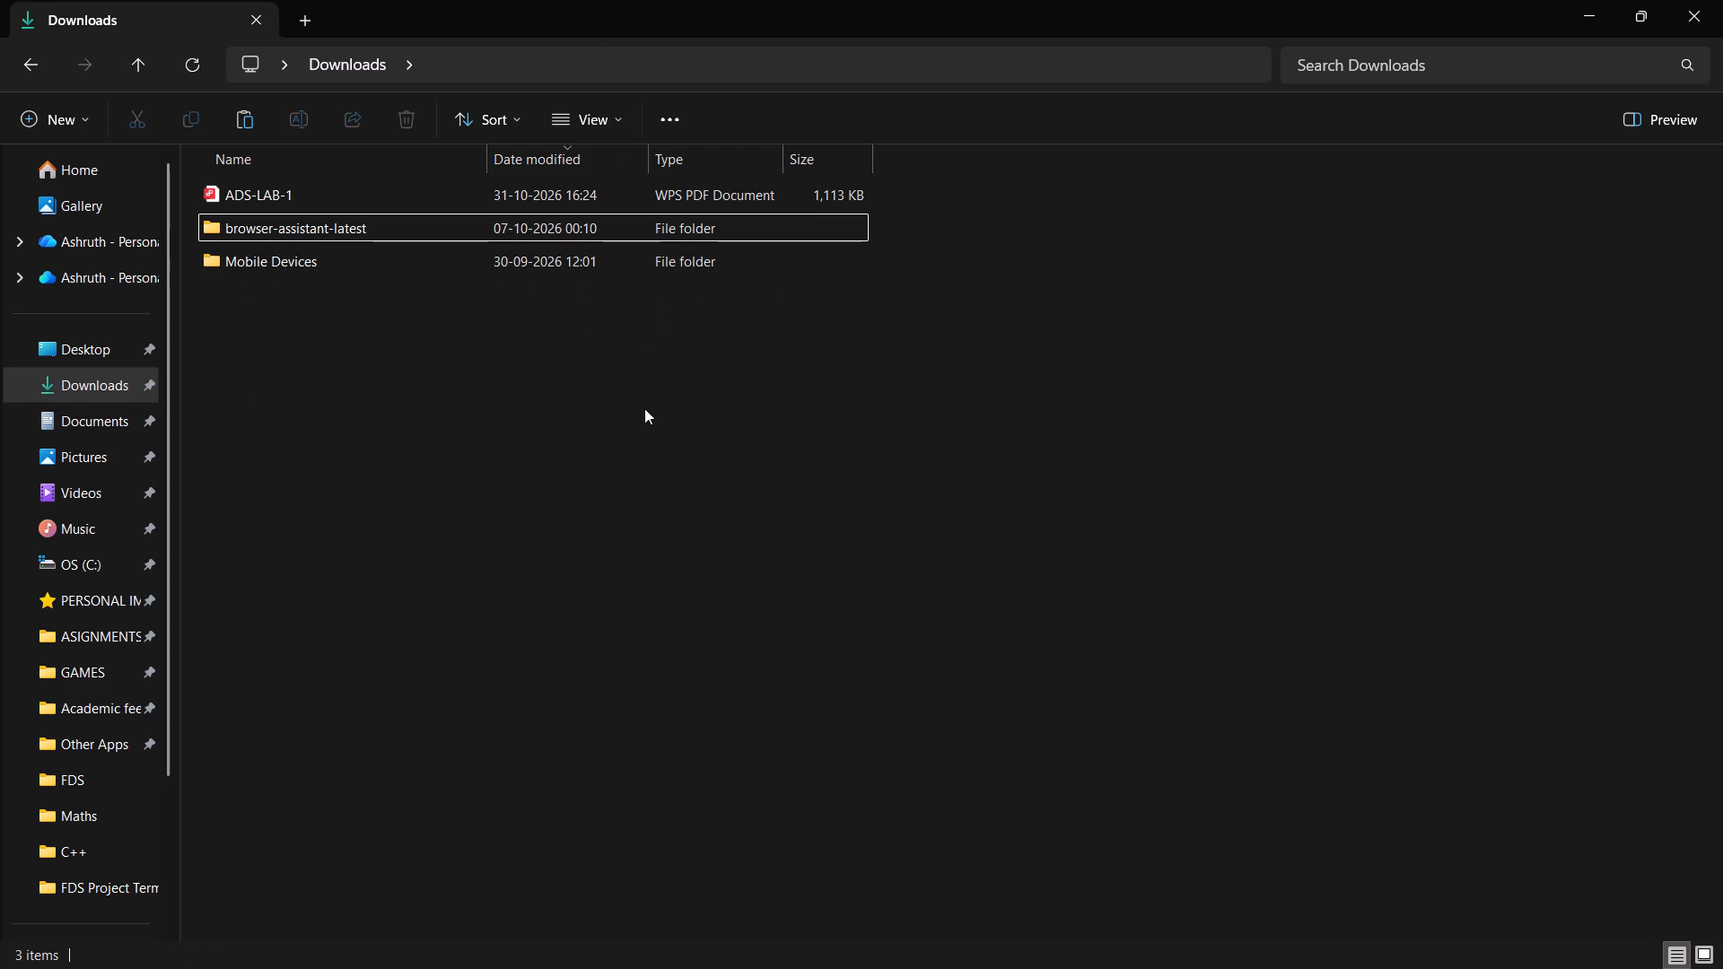